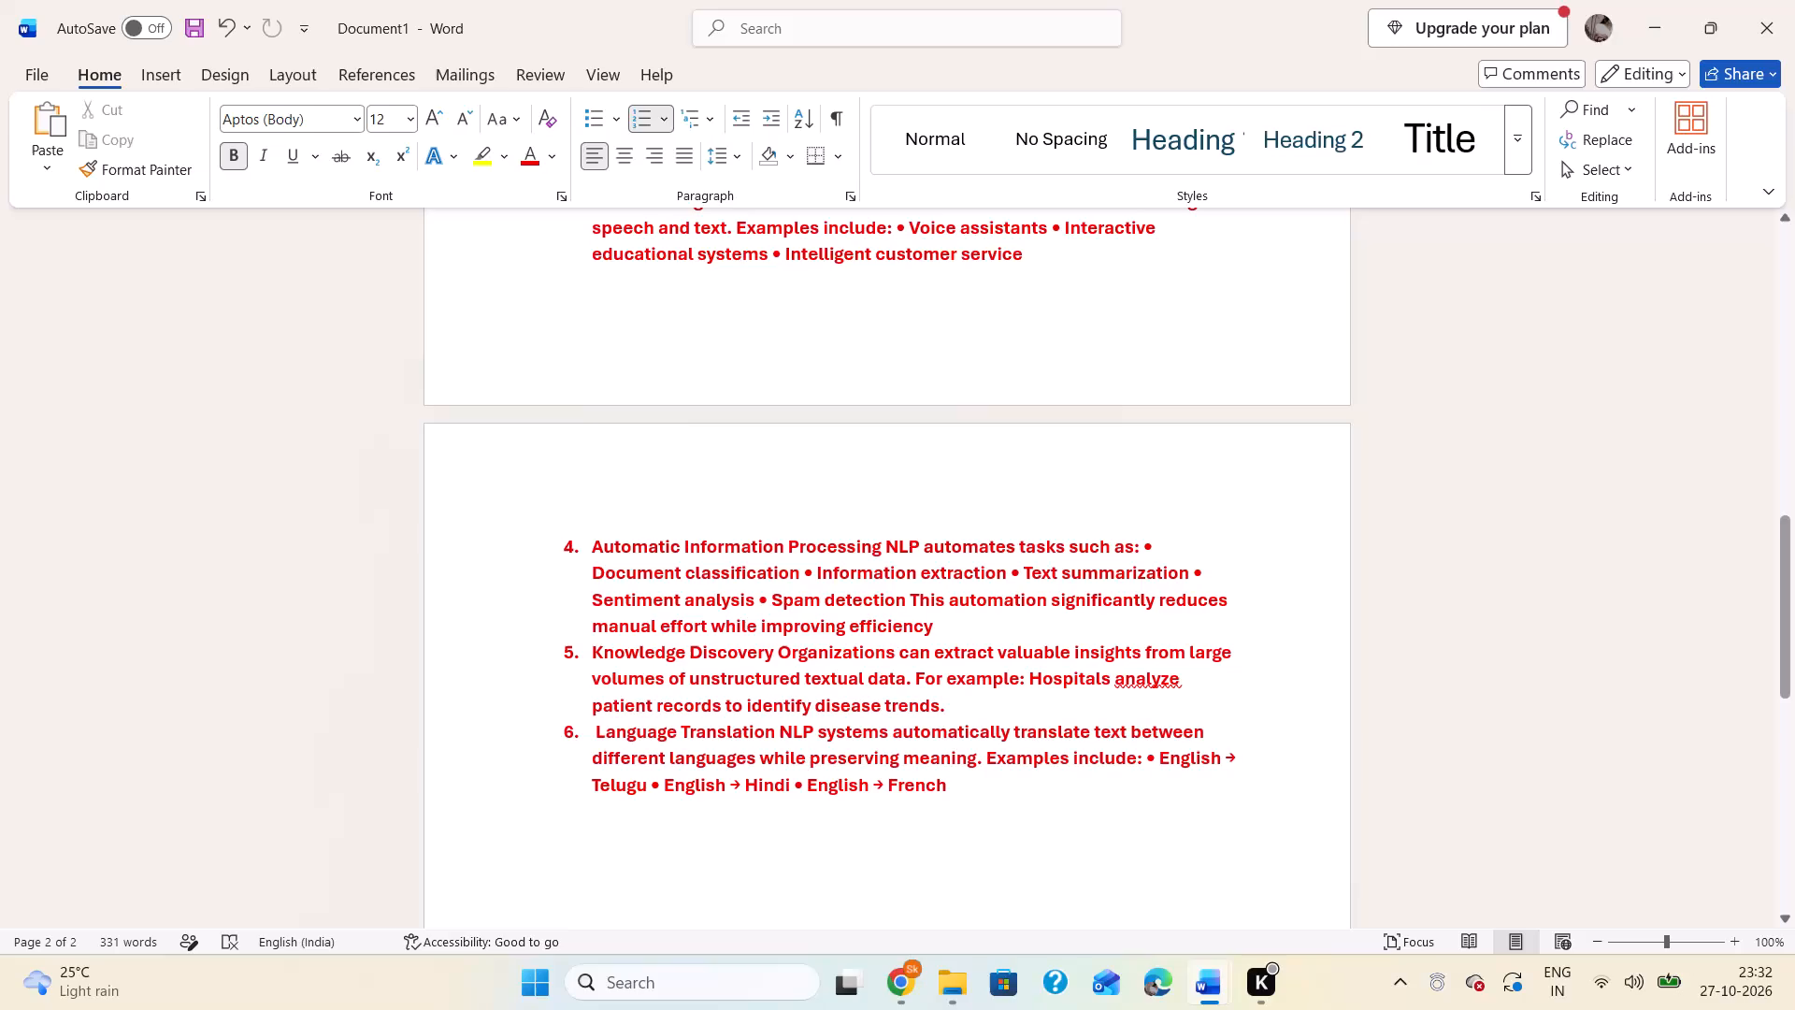
Switch to Chrome and copy the bulleted domain list, Healthcare through Research, from page 4 of Unit 1.pdf.
scroll(797, 606, down, 2)
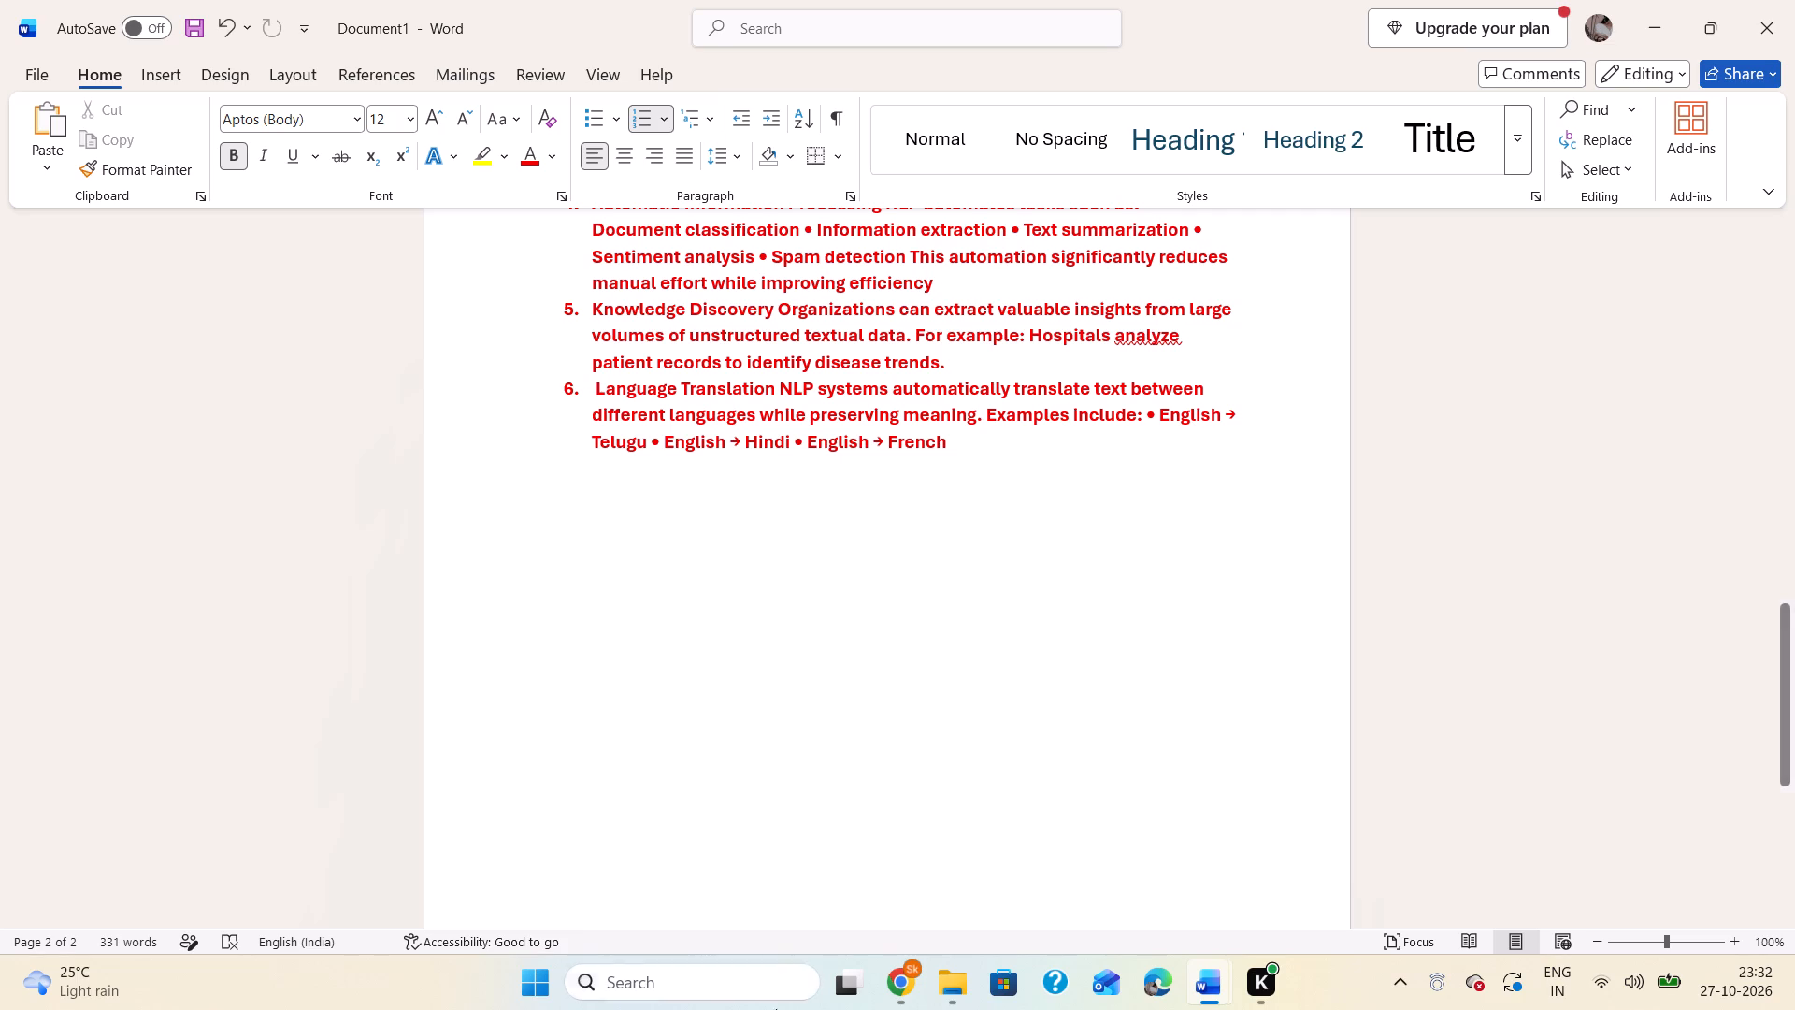
scroll(839, 862, up, 6)
scroll(839, 862, down, 1)
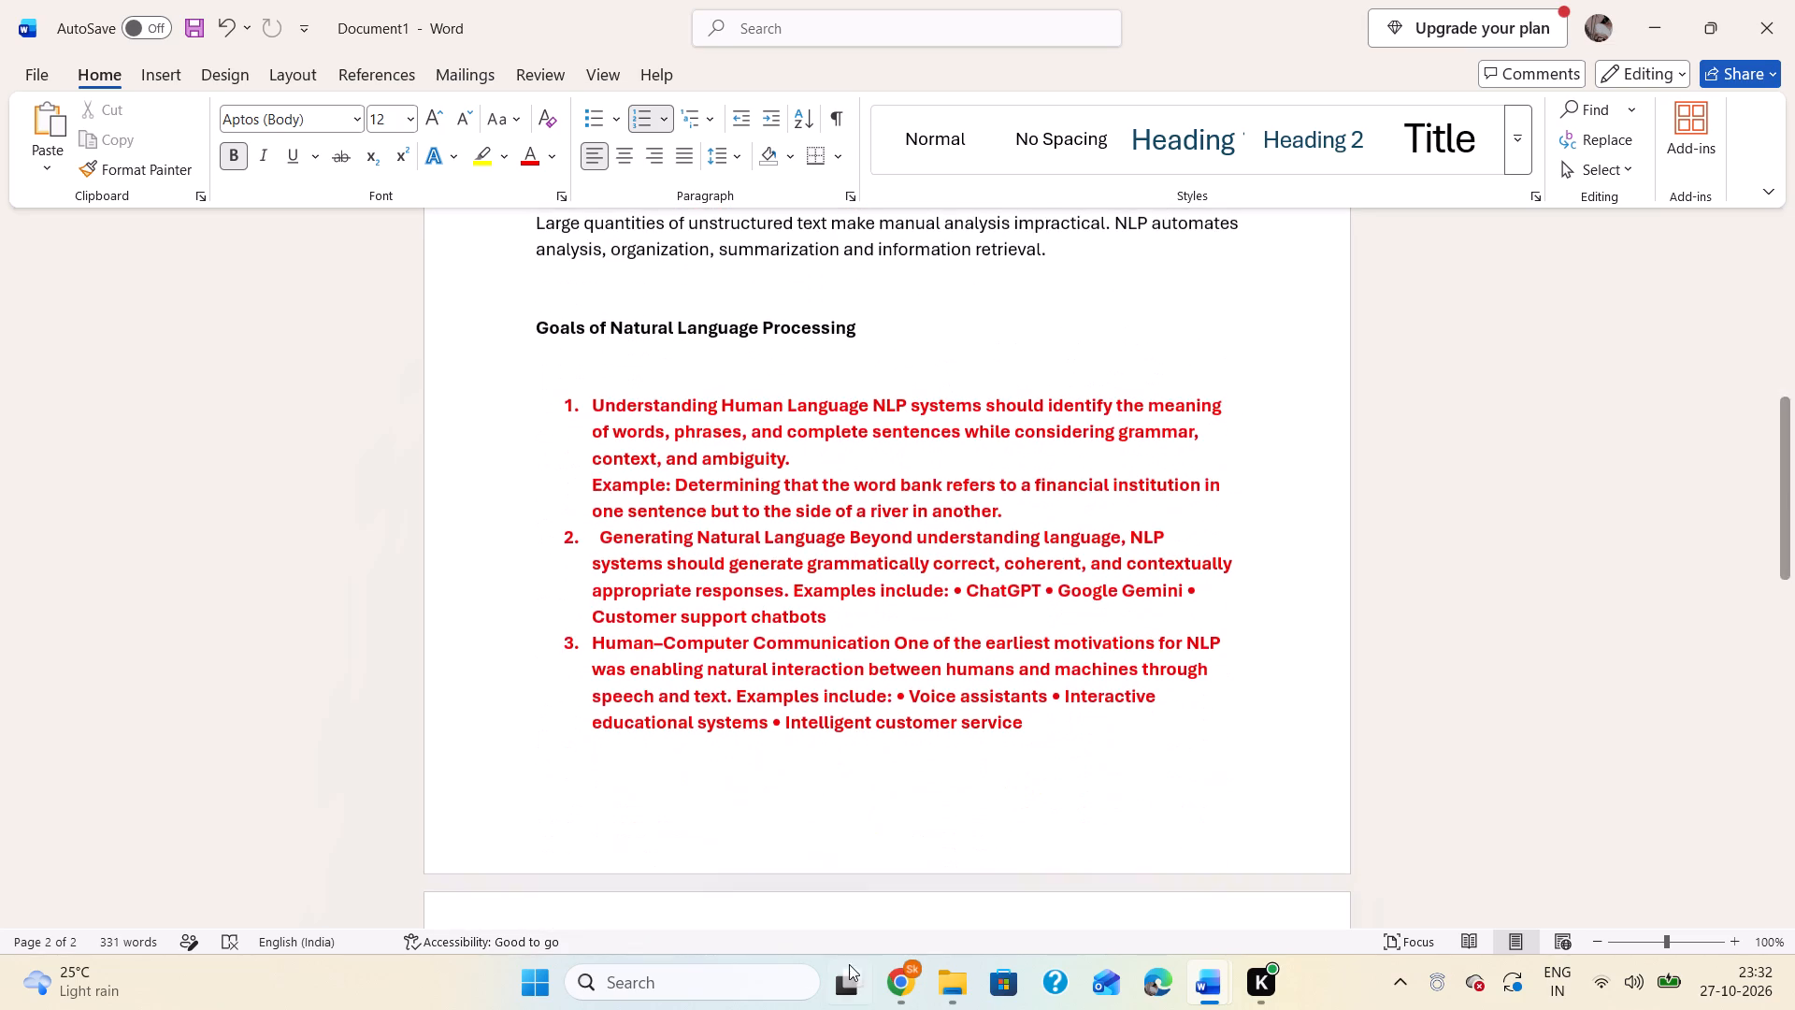
click(891, 984)
scroll(967, 650, down, 1)
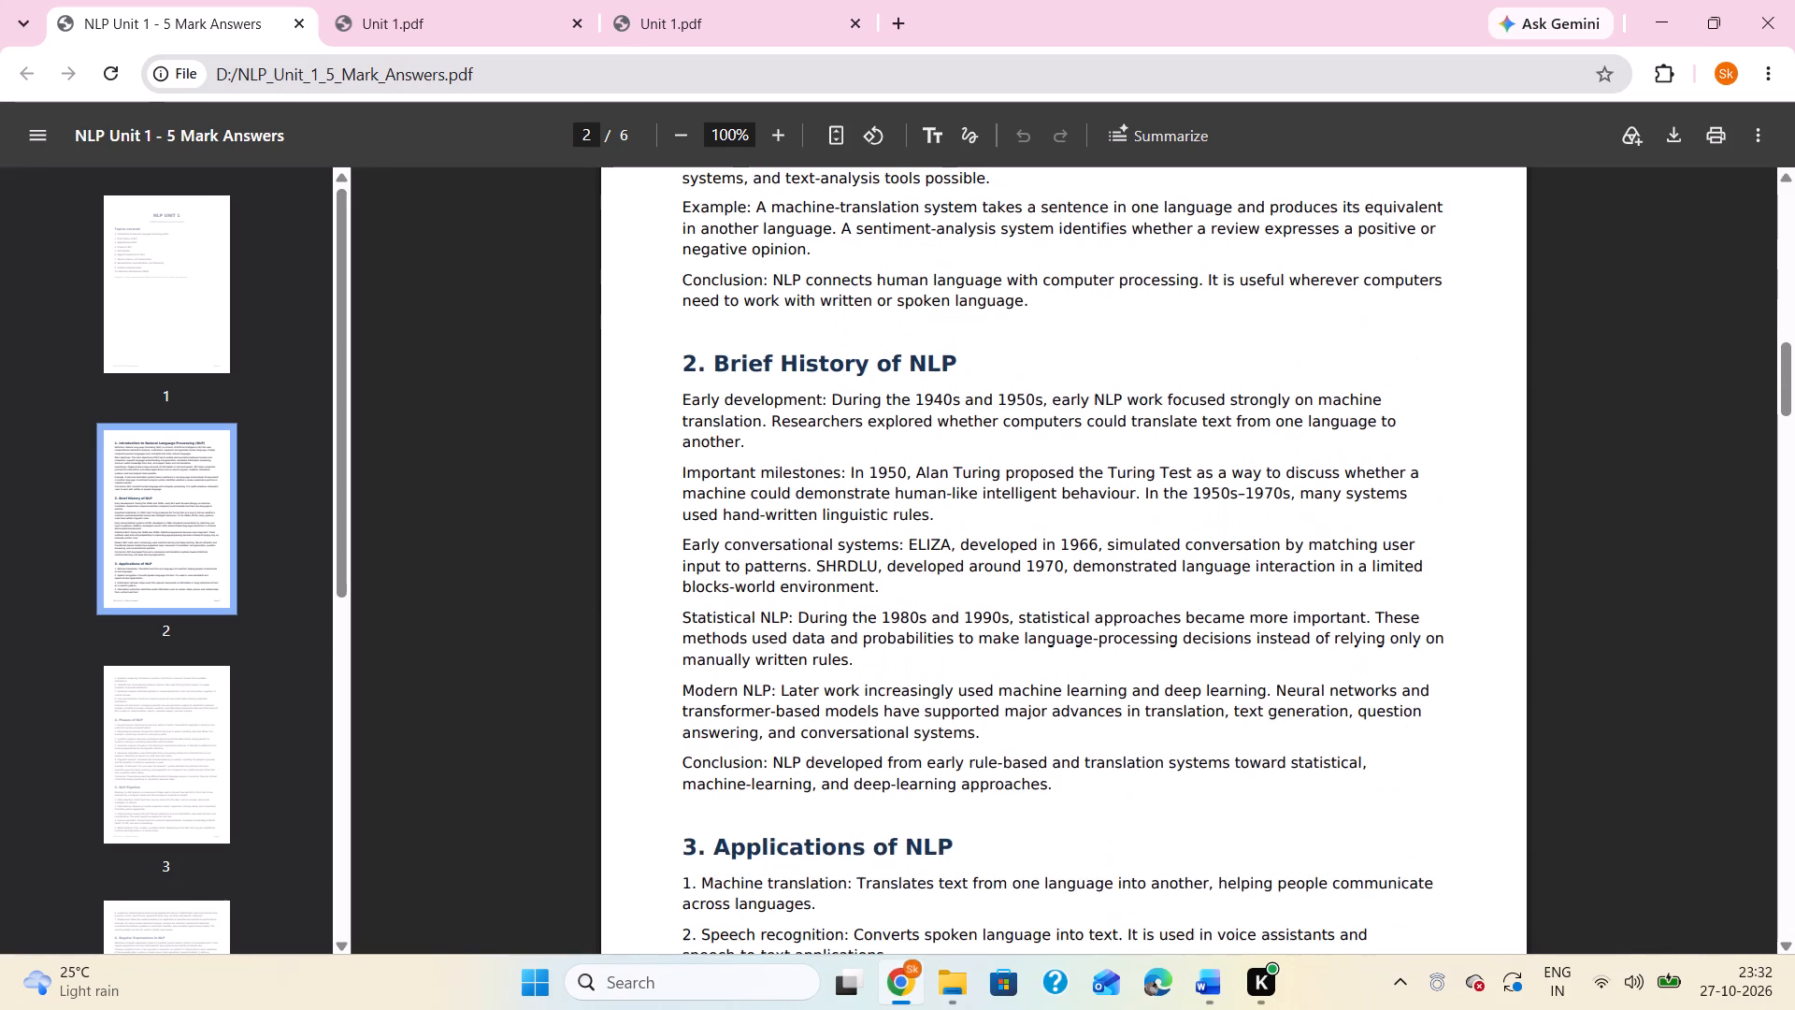
scroll(967, 650, down, 1)
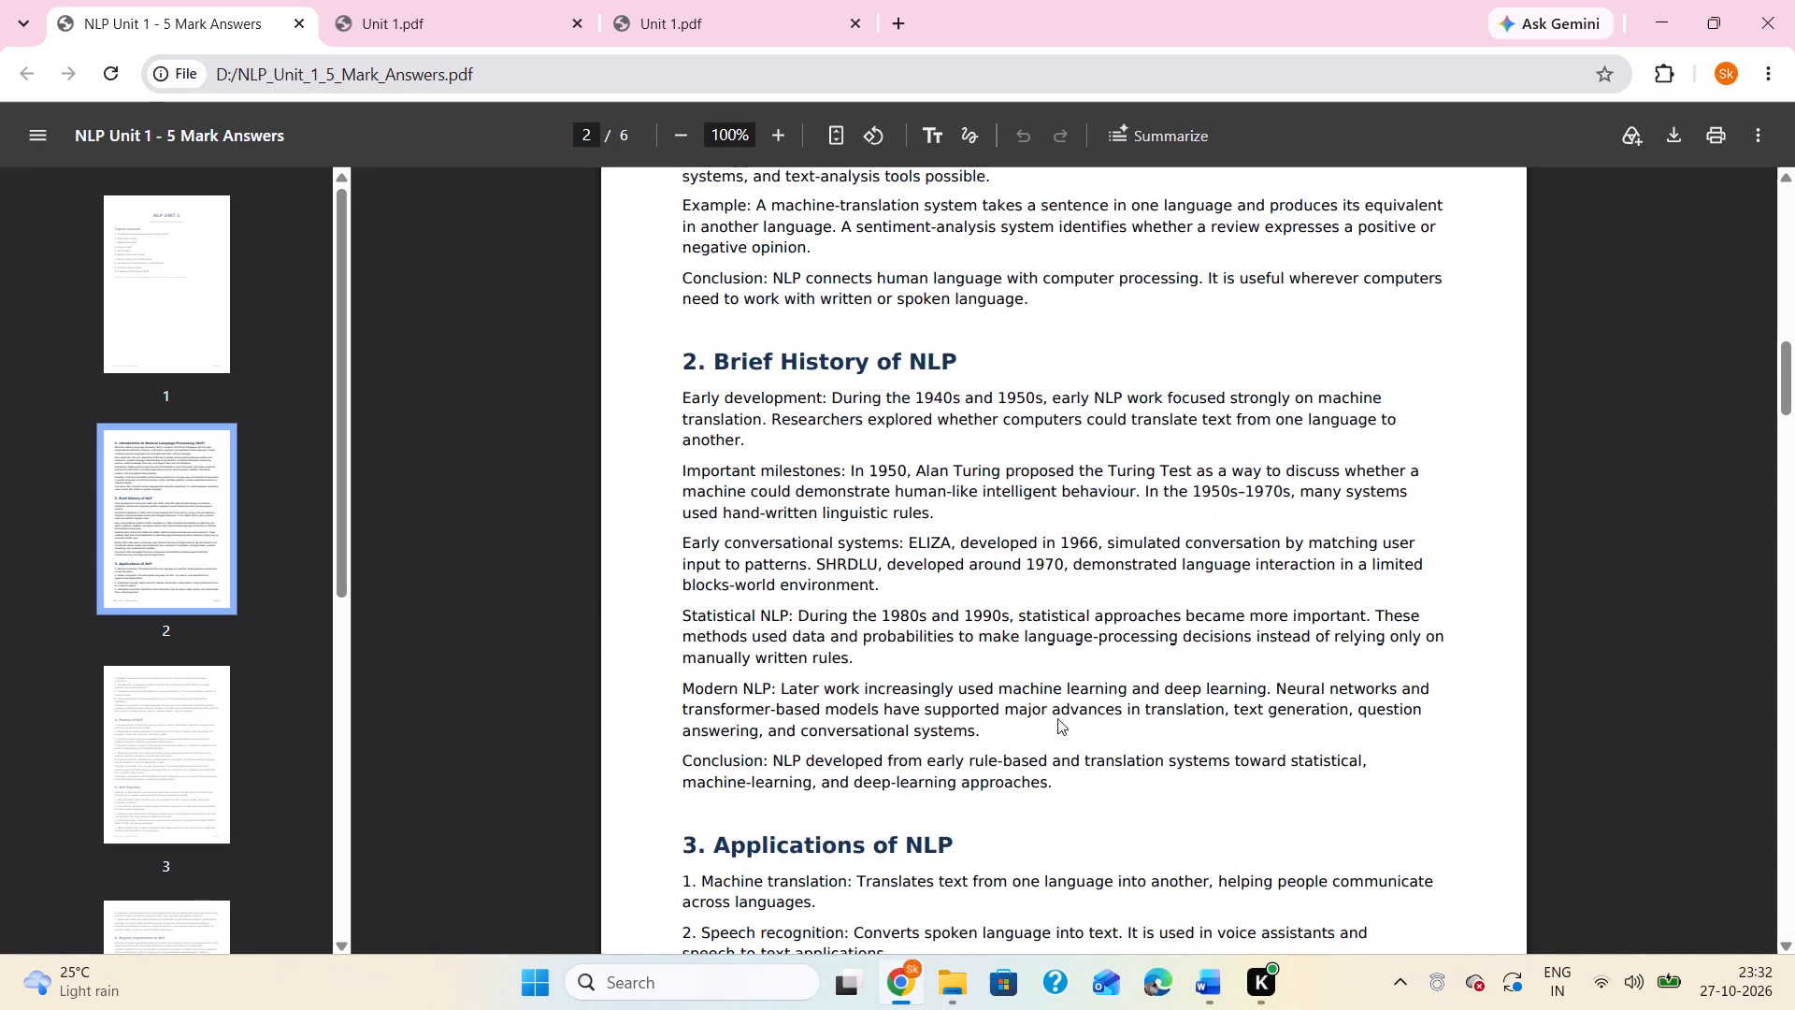
click(705, 1)
click(918, 403)
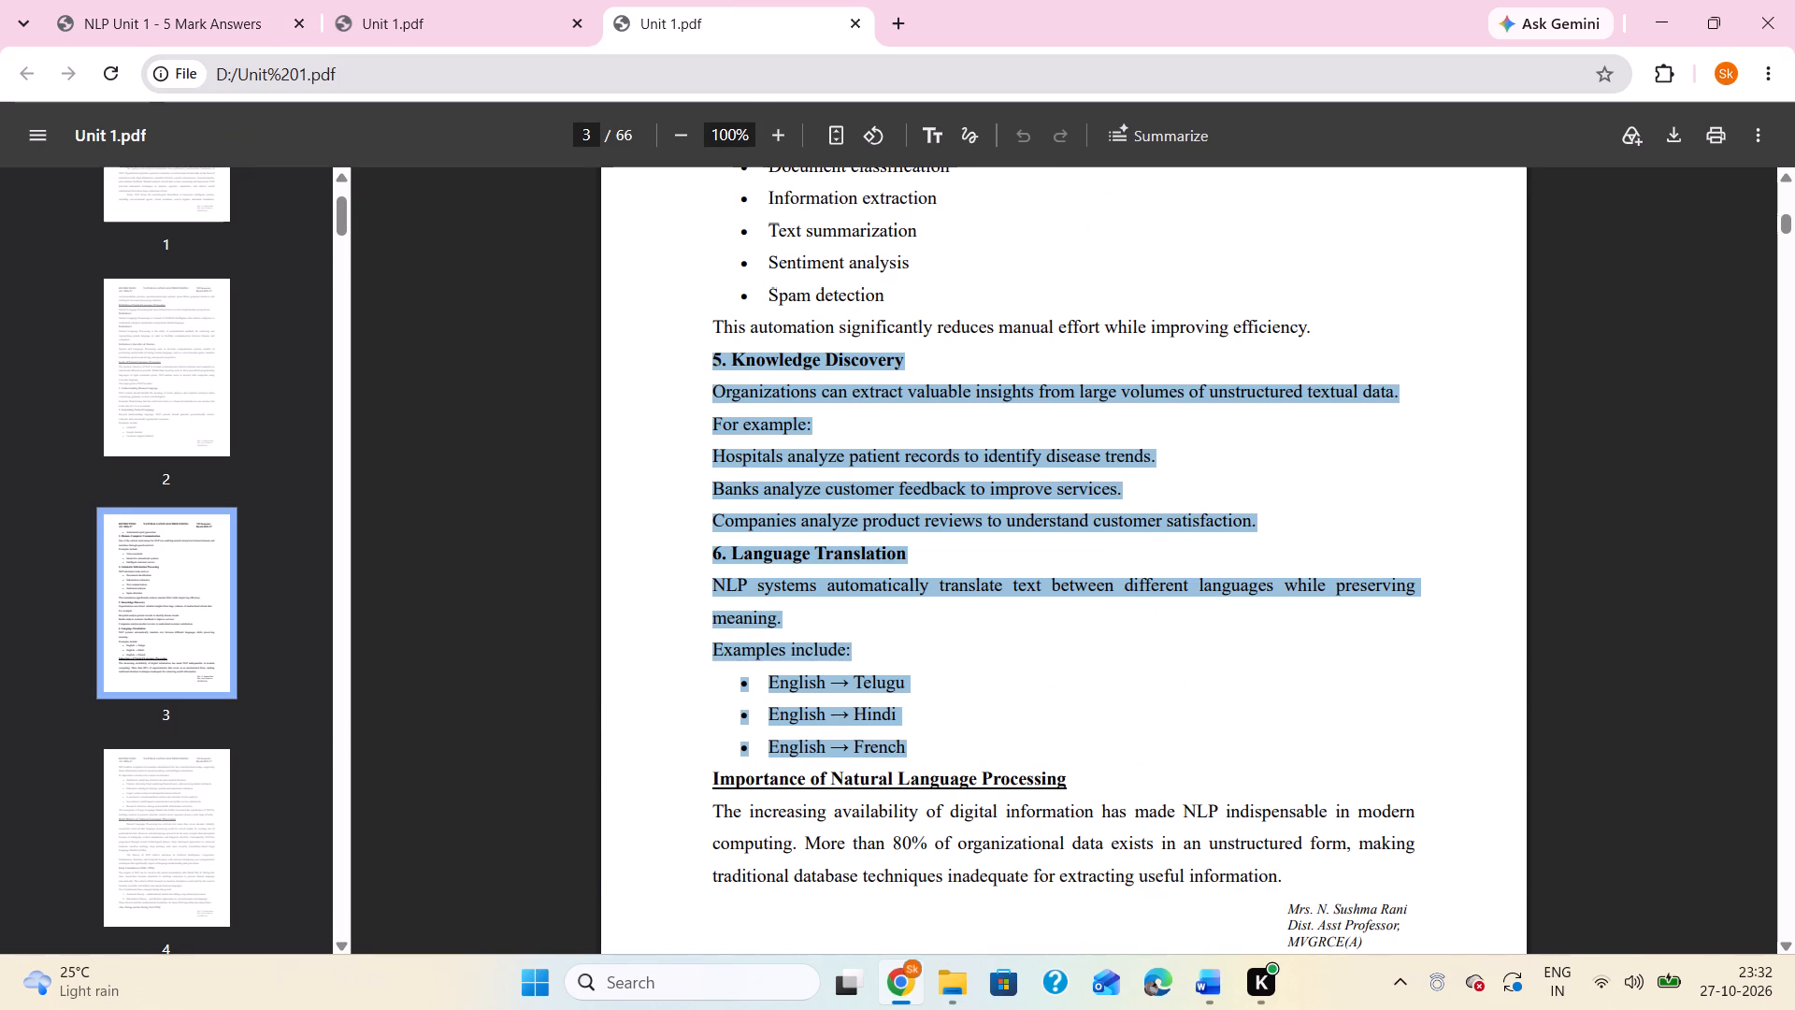
scroll(918, 403, down, 5)
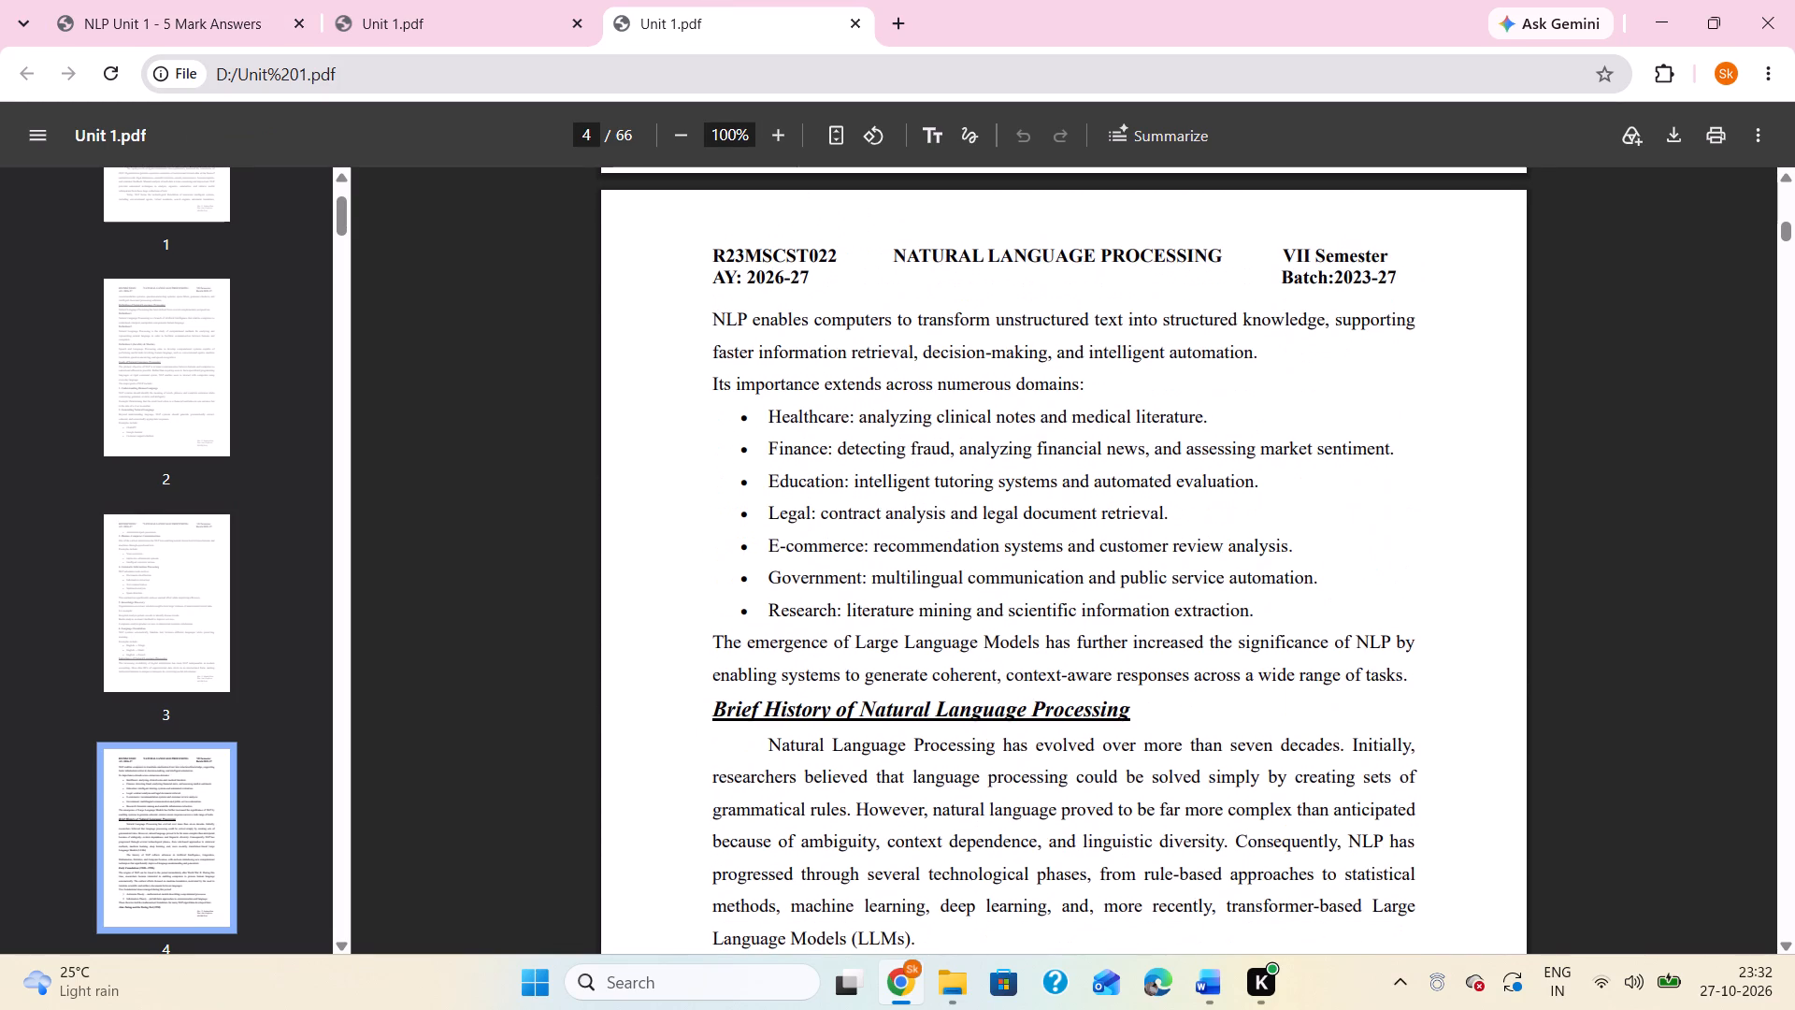
drag(768, 417, 843, 450)
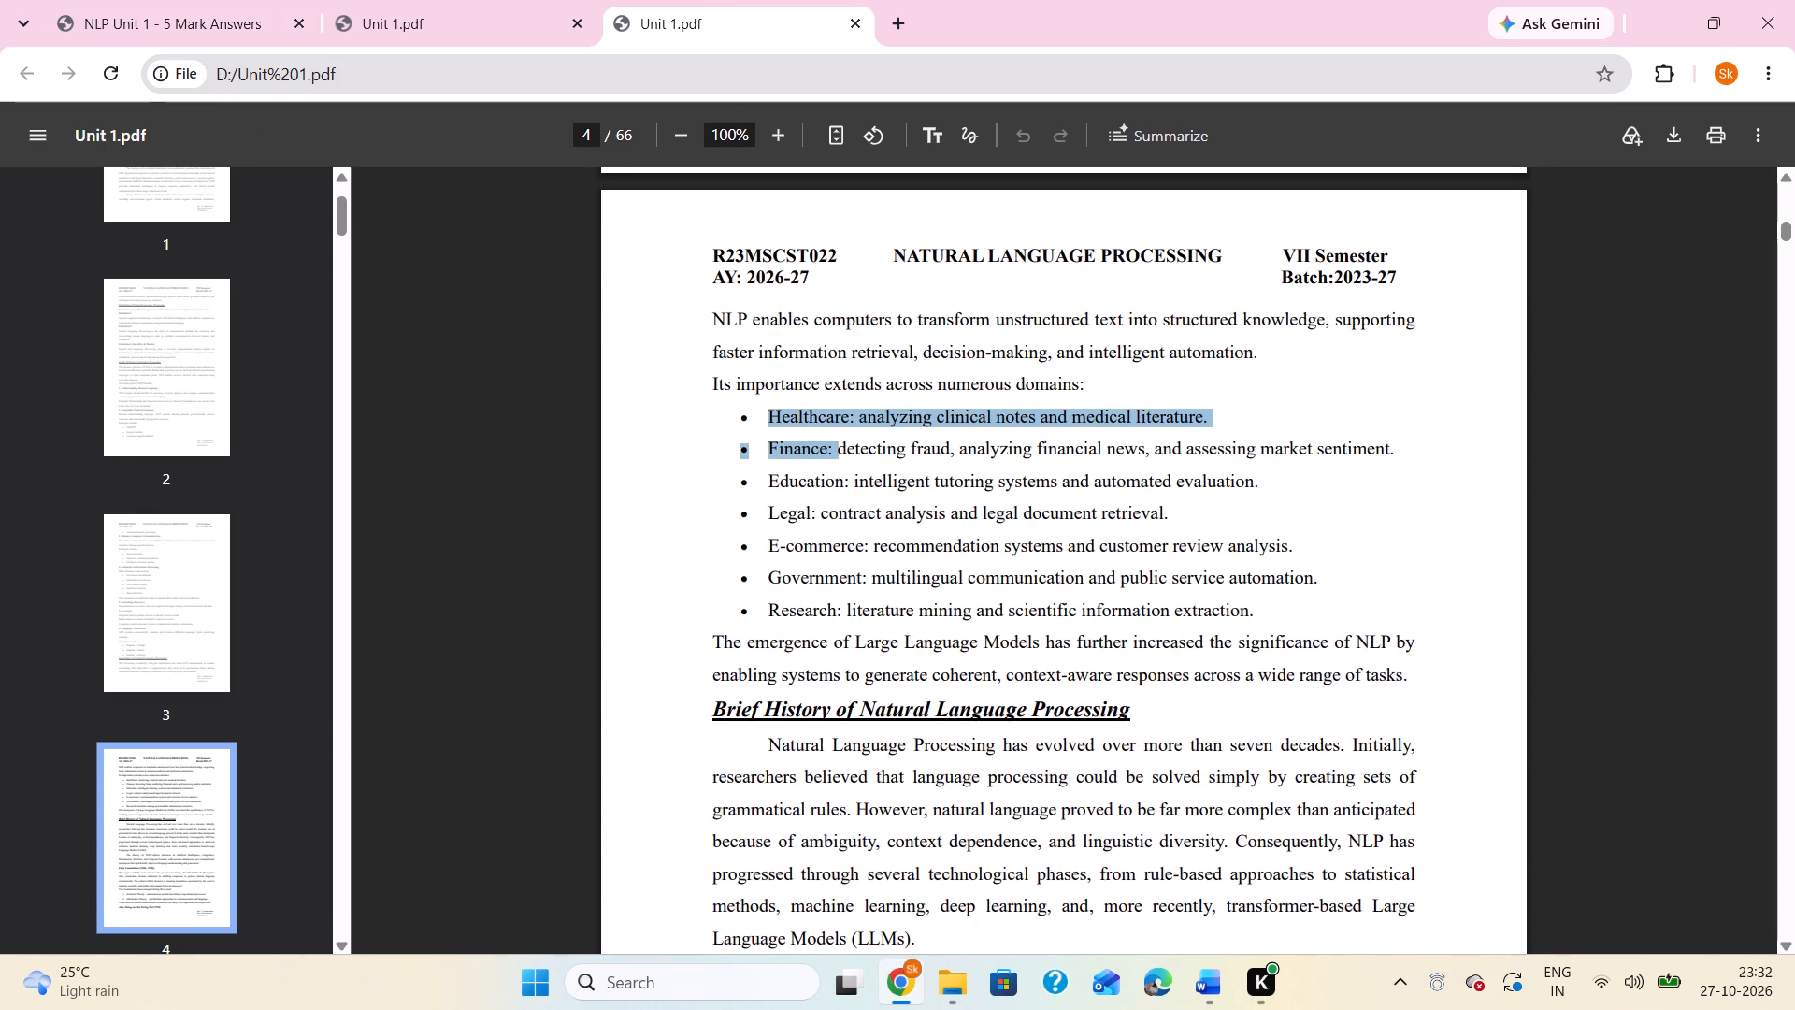
drag(843, 450, 886, 538)
click(787, 483)
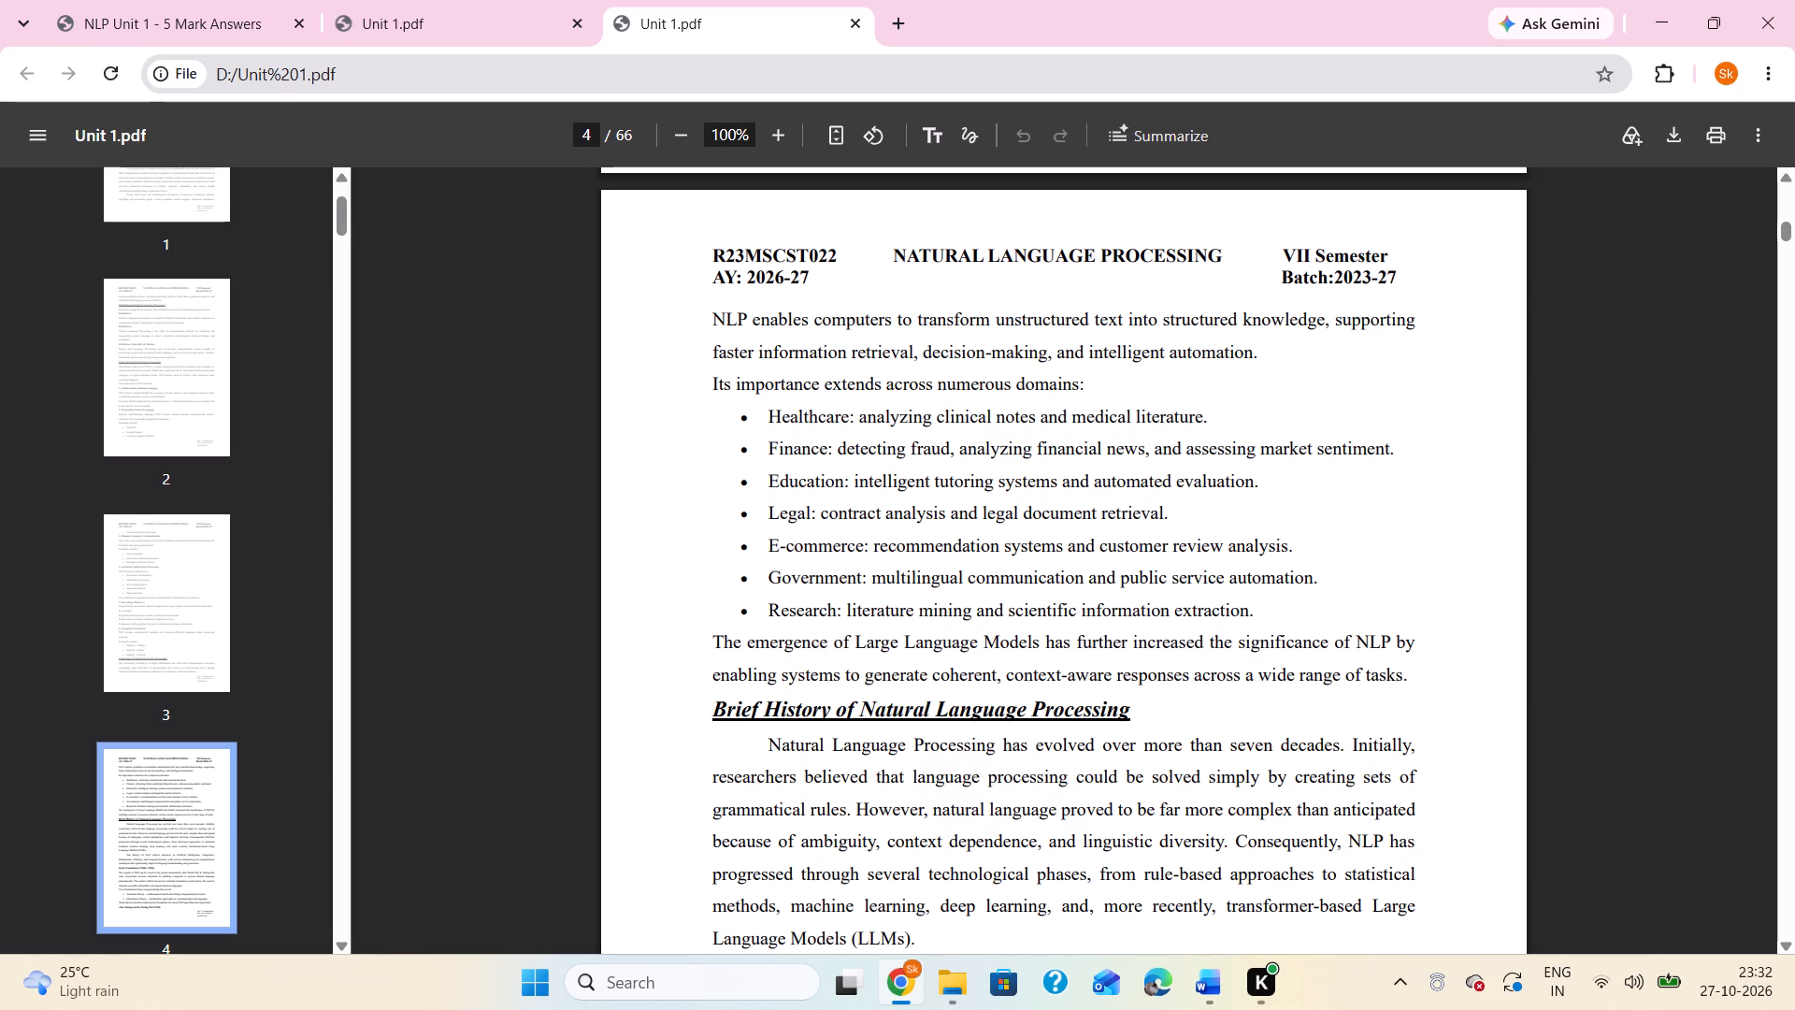
drag(760, 422, 842, 621)
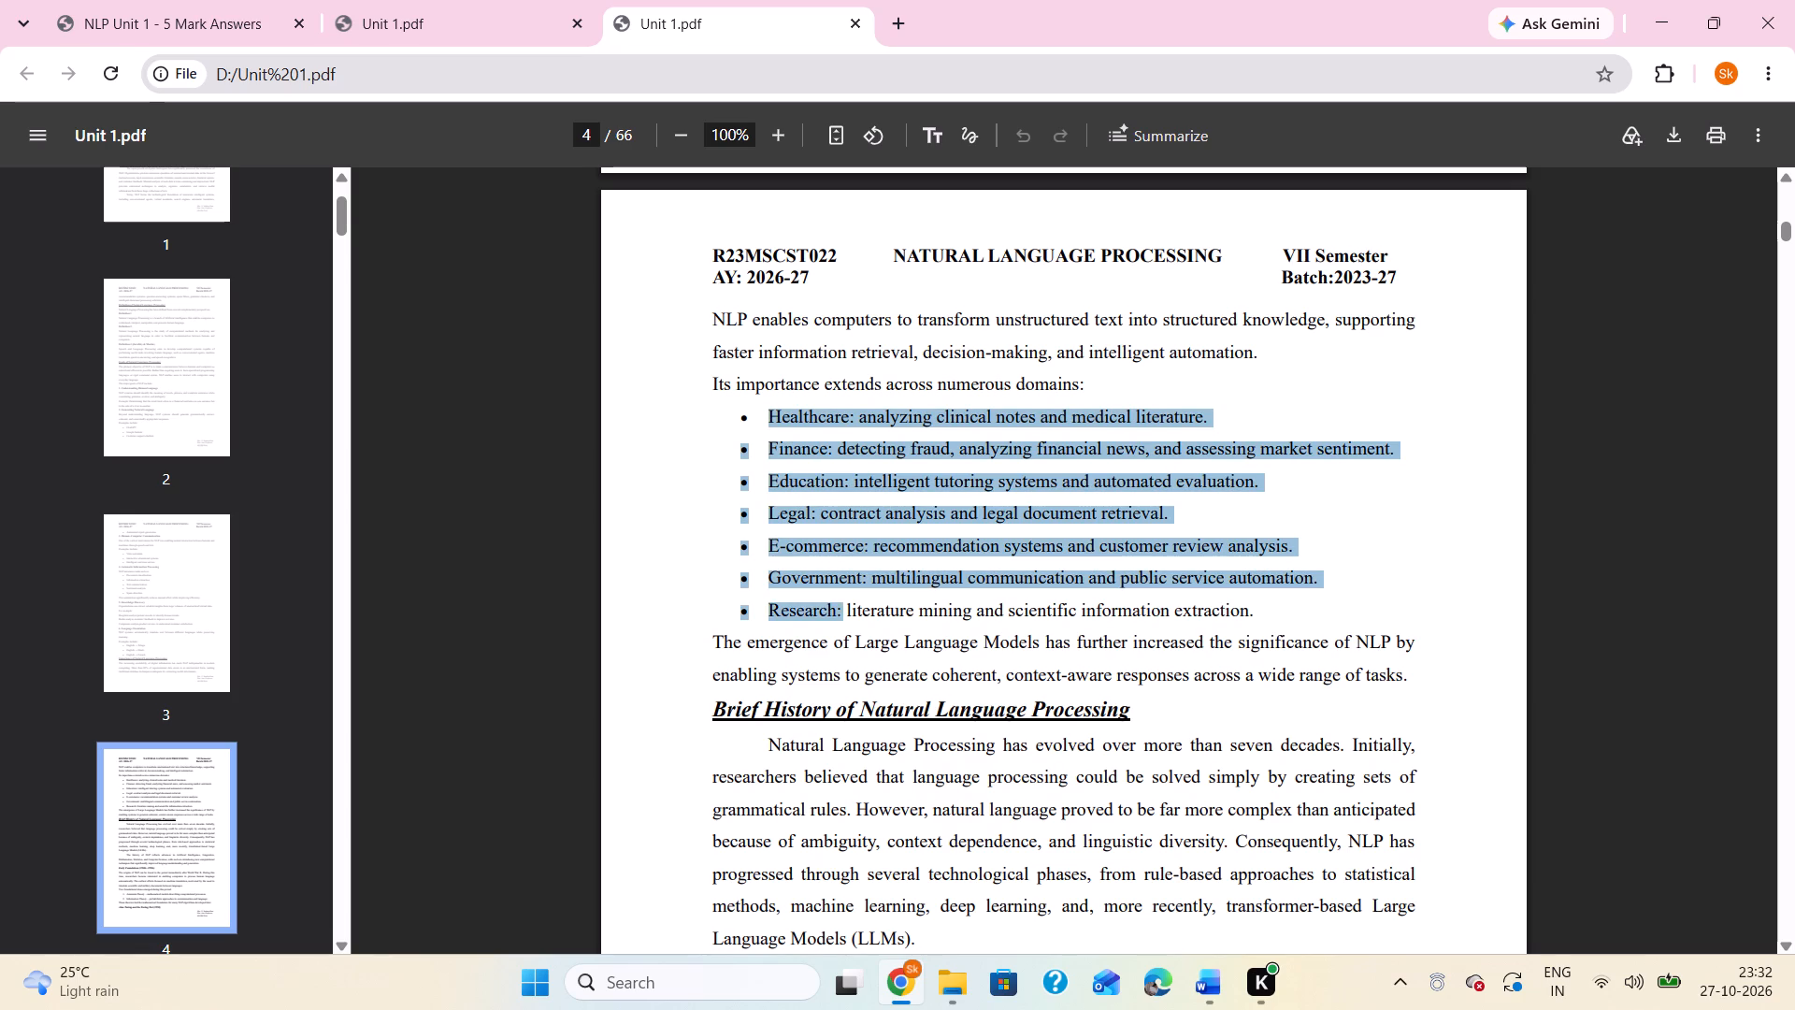
drag(842, 621, 1263, 612)
key(ctrl+c)
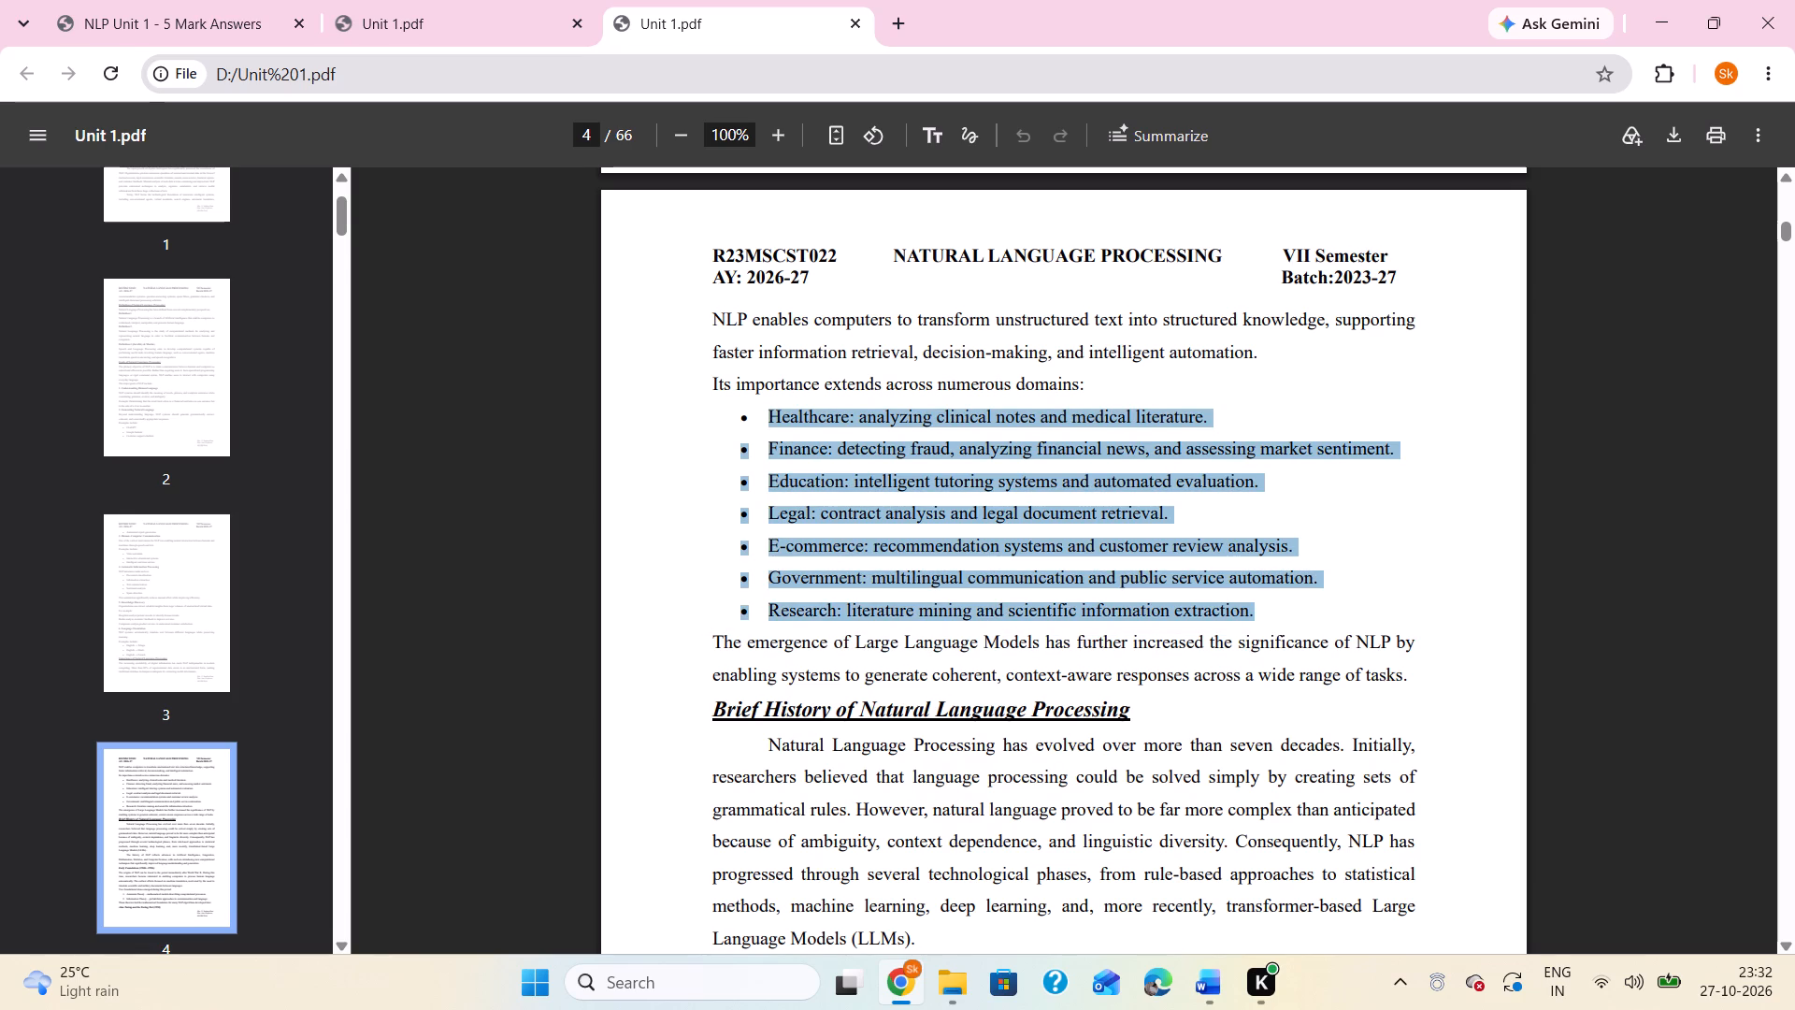
Switch to Document1 in Word and add a blank unnumbered line after the third goal, Human–Computer Communication.
click(1200, 974)
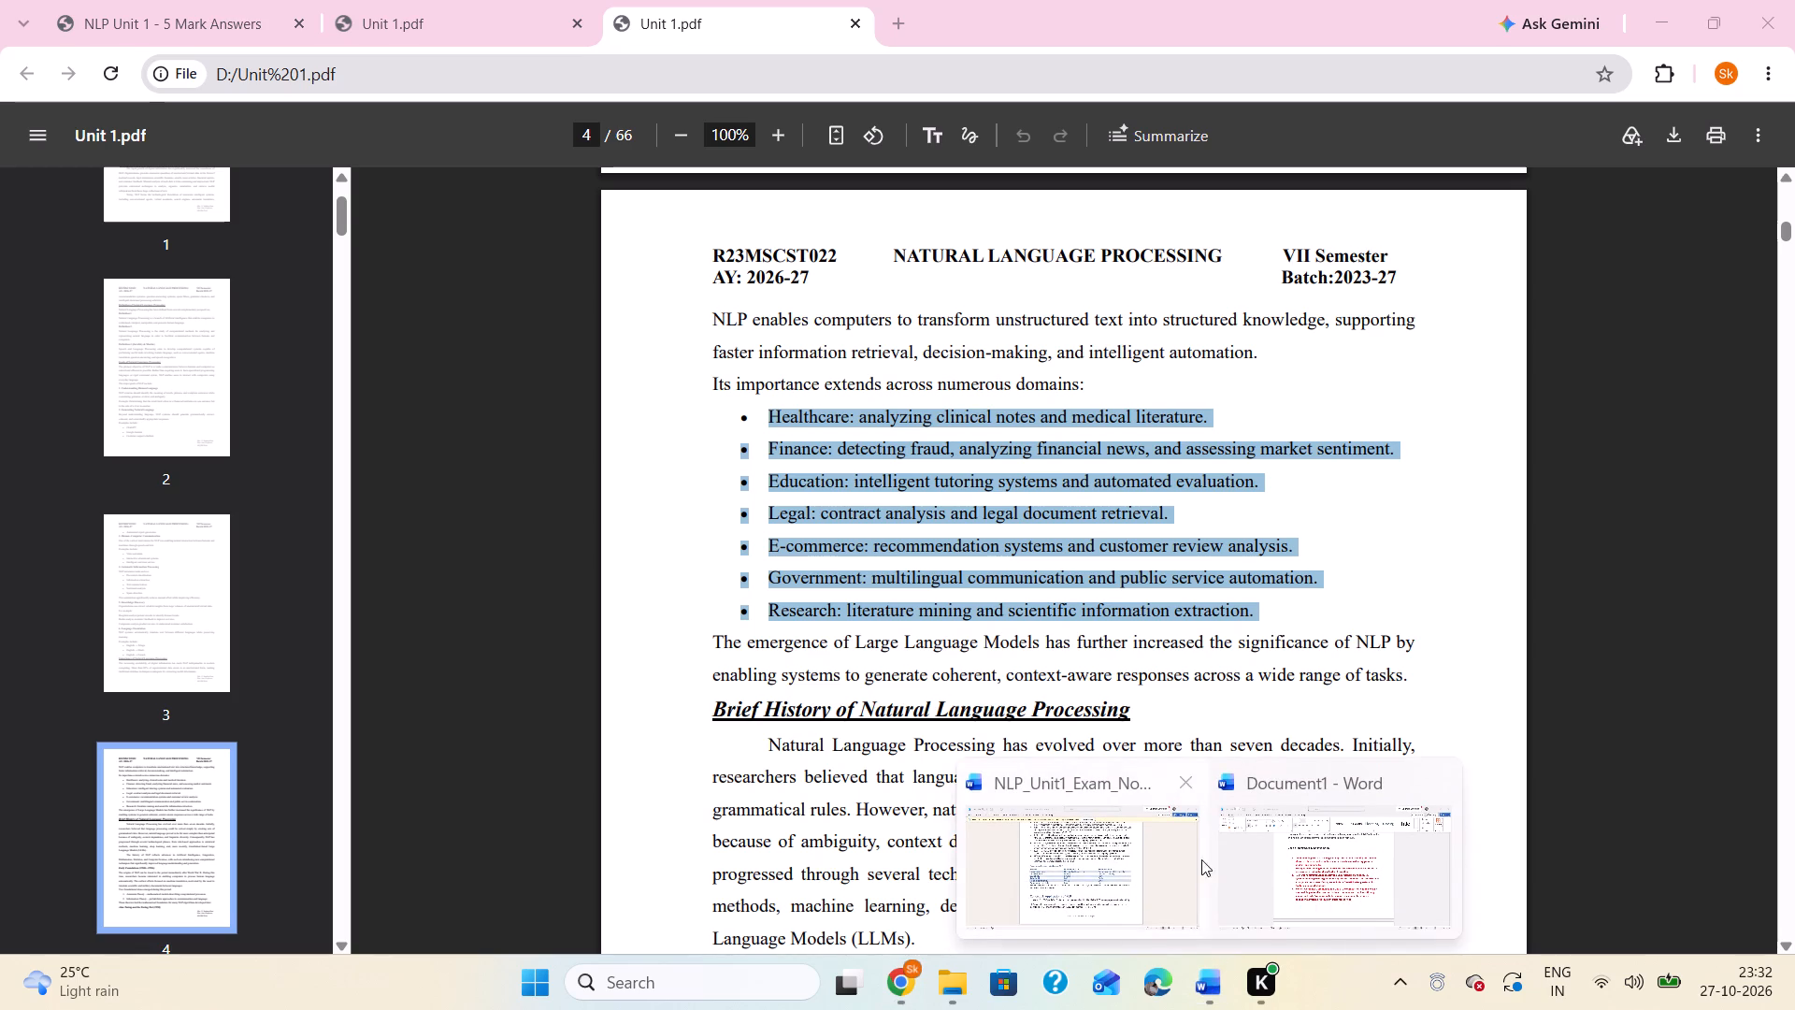
click(1276, 857)
click(1095, 740)
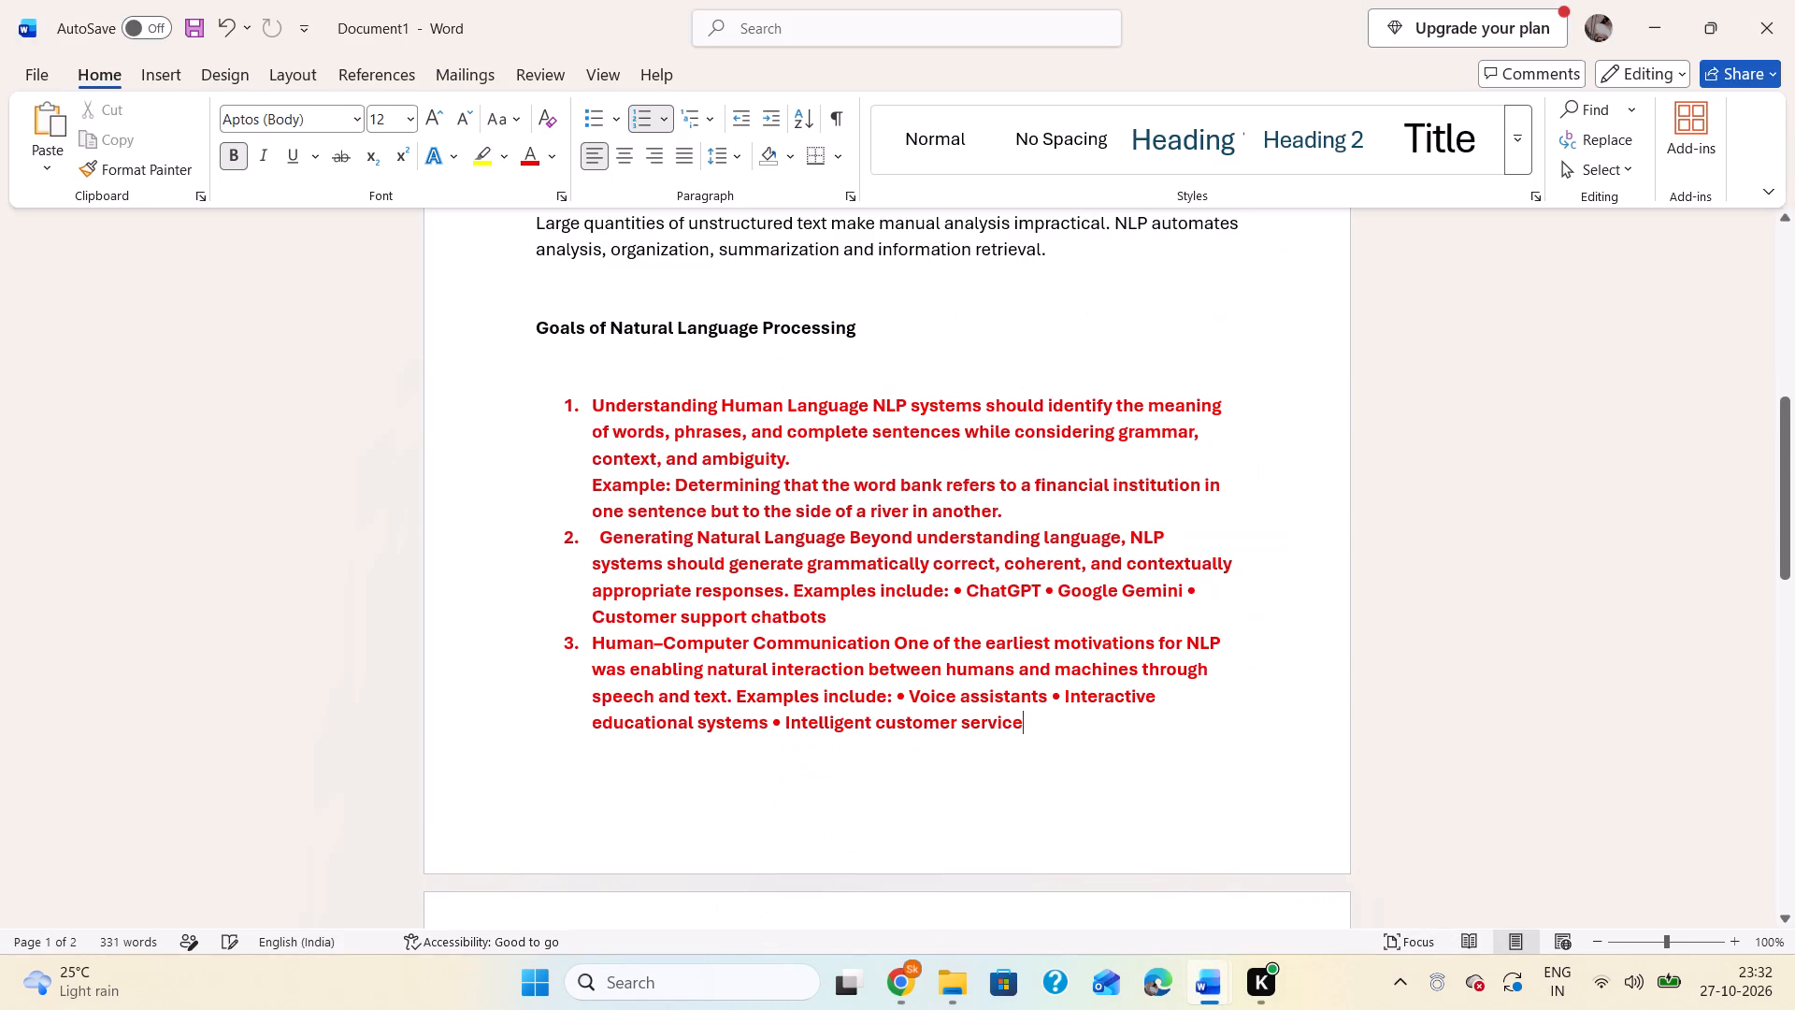
key(Return)
key(Return)
Paste the copied domain list below the sixth goal, Language Translation, leaving a blank line above it.
scroll(1095, 740, down, 1)
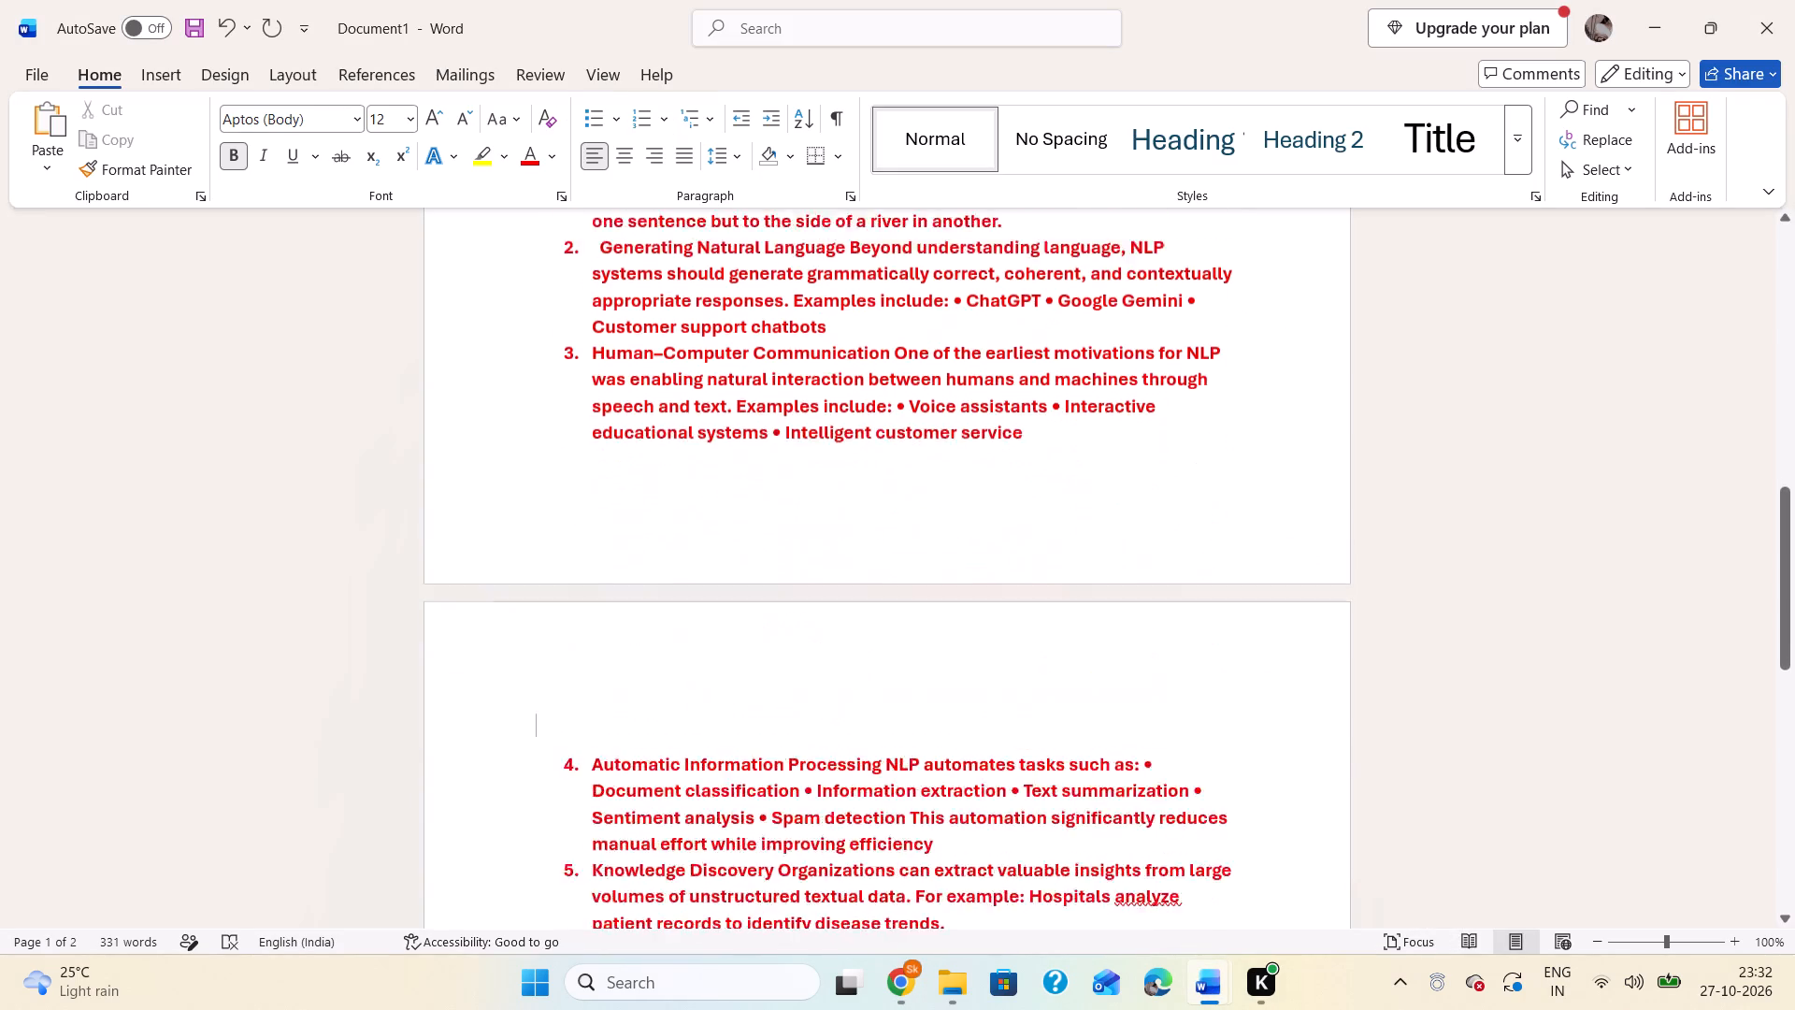
scroll(1095, 740, down, 2)
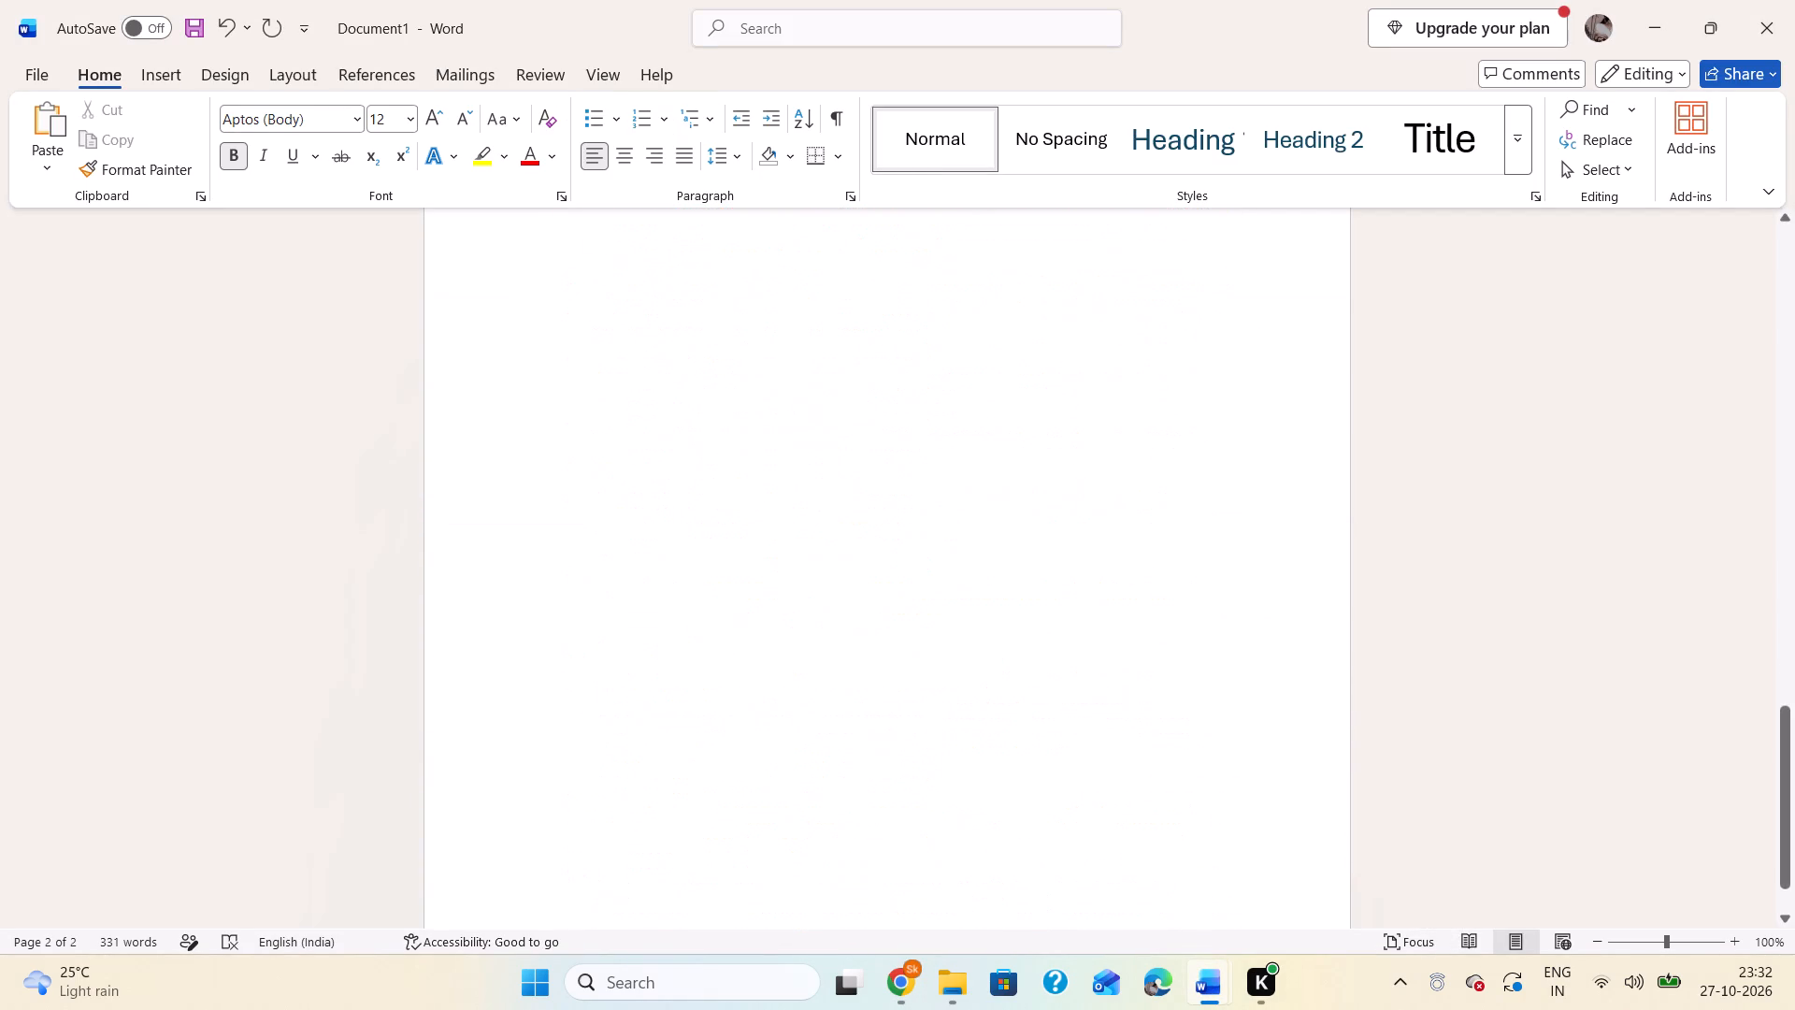
scroll(1095, 740, down, 1)
scroll(1128, 630, up, 1)
click(974, 482)
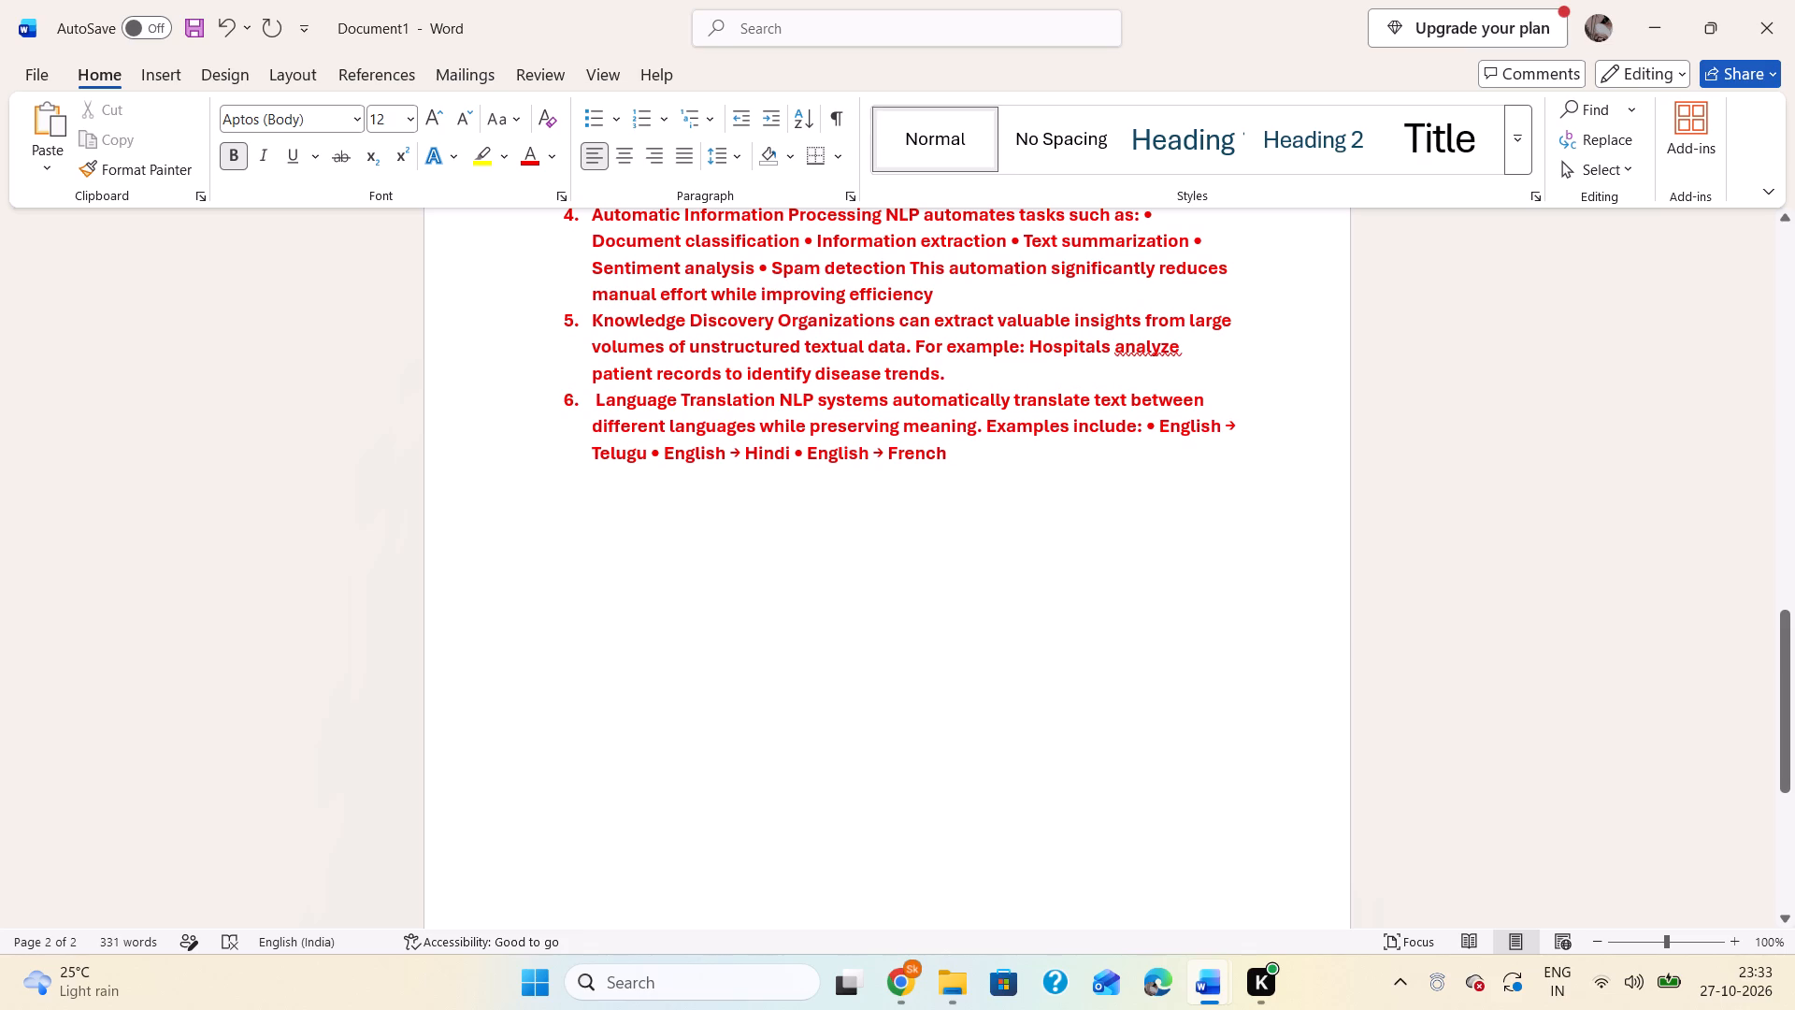
key(Return)
key(Return)
key(Return)
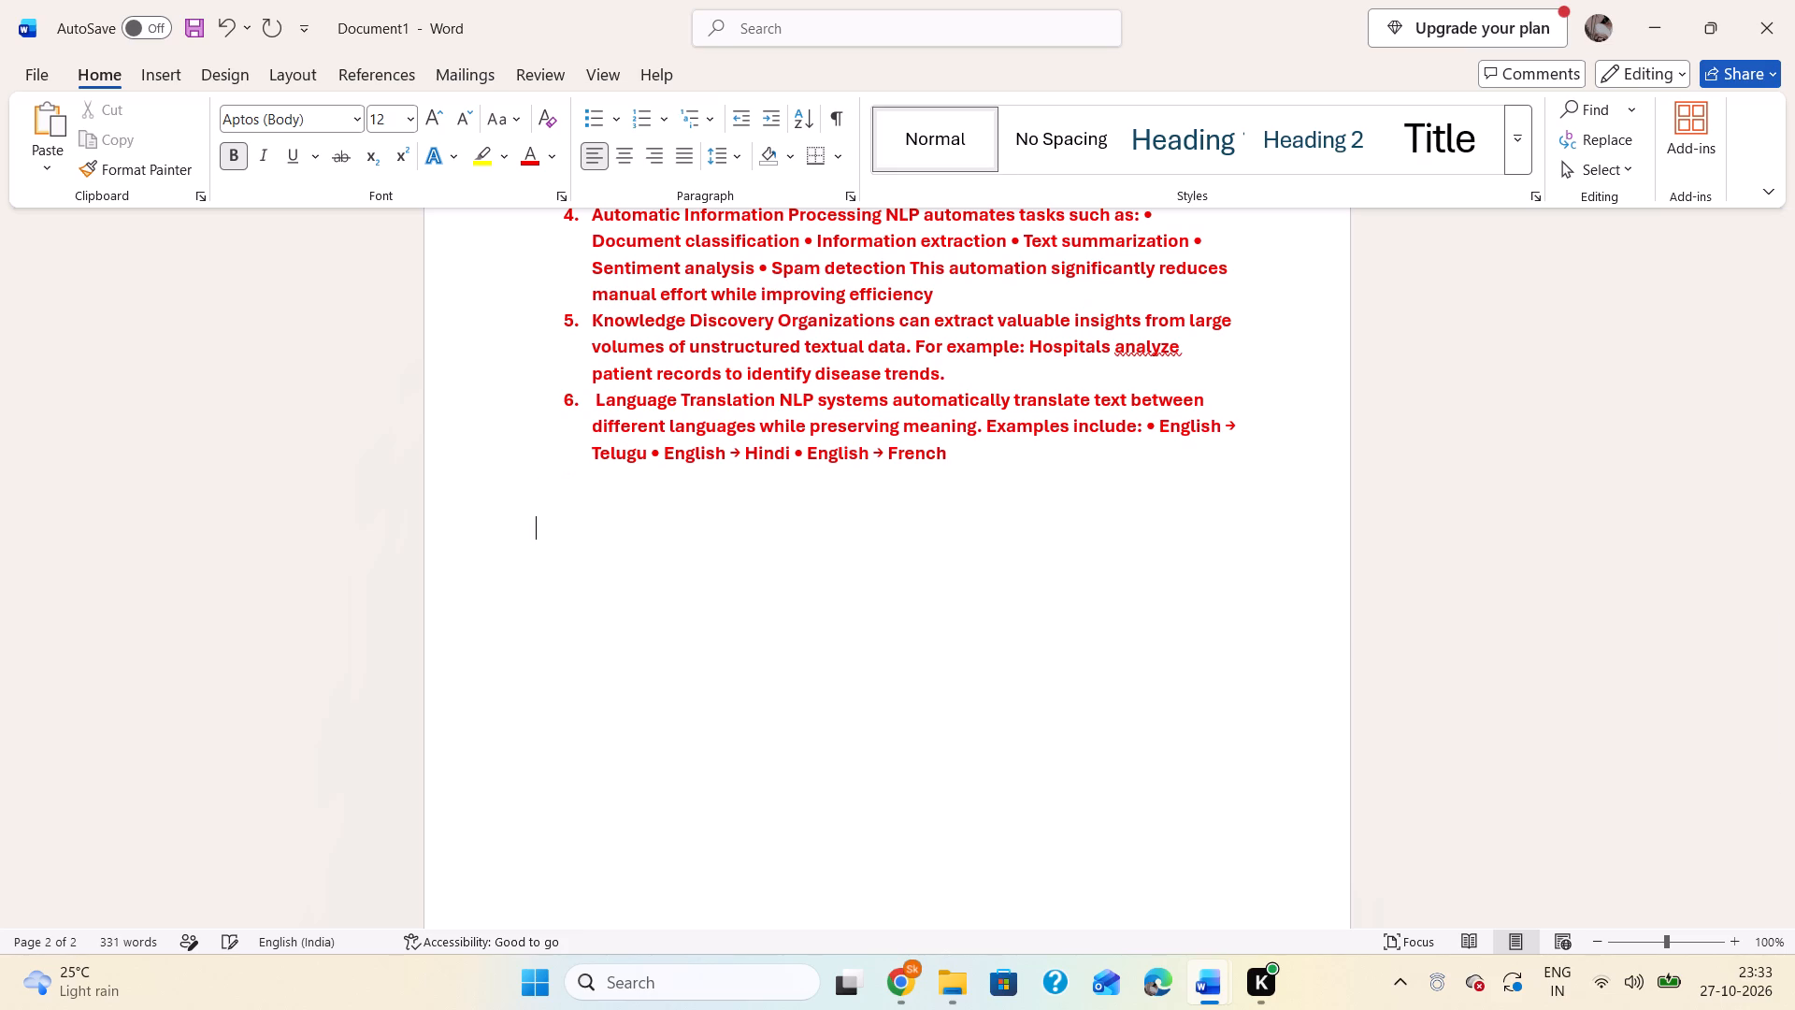
key(ctrl+v)
ctrl+click(974, 482)
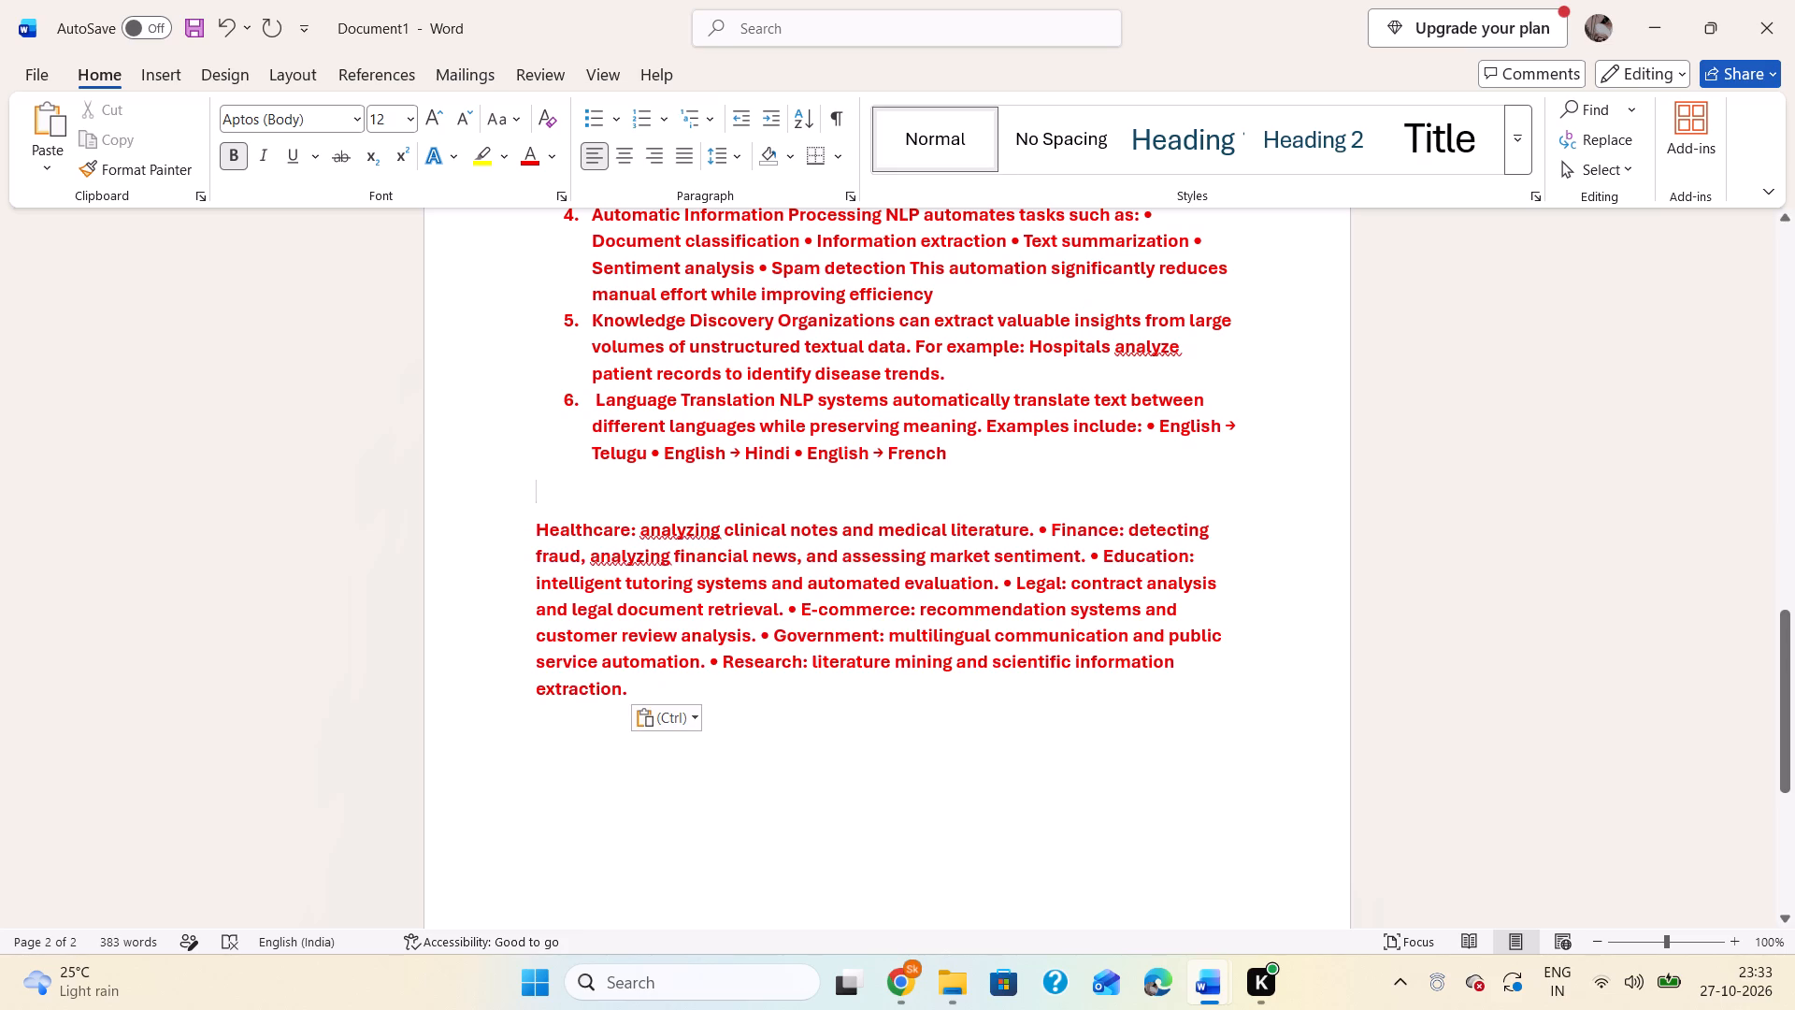
Break the pasted text into separate paragraphs at the Finance, Education and E-commerce entries.
click(1044, 541)
key(Left)
key(Return)
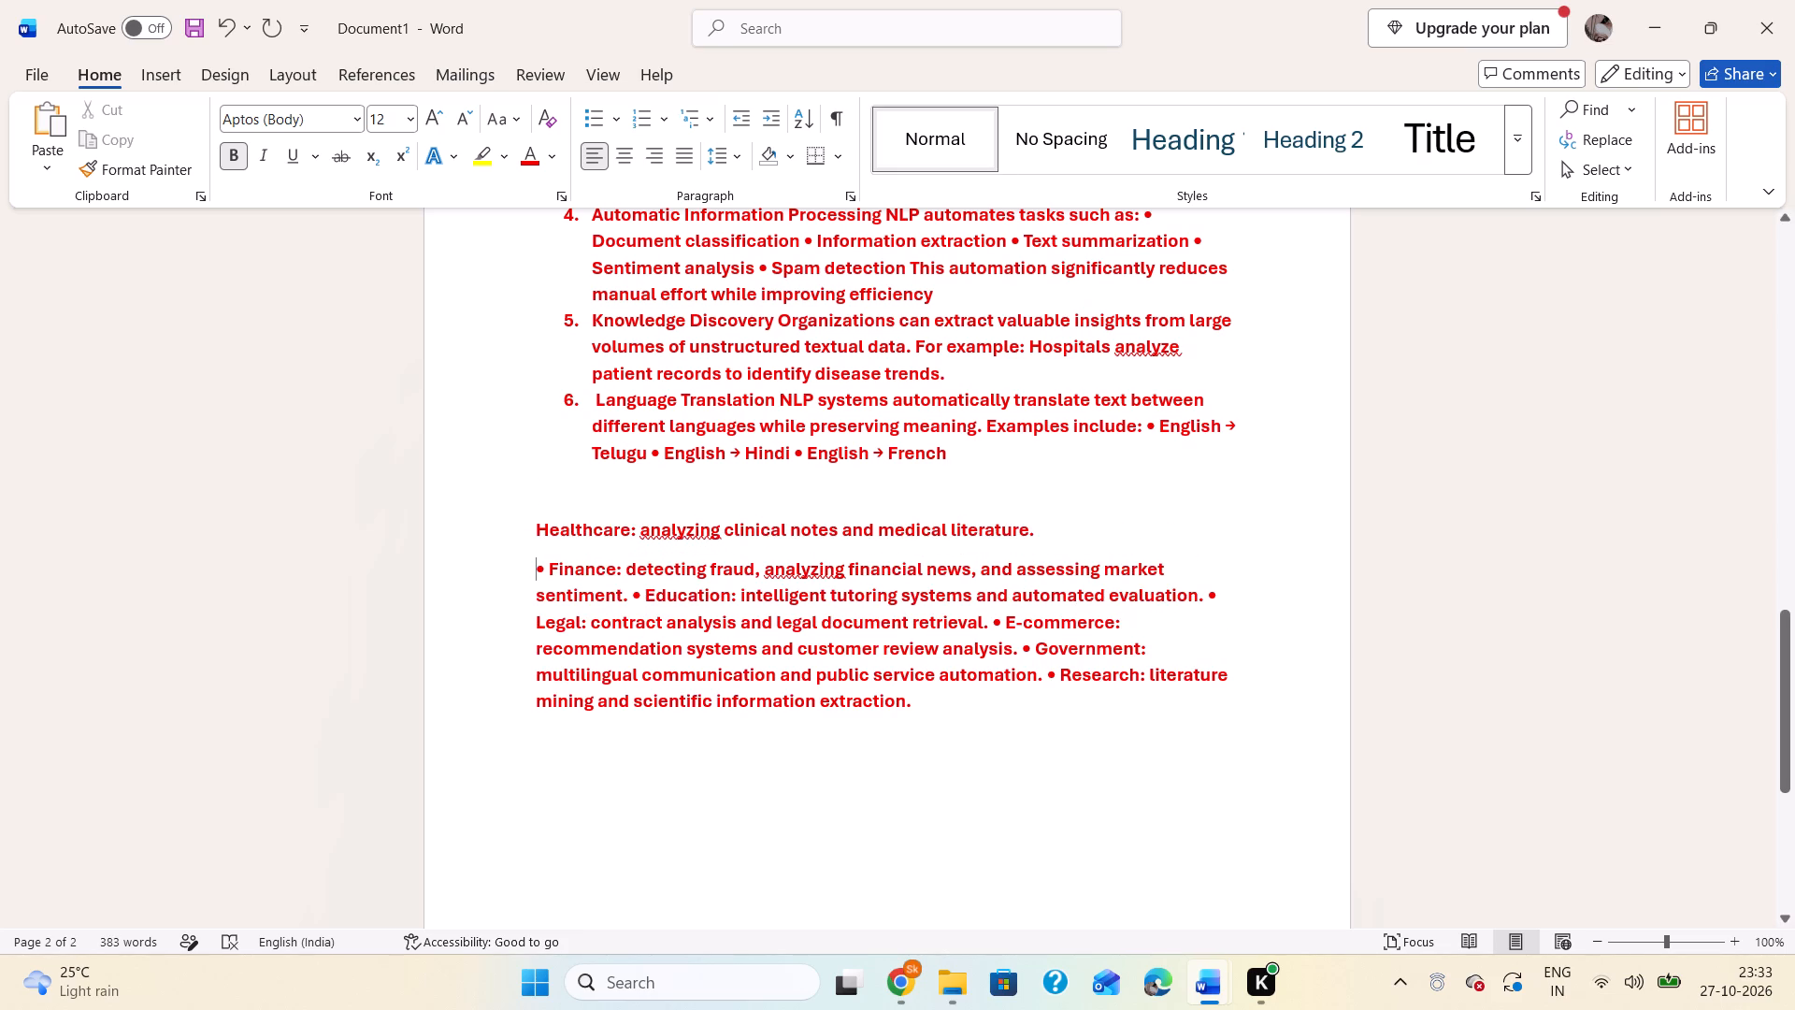
click(643, 591)
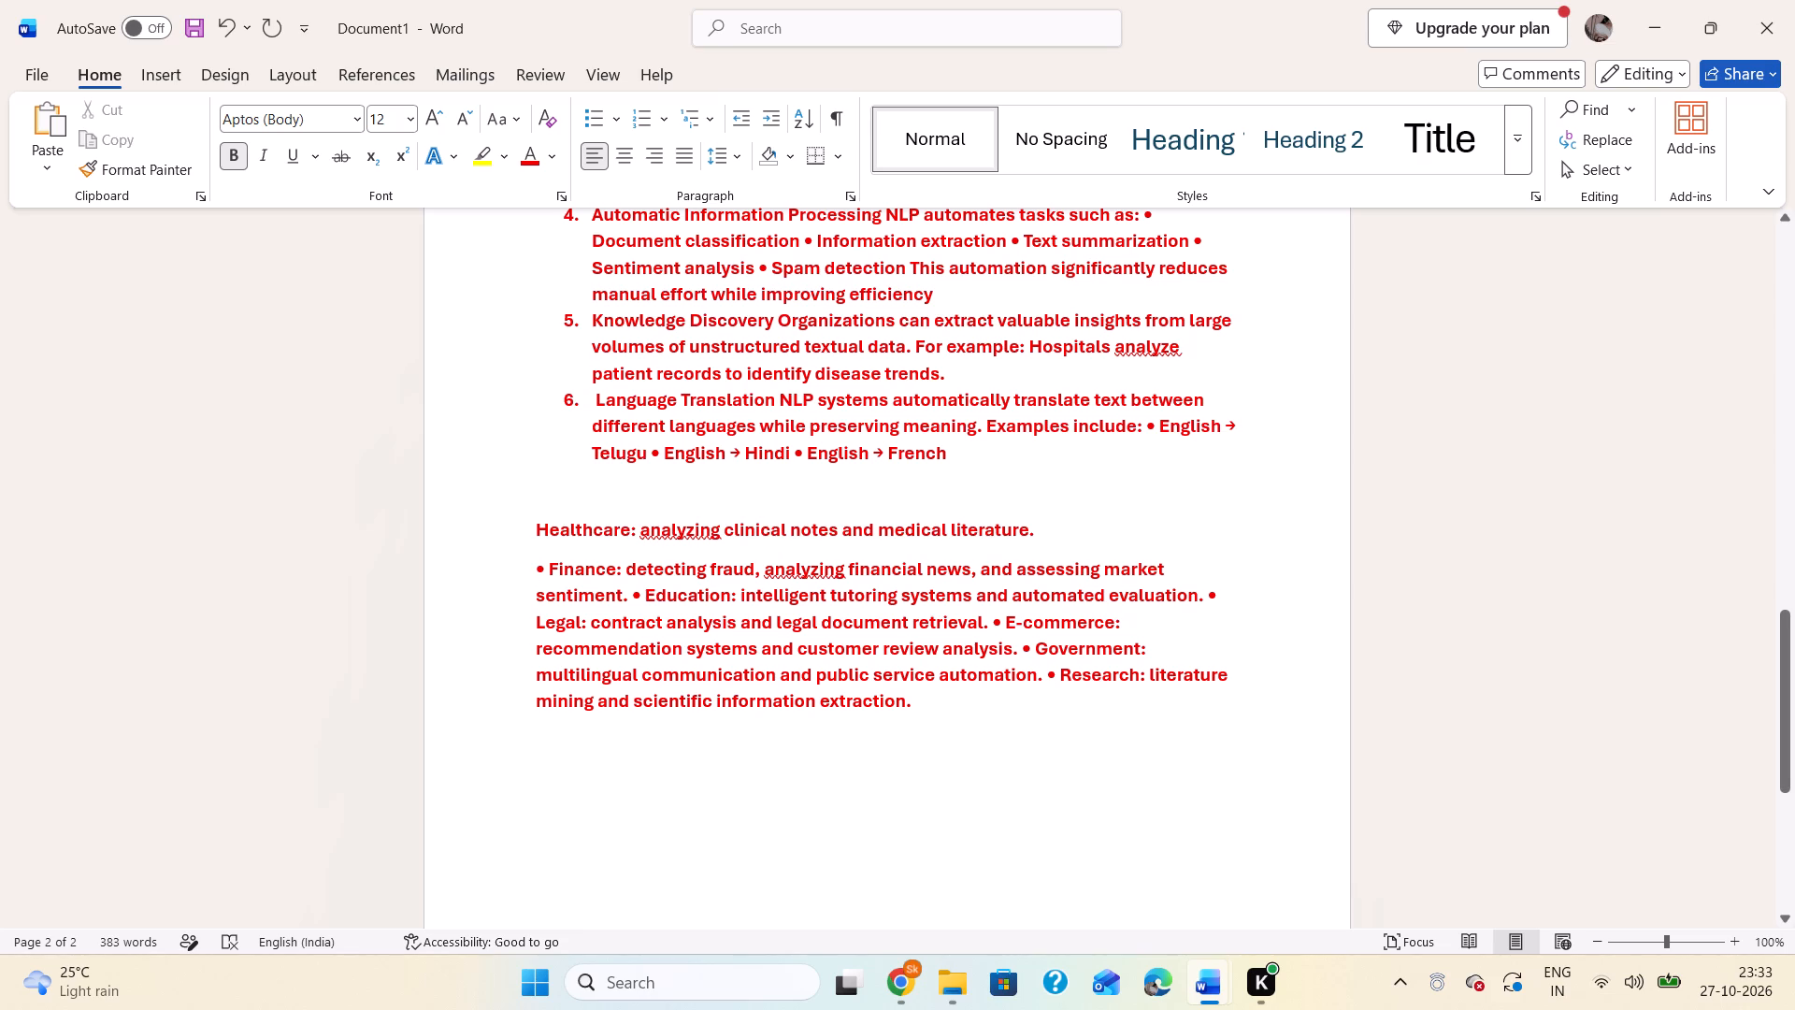
key(Left)
key(Return)
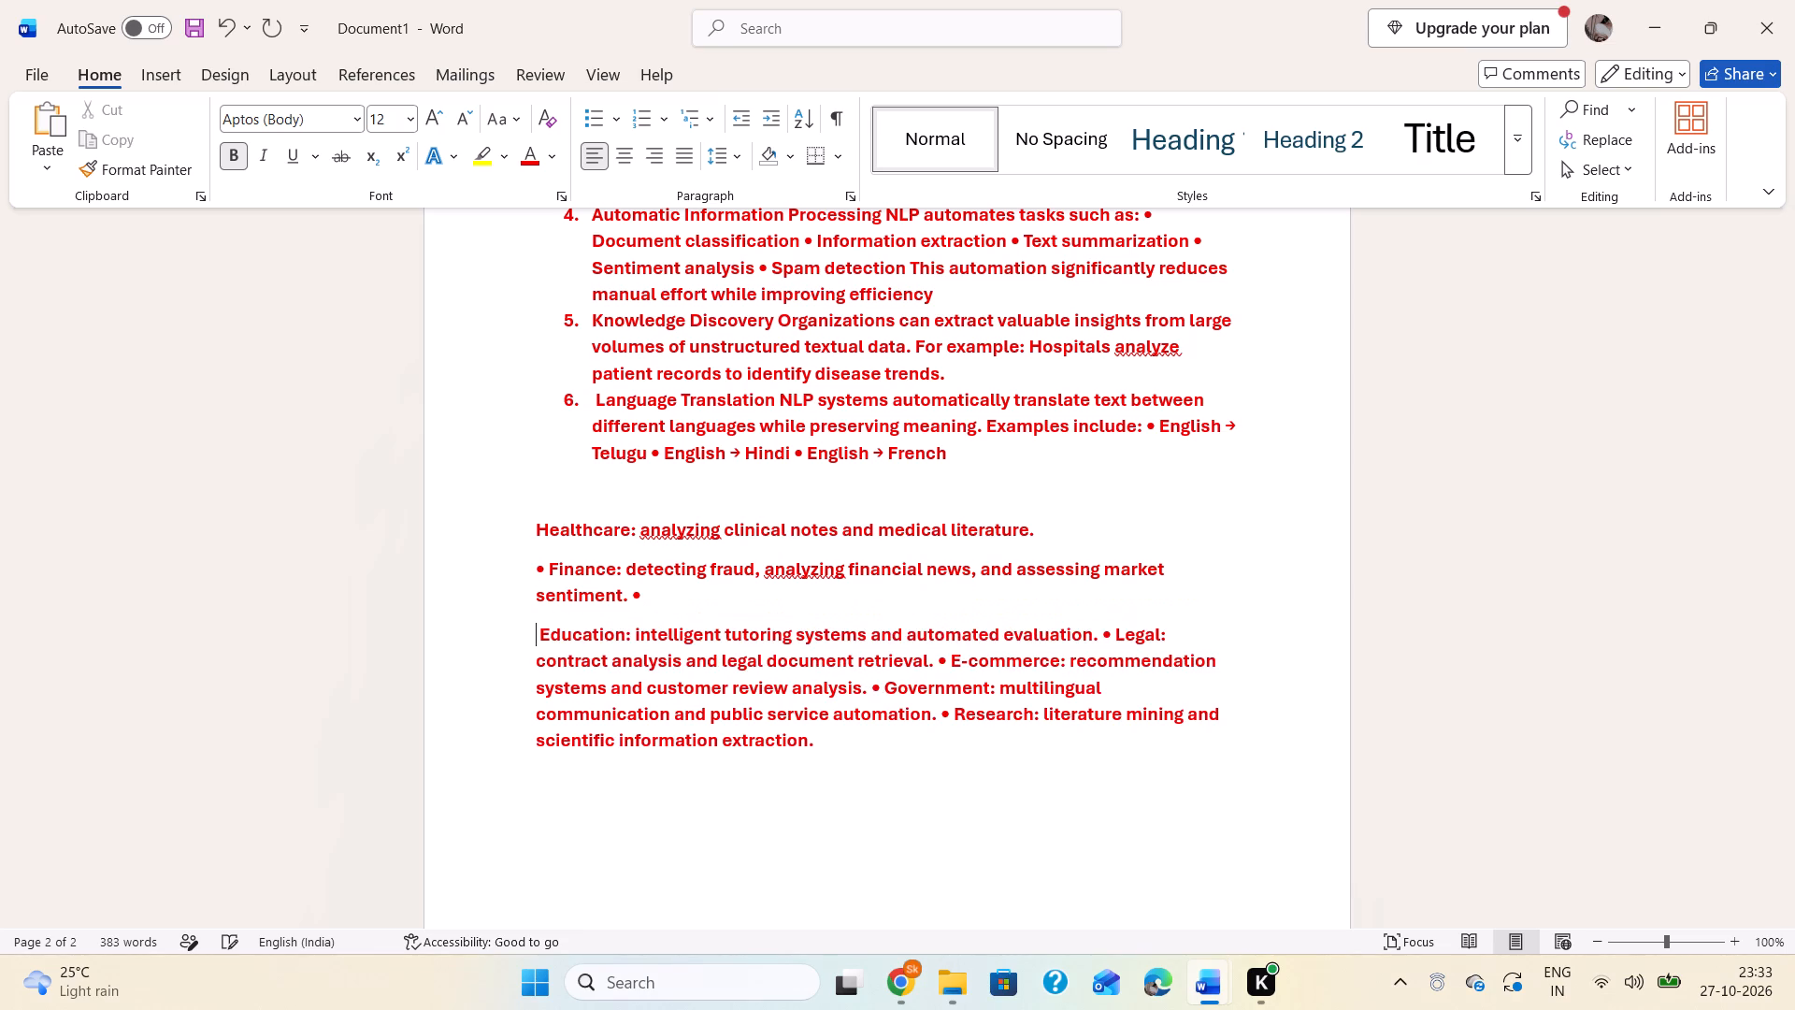
click(930, 664)
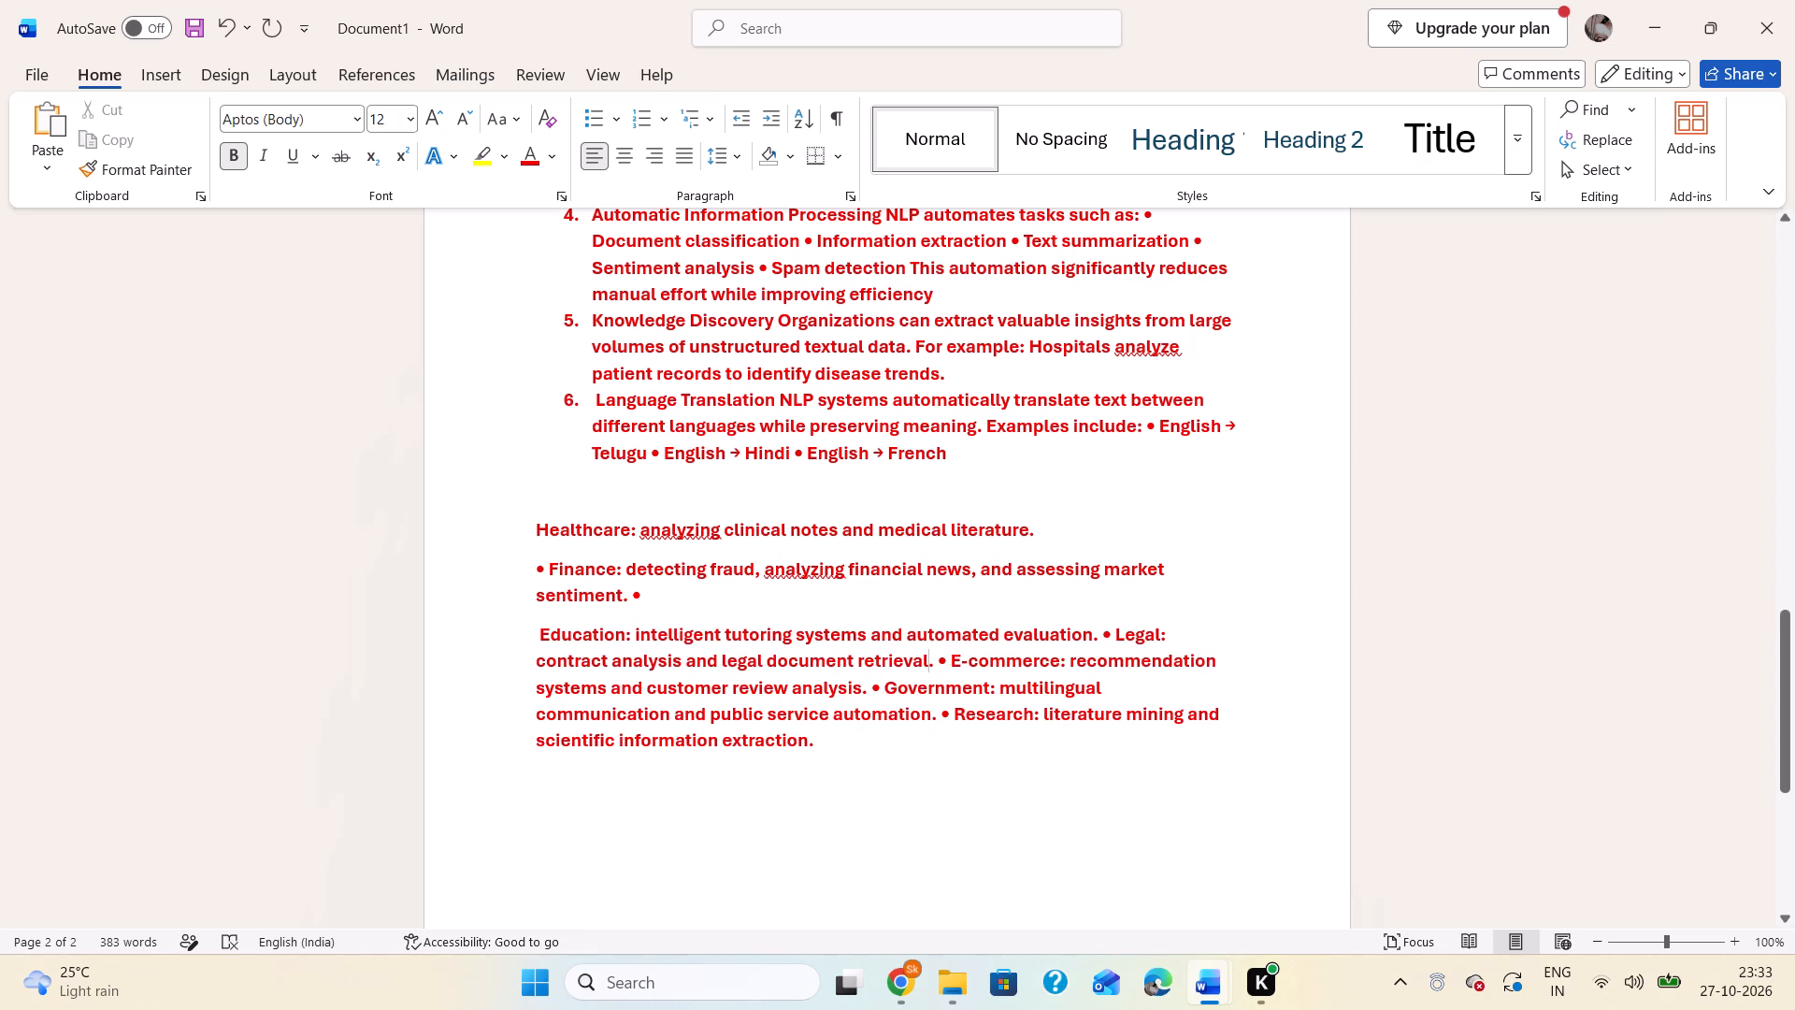
key(Right)
key(Return)
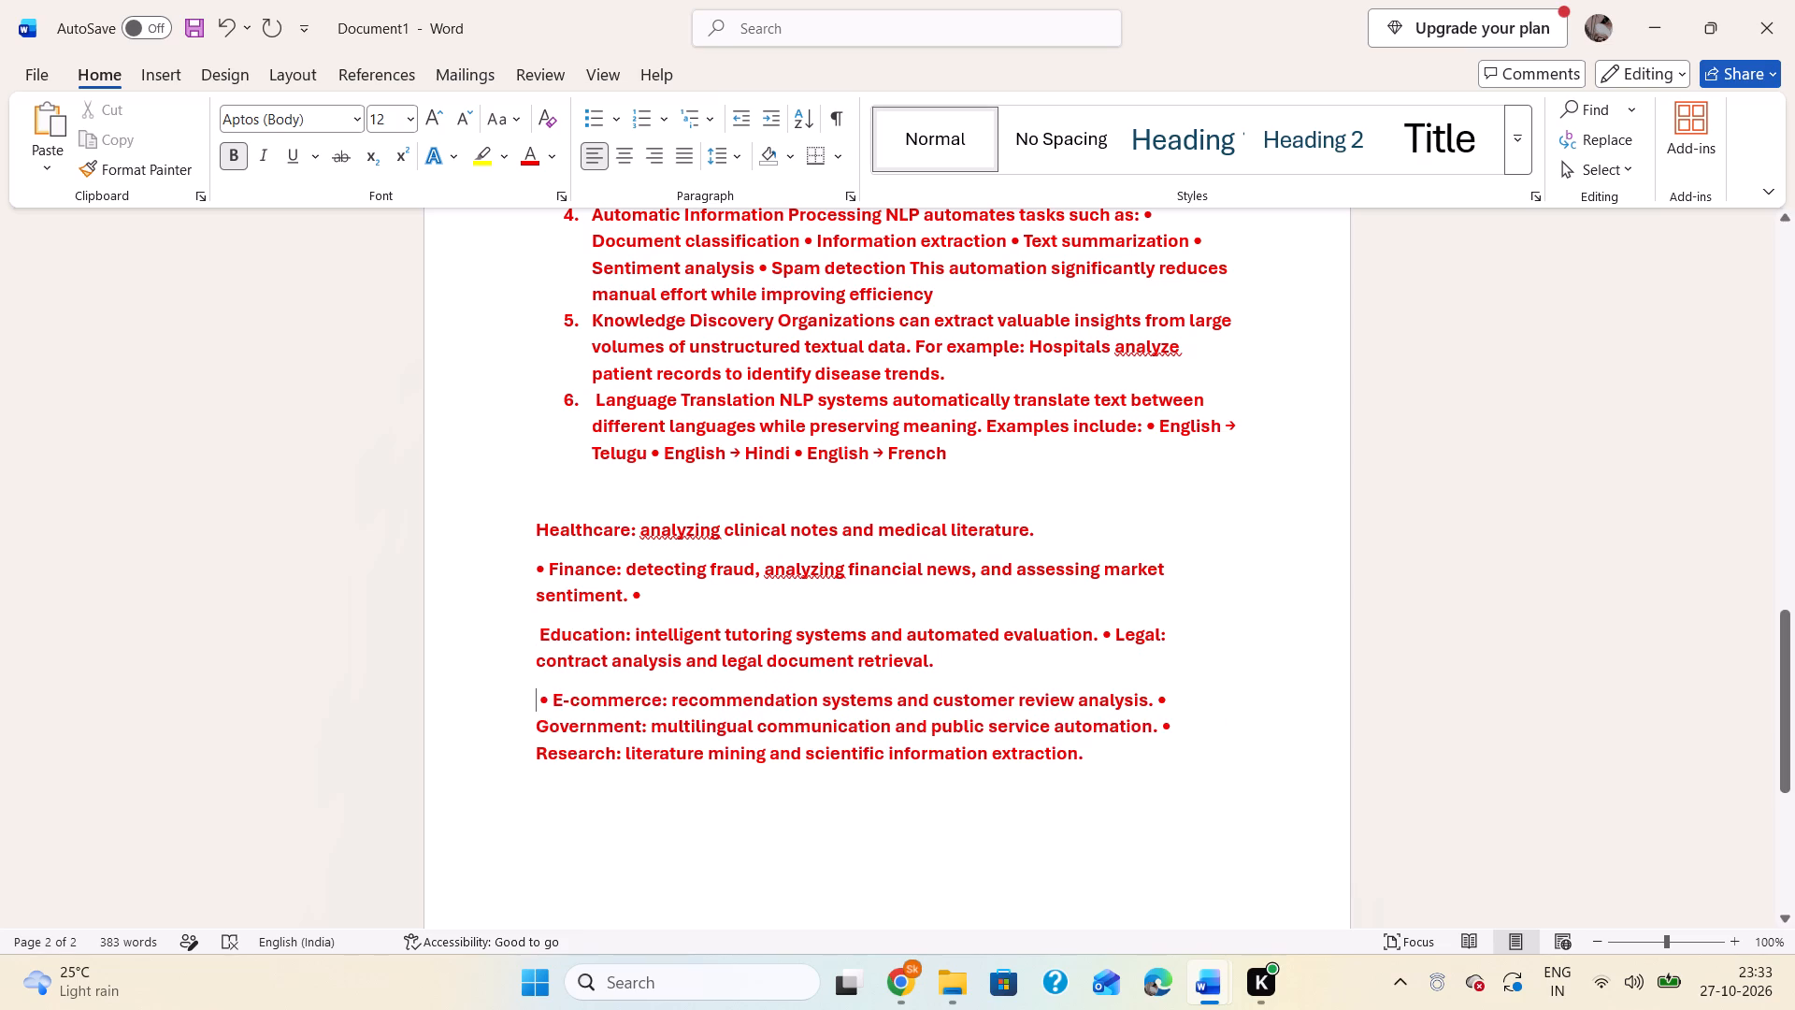
Delete the Government and Research entries from the end of the pasted domain text.
drag(526, 704, 1153, 782)
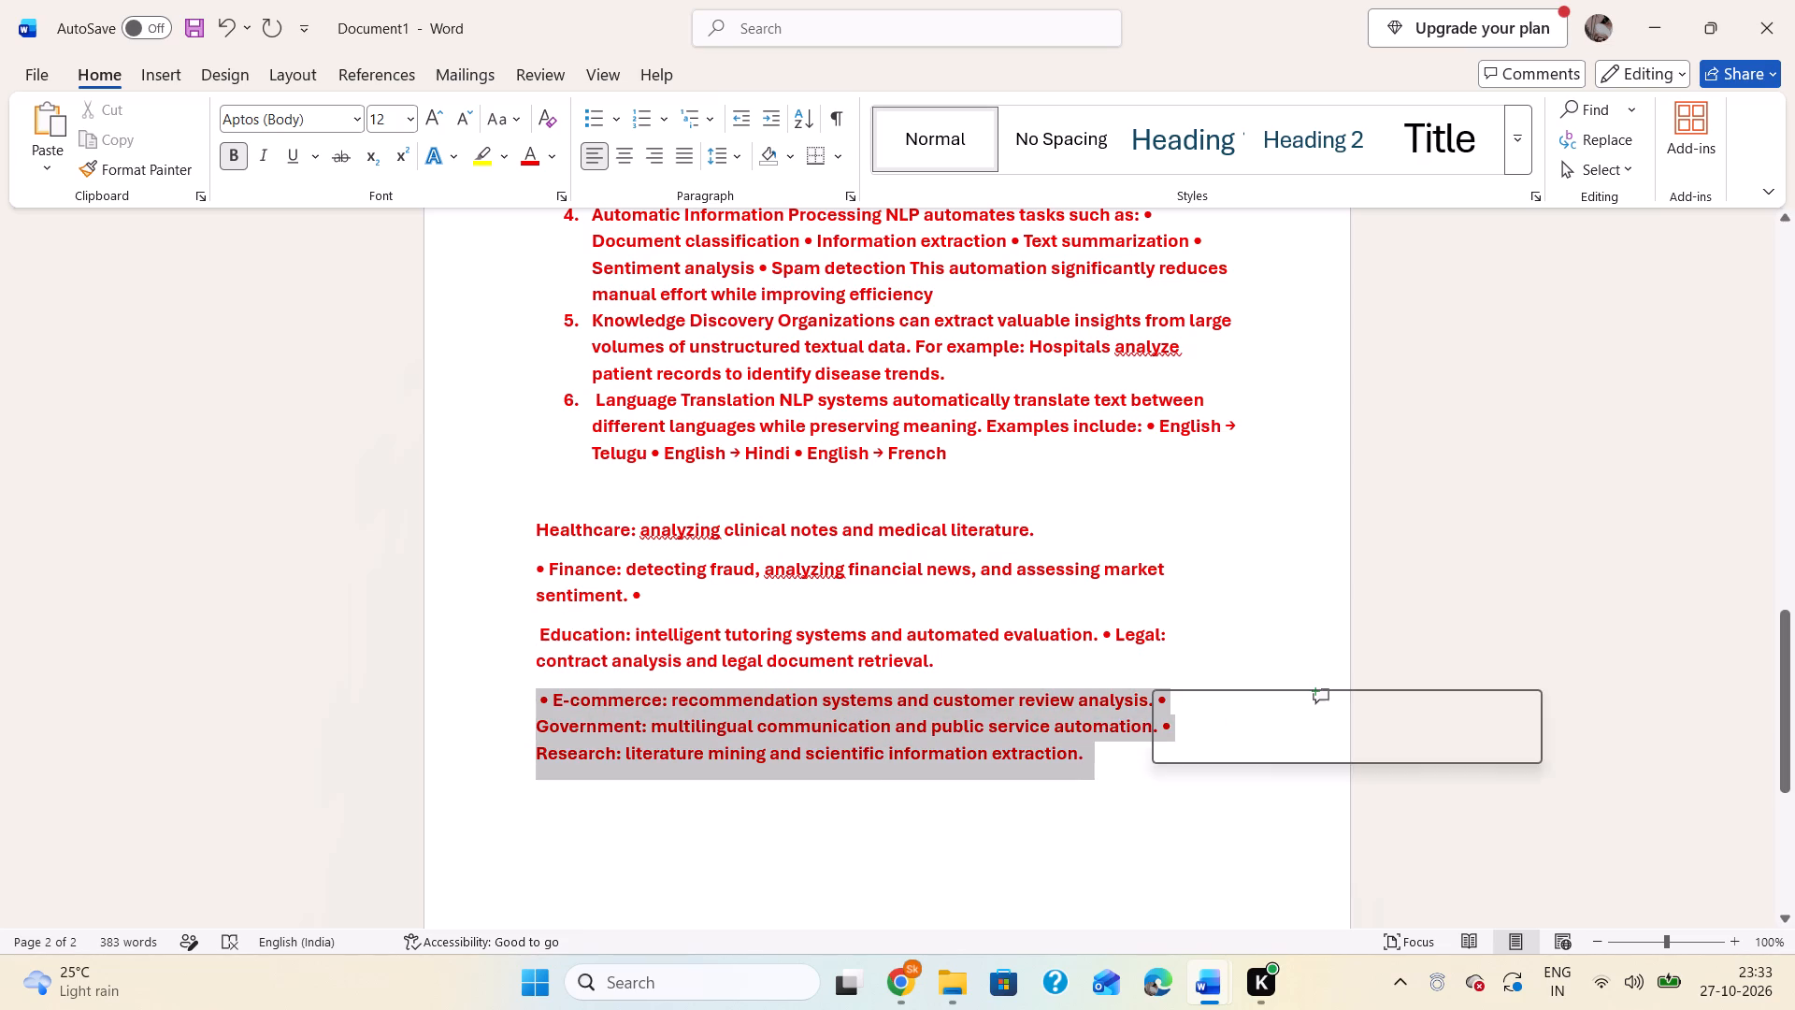
click(1099, 774)
drag(1099, 774, 587, 780)
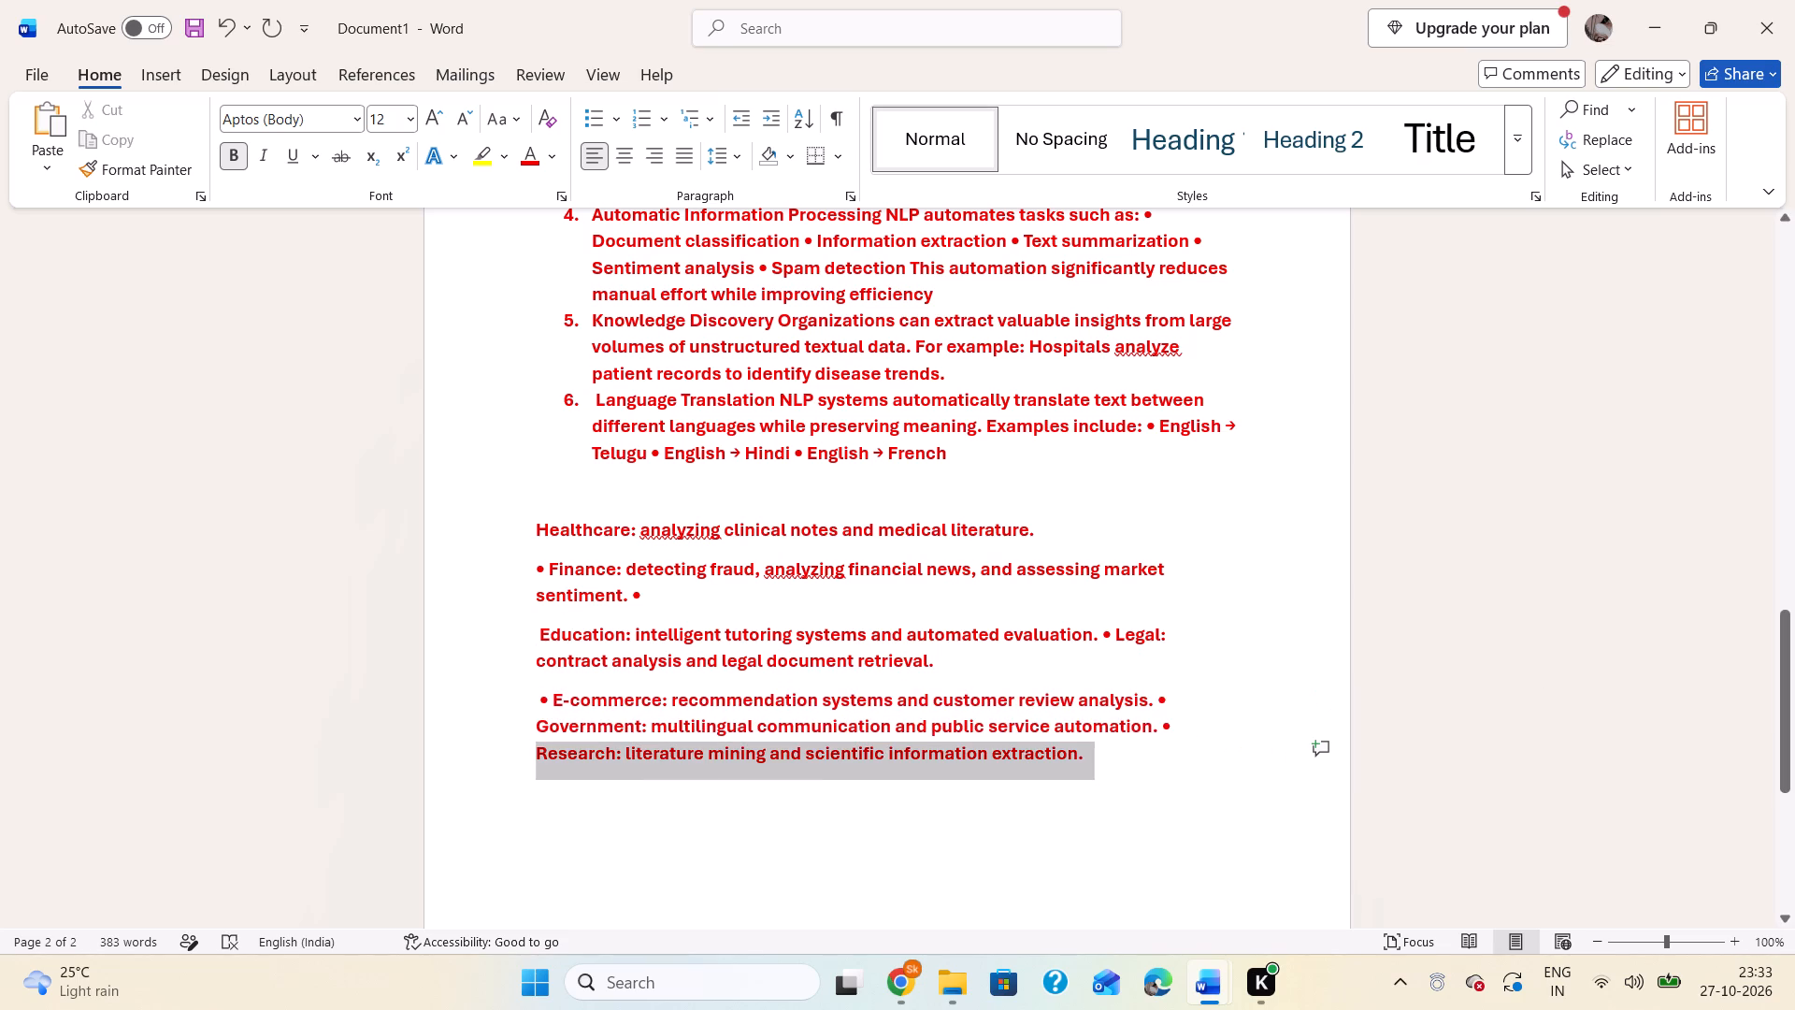
drag(587, 780, 540, 732)
key(BackSpace)
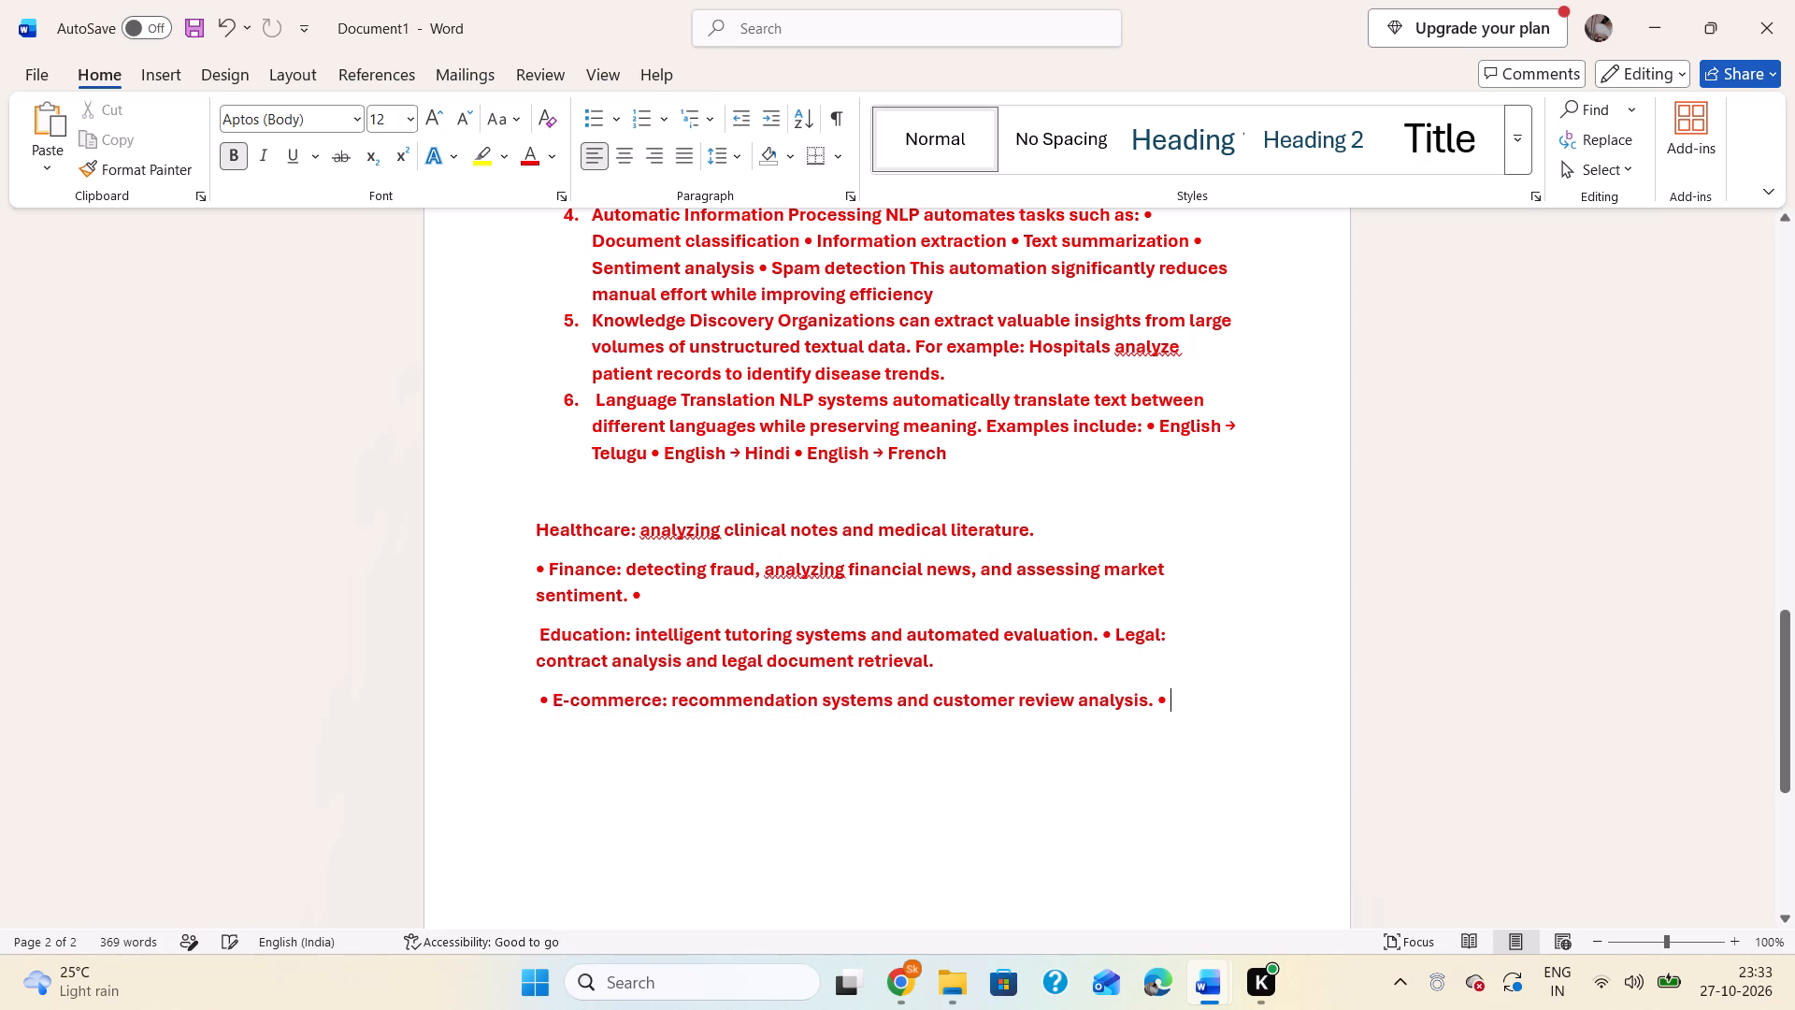
Set the font colour of the Healthcare through E-commerce paragraphs to Automatic.
click(532, 541)
drag(532, 541, 1125, 713)
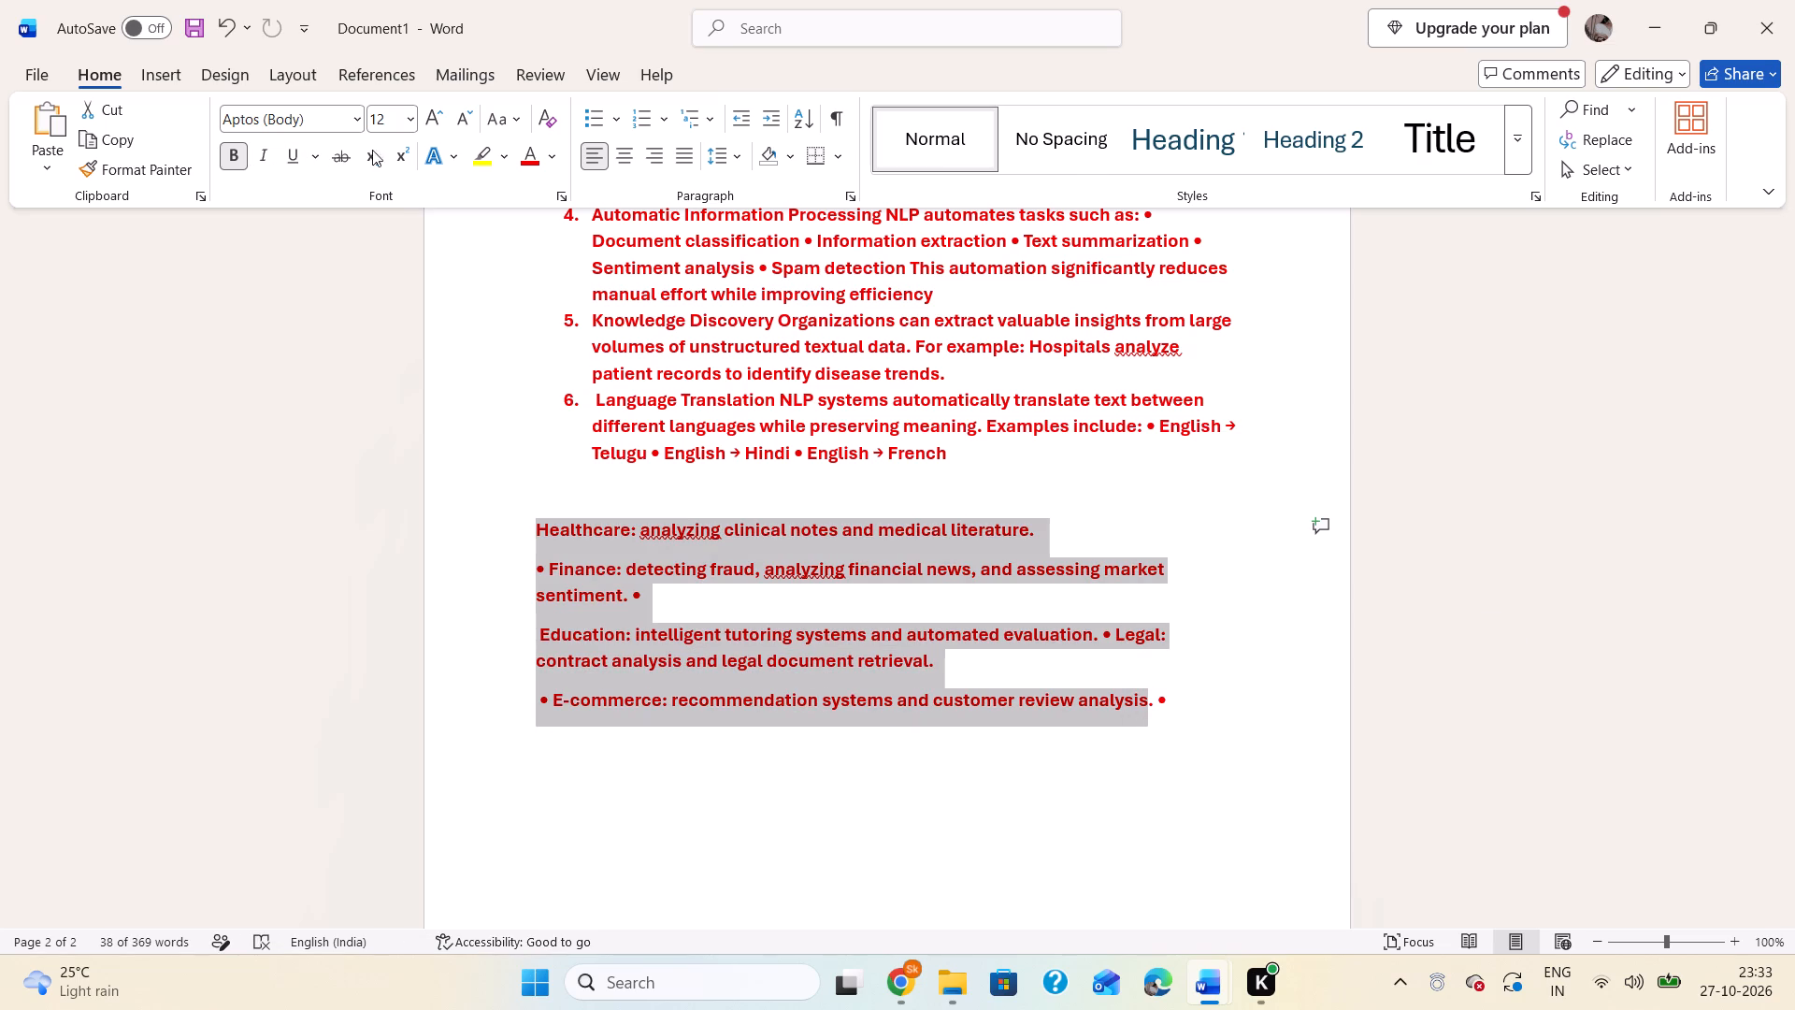
click(538, 158)
click(563, 153)
click(552, 153)
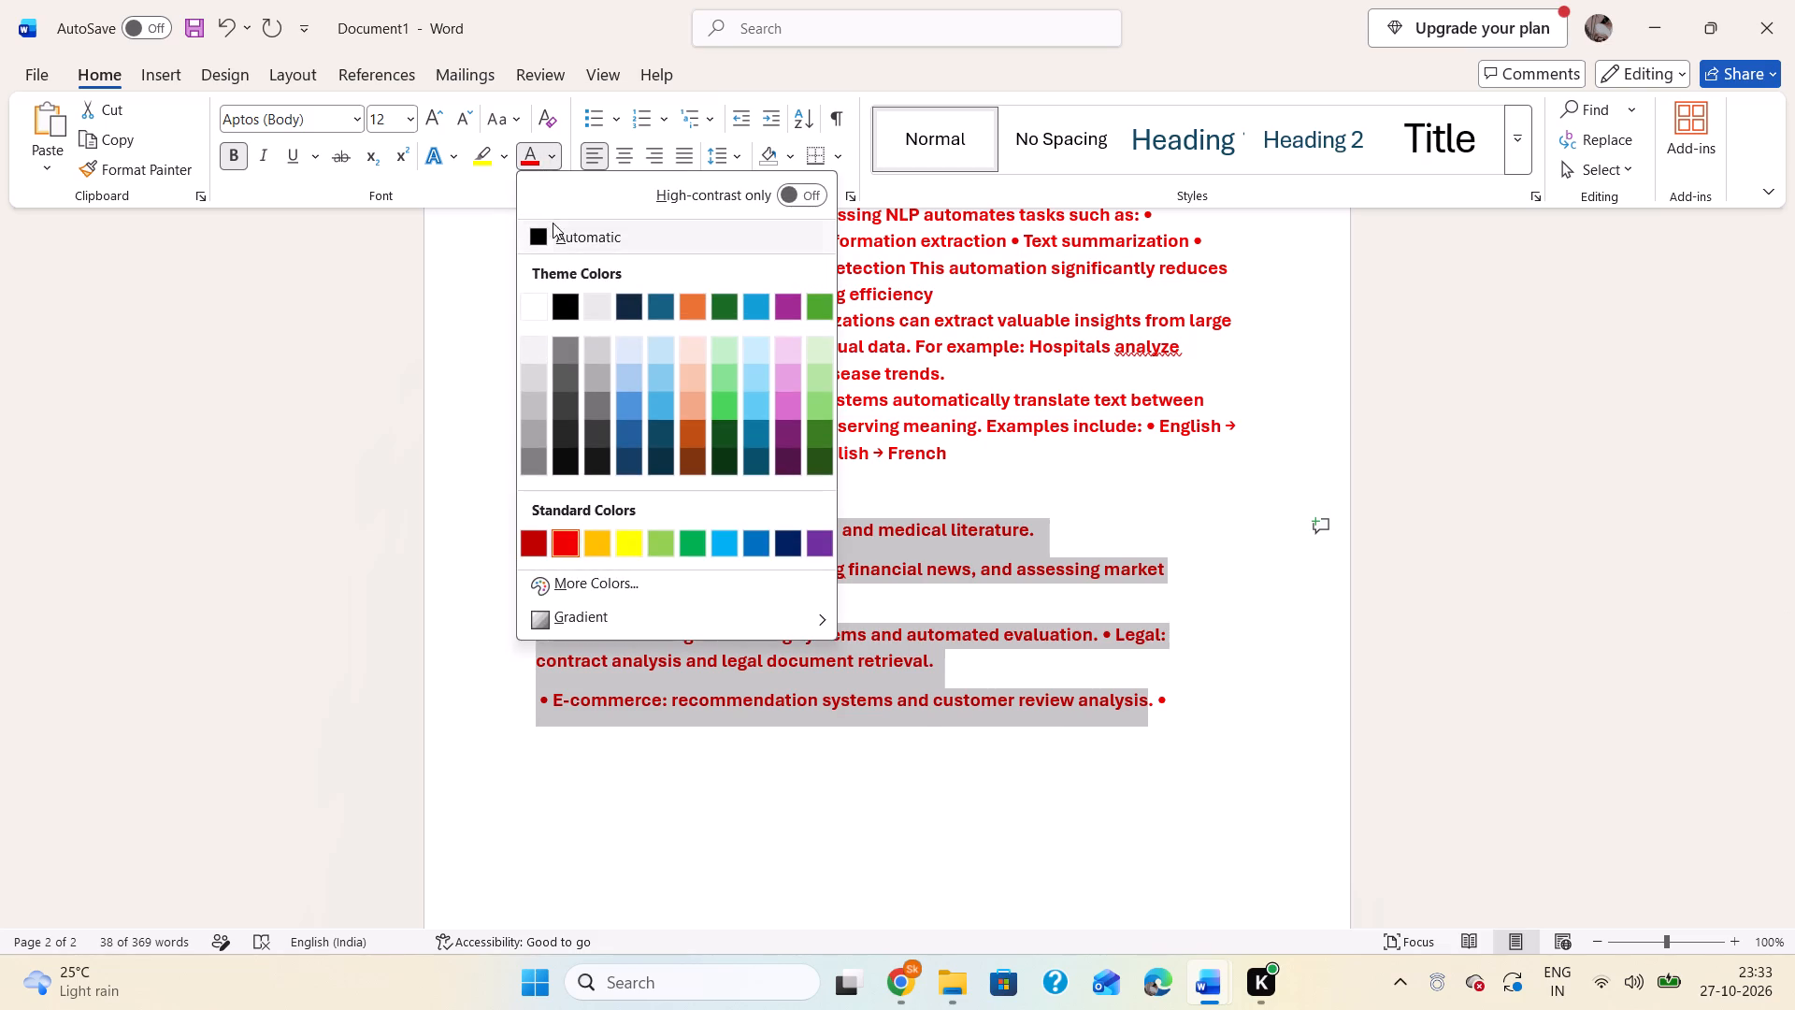
click(546, 234)
click(815, 554)
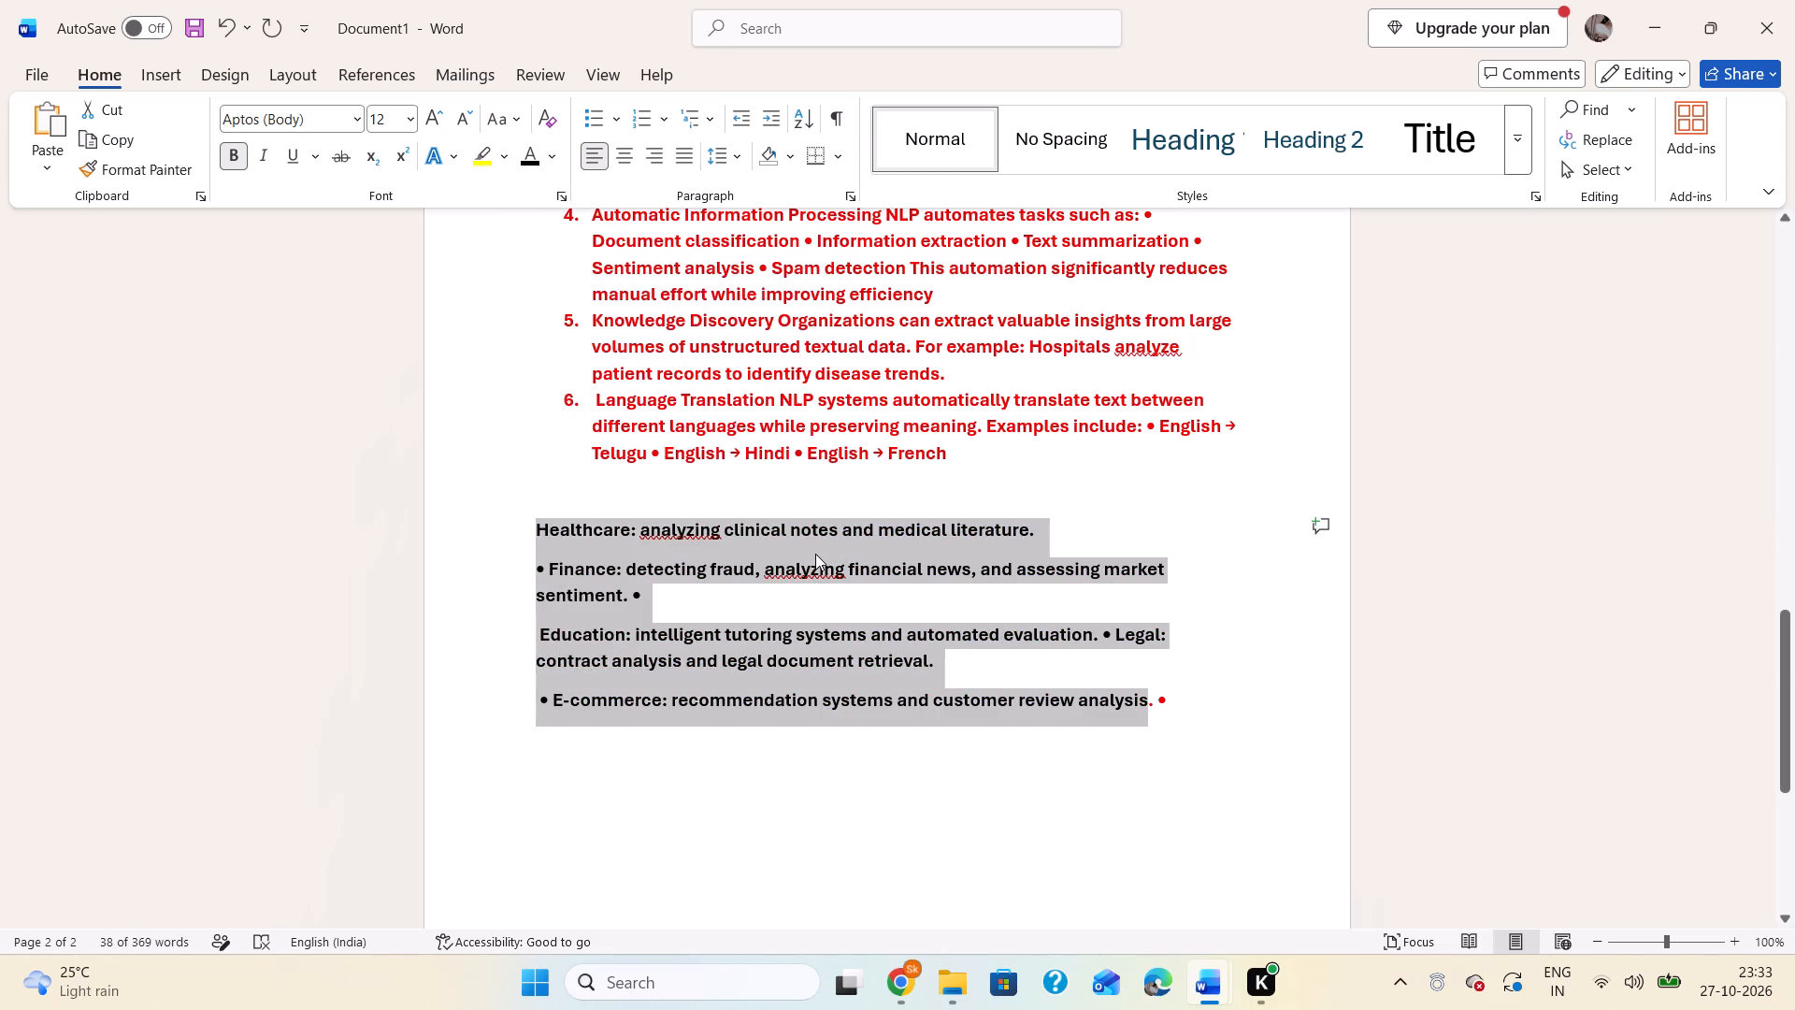
Remove the stray bullet character at the end of the Finance entry, keeping Education as its own paragraph.
click(653, 608)
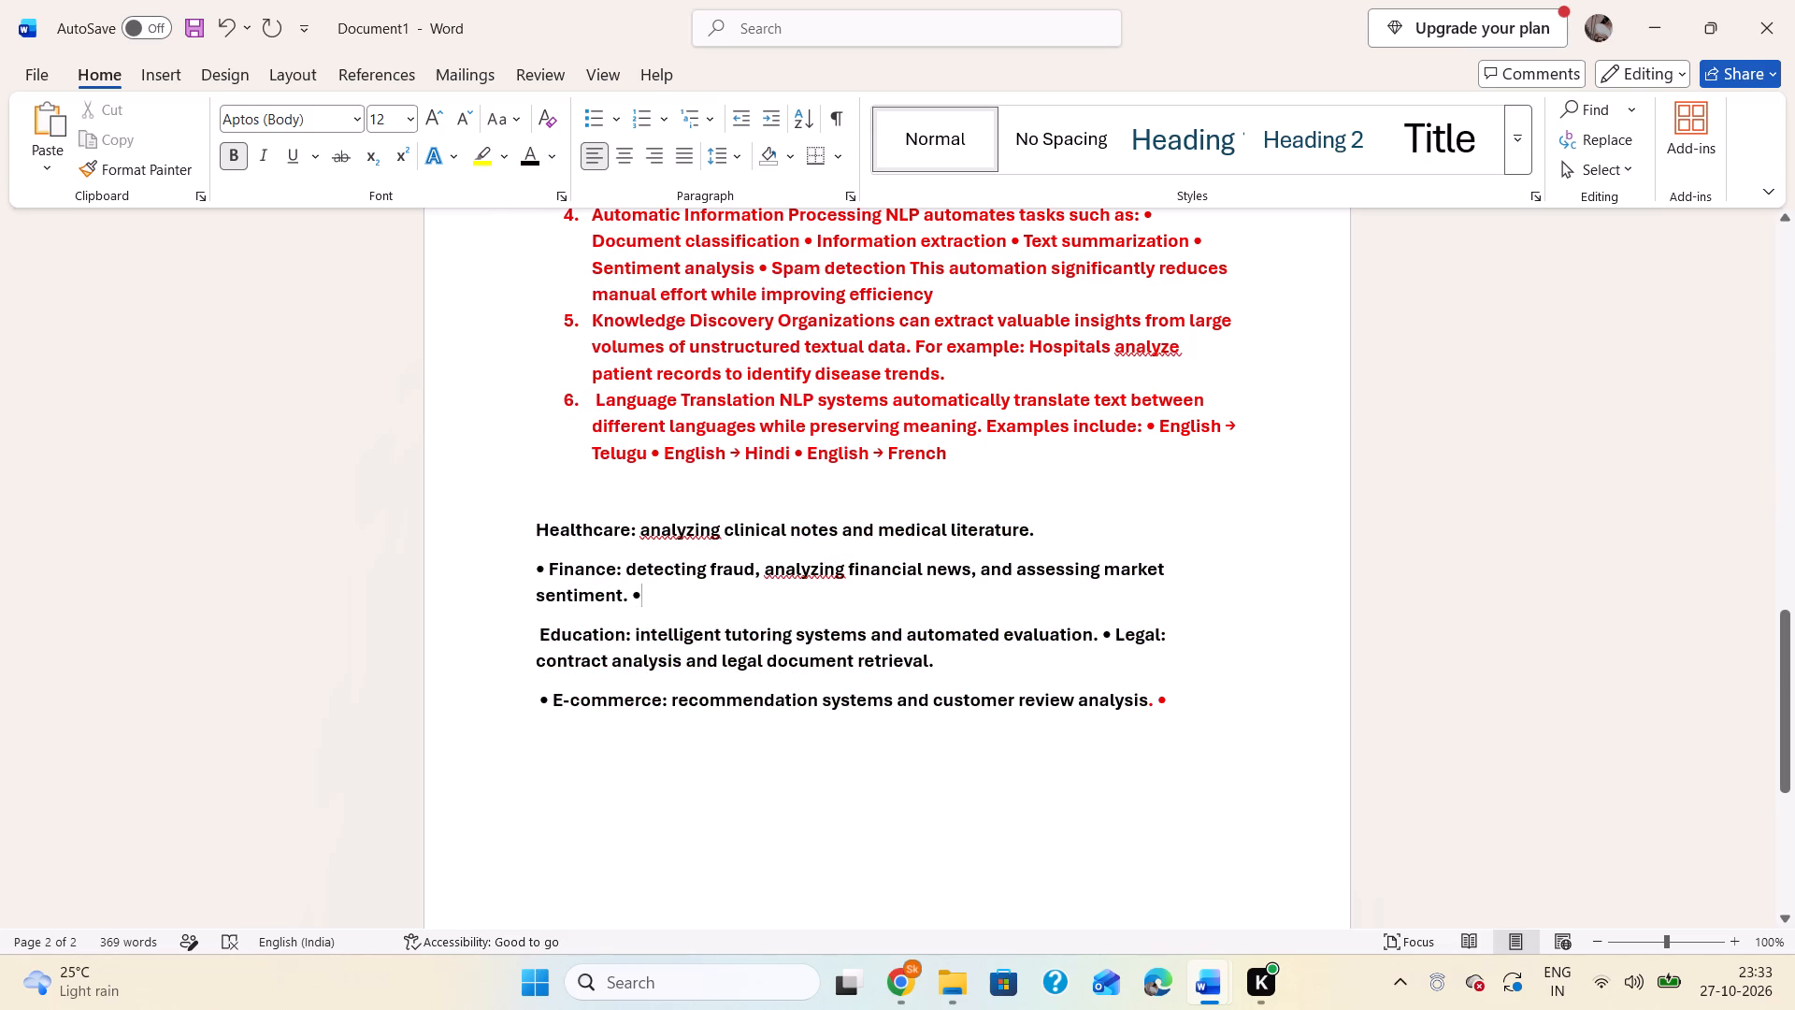
key(BackSpace)
click(537, 642)
key(BackSpace)
key(Return)
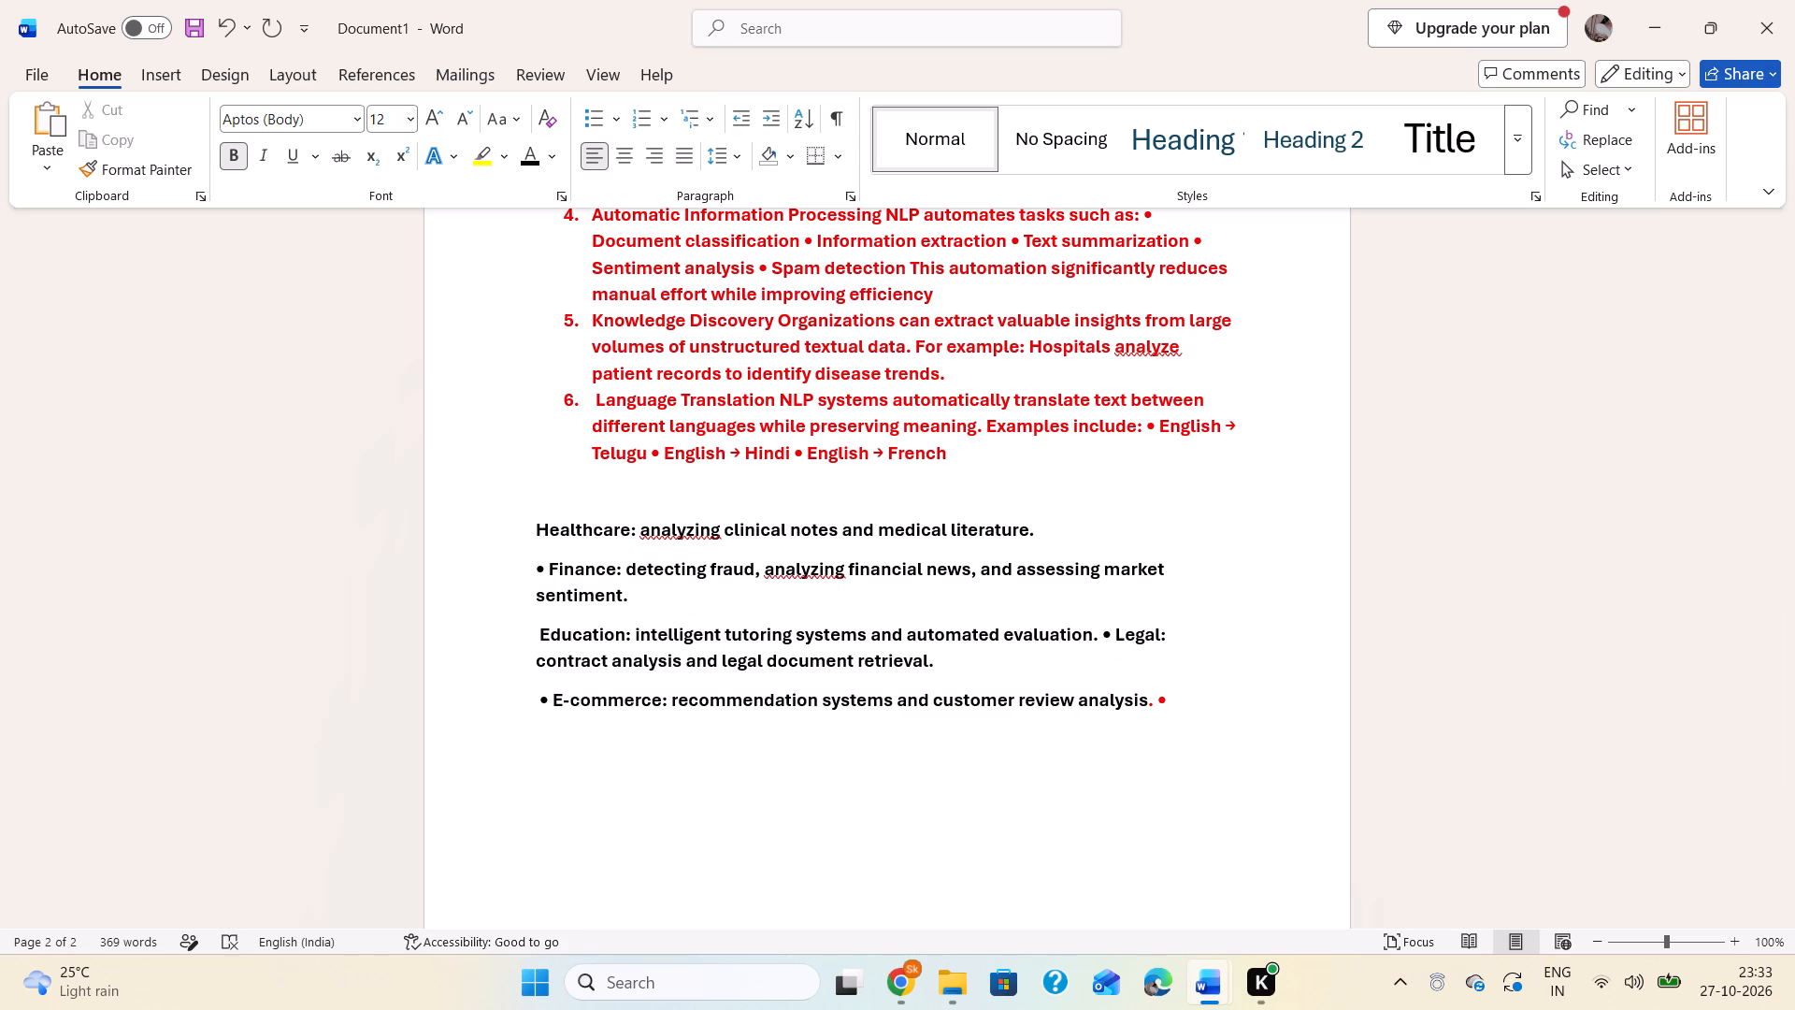
Toggle bullet formatting on and back off for the Healthcare through E-commerce paragraphs to strip their leading bullet characters.
drag(535, 525, 945, 780)
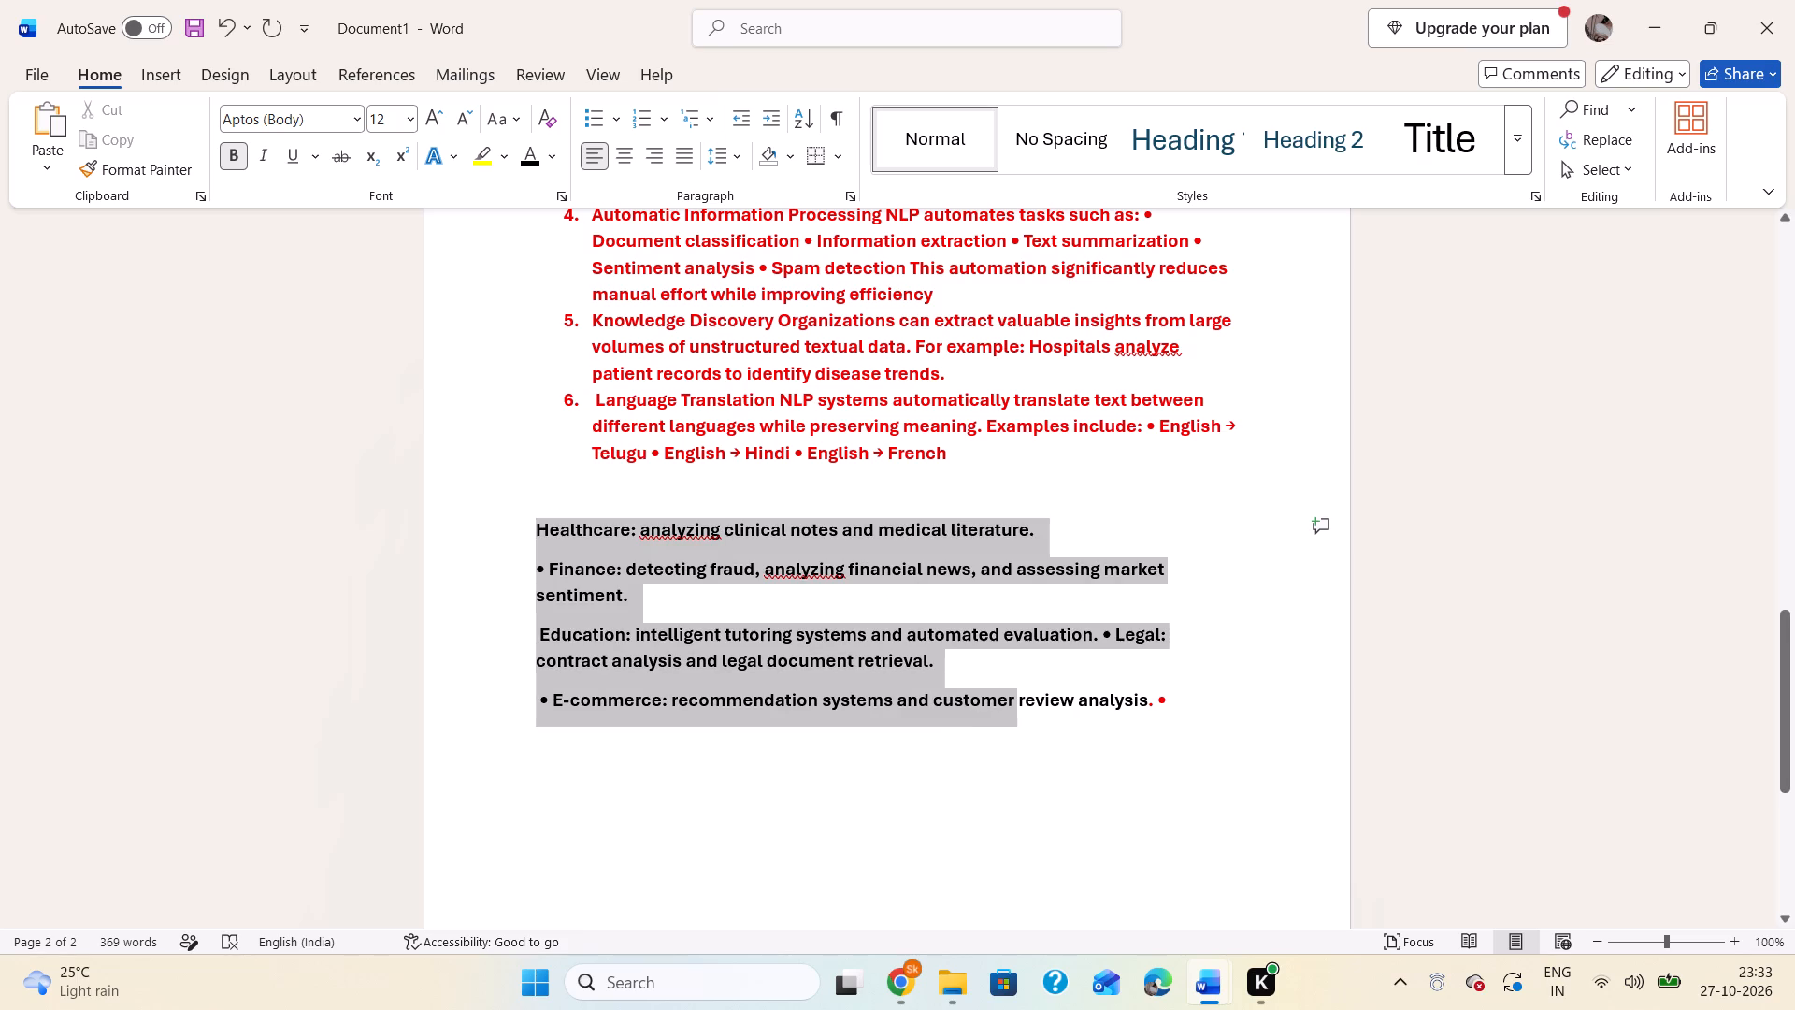
drag(945, 780, 945, 781)
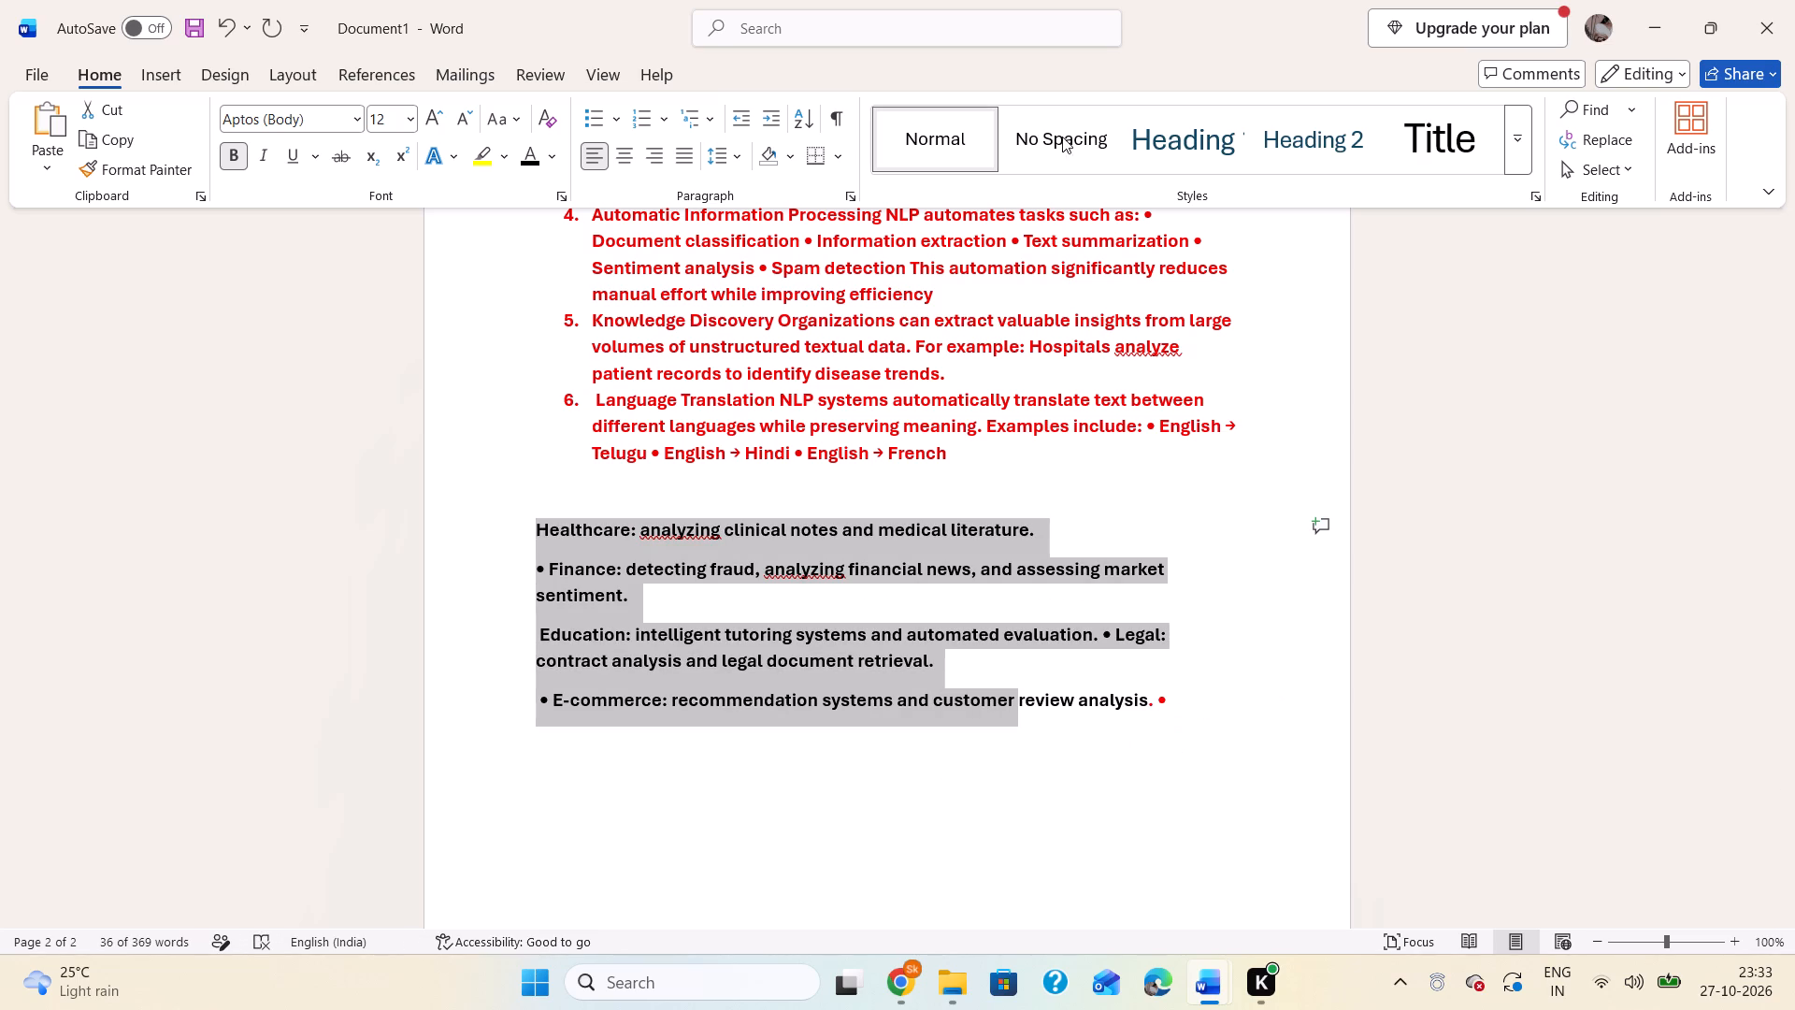
click(606, 130)
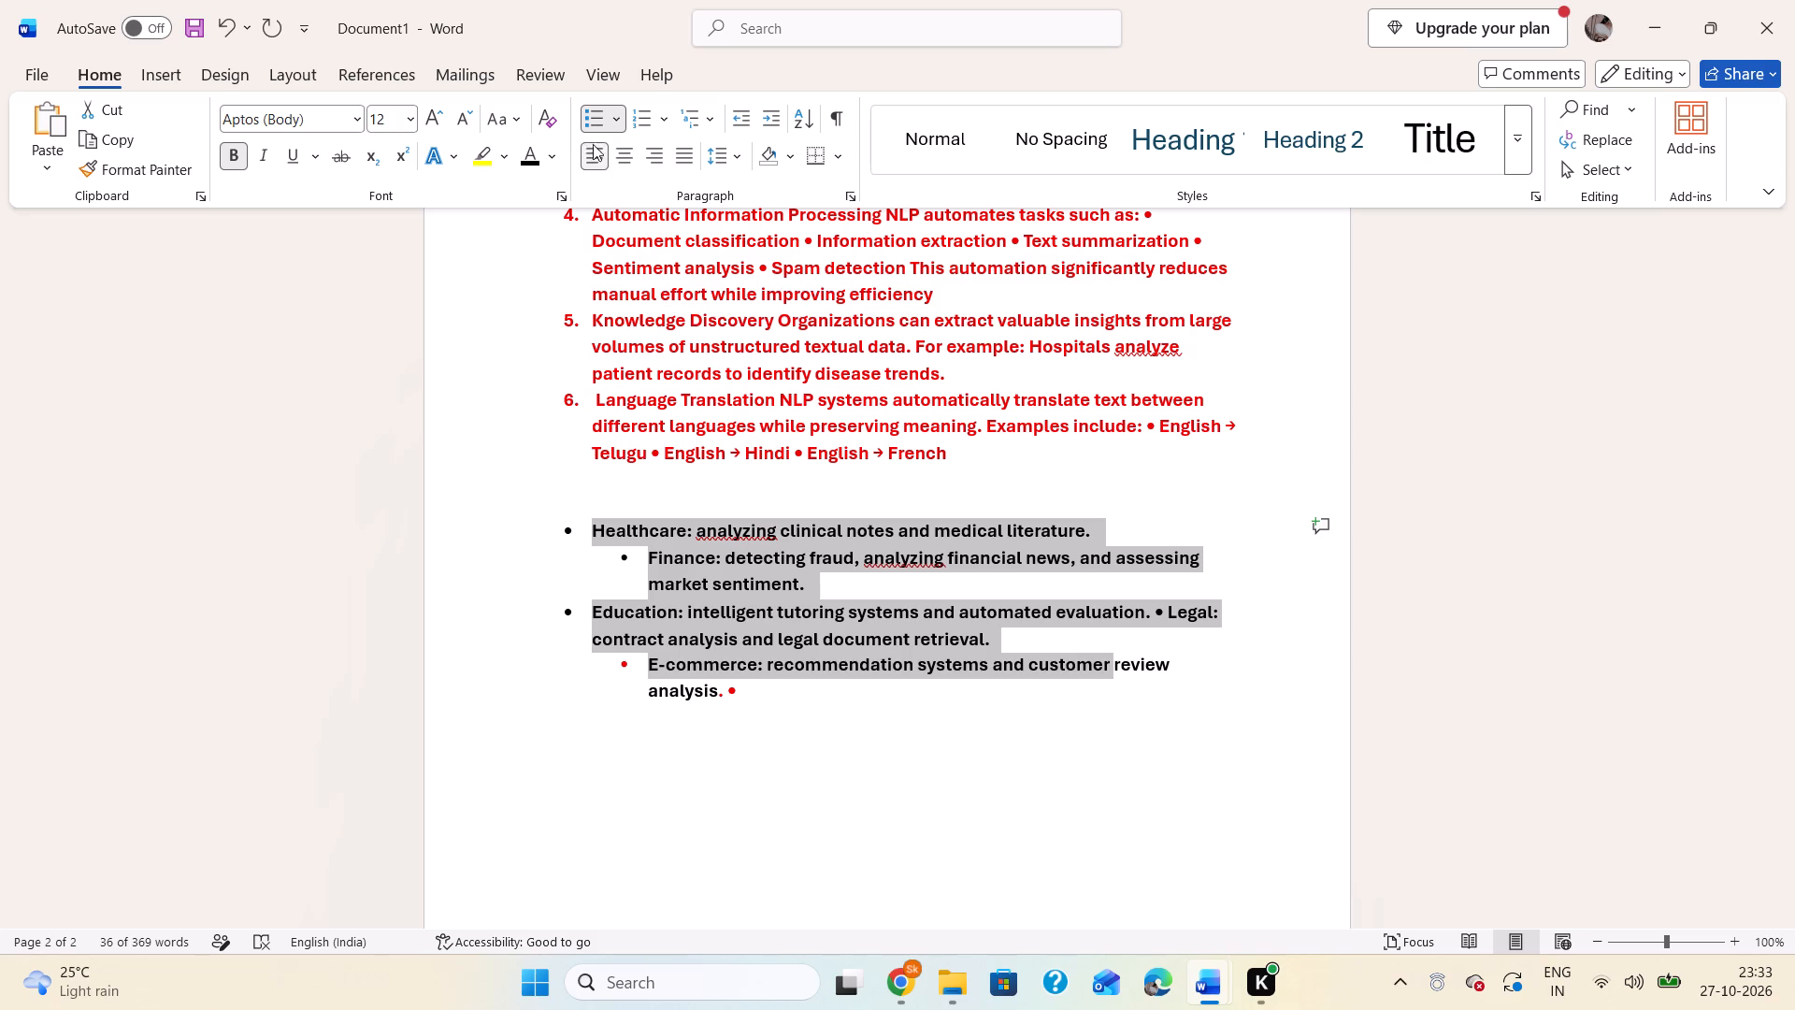
click(615, 151)
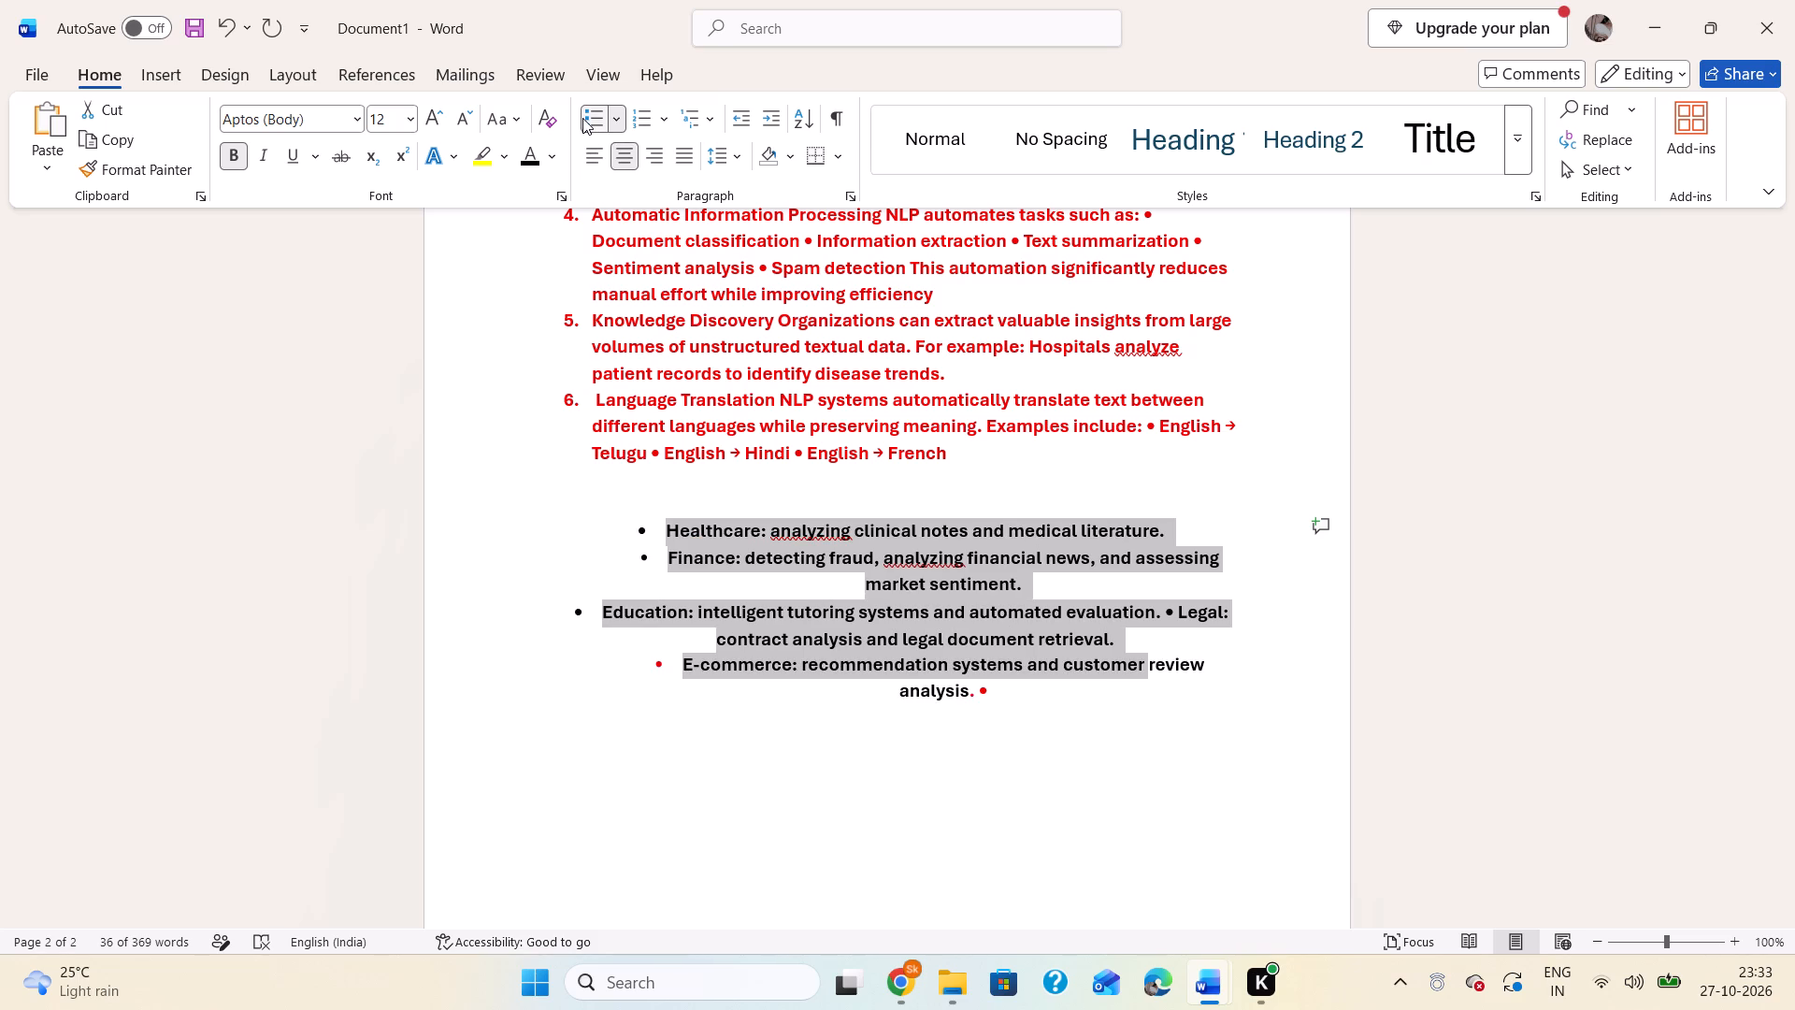
click(582, 118)
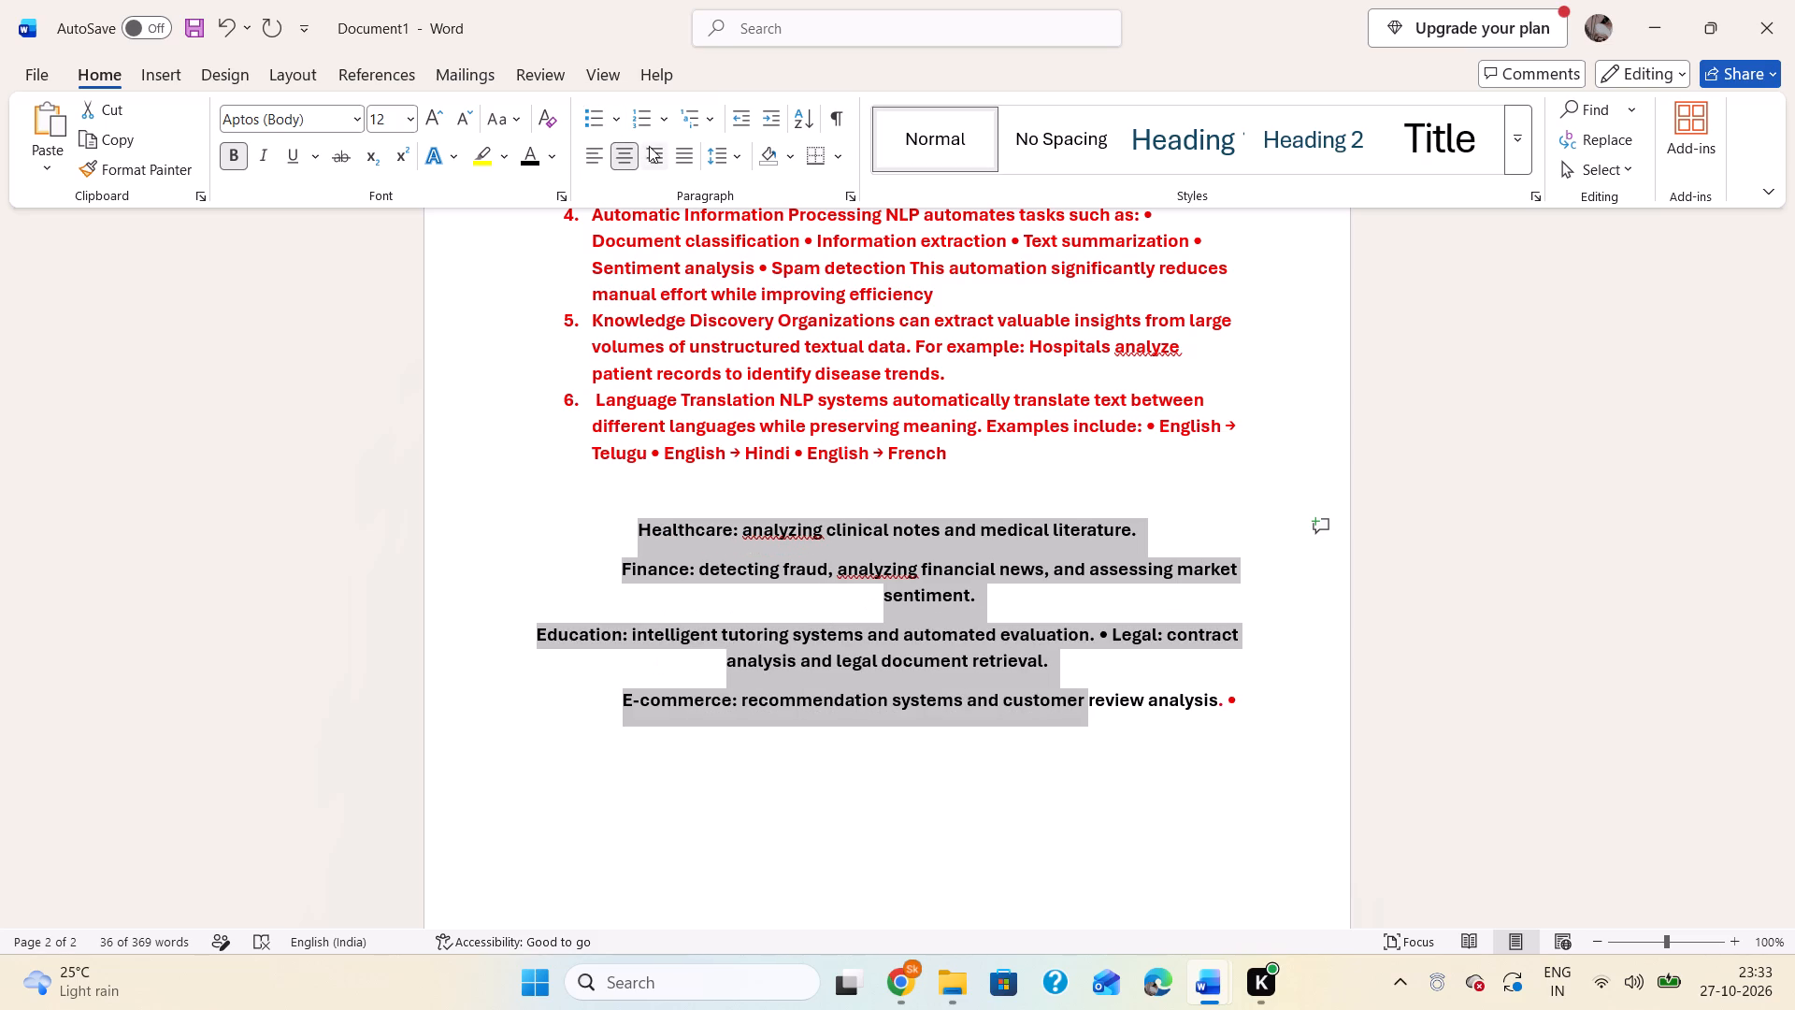
click(590, 118)
click(600, 119)
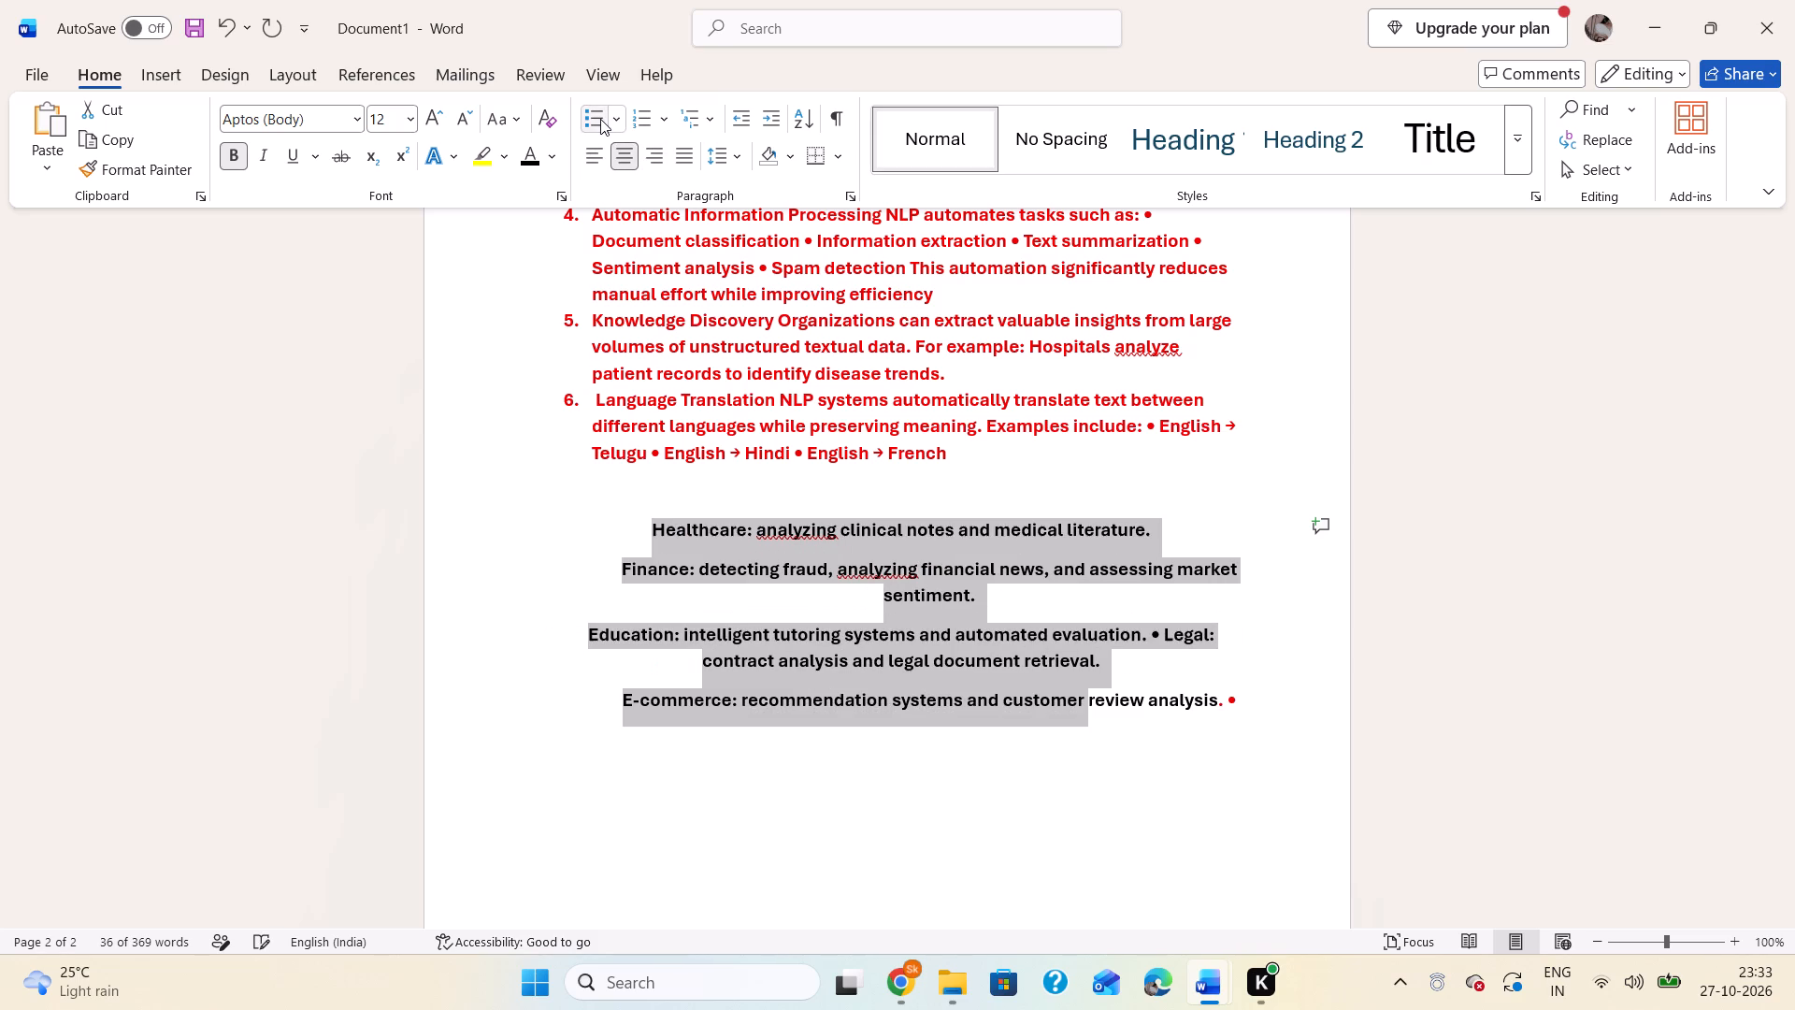
Justify the Healthcare through E-commerce paragraphs.
click(660, 156)
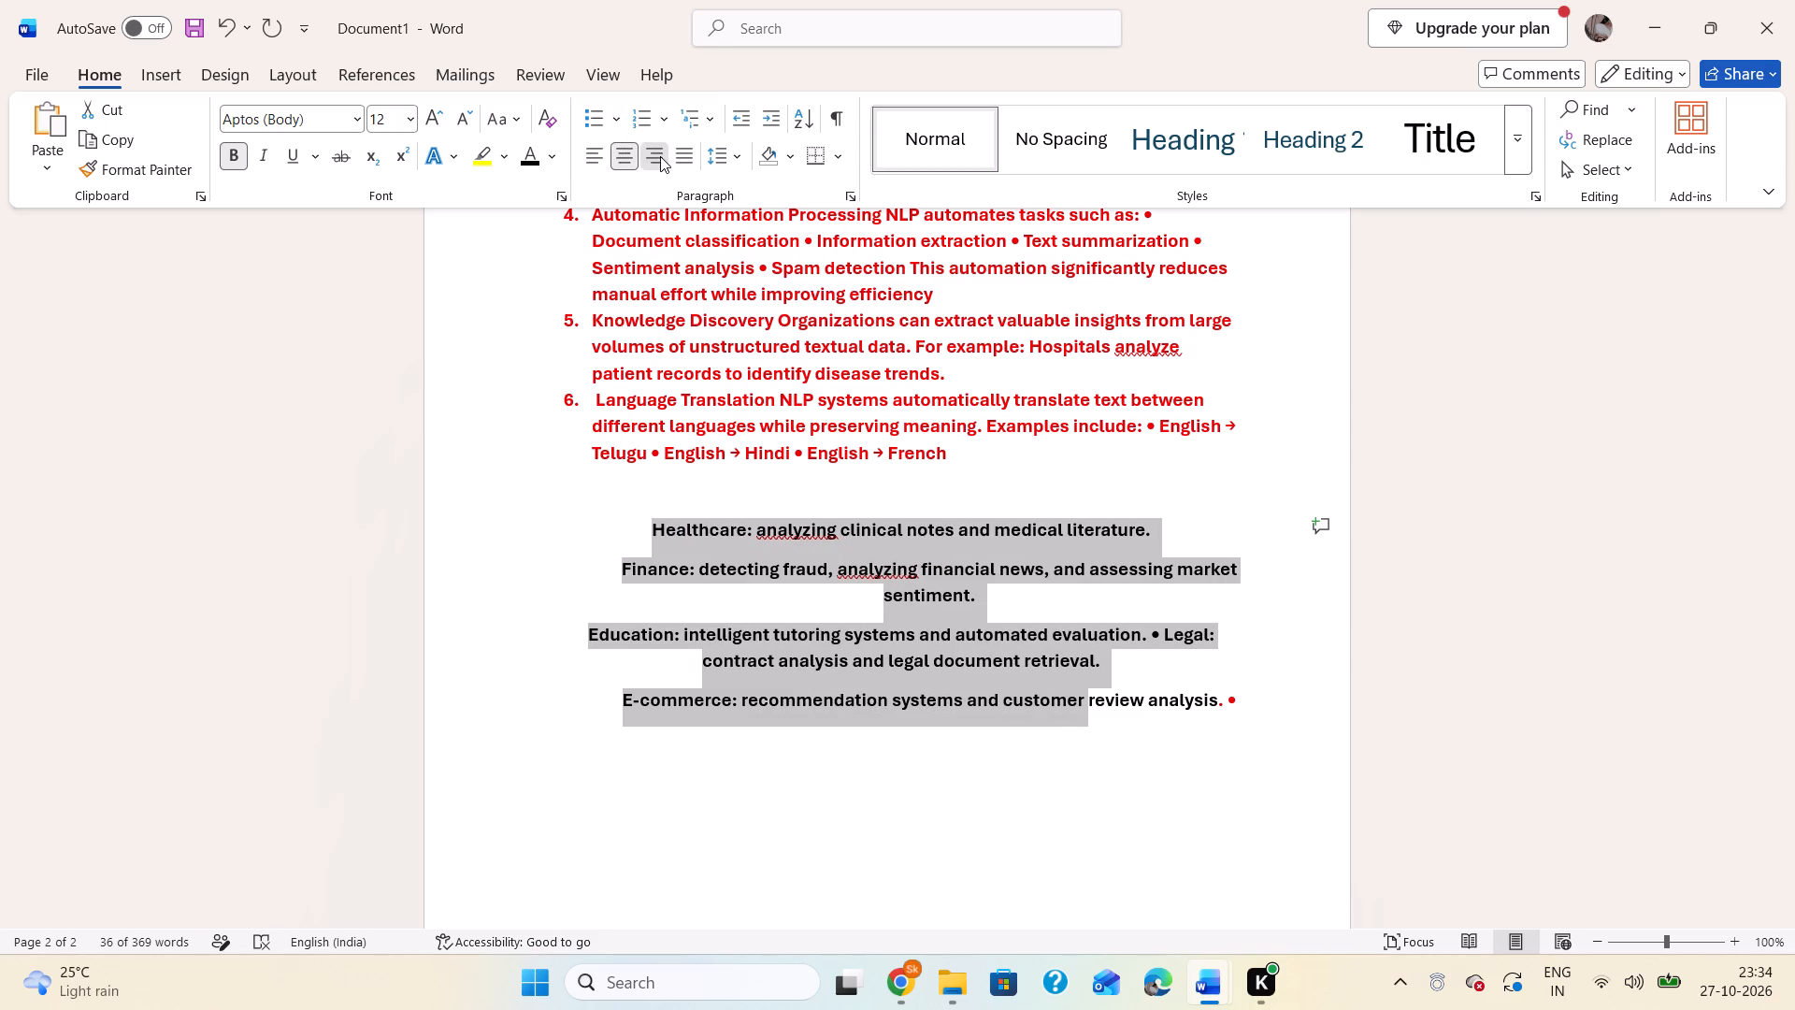
click(678, 159)
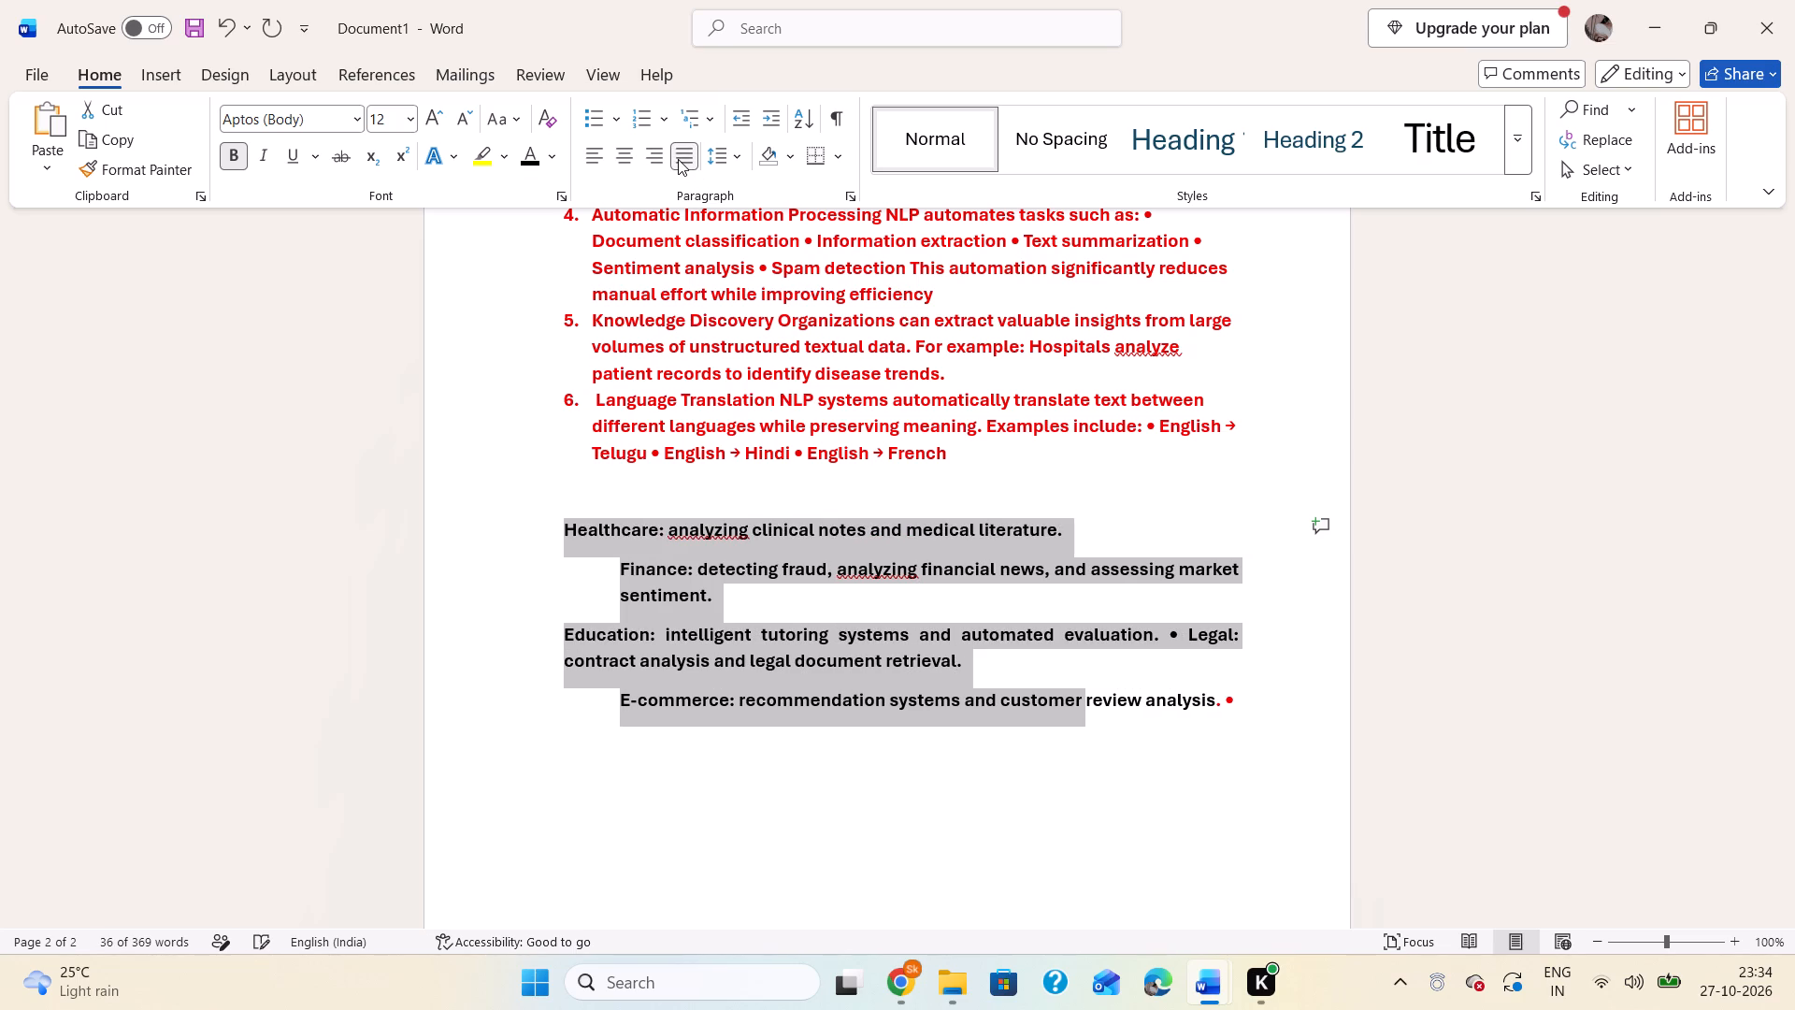
click(571, 440)
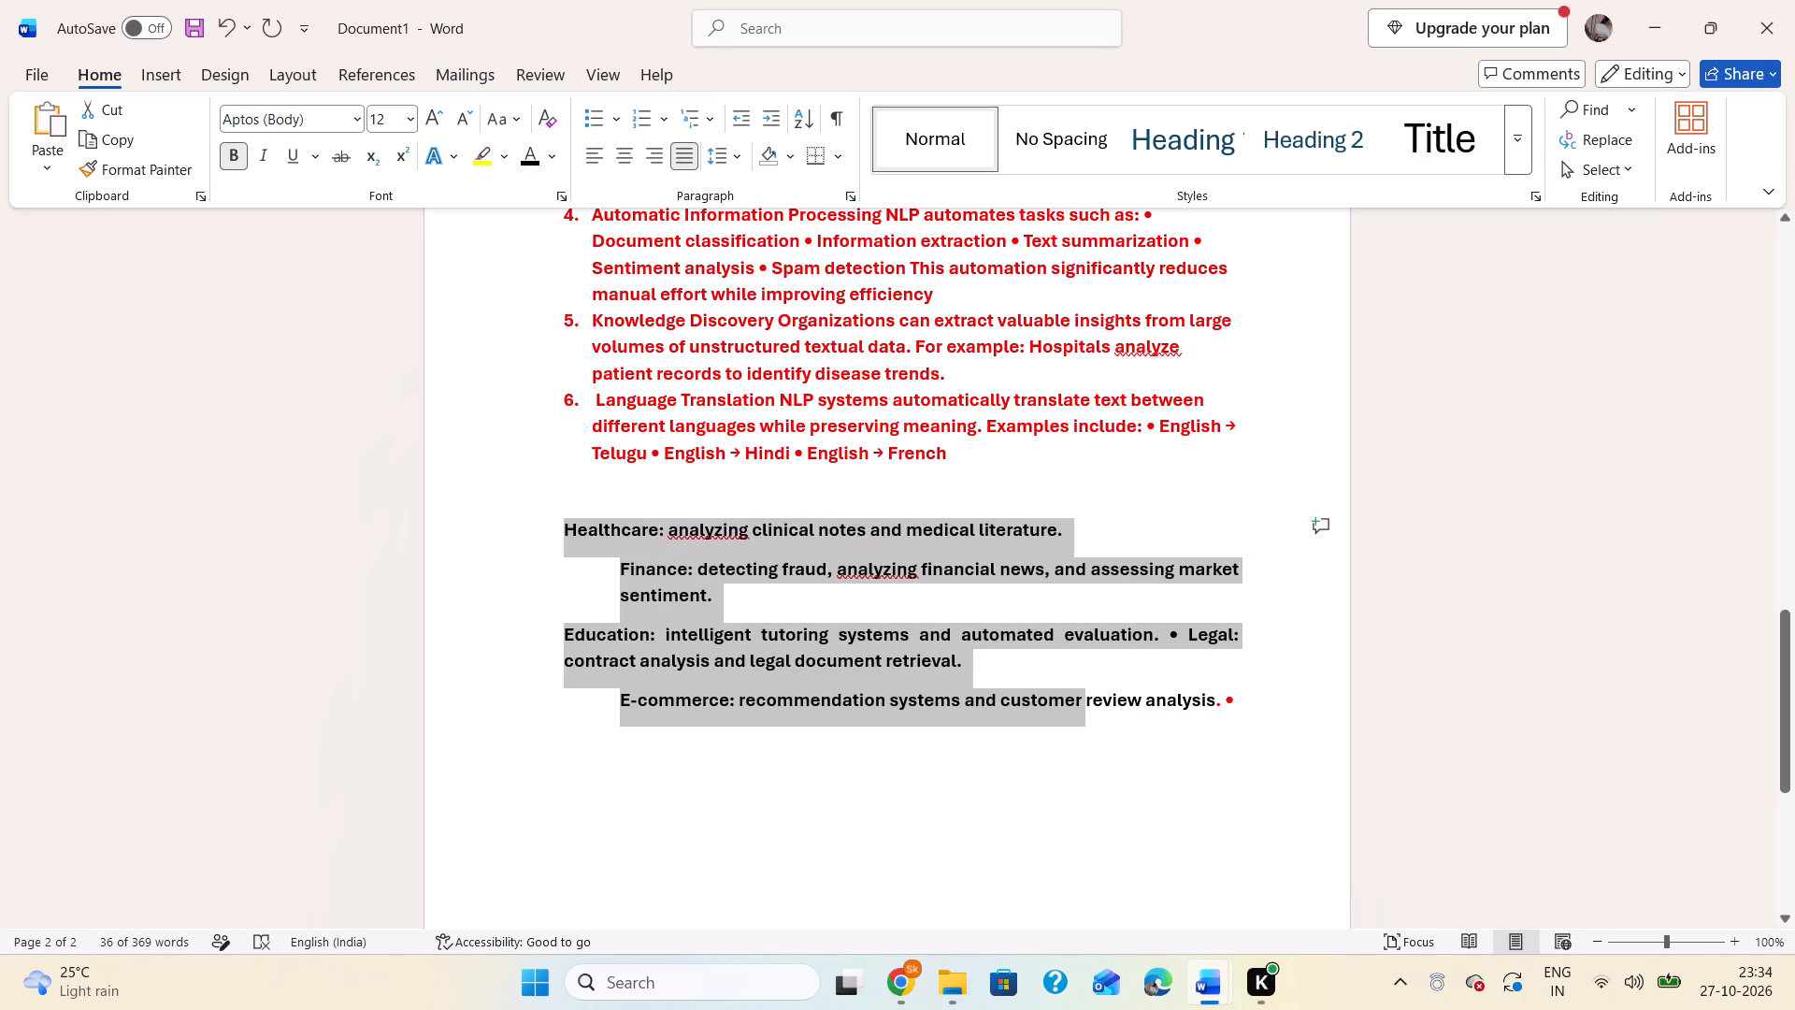
Switch to the Unit 1 PDF in Chrome and look through pages 4 to 8 on NLP history for content to add.
scroll(571, 440, down, 1)
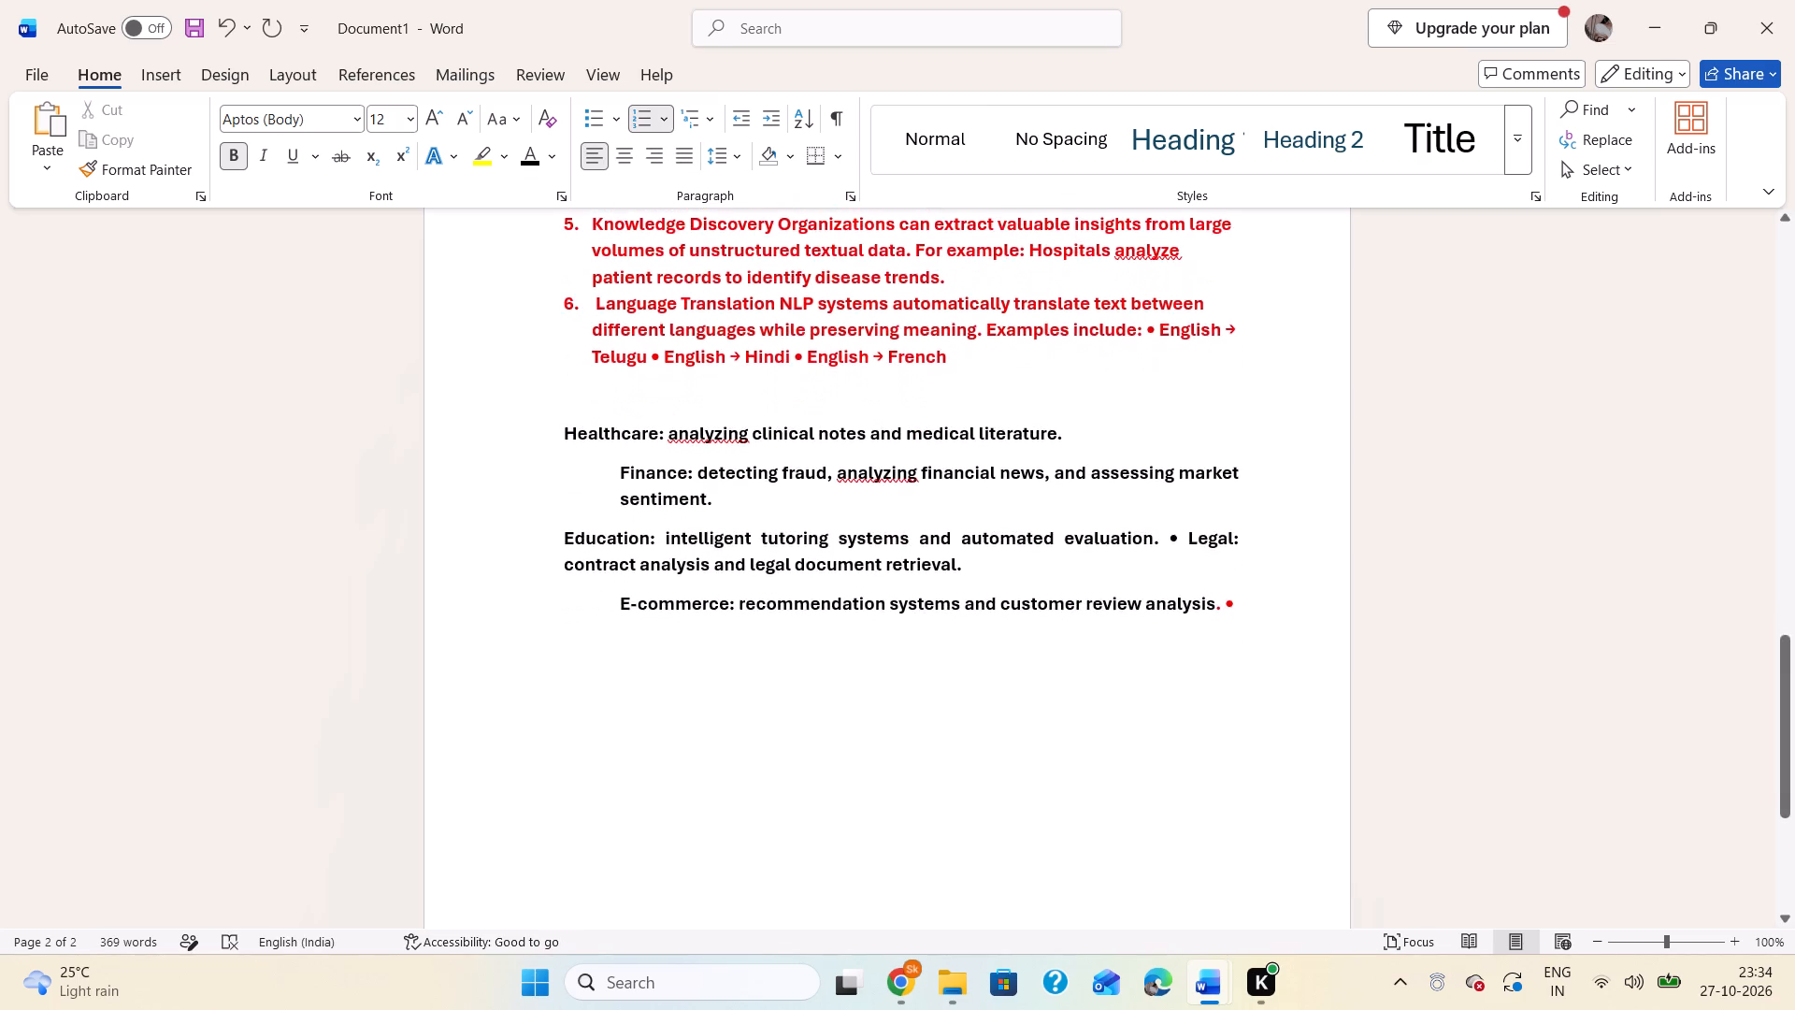
scroll(571, 440, up, 2)
scroll(571, 440, down, 1)
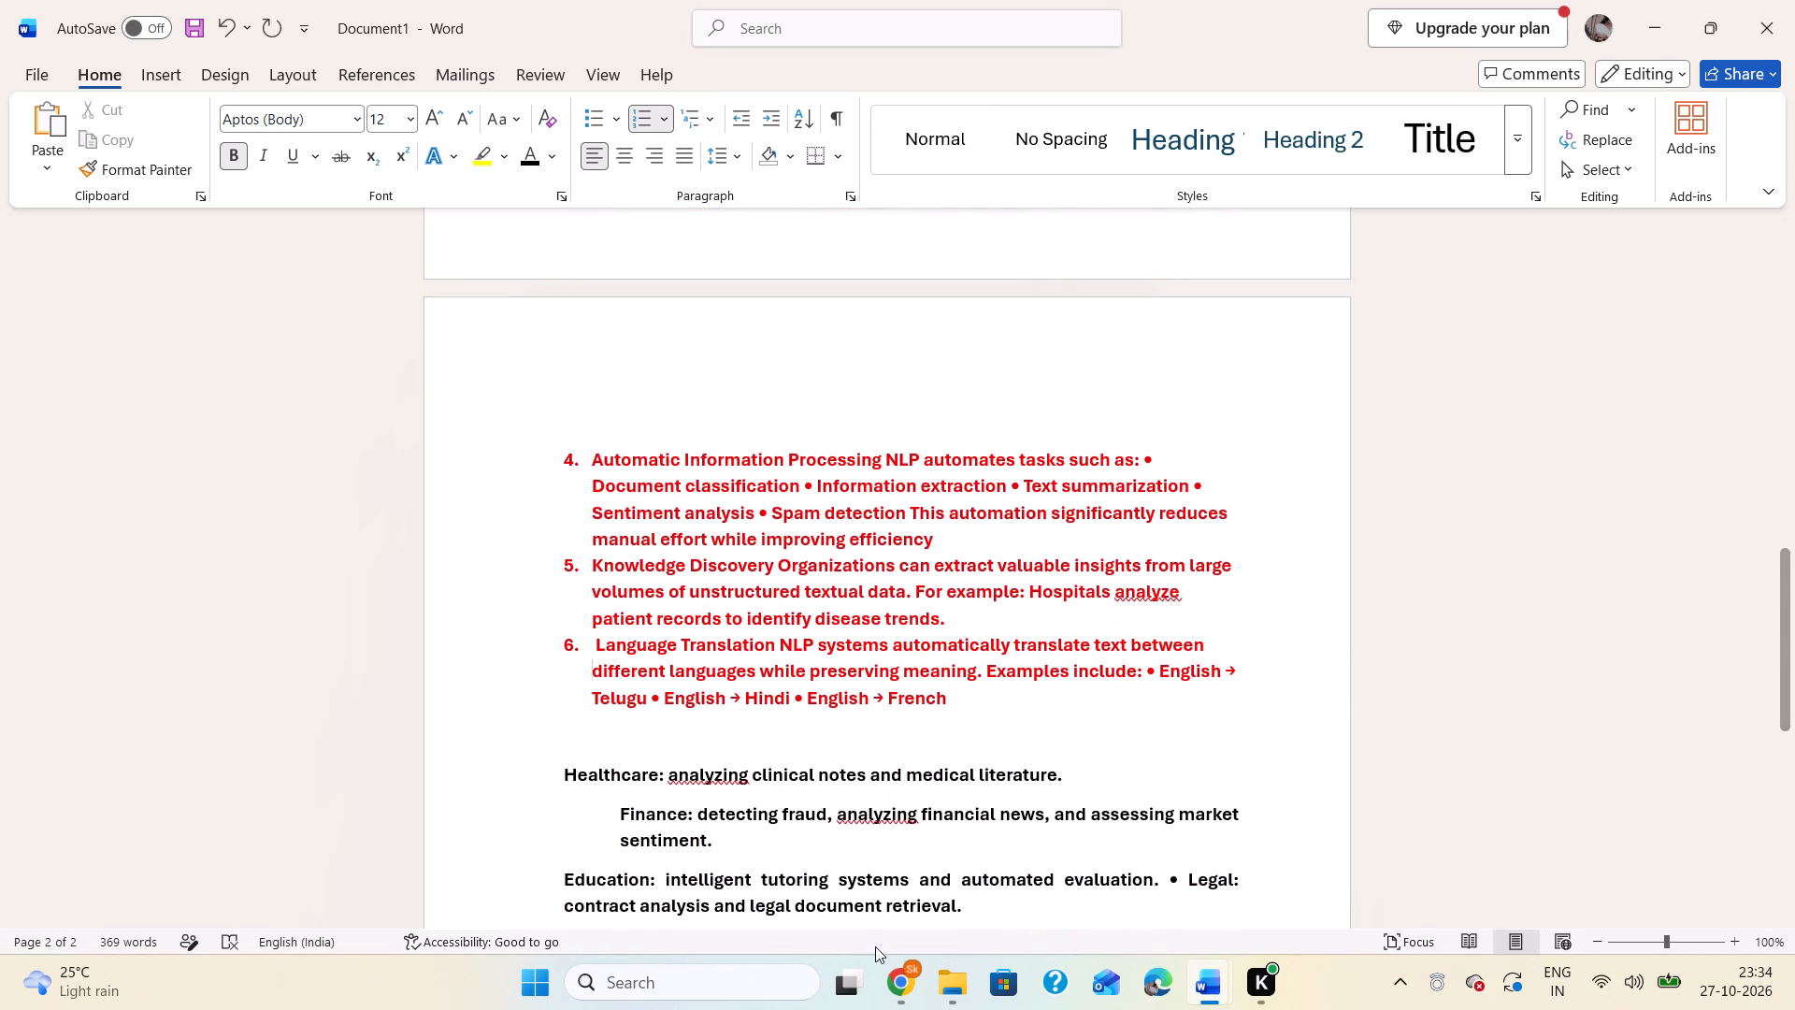
click(890, 964)
scroll(996, 657, down, 1)
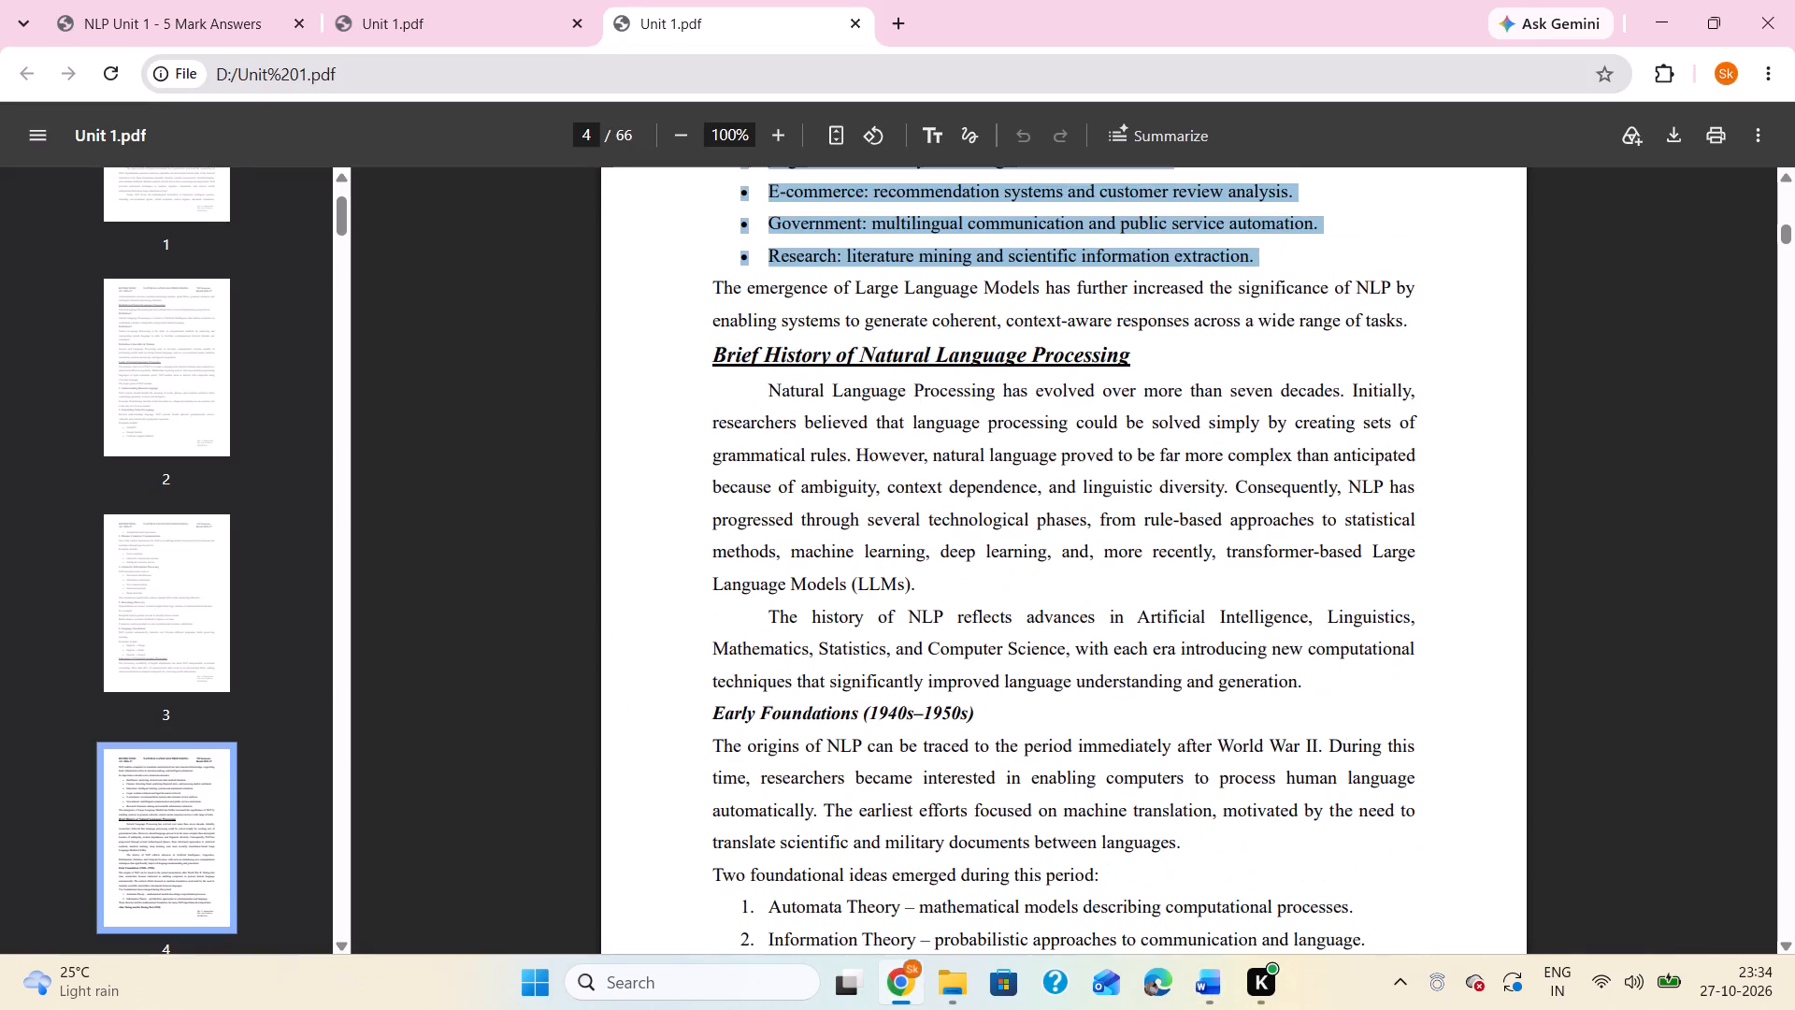
scroll(996, 657, down, 7)
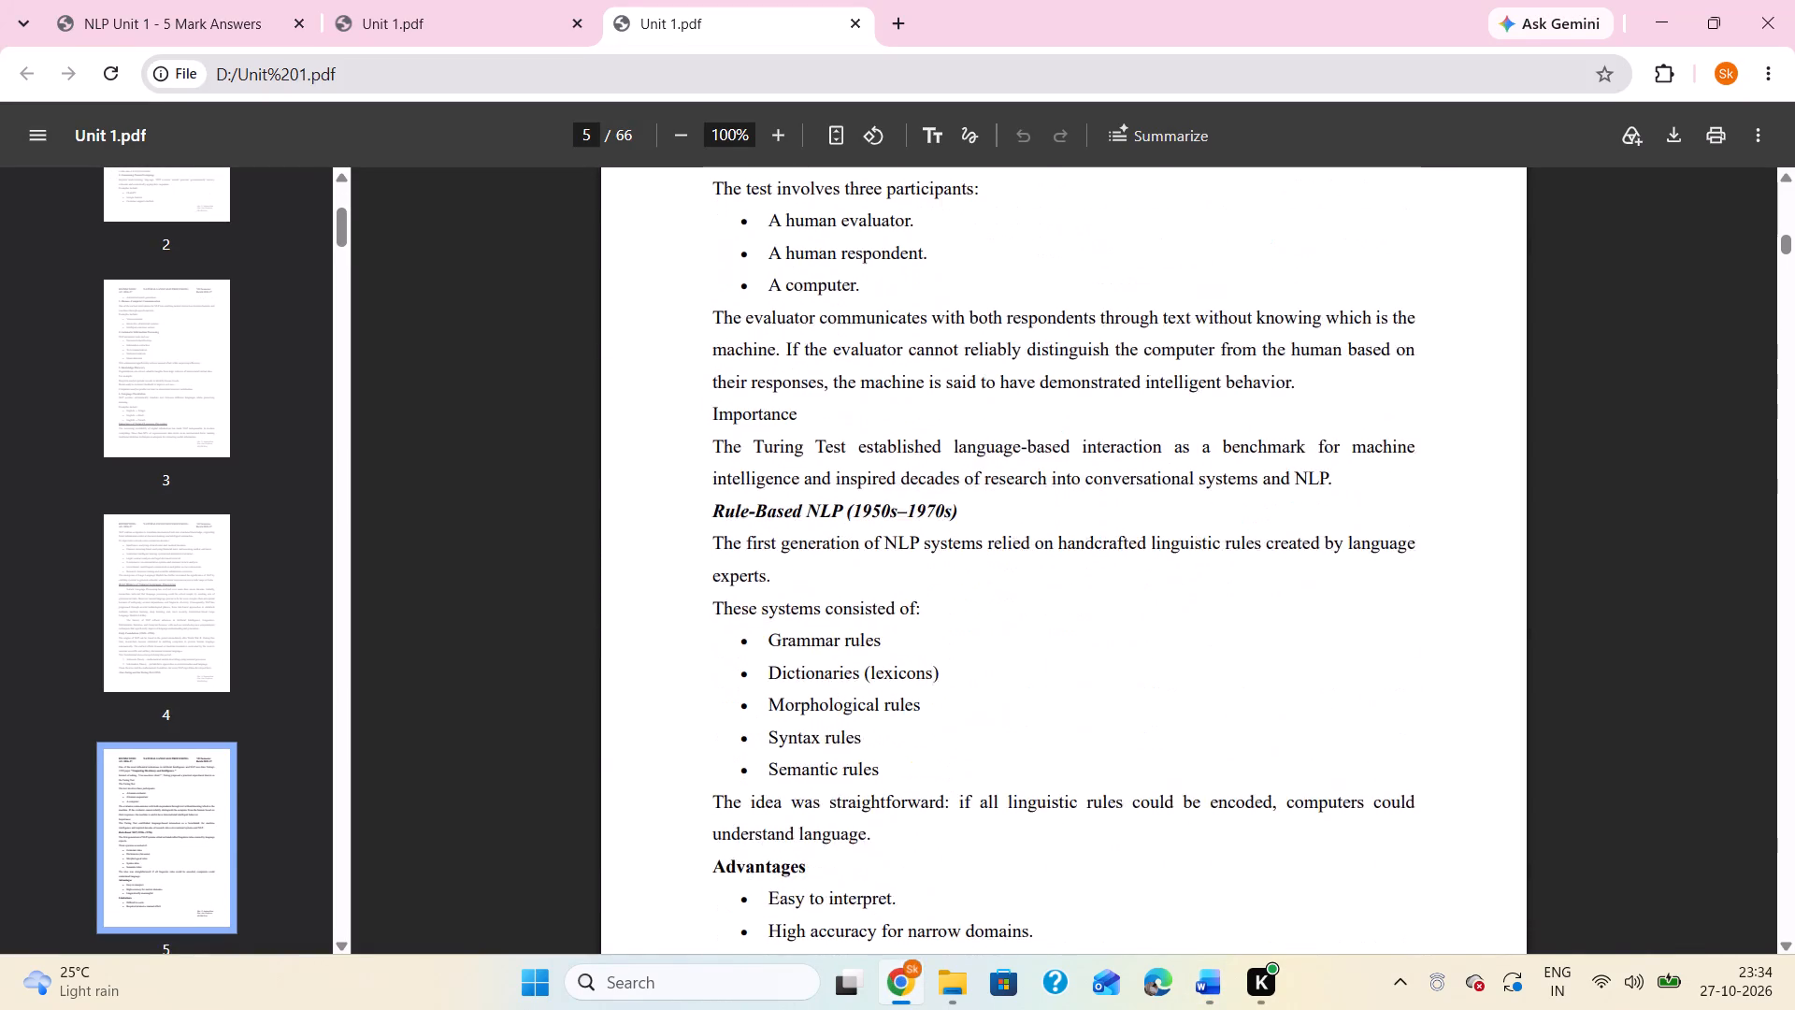
scroll(996, 657, down, 8)
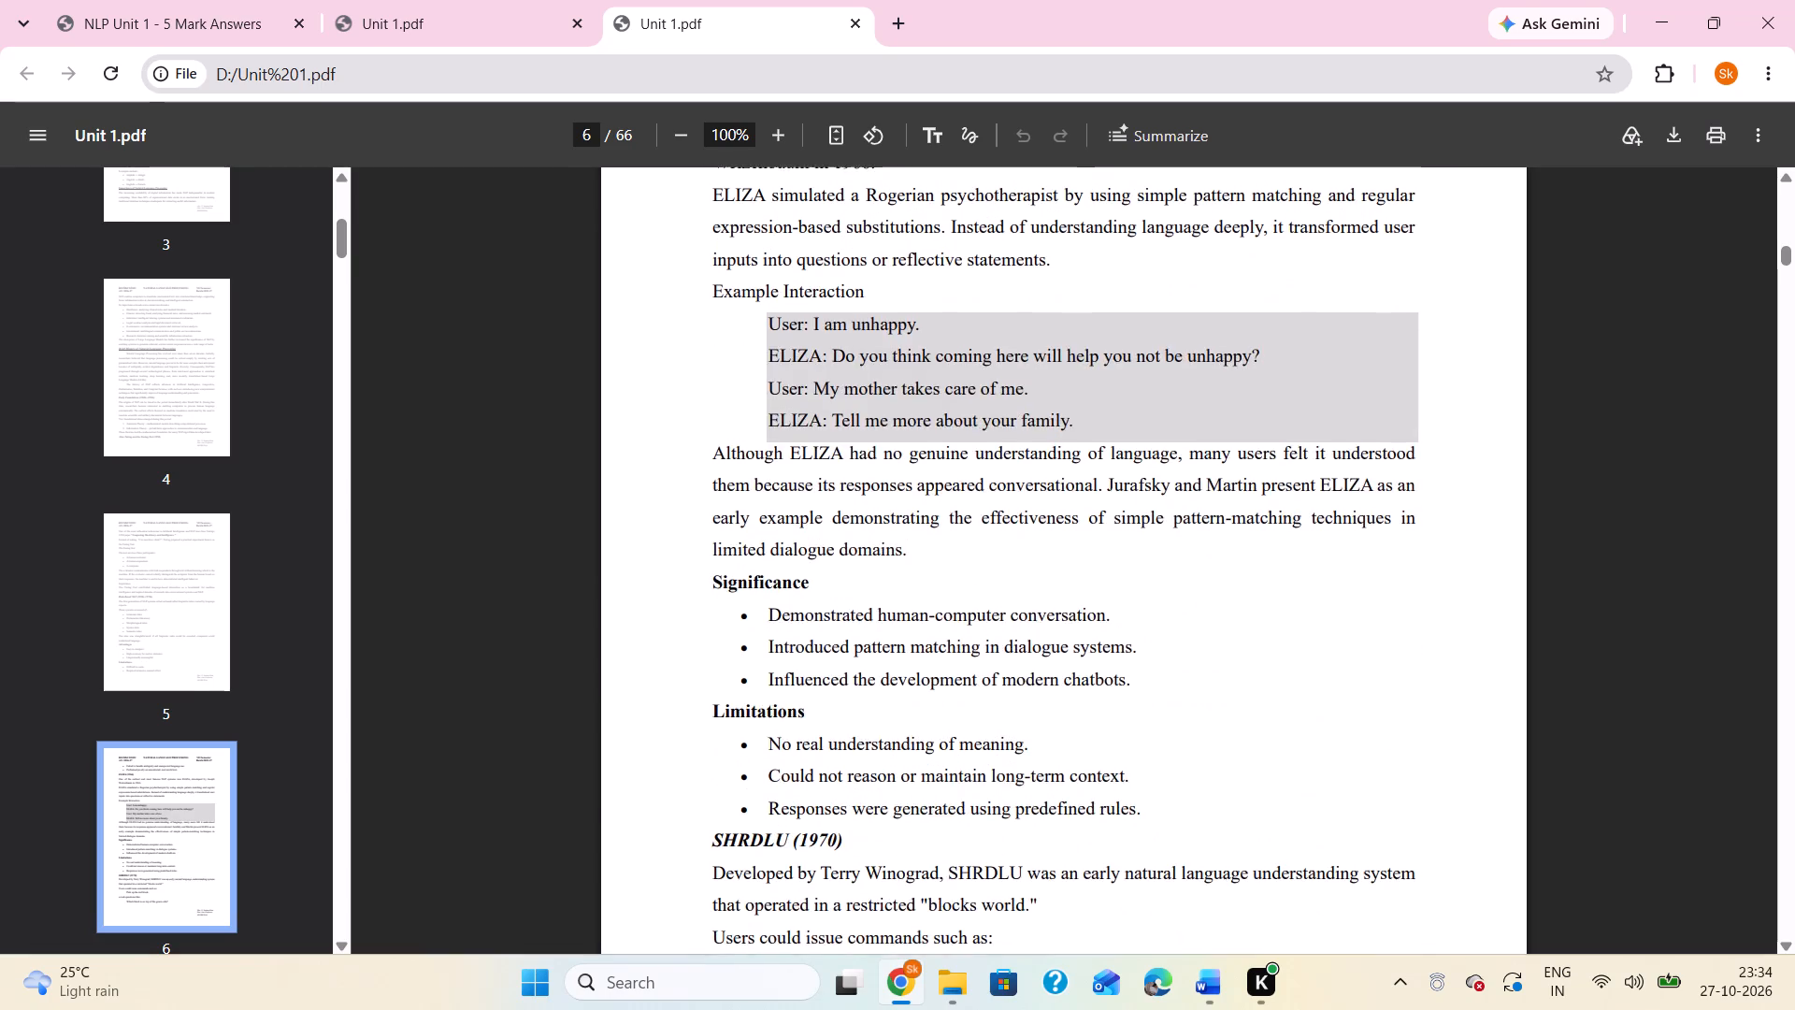
scroll(996, 657, down, 8)
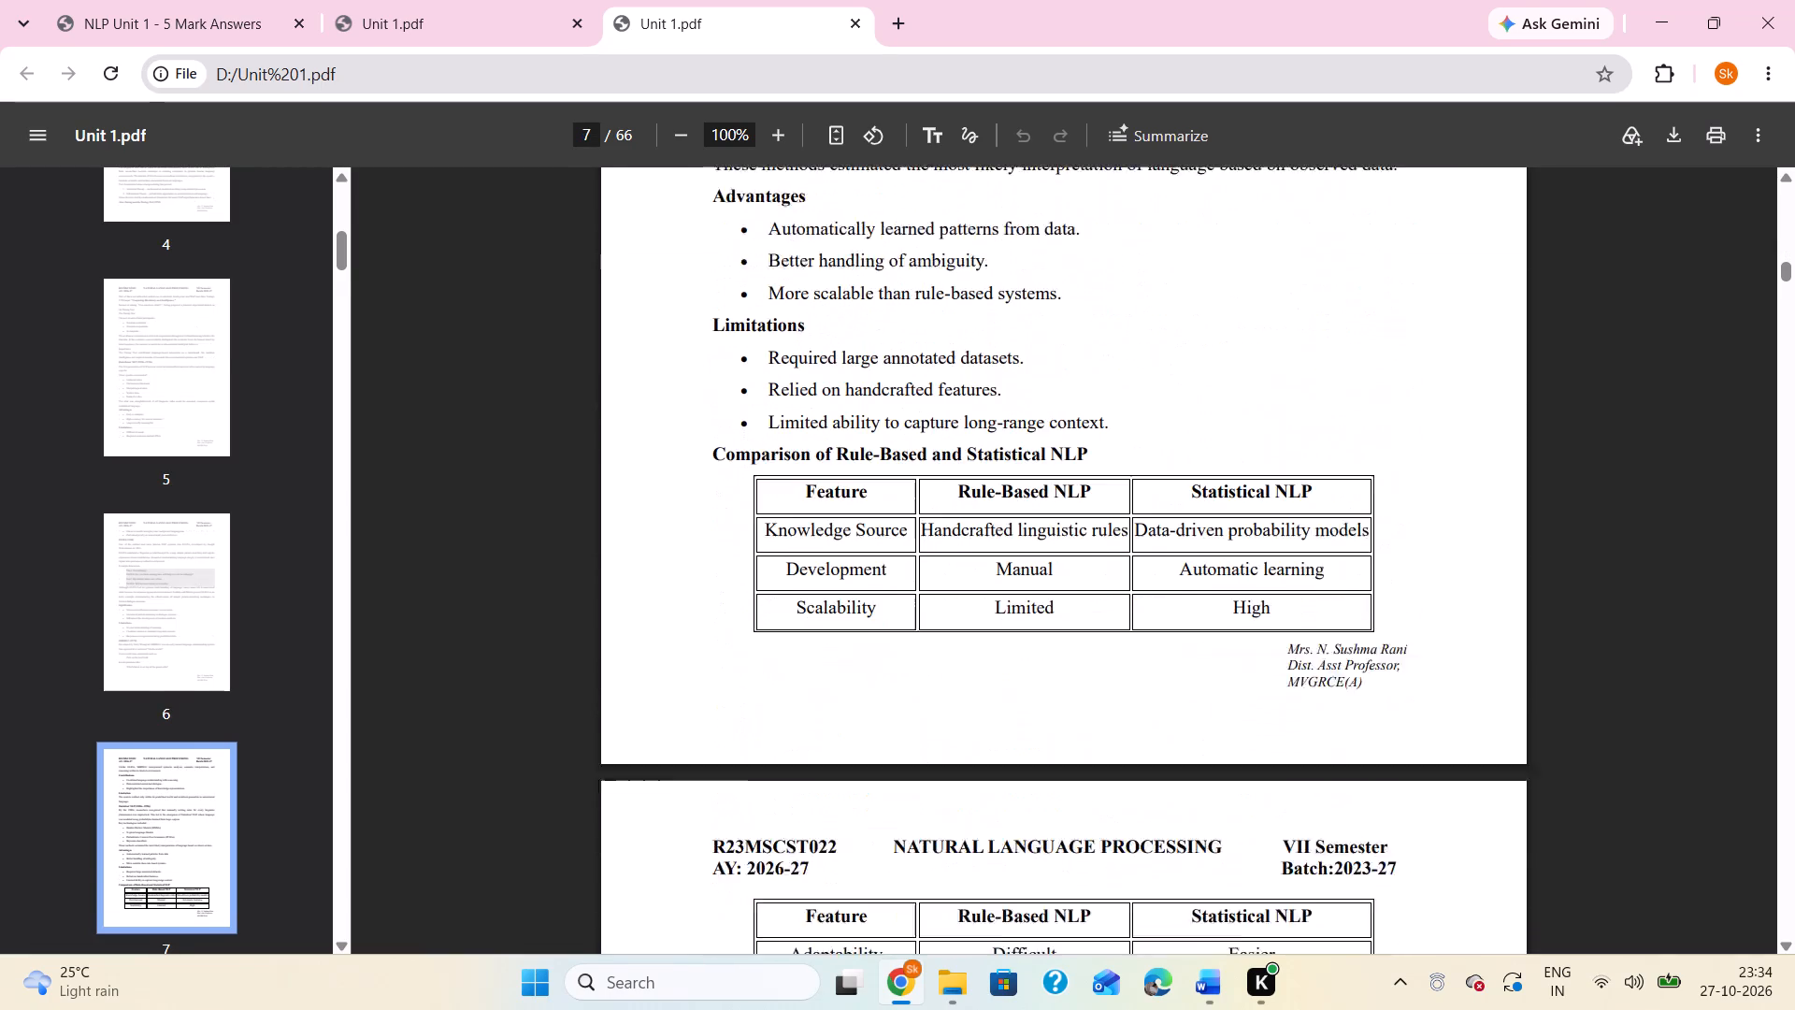
scroll(996, 657, down, 6)
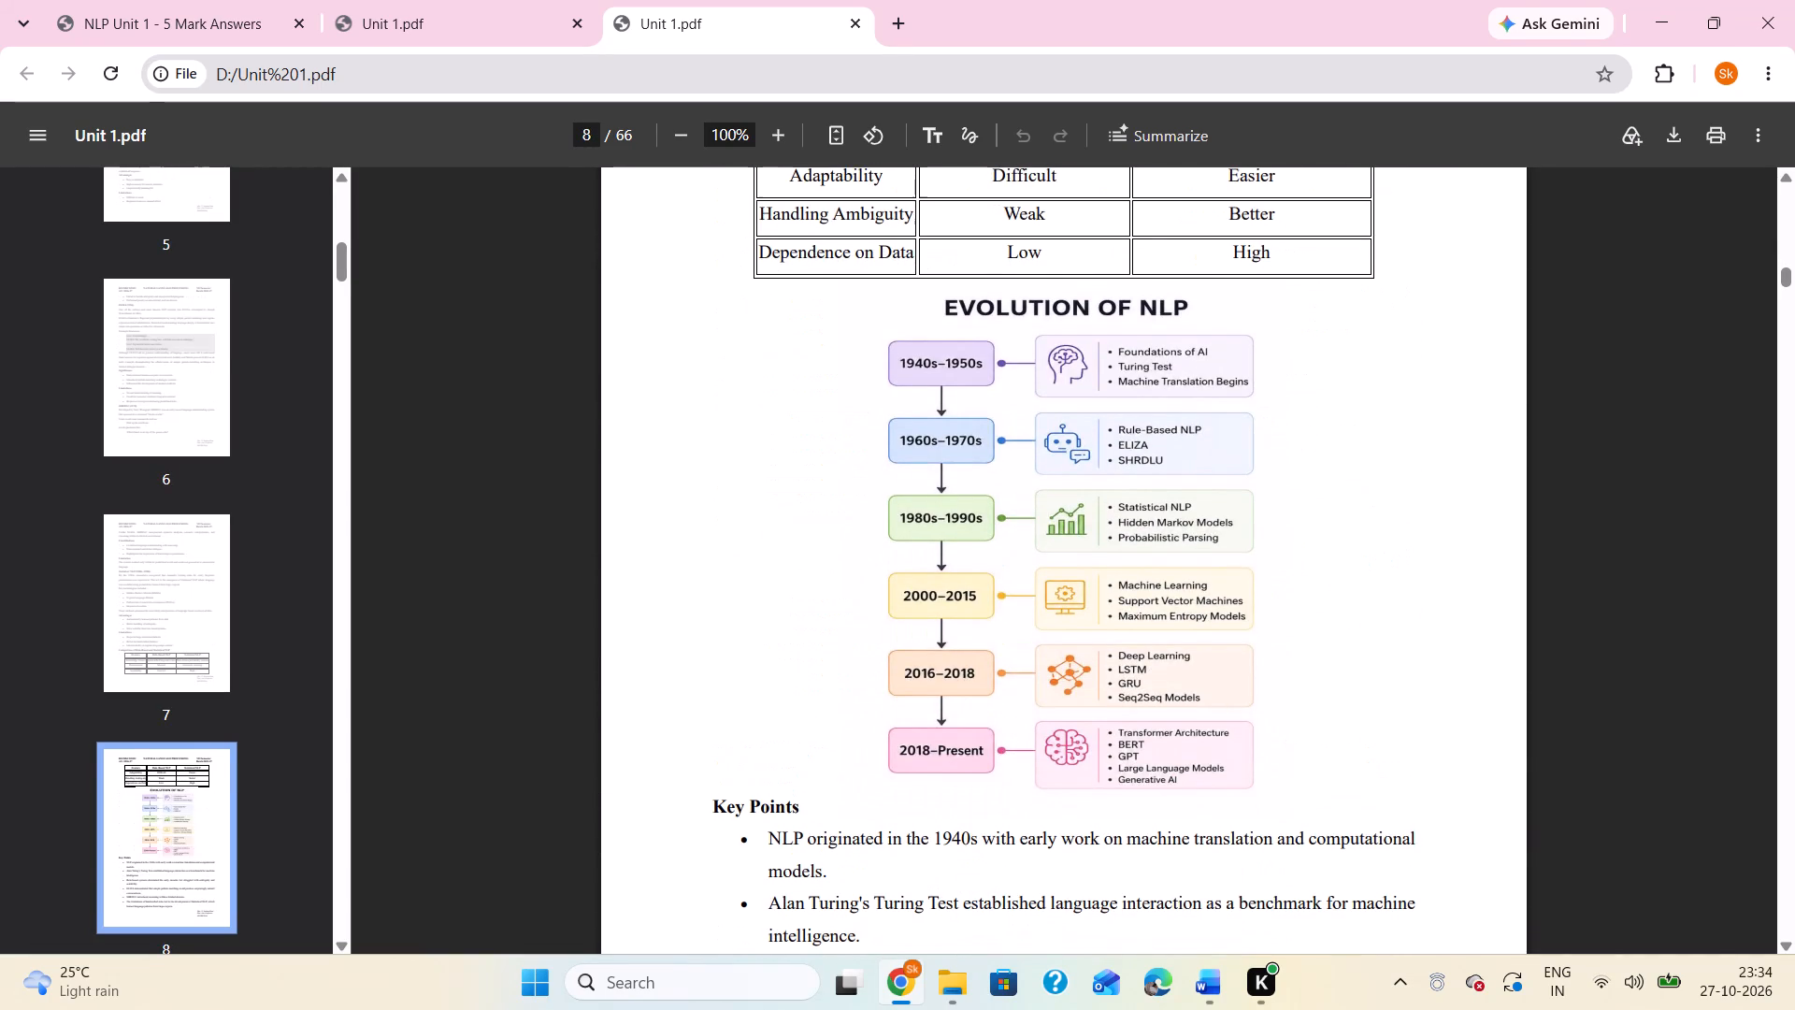
scroll(996, 657, up, 4)
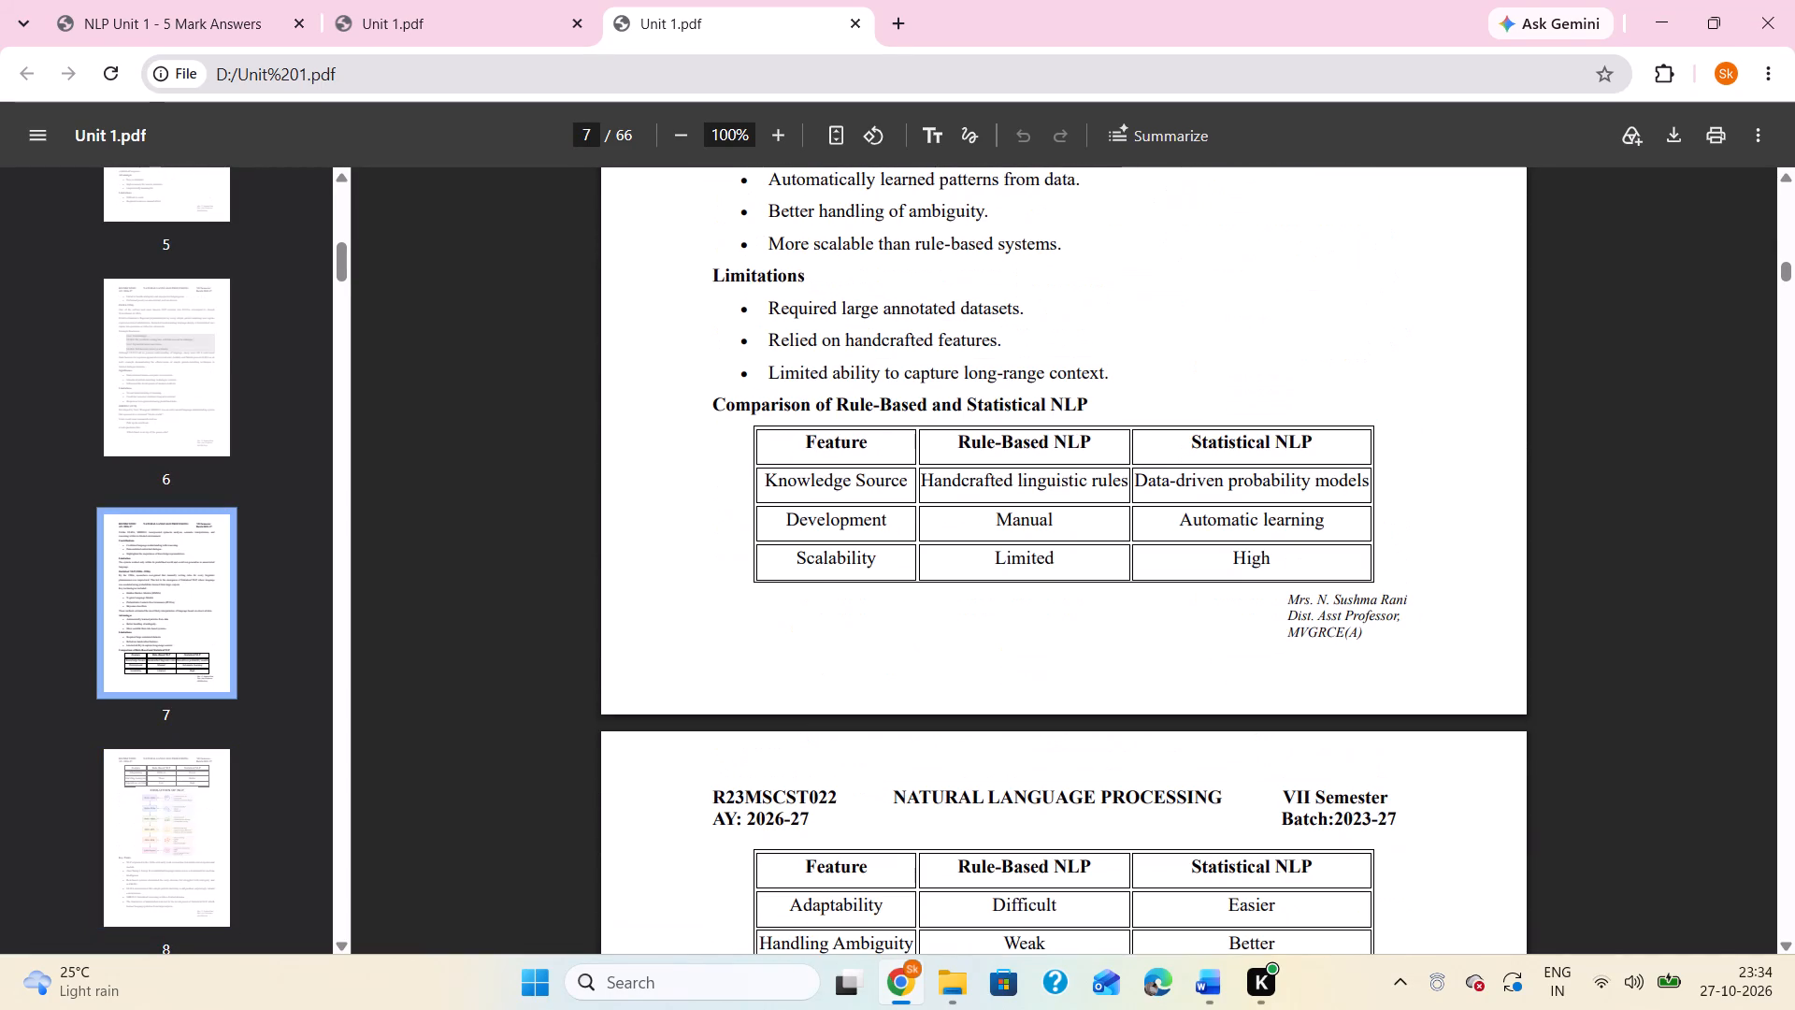
scroll(996, 657, up, 6)
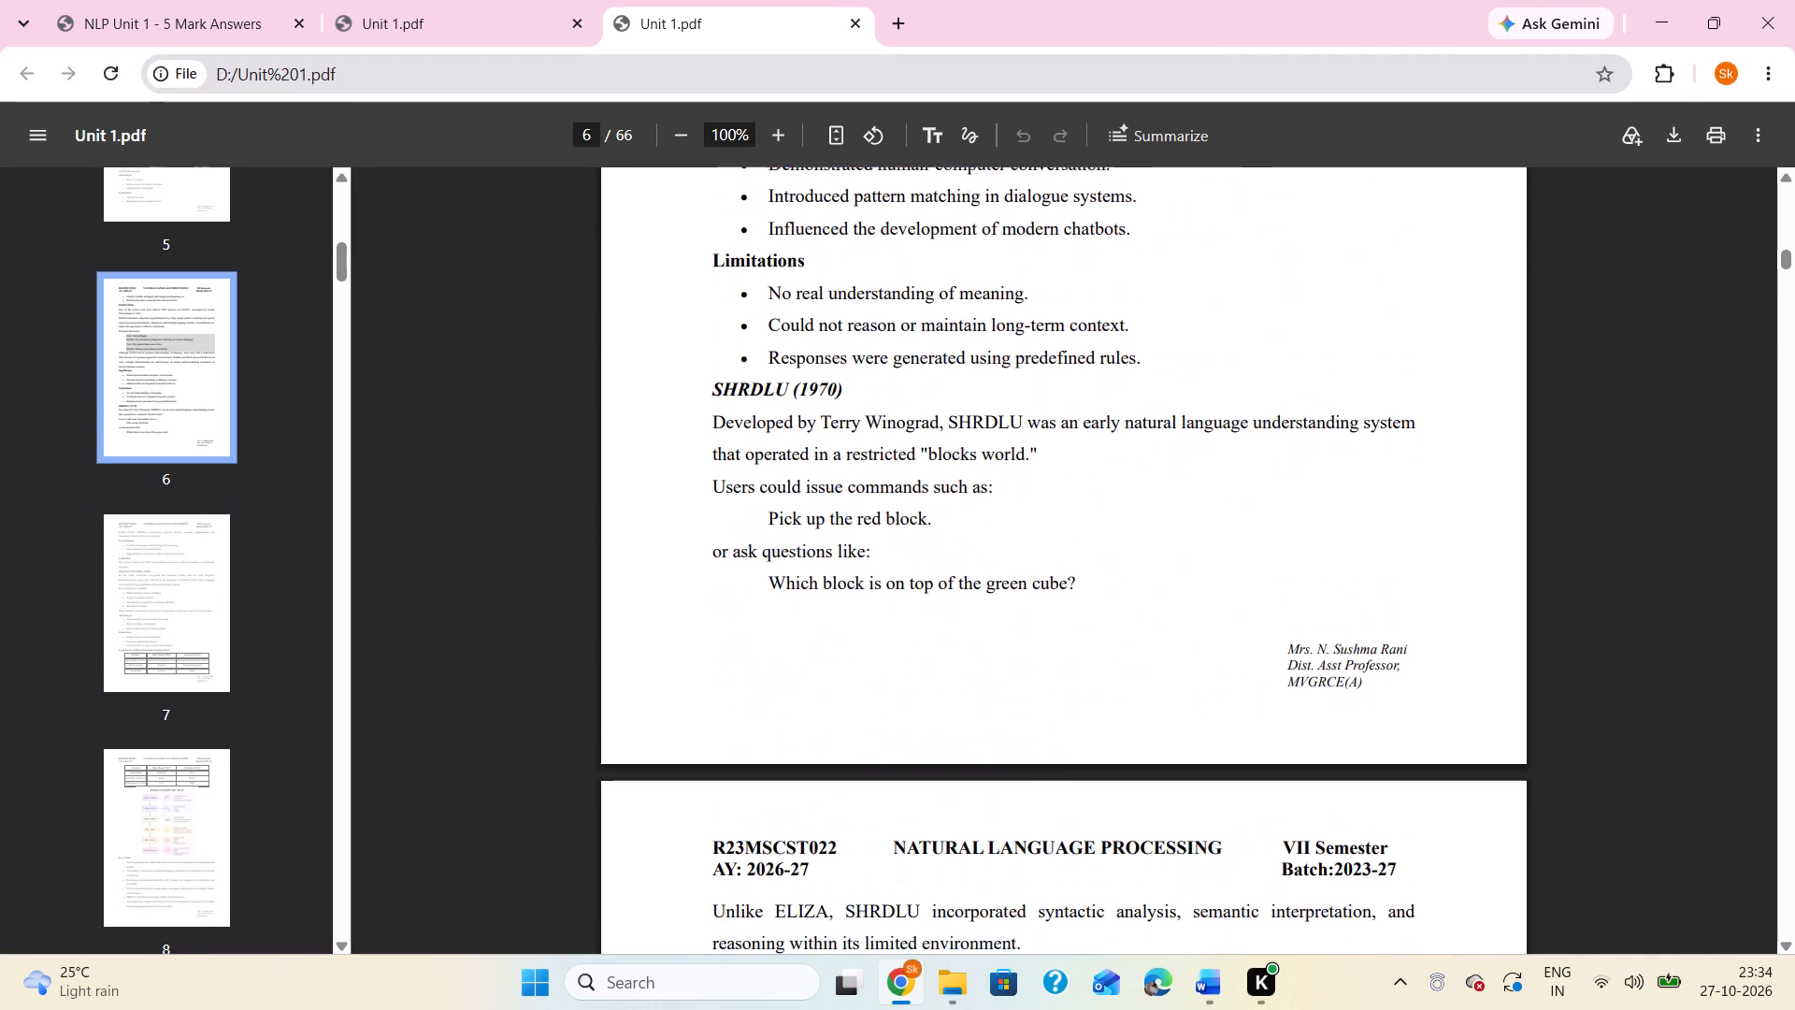
scroll(996, 657, up, 9)
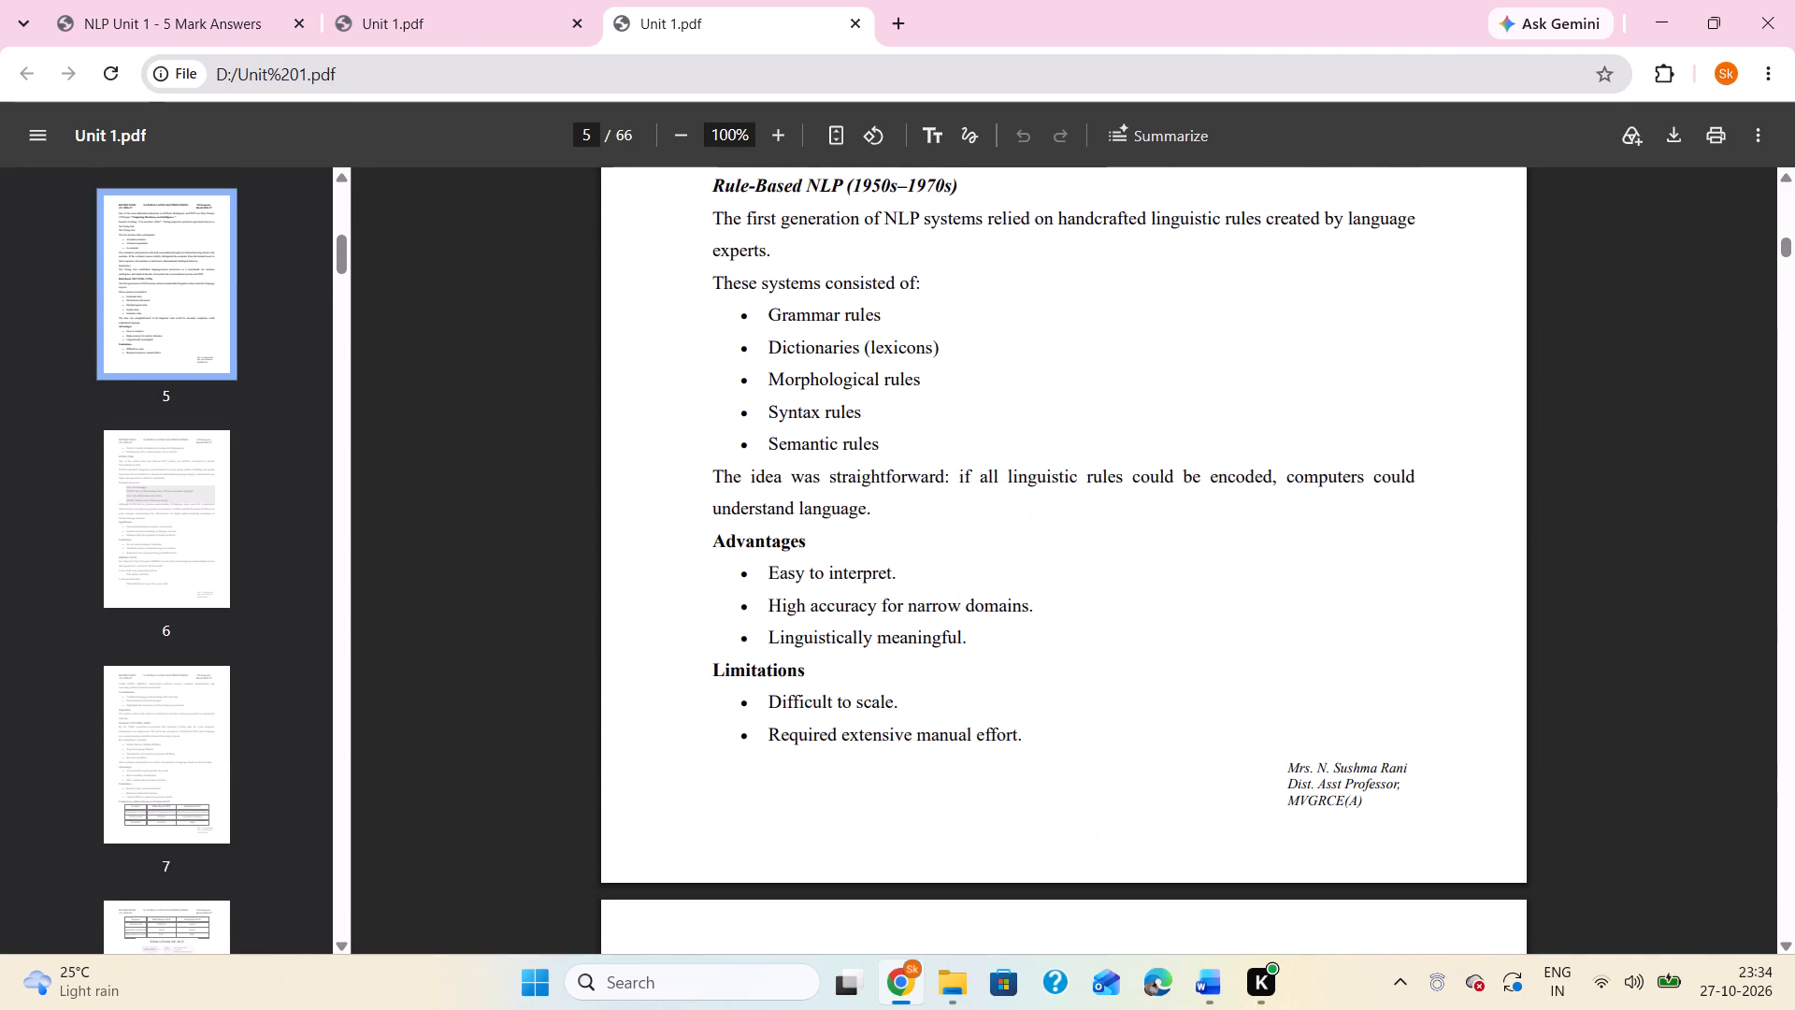
scroll(996, 657, up, 5)
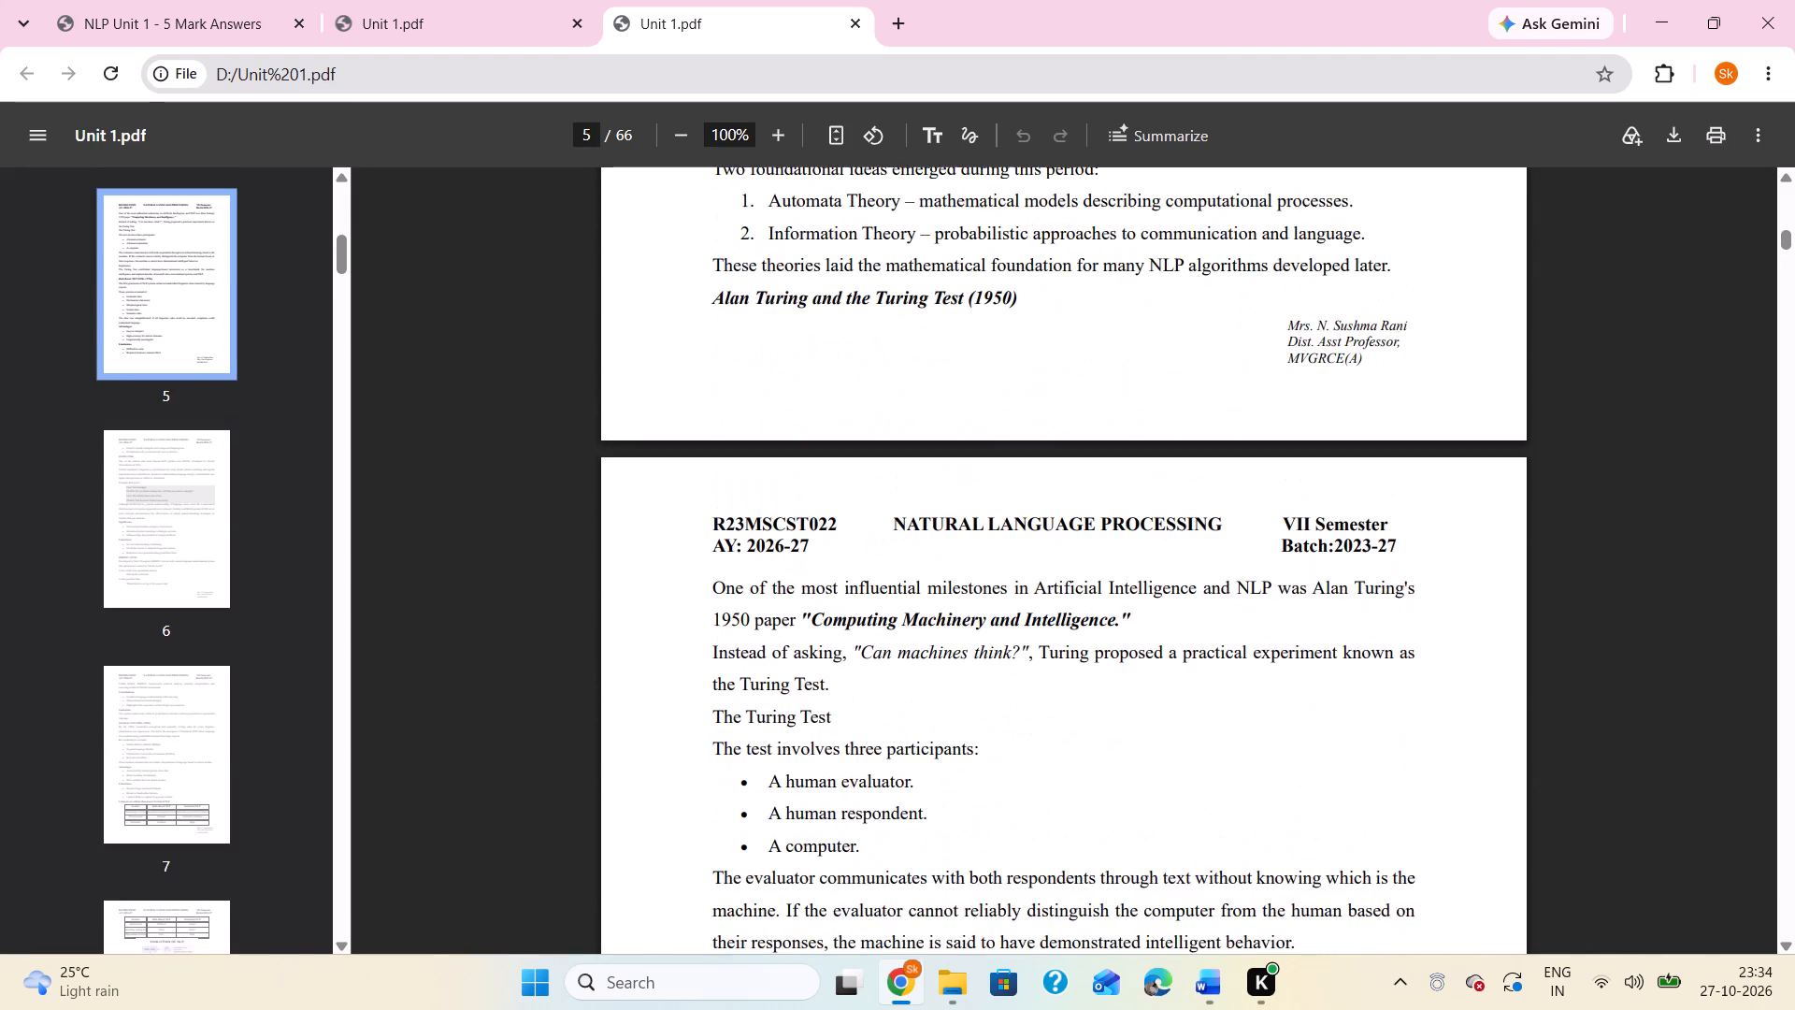
scroll(996, 657, up, 2)
scroll(996, 657, down, 10)
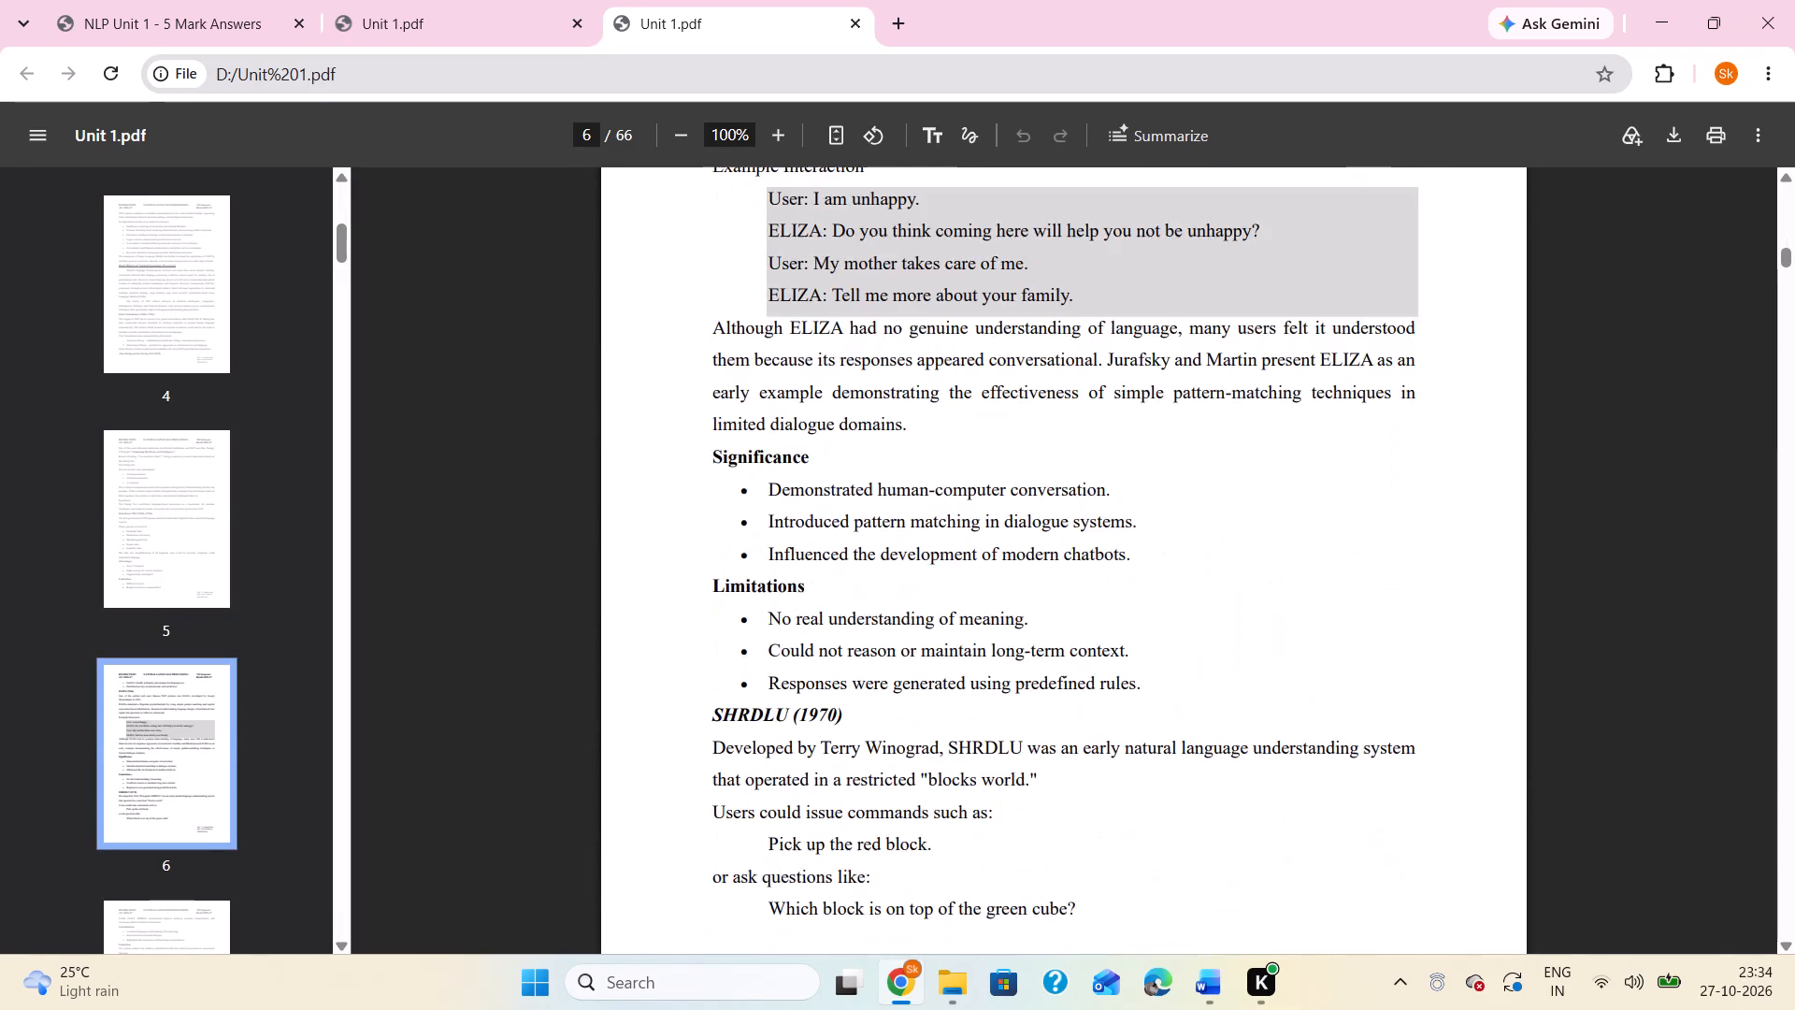
scroll(996, 657, down, 15)
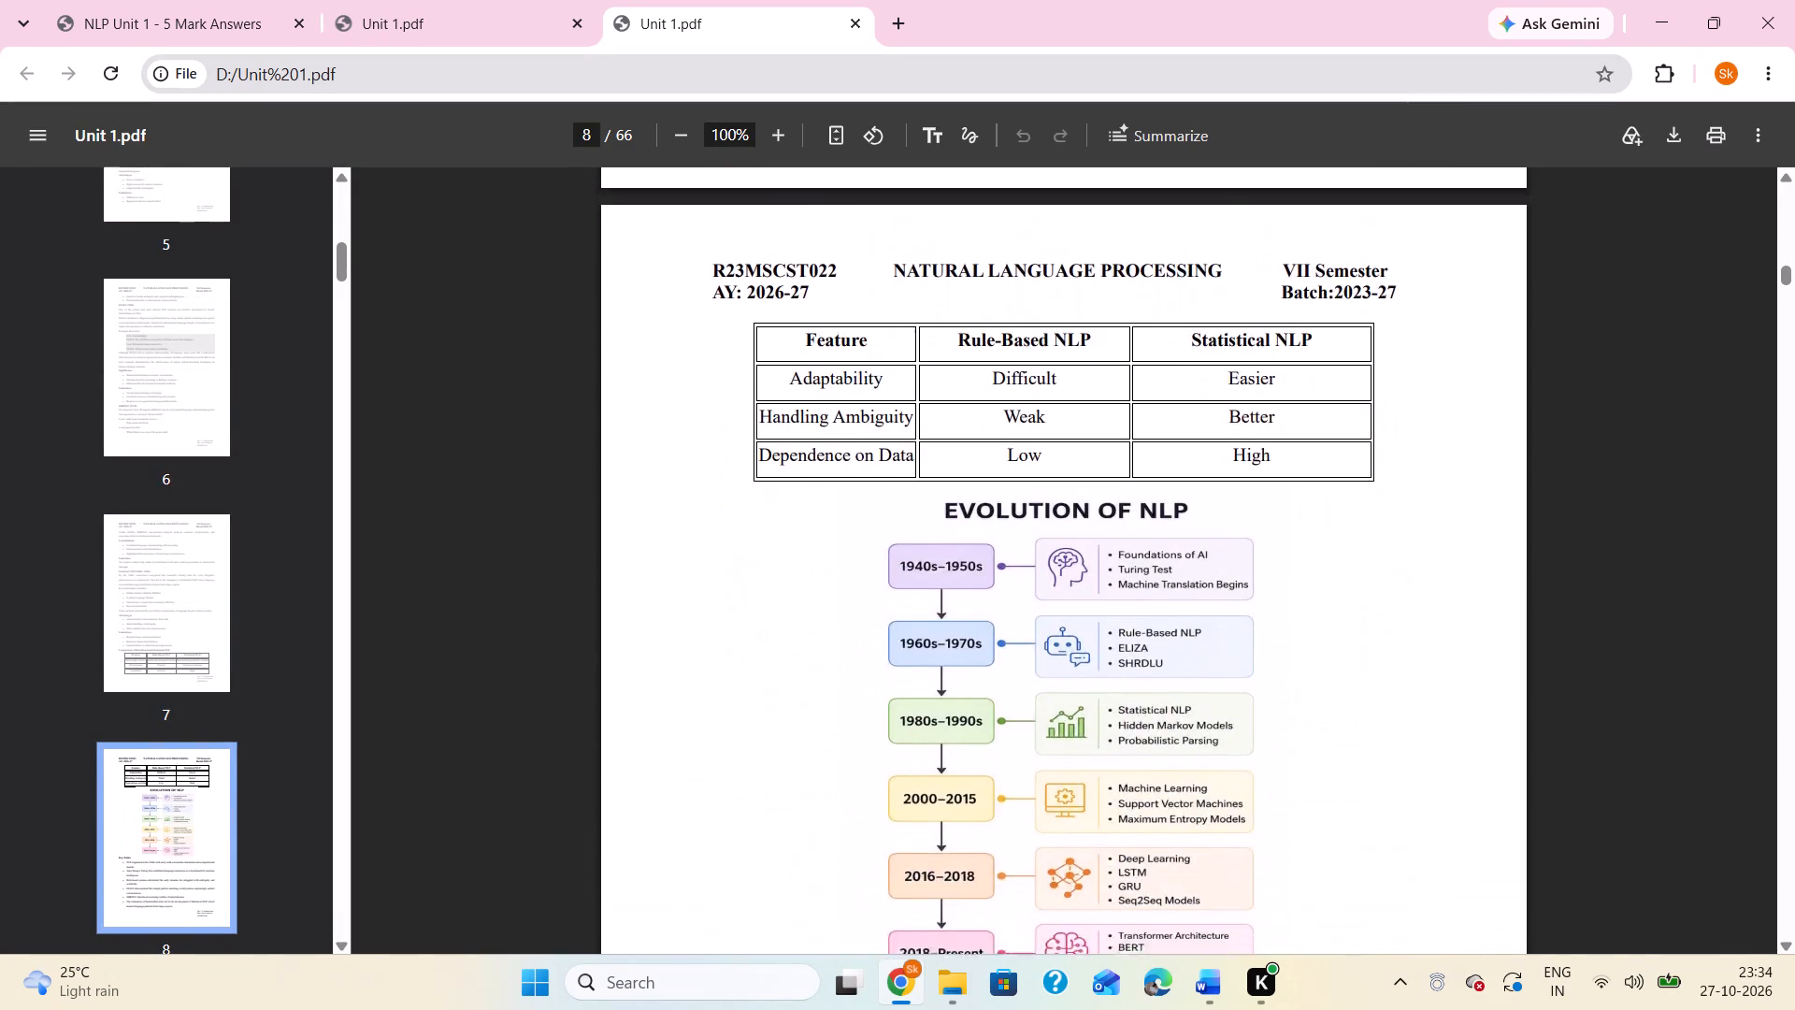
scroll(996, 657, down, 6)
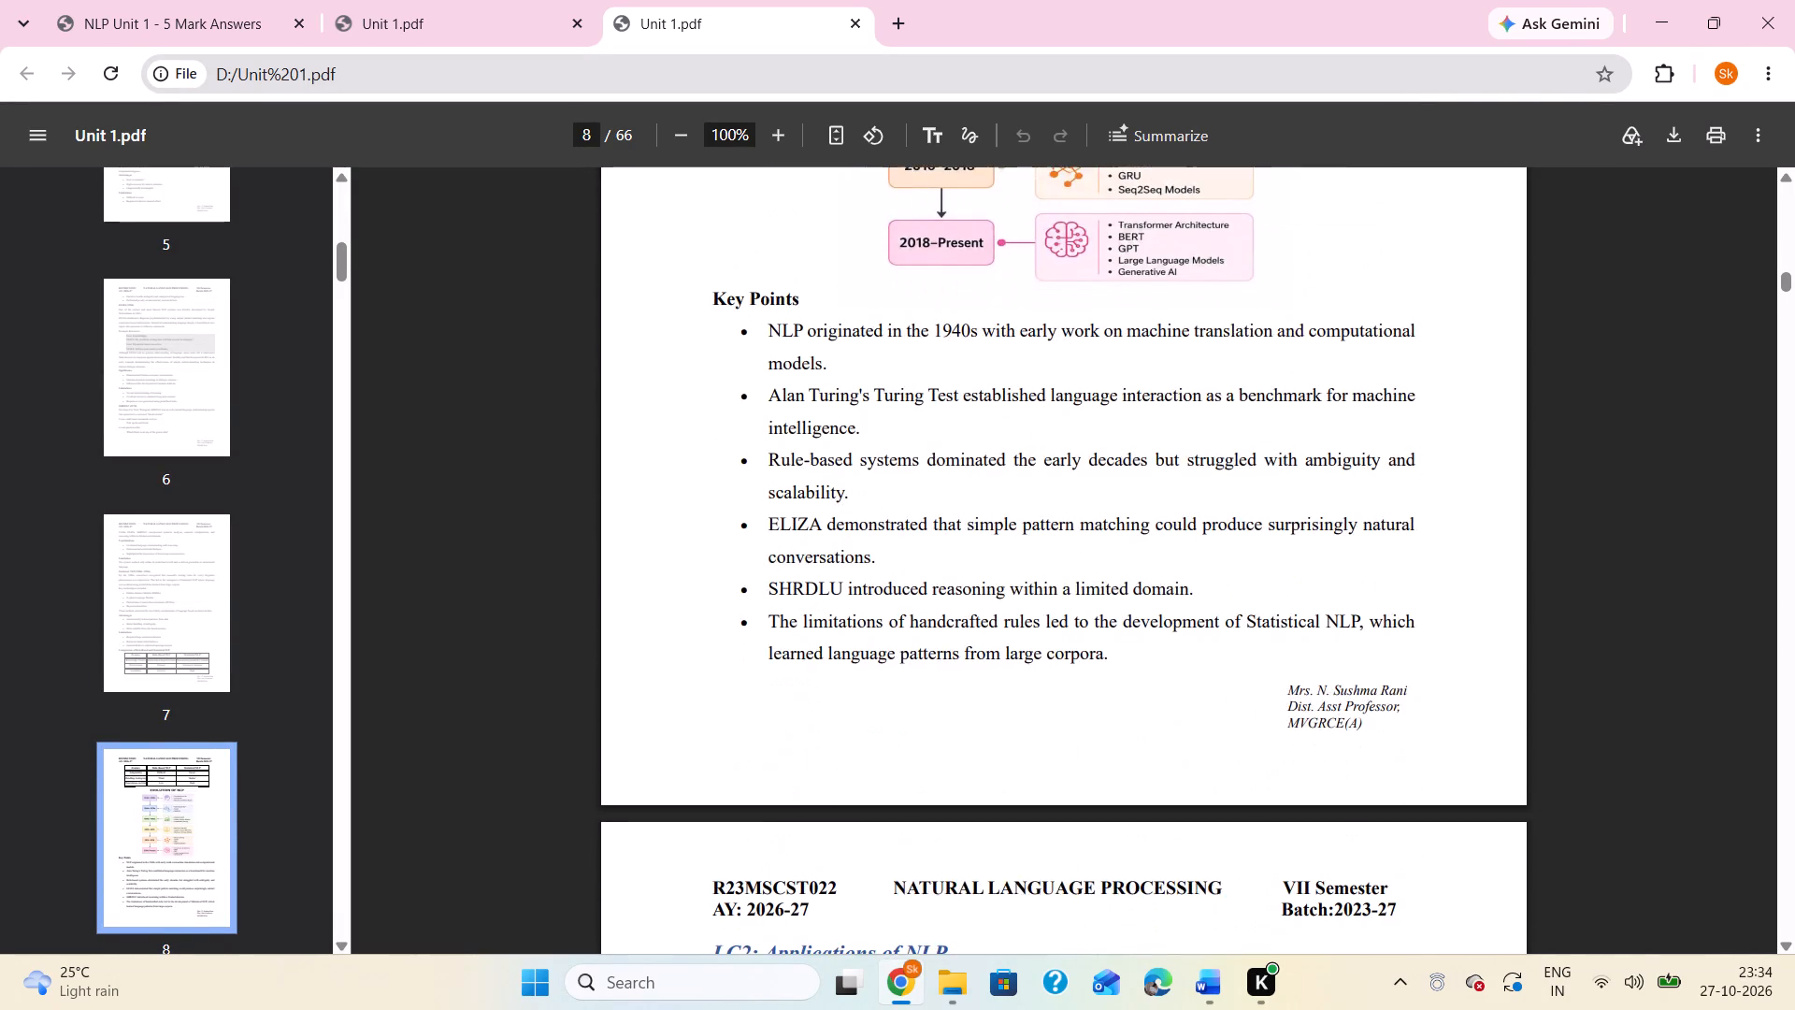
scroll(996, 657, up, 2)
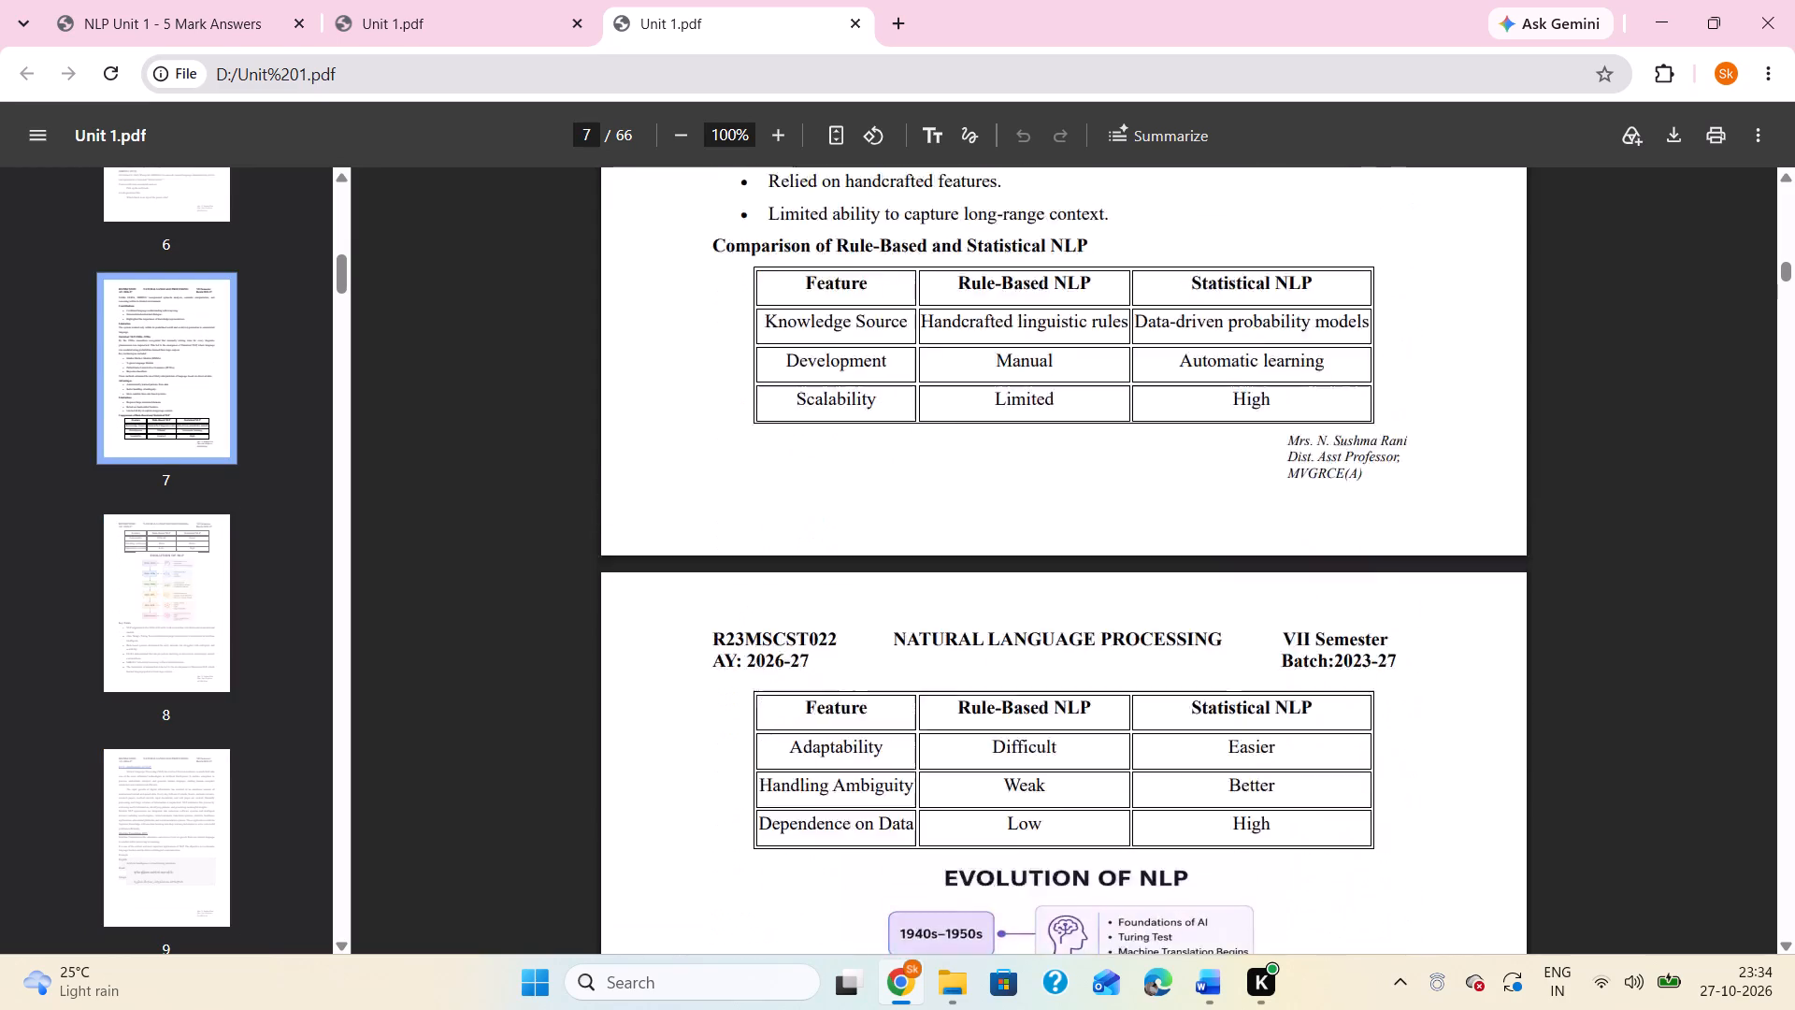
scroll(996, 657, up, 17)
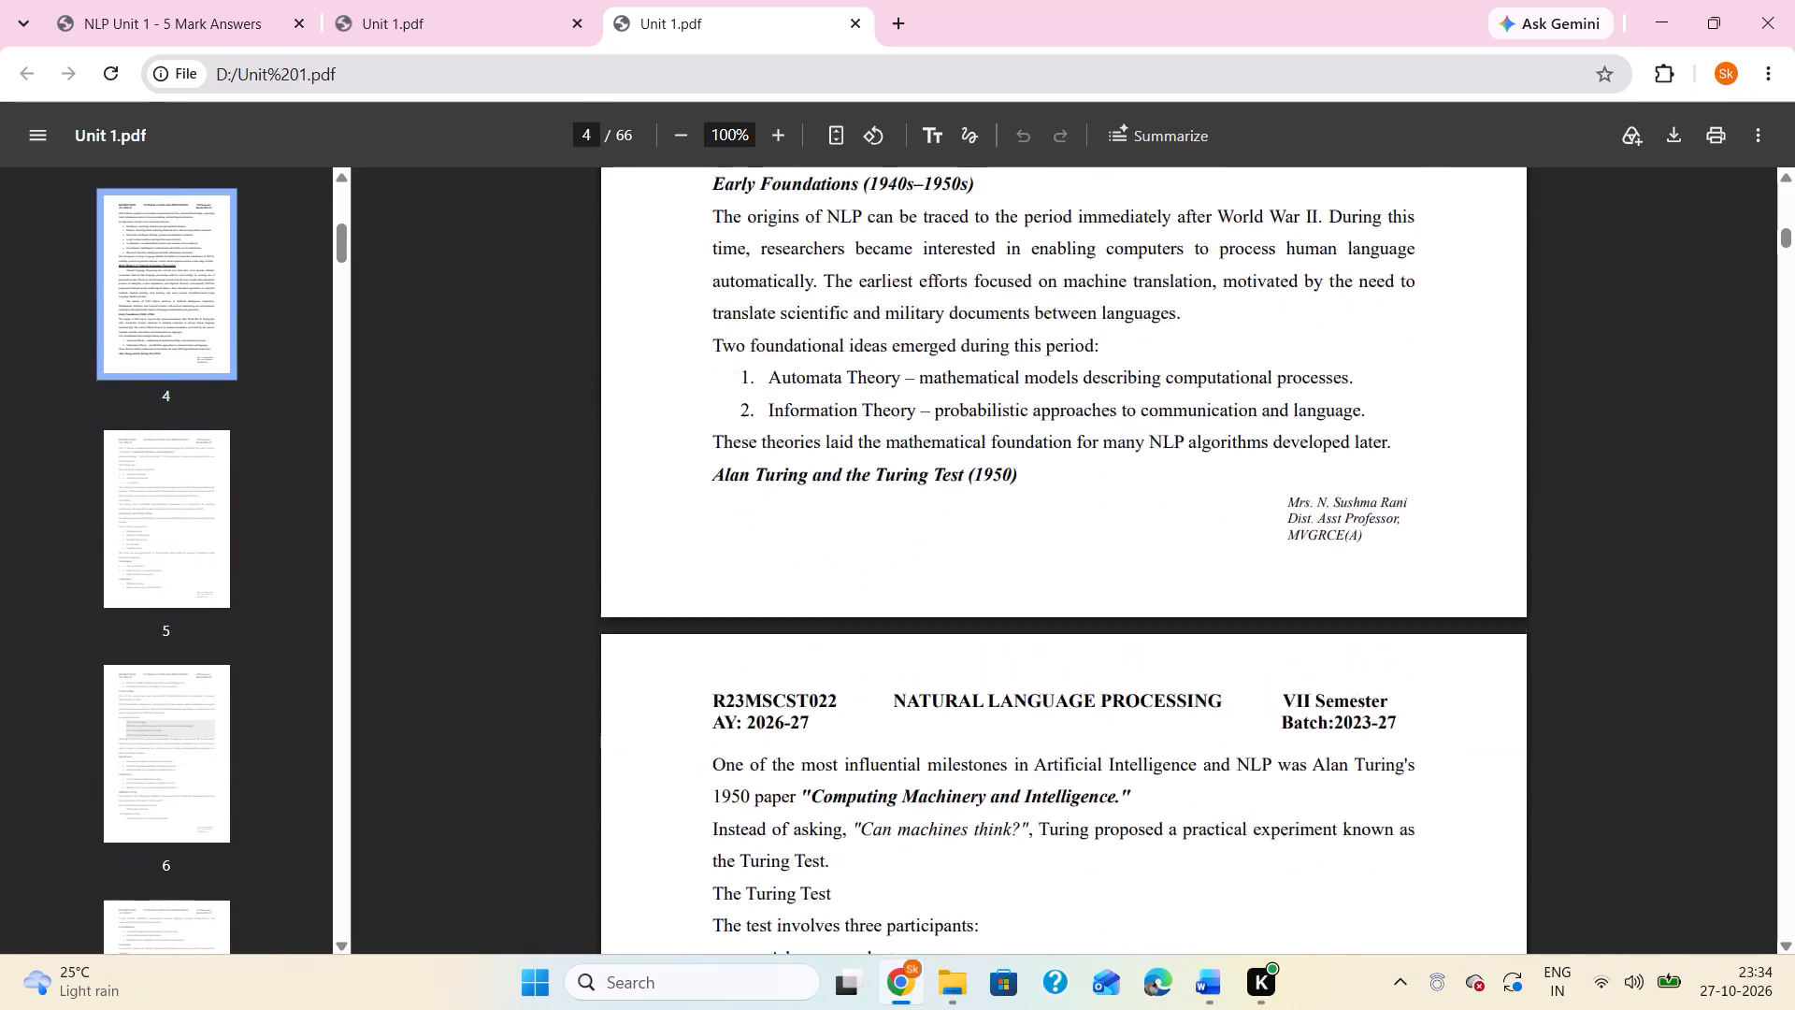
scroll(996, 657, up, 5)
scroll(996, 657, down, 6)
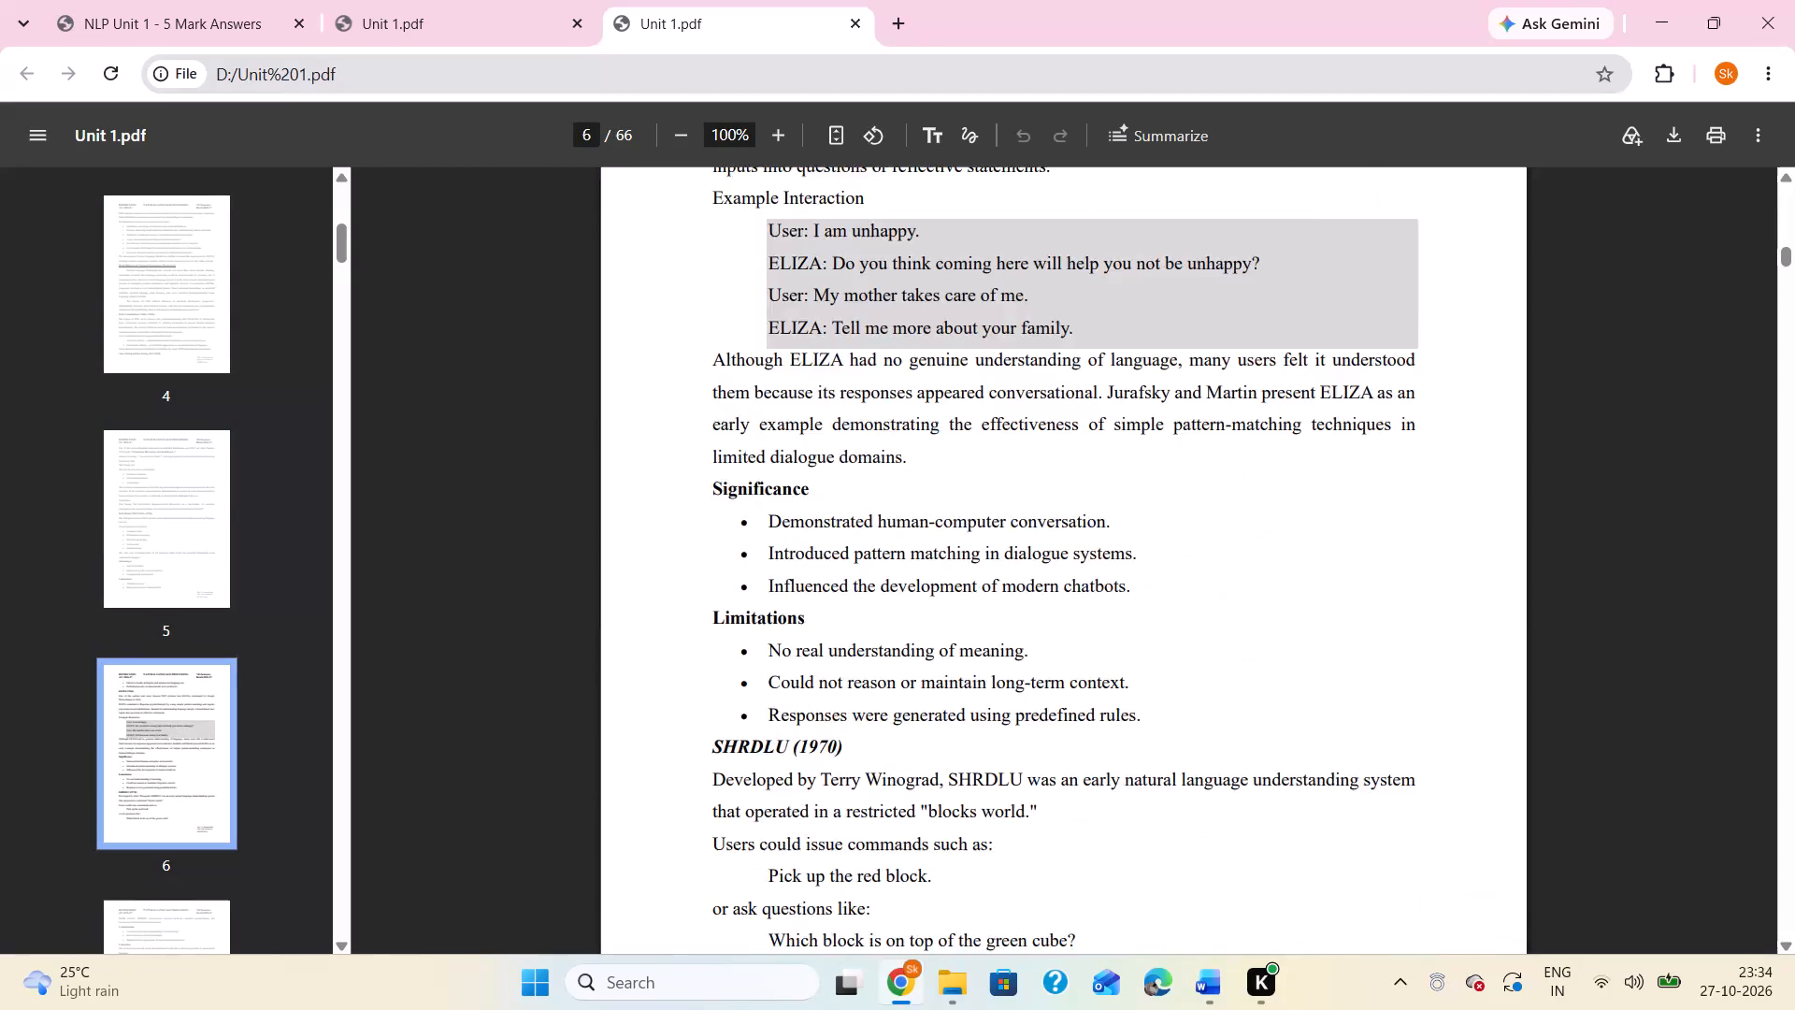
scroll(996, 657, down, 11)
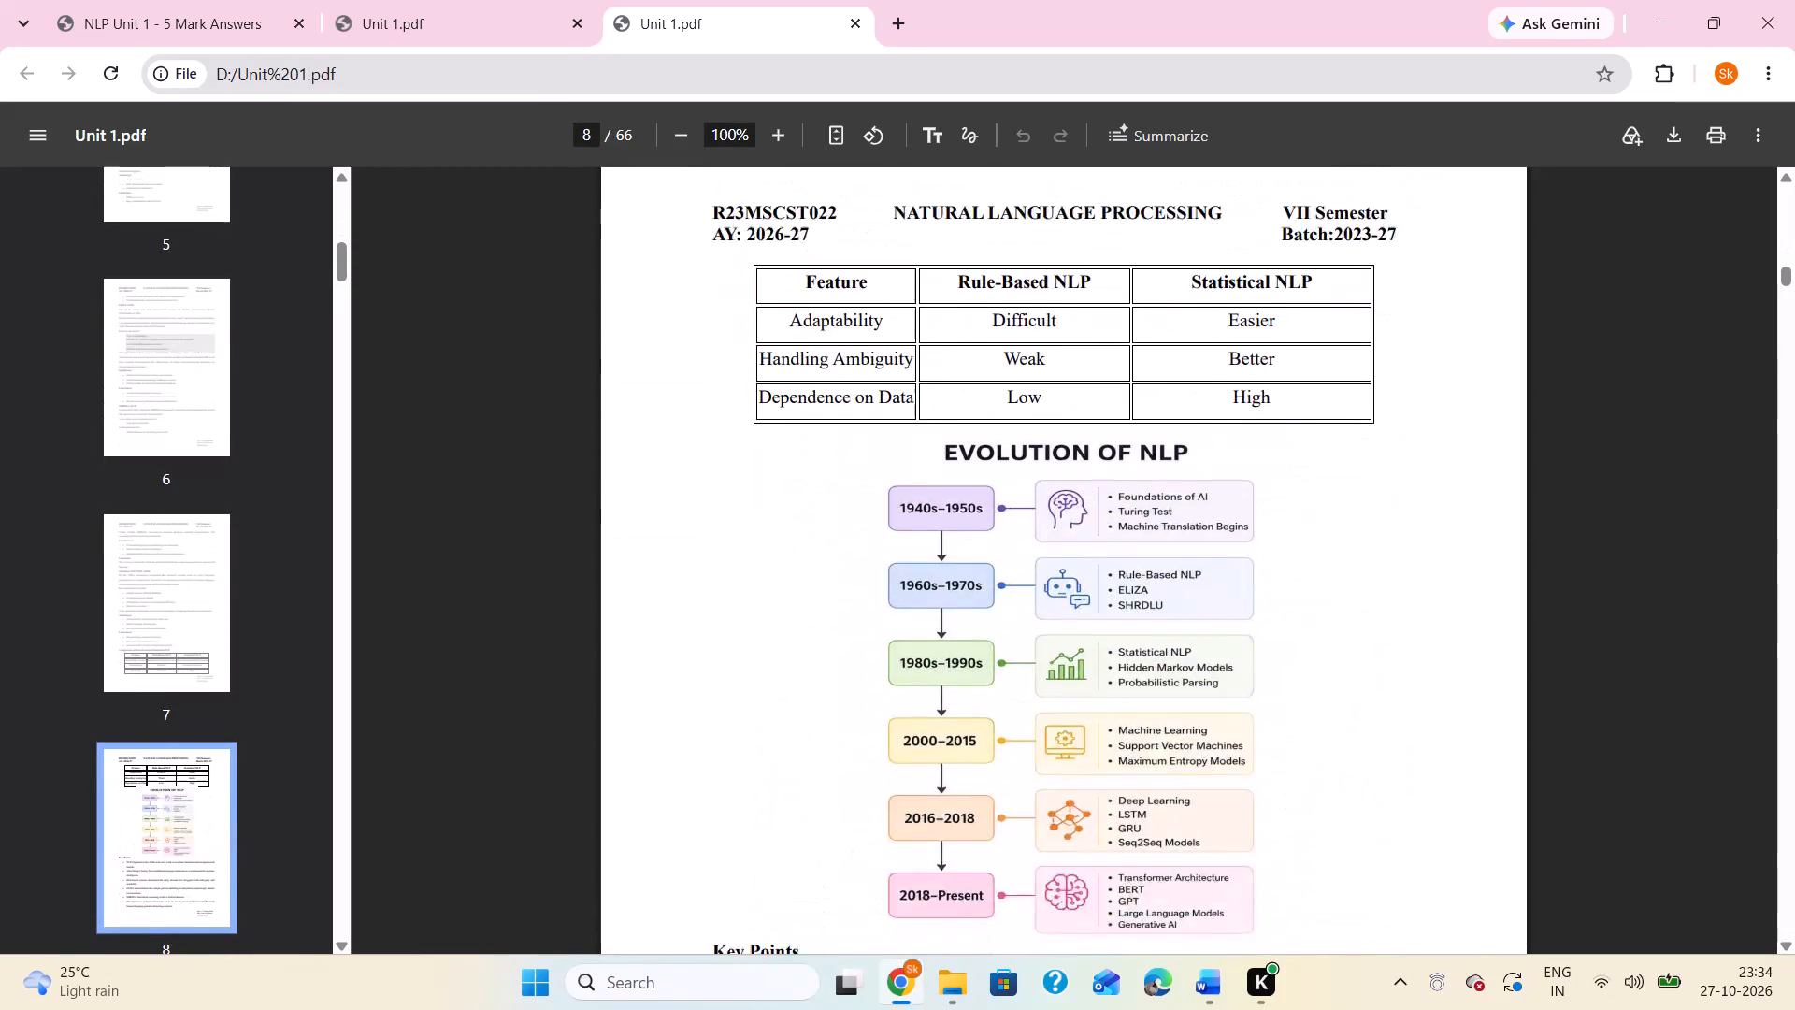
Capture a rectangular screenshot of the whole Evolution of NLP diagram, including its title, on page 8 of the PDF.
scroll(996, 657, down, 3)
key(Print)
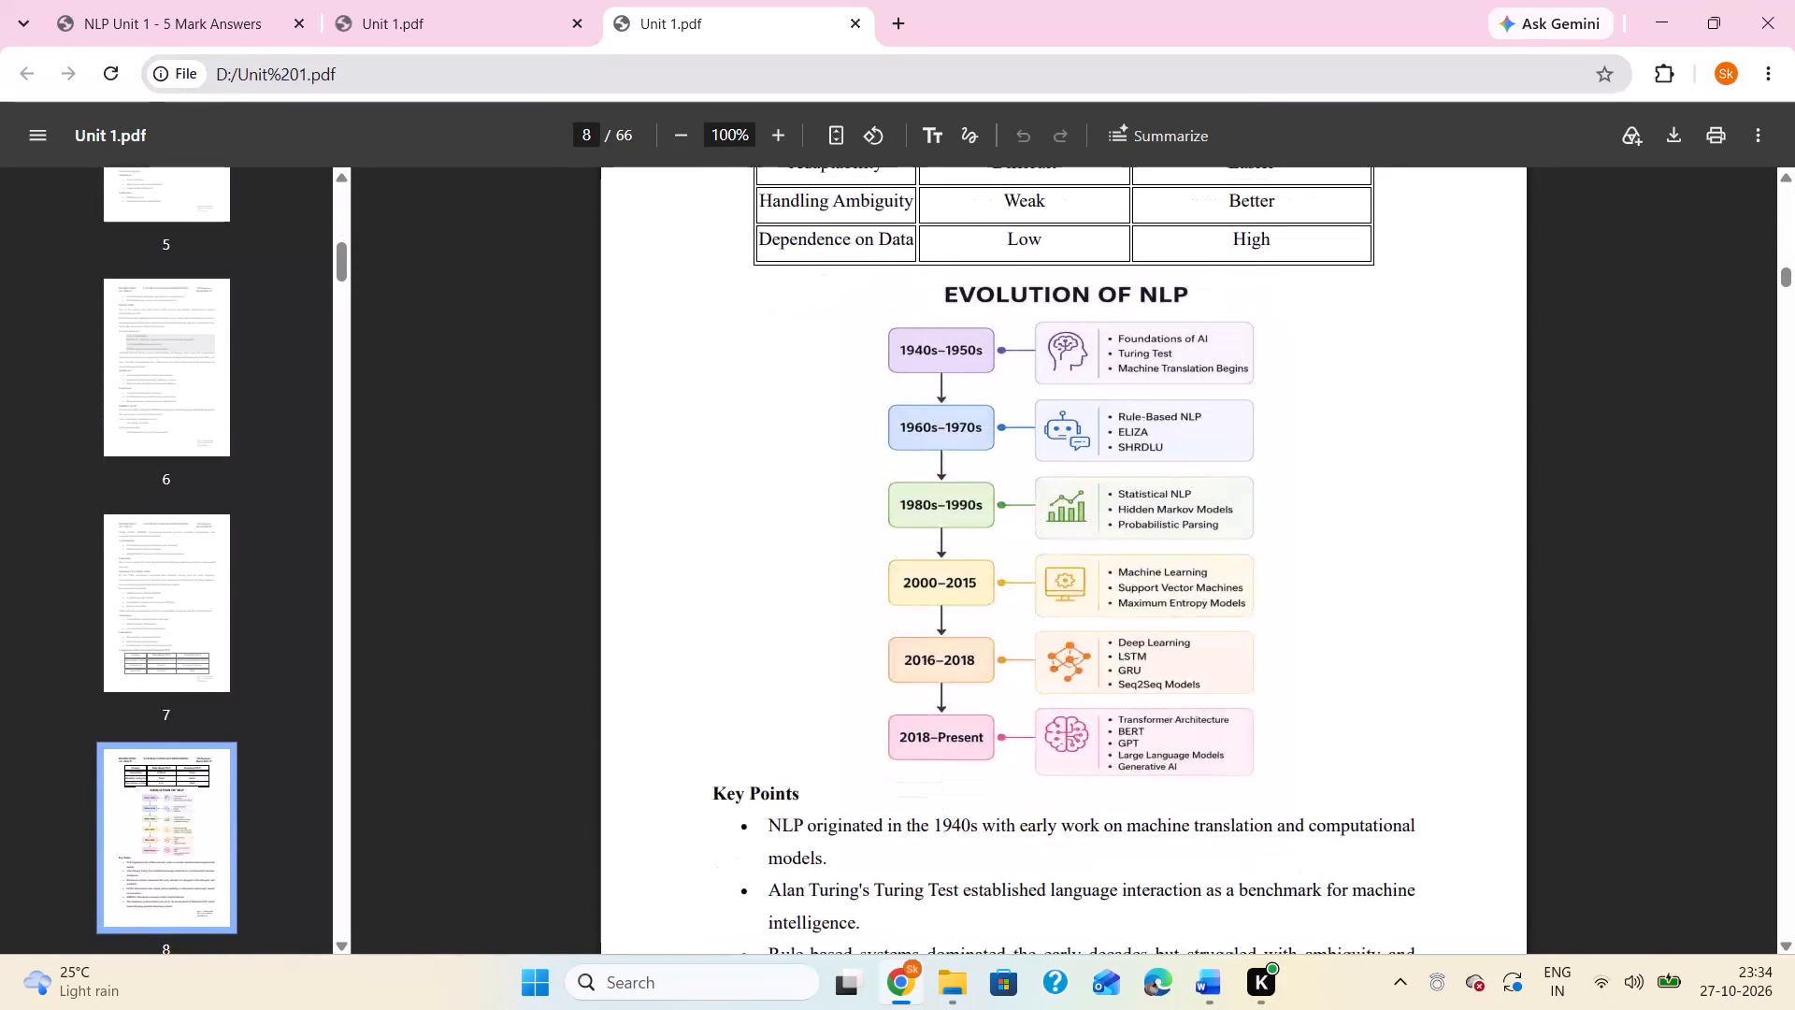
drag(861, 284, 986, 781)
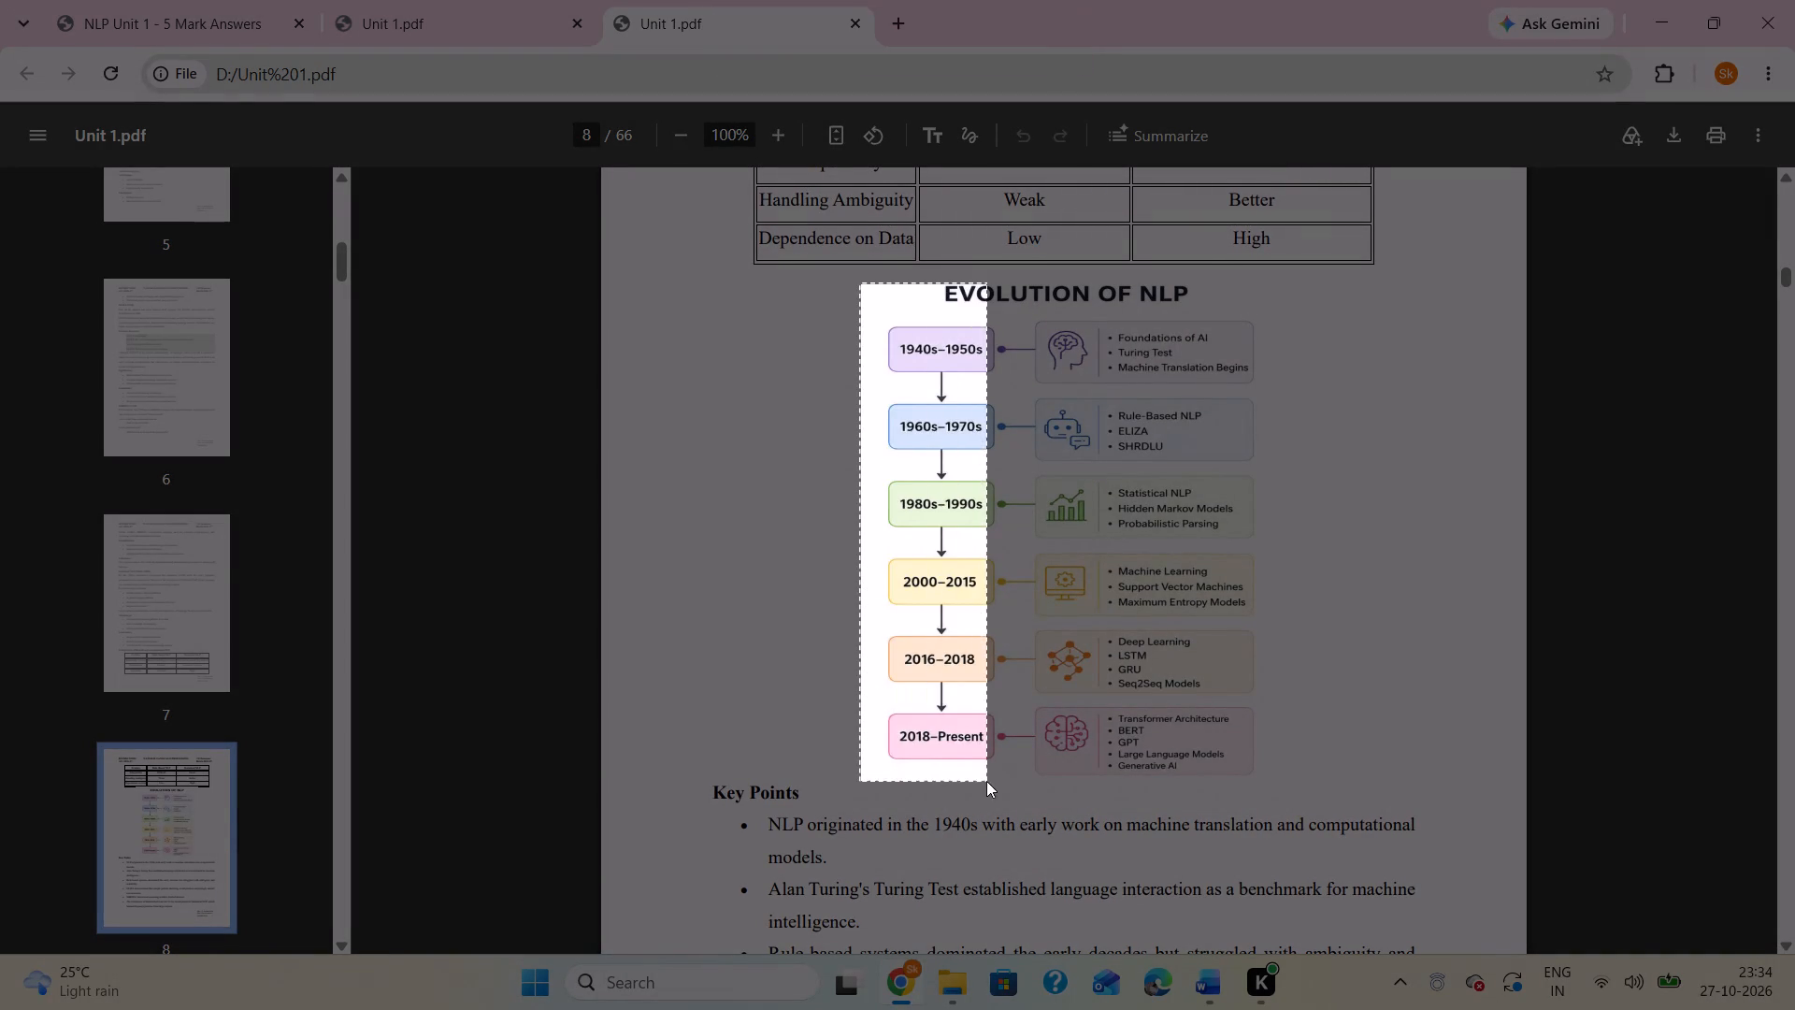
drag(986, 781, 1277, 793)
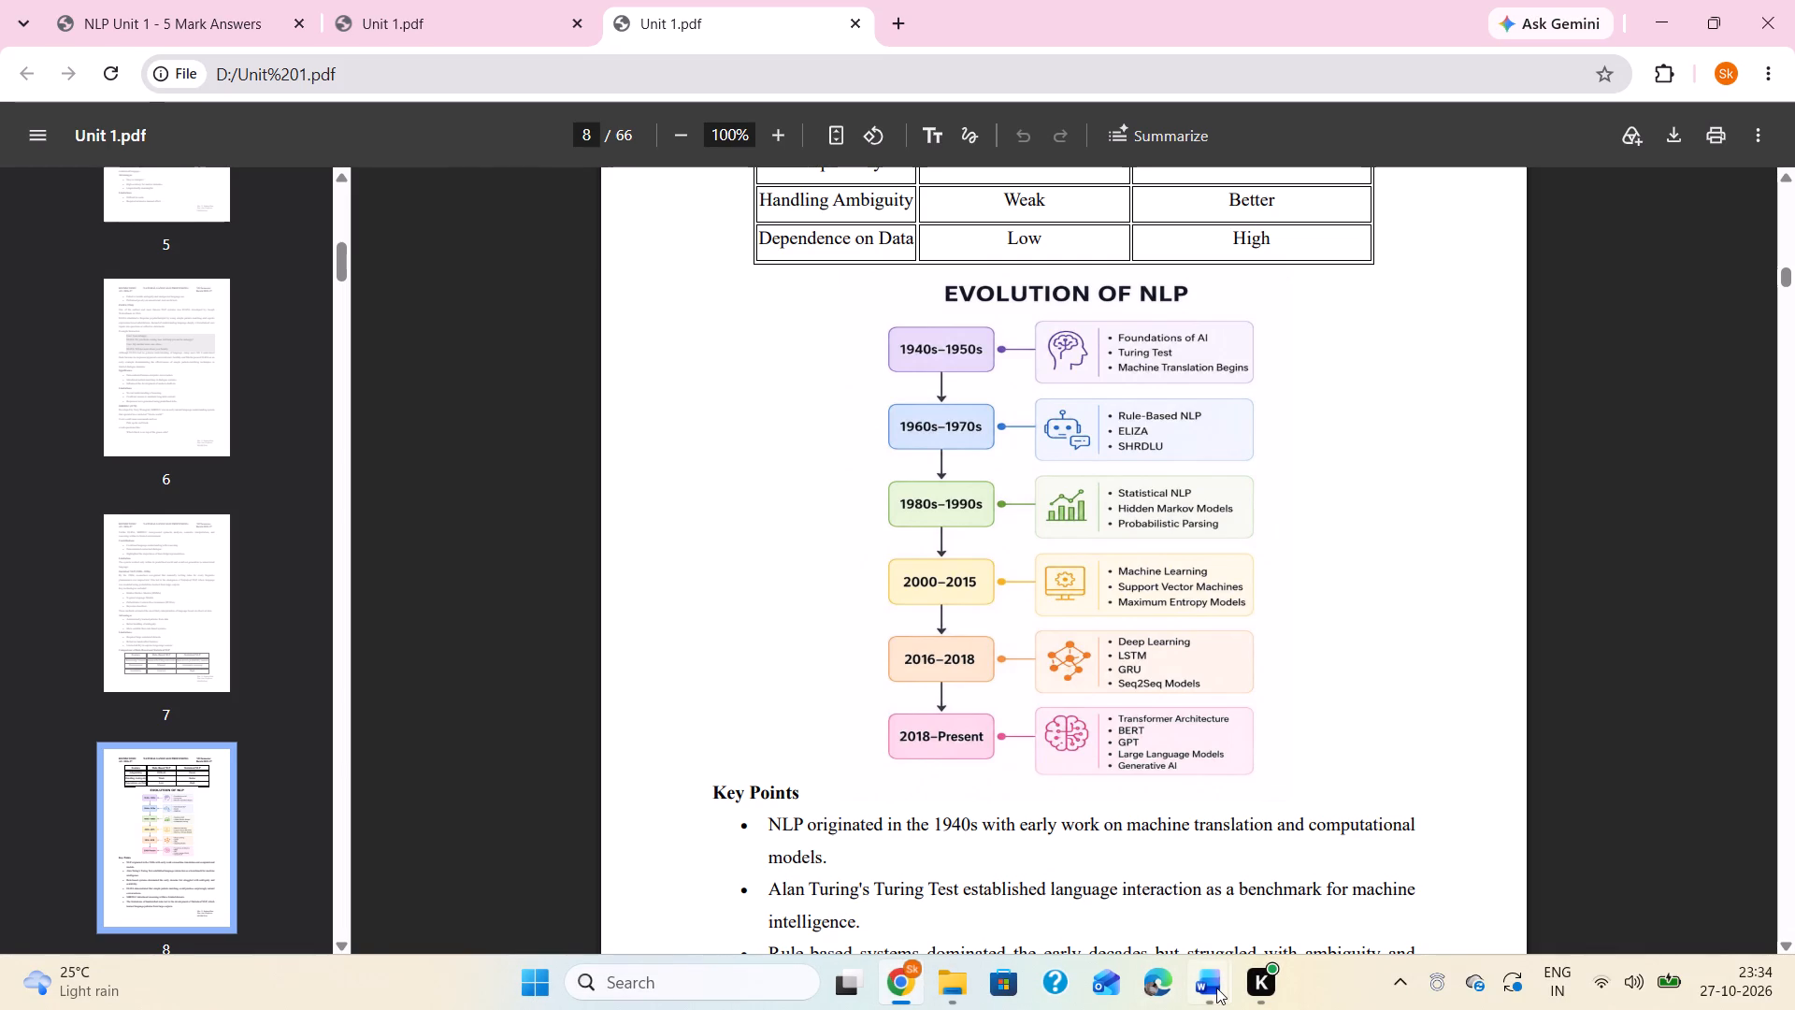
Switch back to the Word document and delete the stray red bullet at the end of the E-commerce entry.
click(1216, 989)
click(1359, 813)
scroll(988, 748, down, 1)
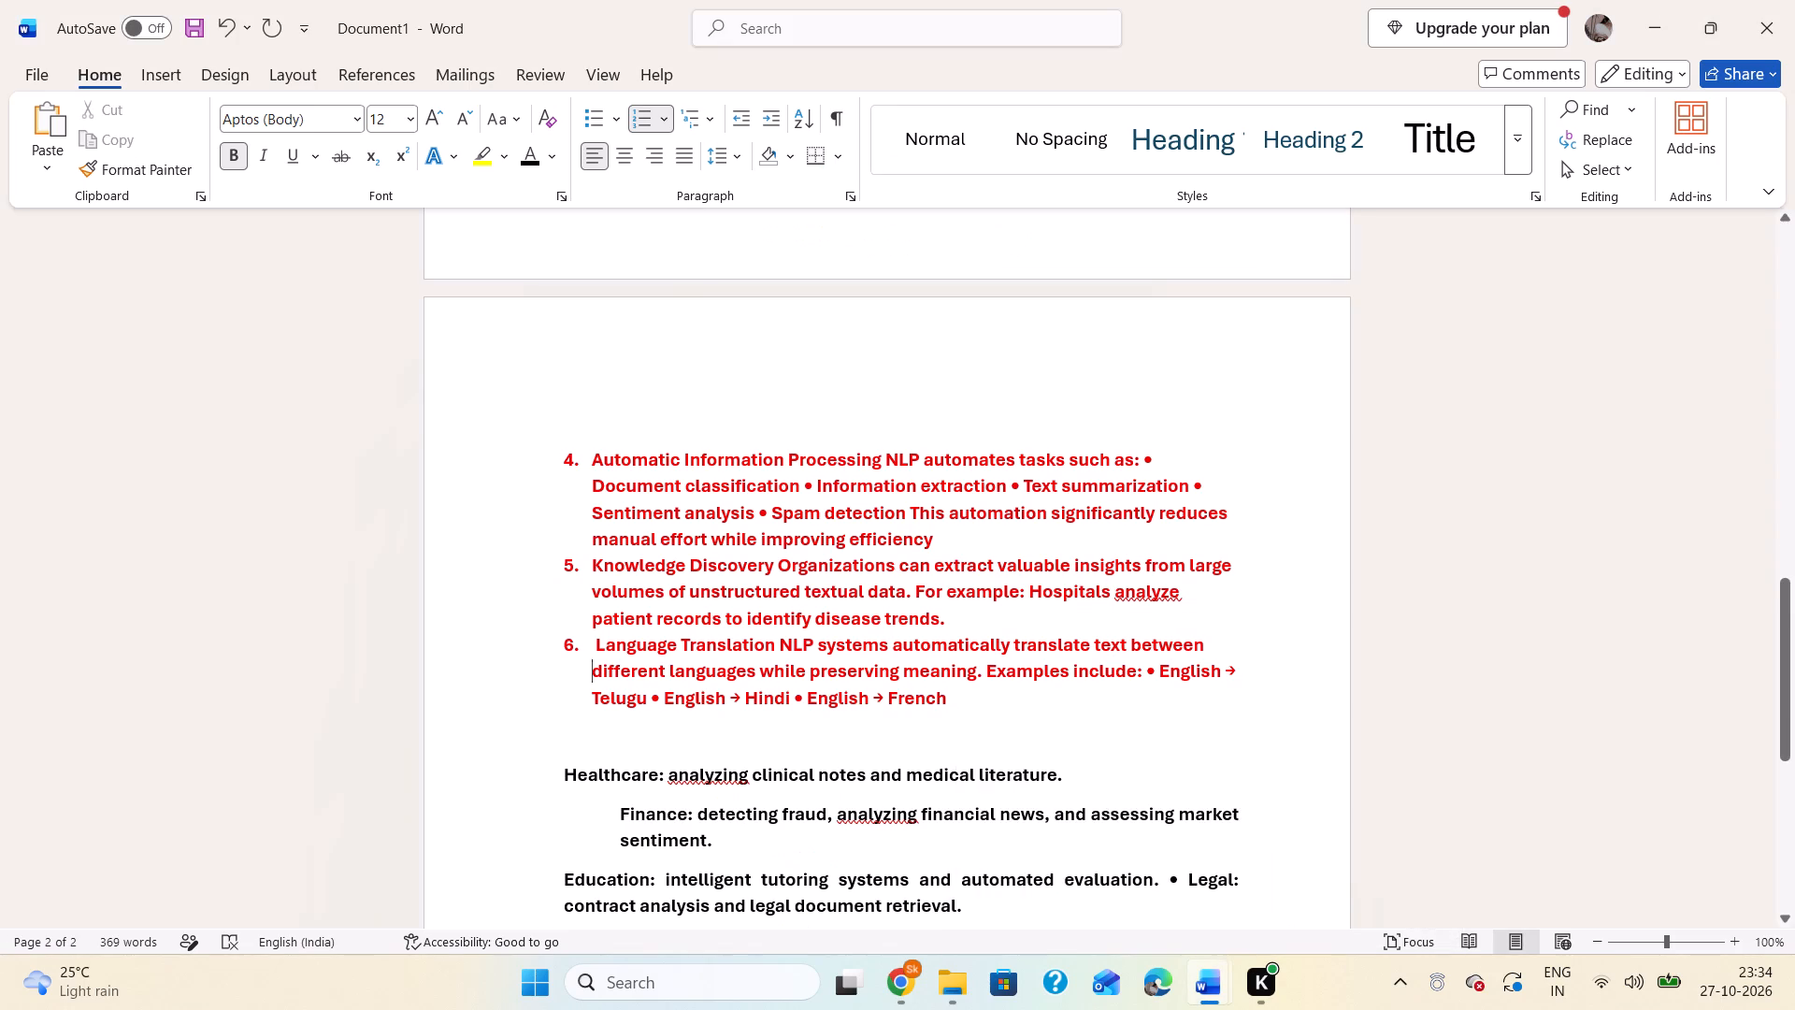
scroll(988, 748, down, 1)
click(988, 748)
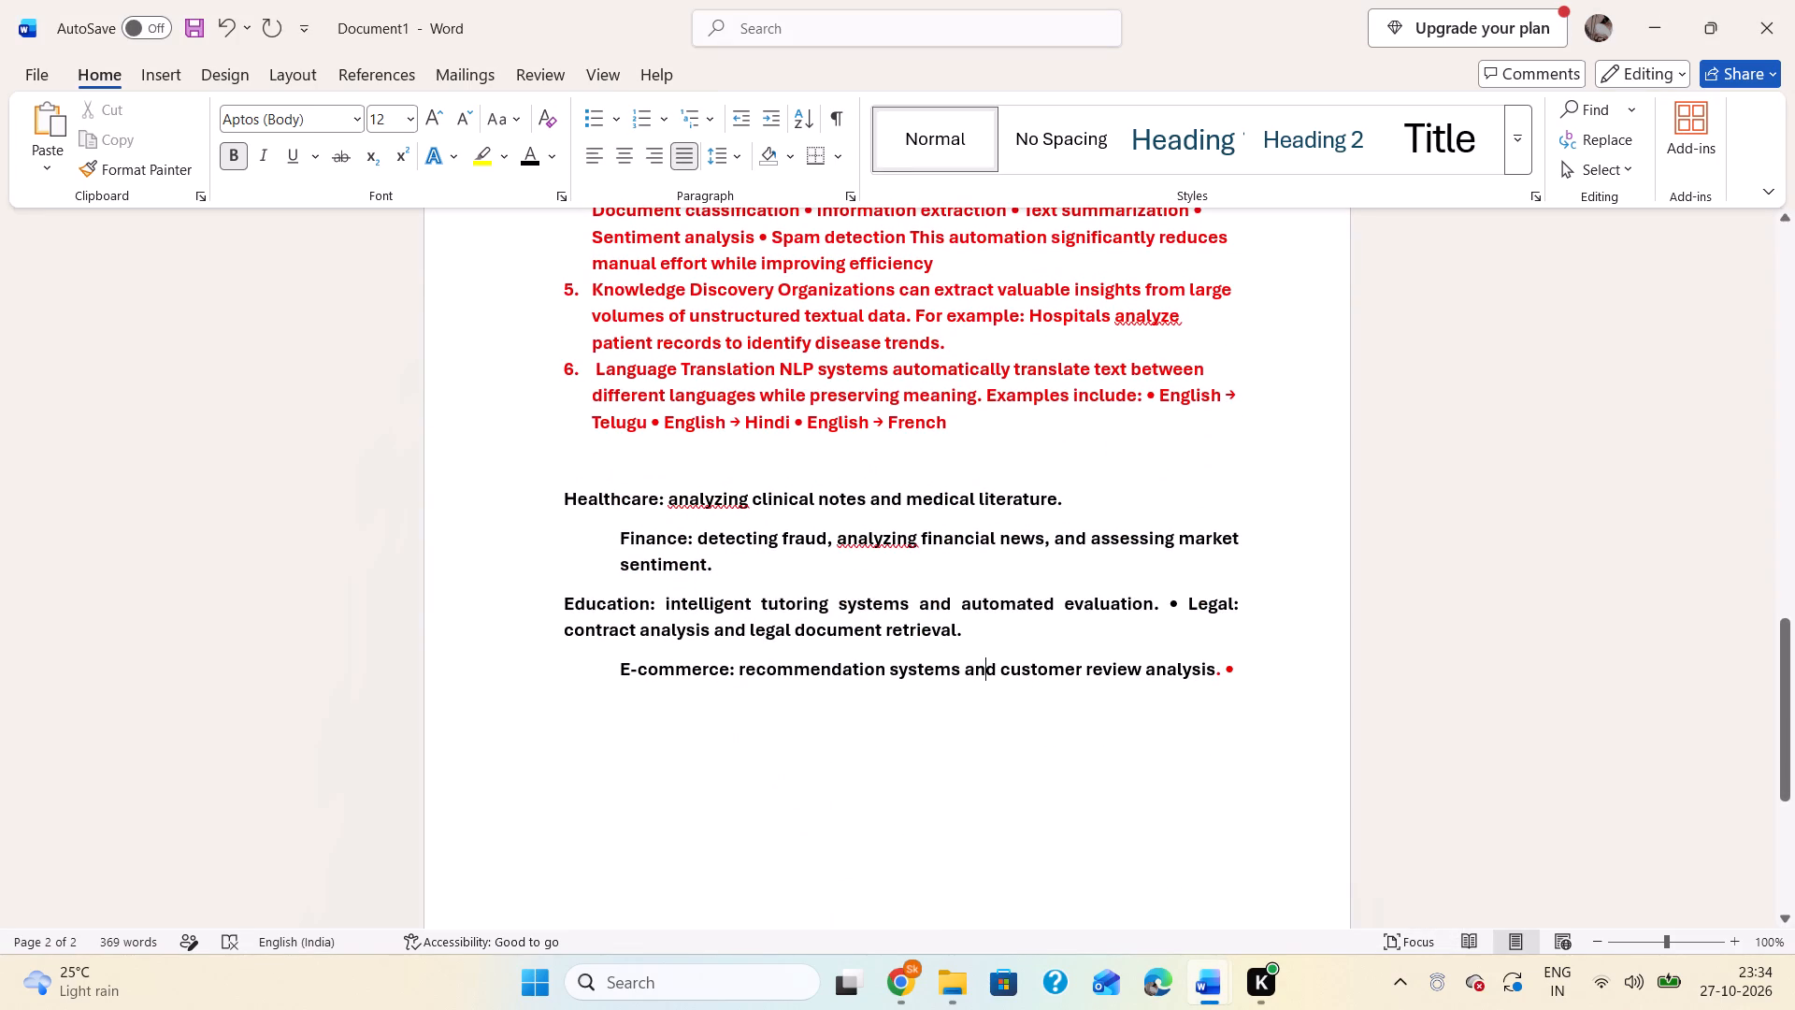
click(1251, 672)
key(BackSpace)
key(BackSpace)
Add three new lines below the E-commerce entry and paste the captured Evolution of NLP diagram there.
key(Return)
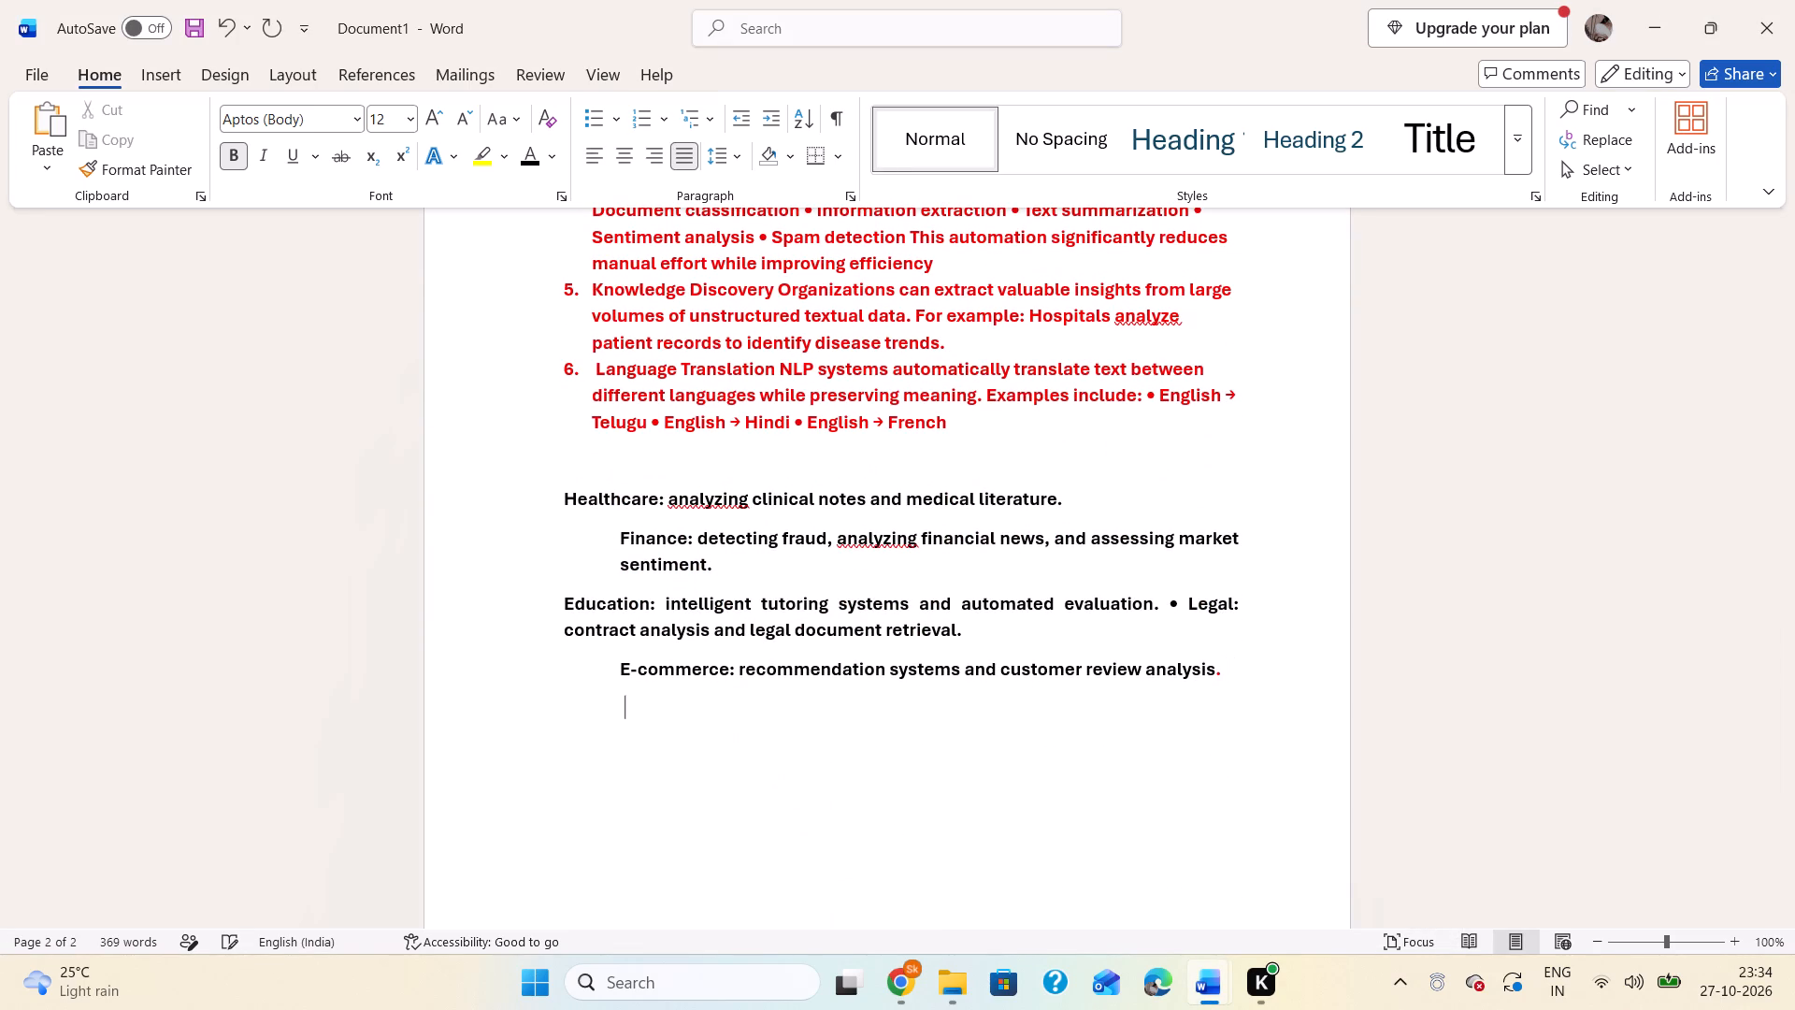
key(Return)
key(Return)
key(ctrl+v)
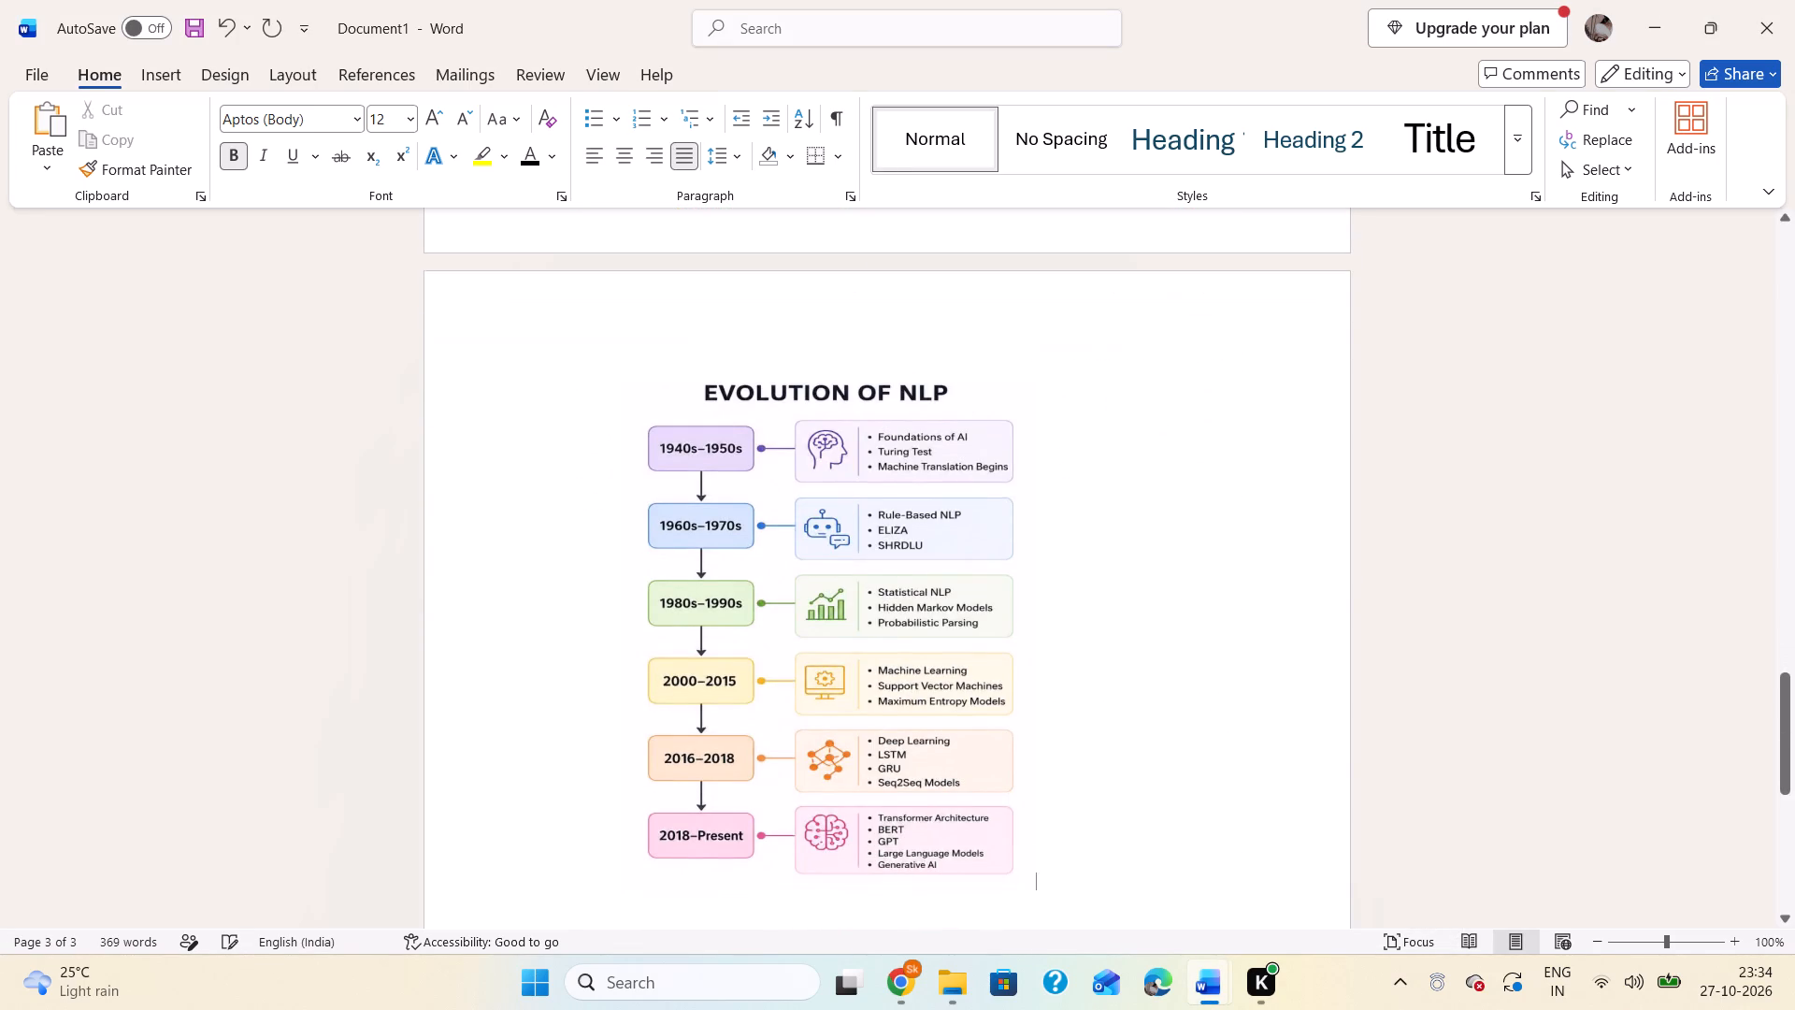
scroll(1251, 672, up, 4)
scroll(1251, 672, down, 1)
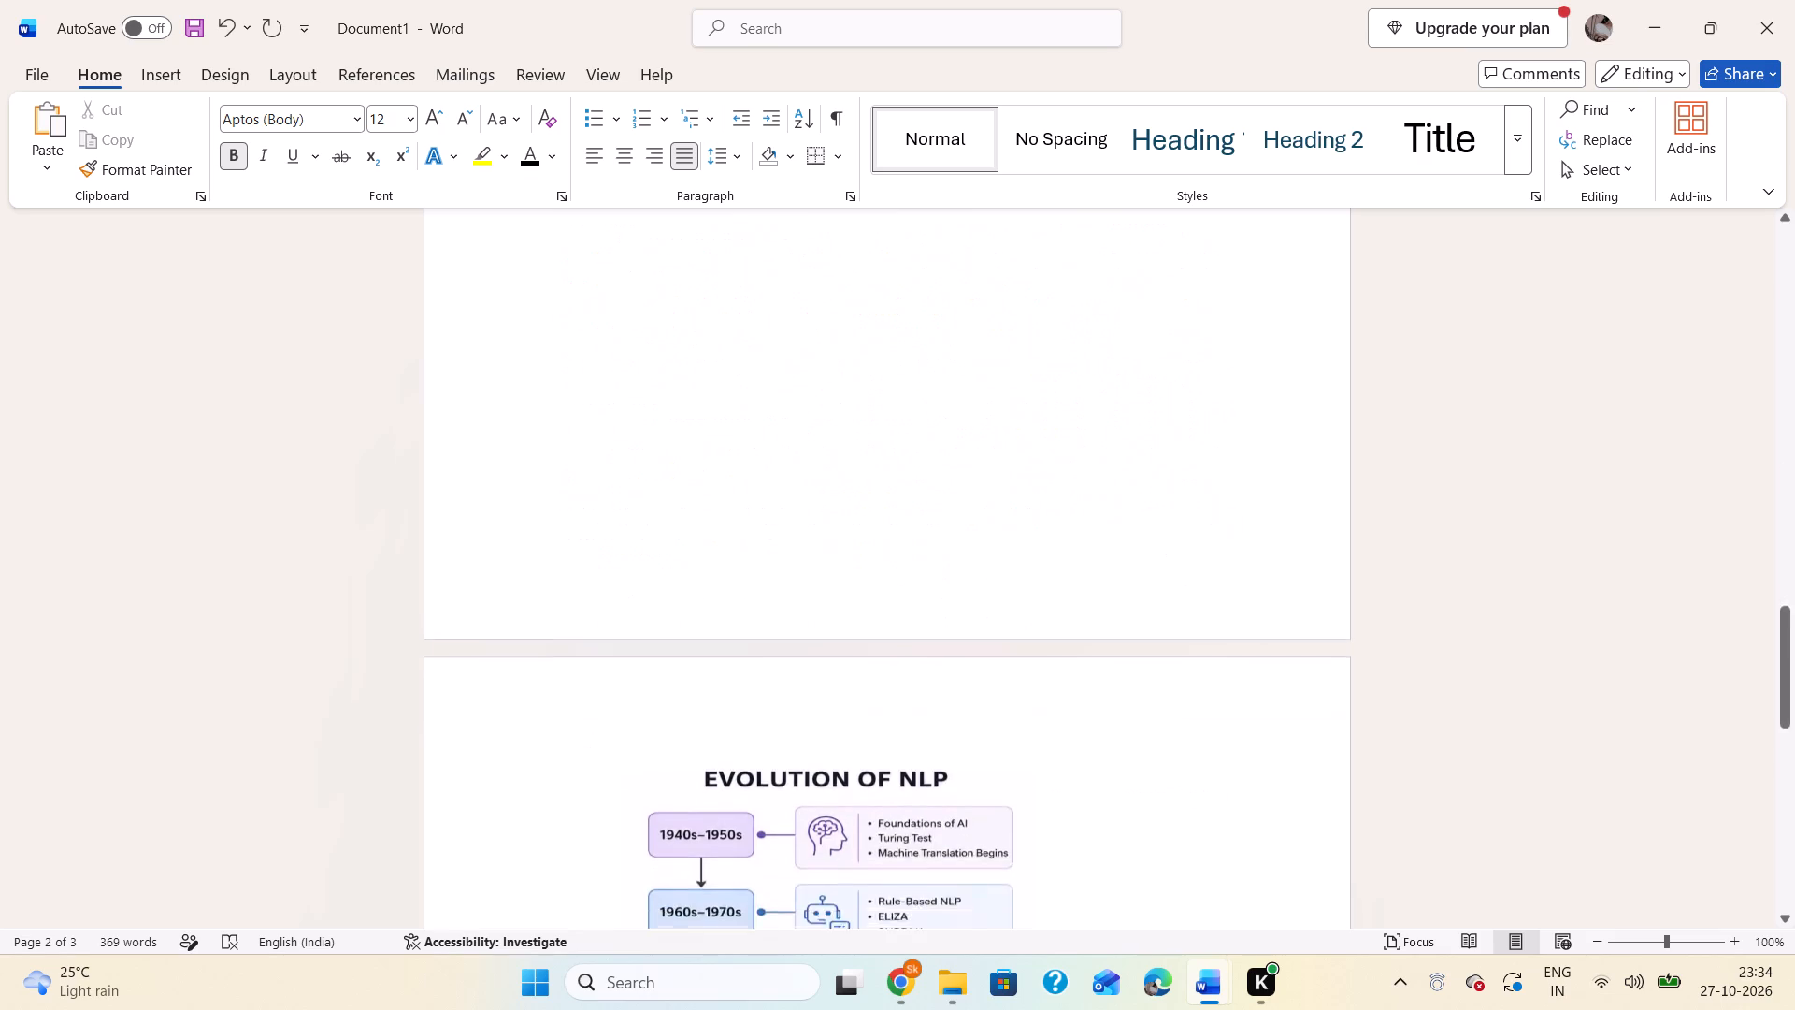
Switch to the Unit 1 PDF in Chrome and copy the heading "Early Foundations (1940s–1950s)" from page 4.
scroll(1251, 672, down, 1)
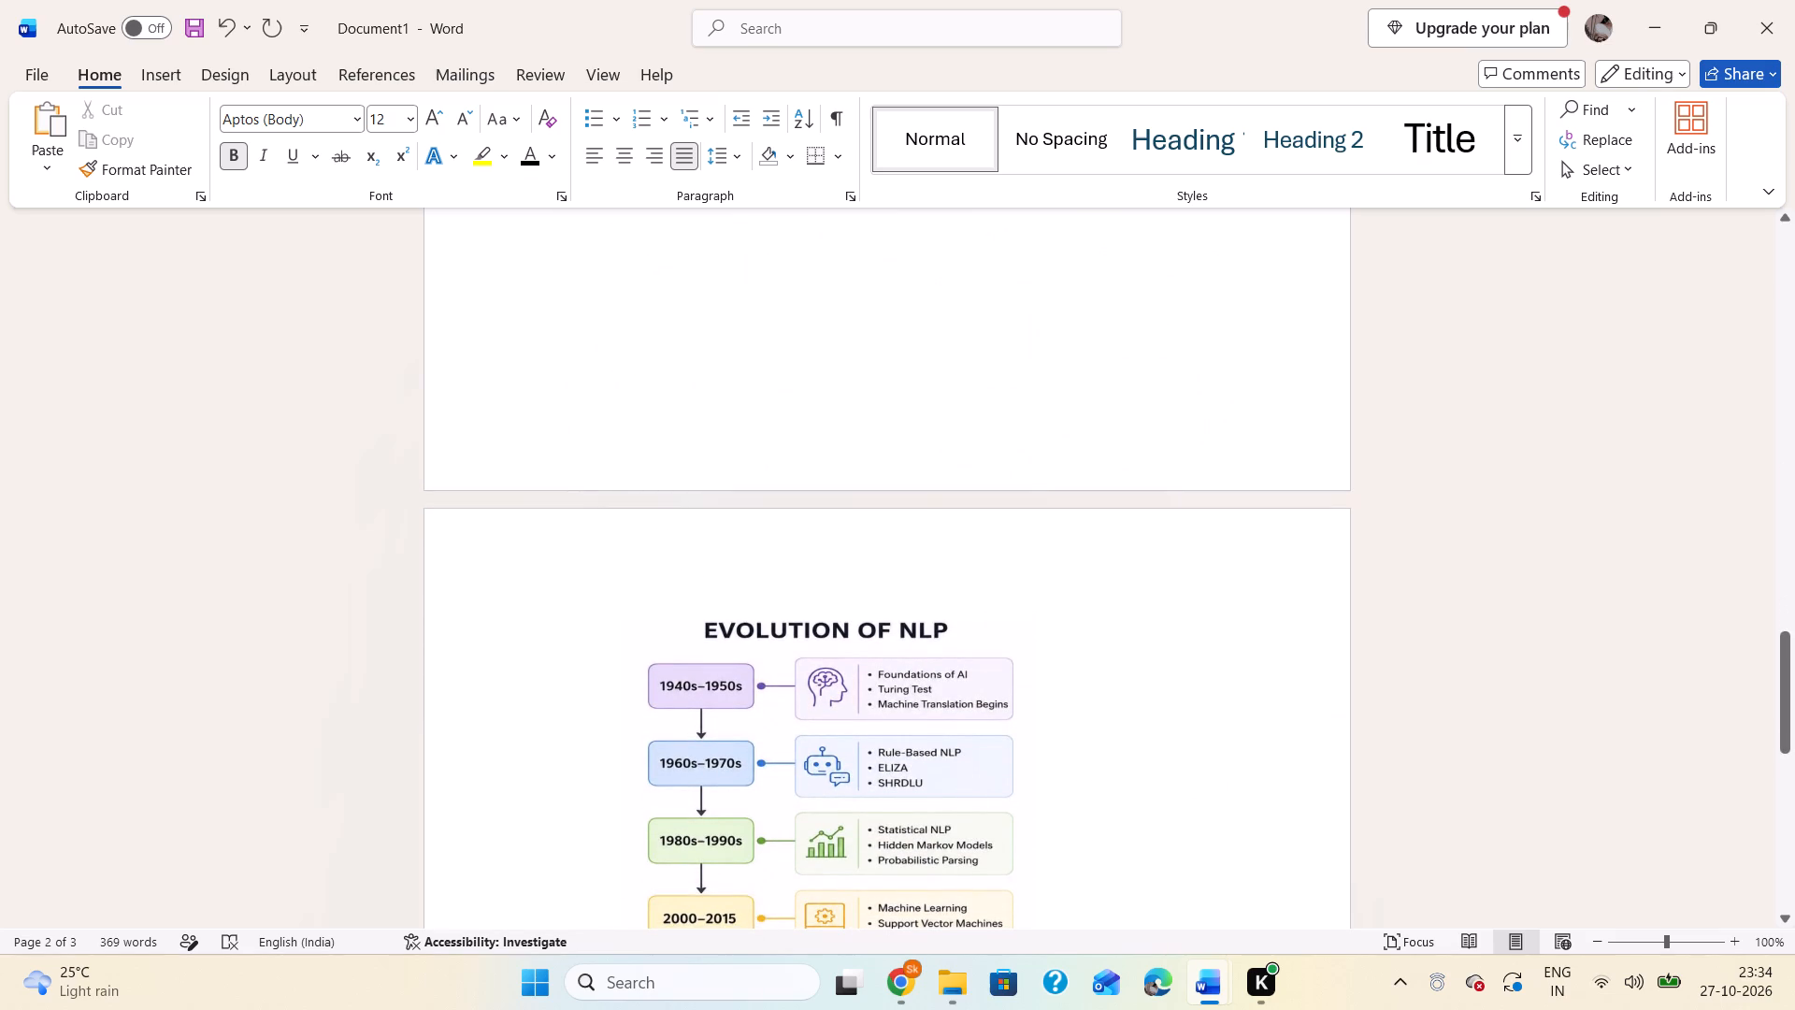
click(912, 986)
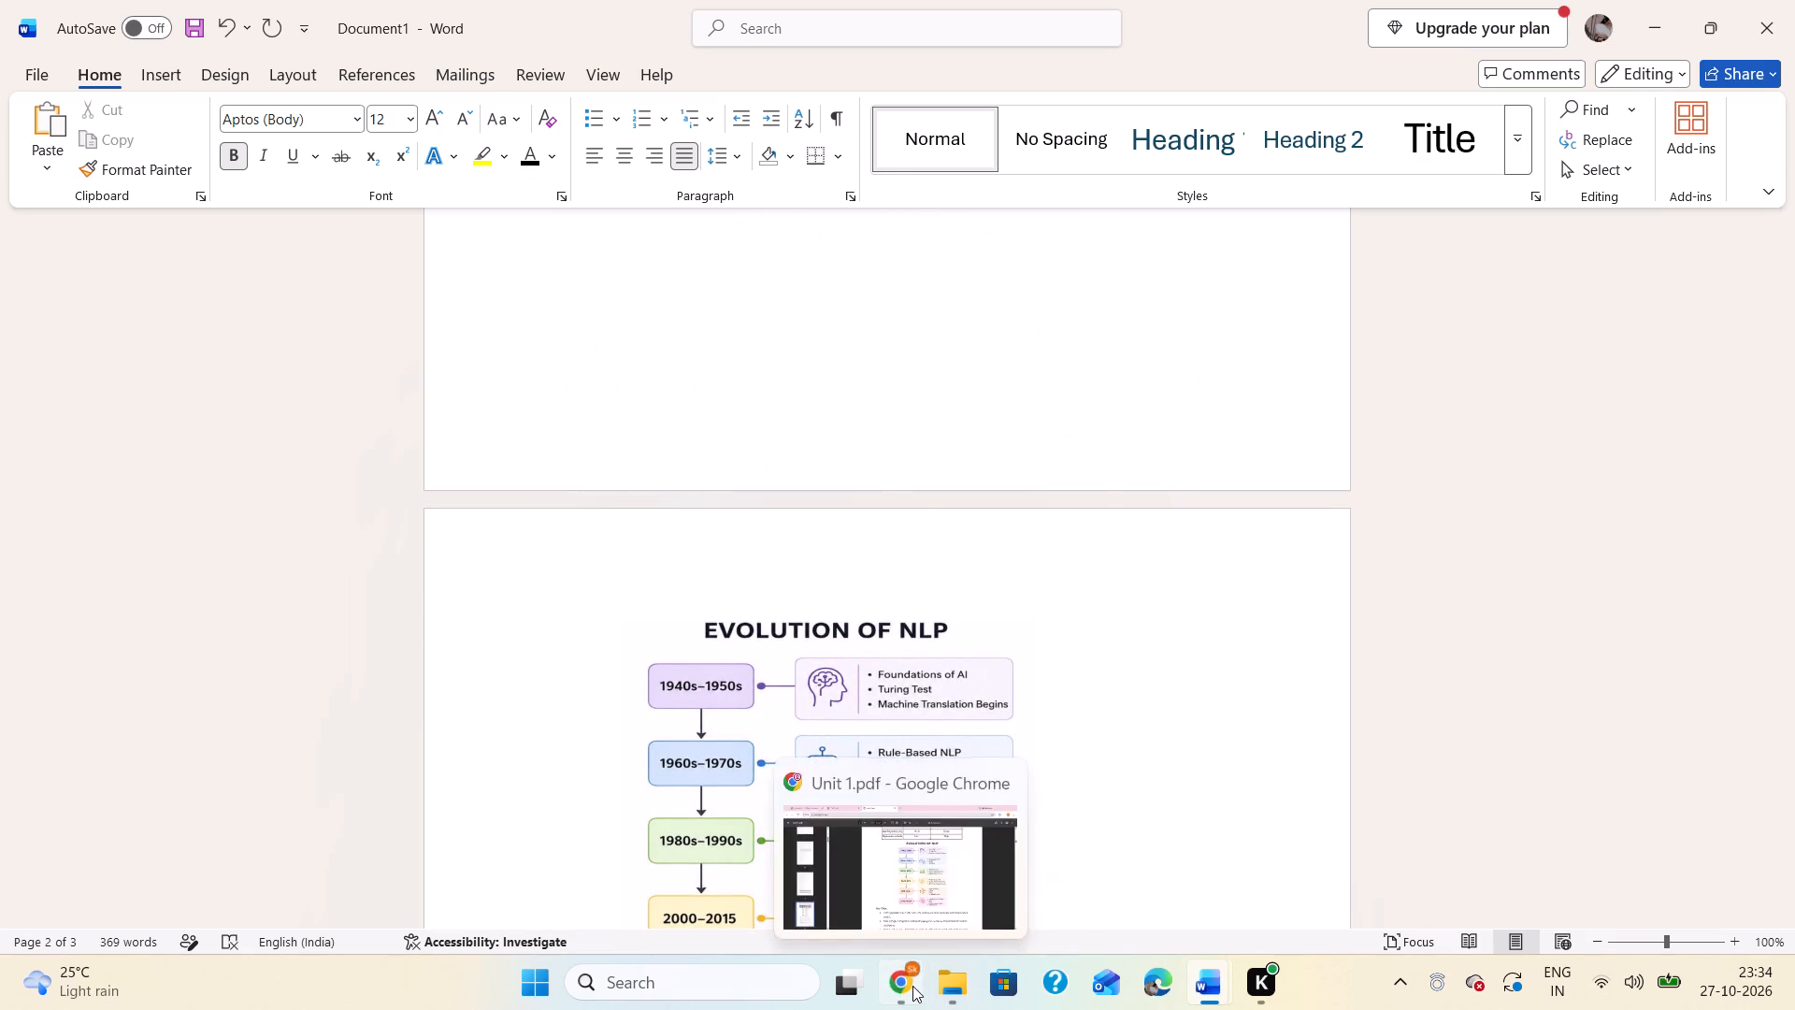
scroll(990, 815, up, 7)
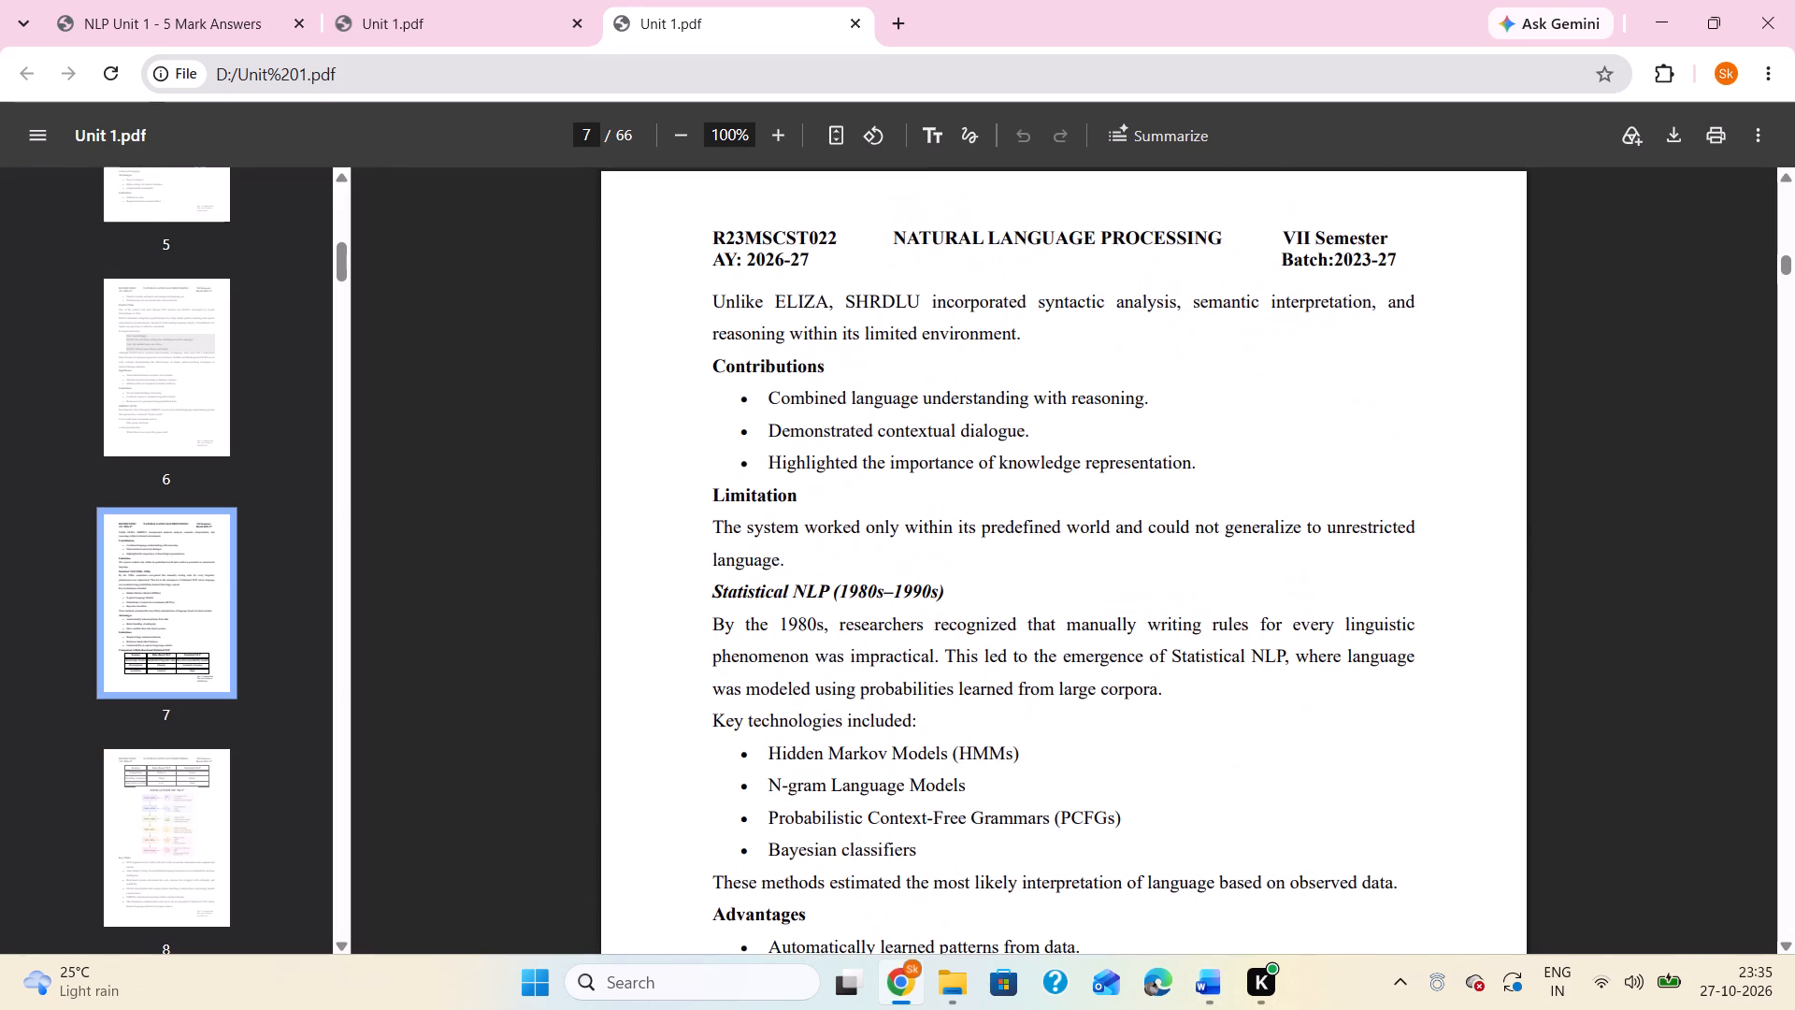
scroll(990, 815, up, 11)
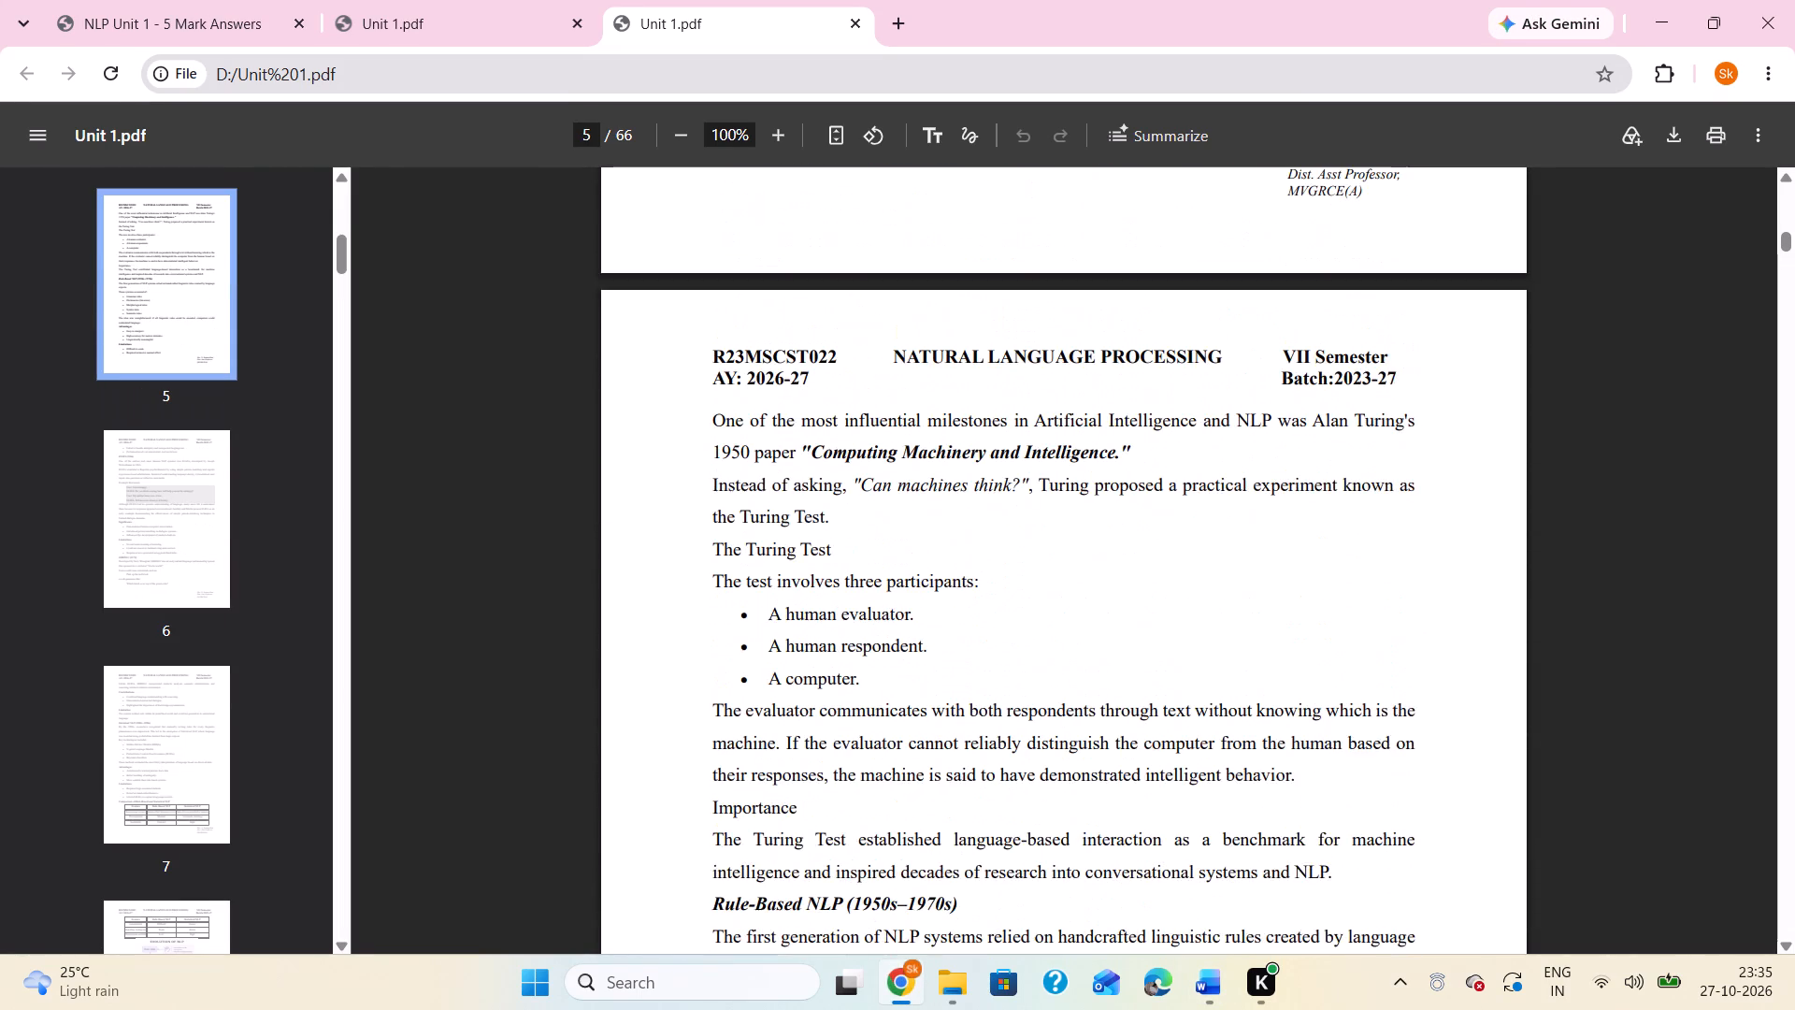
scroll(990, 815, up, 6)
scroll(990, 815, down, 1)
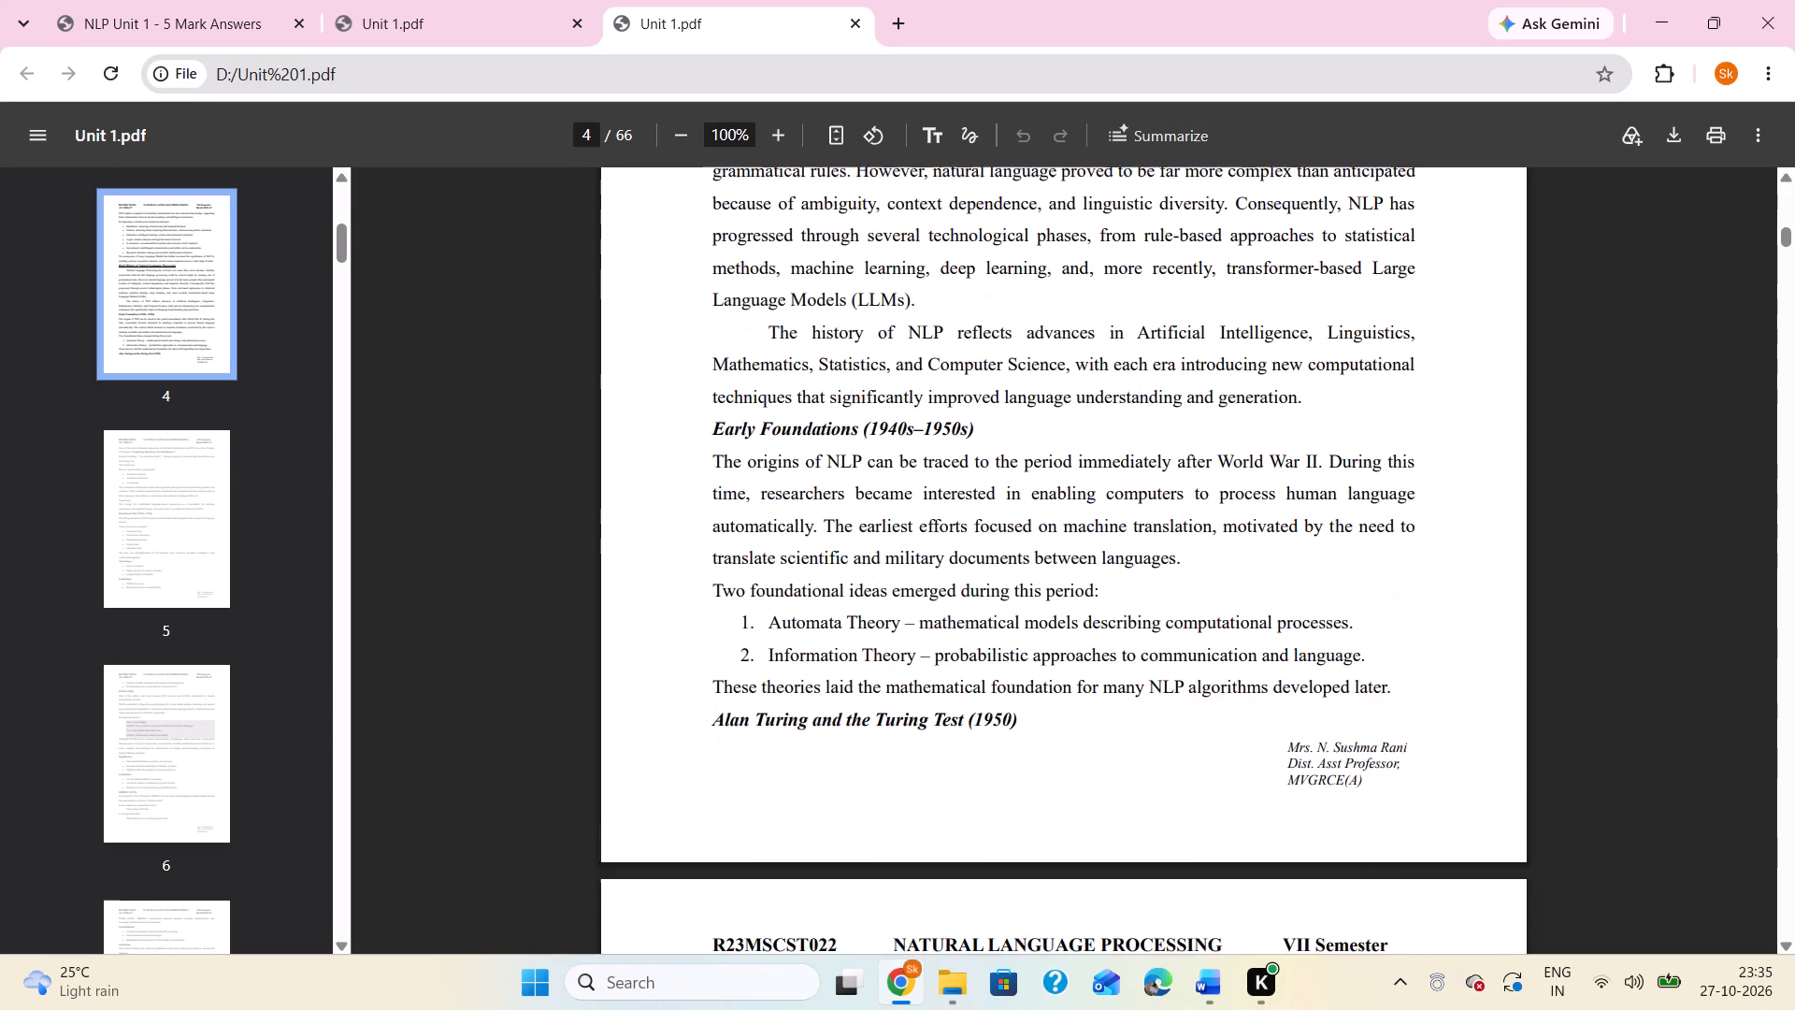
scroll(990, 815, down, 2)
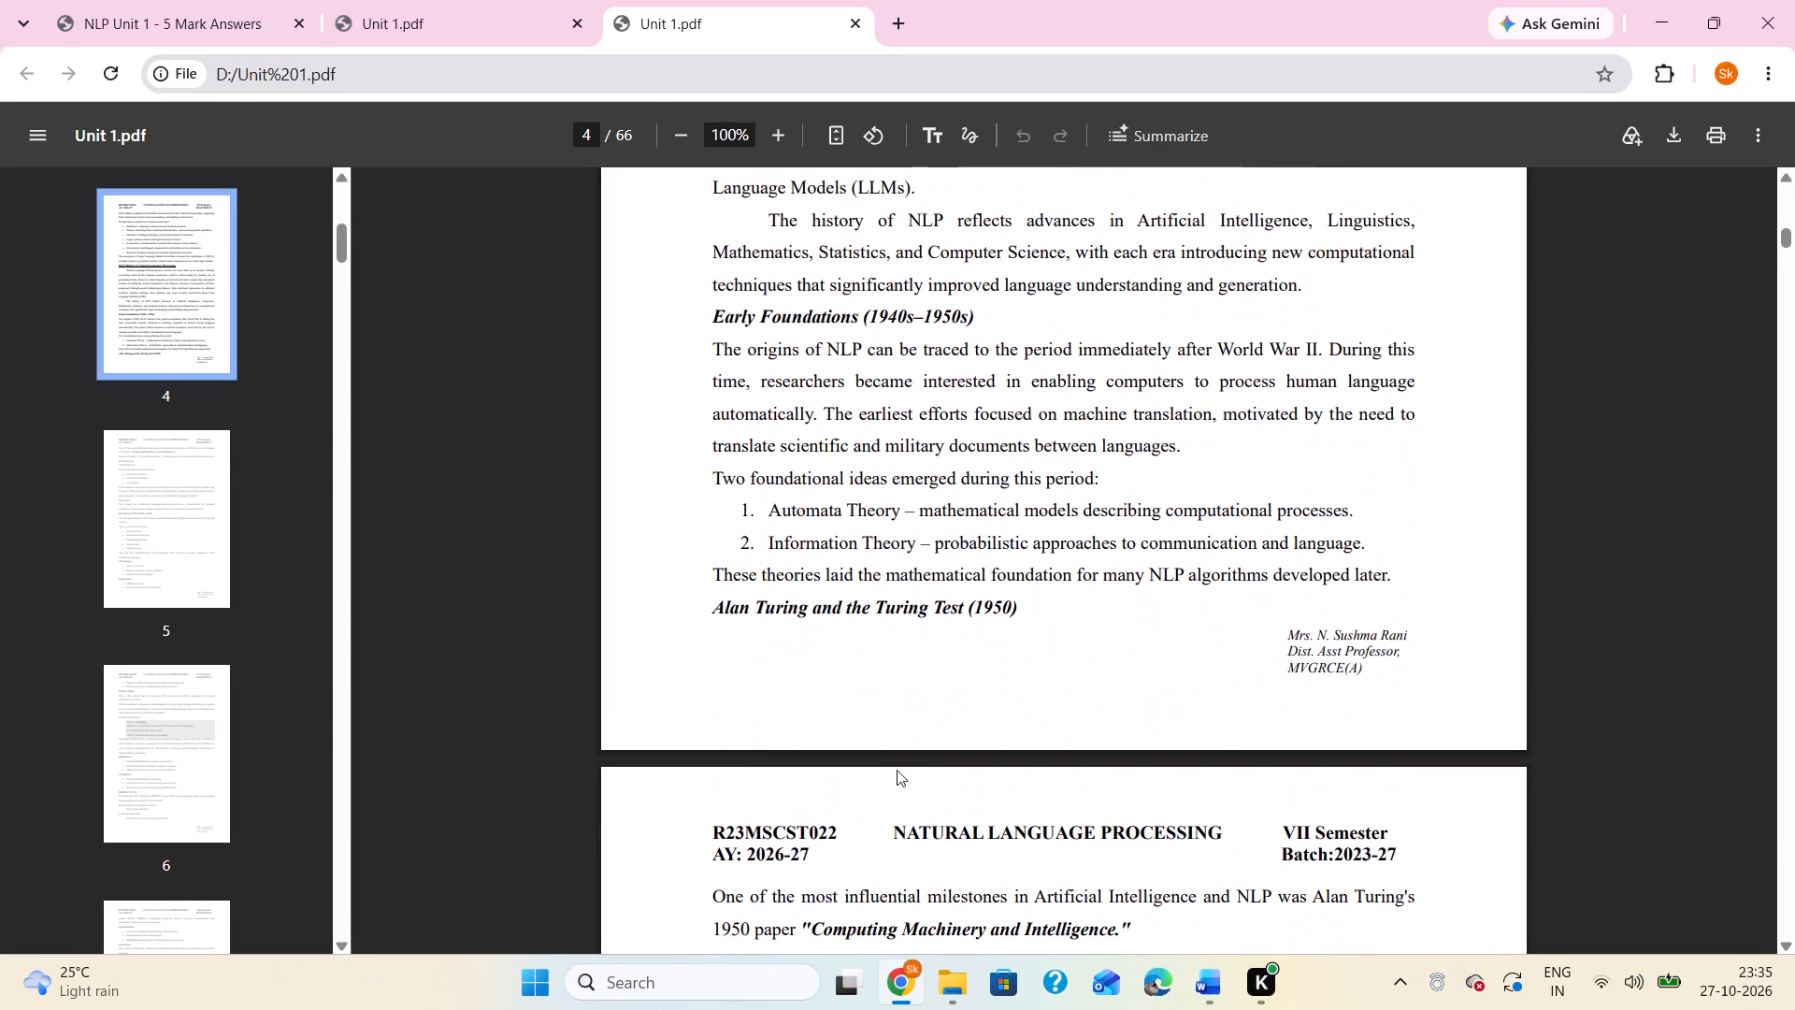
scroll(754, 651, down, 1)
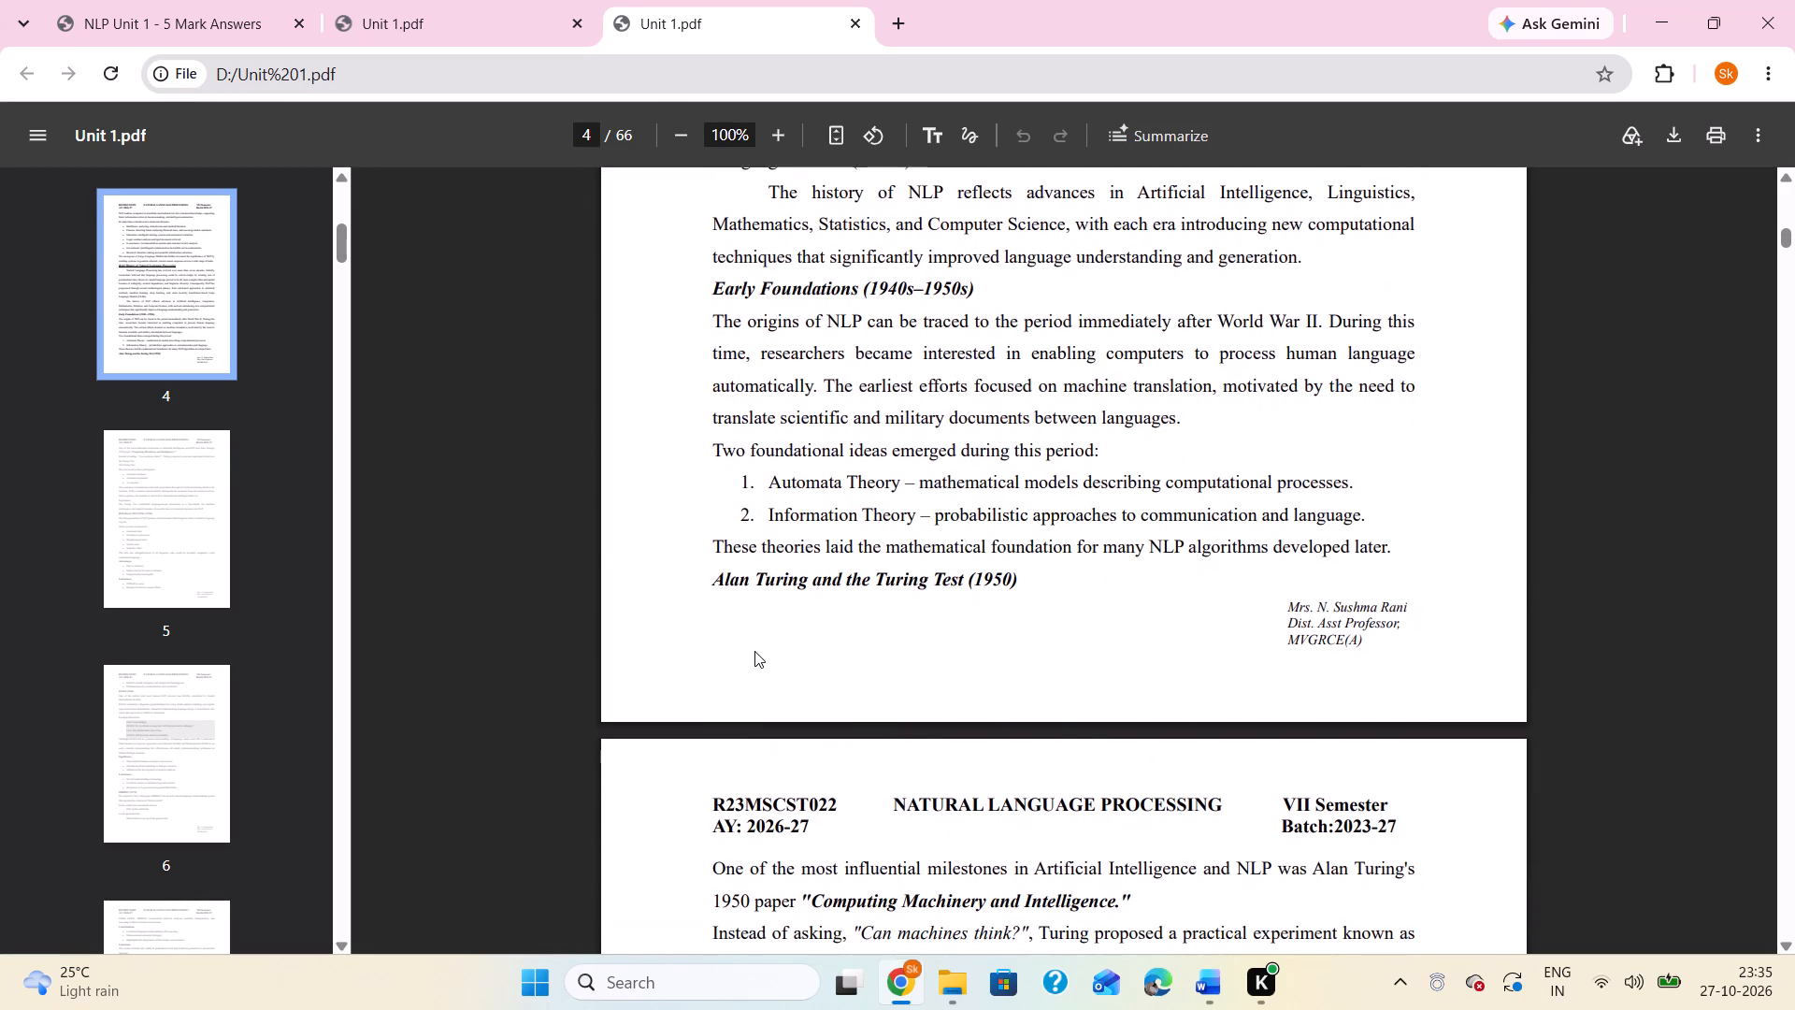
scroll(754, 651, down, 2)
scroll(754, 651, up, 1)
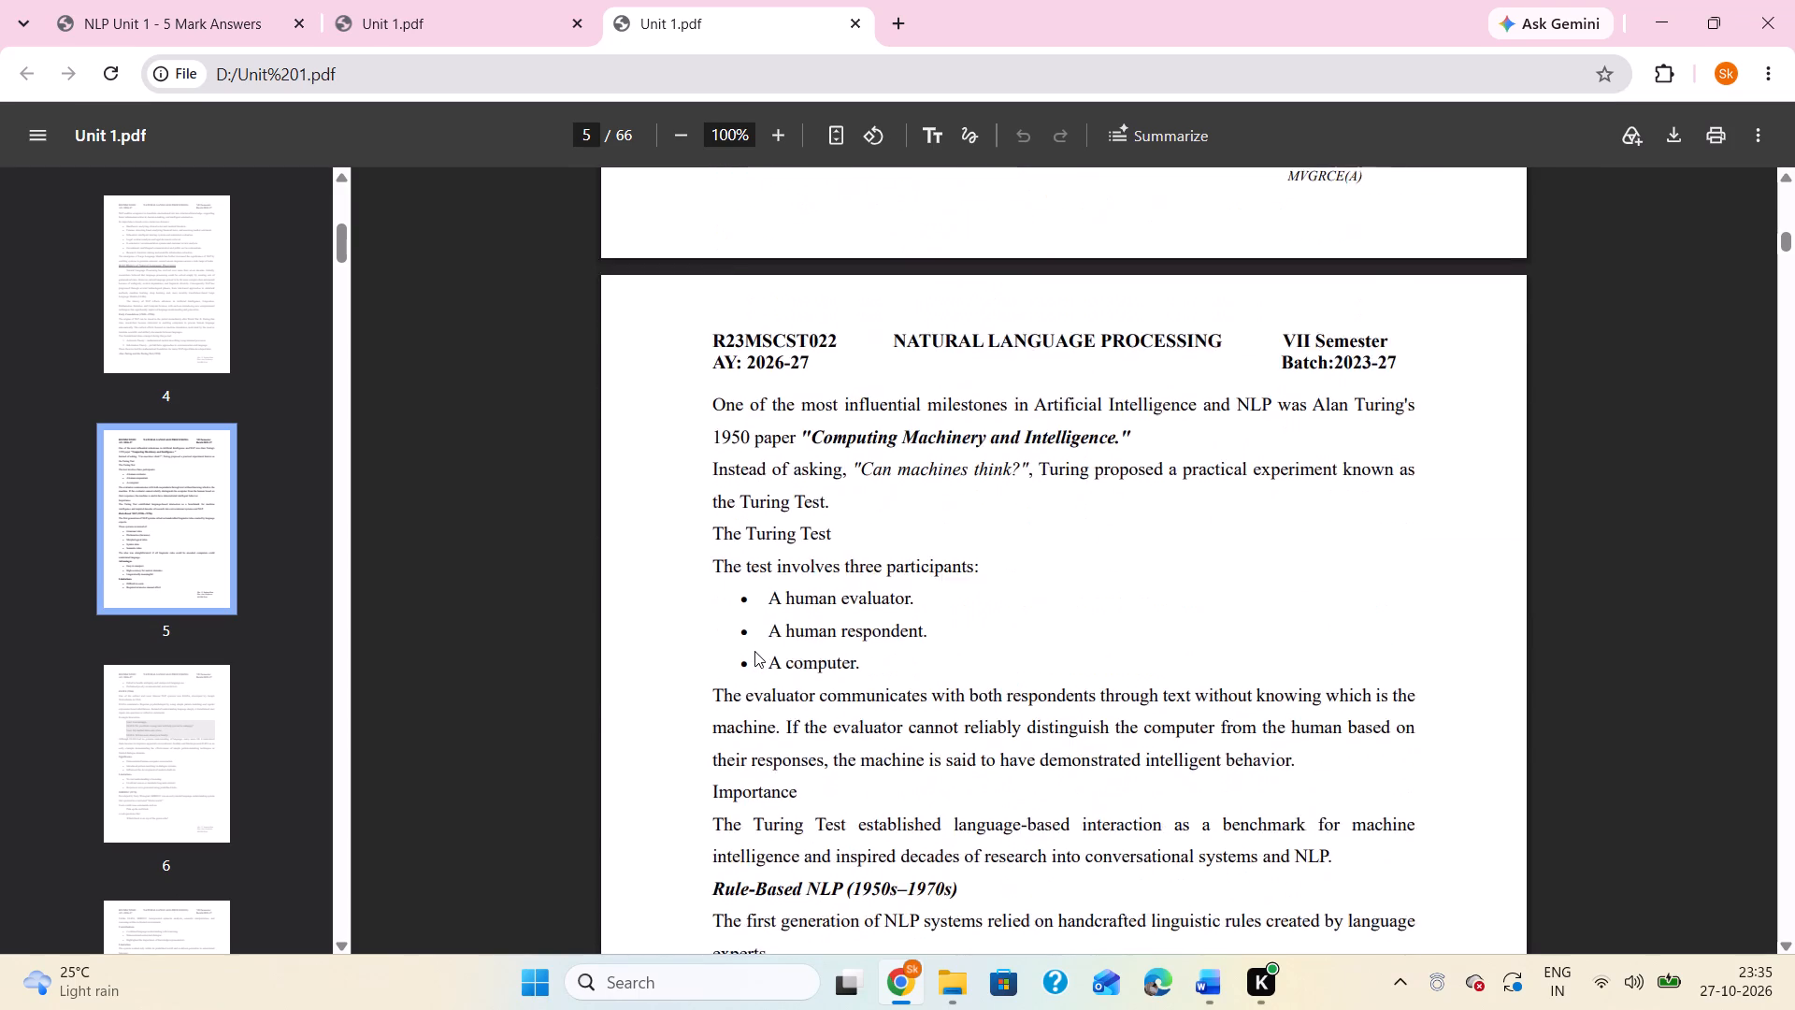
scroll(754, 651, up, 1)
drag(710, 402, 1012, 381)
key(ctrl+c)
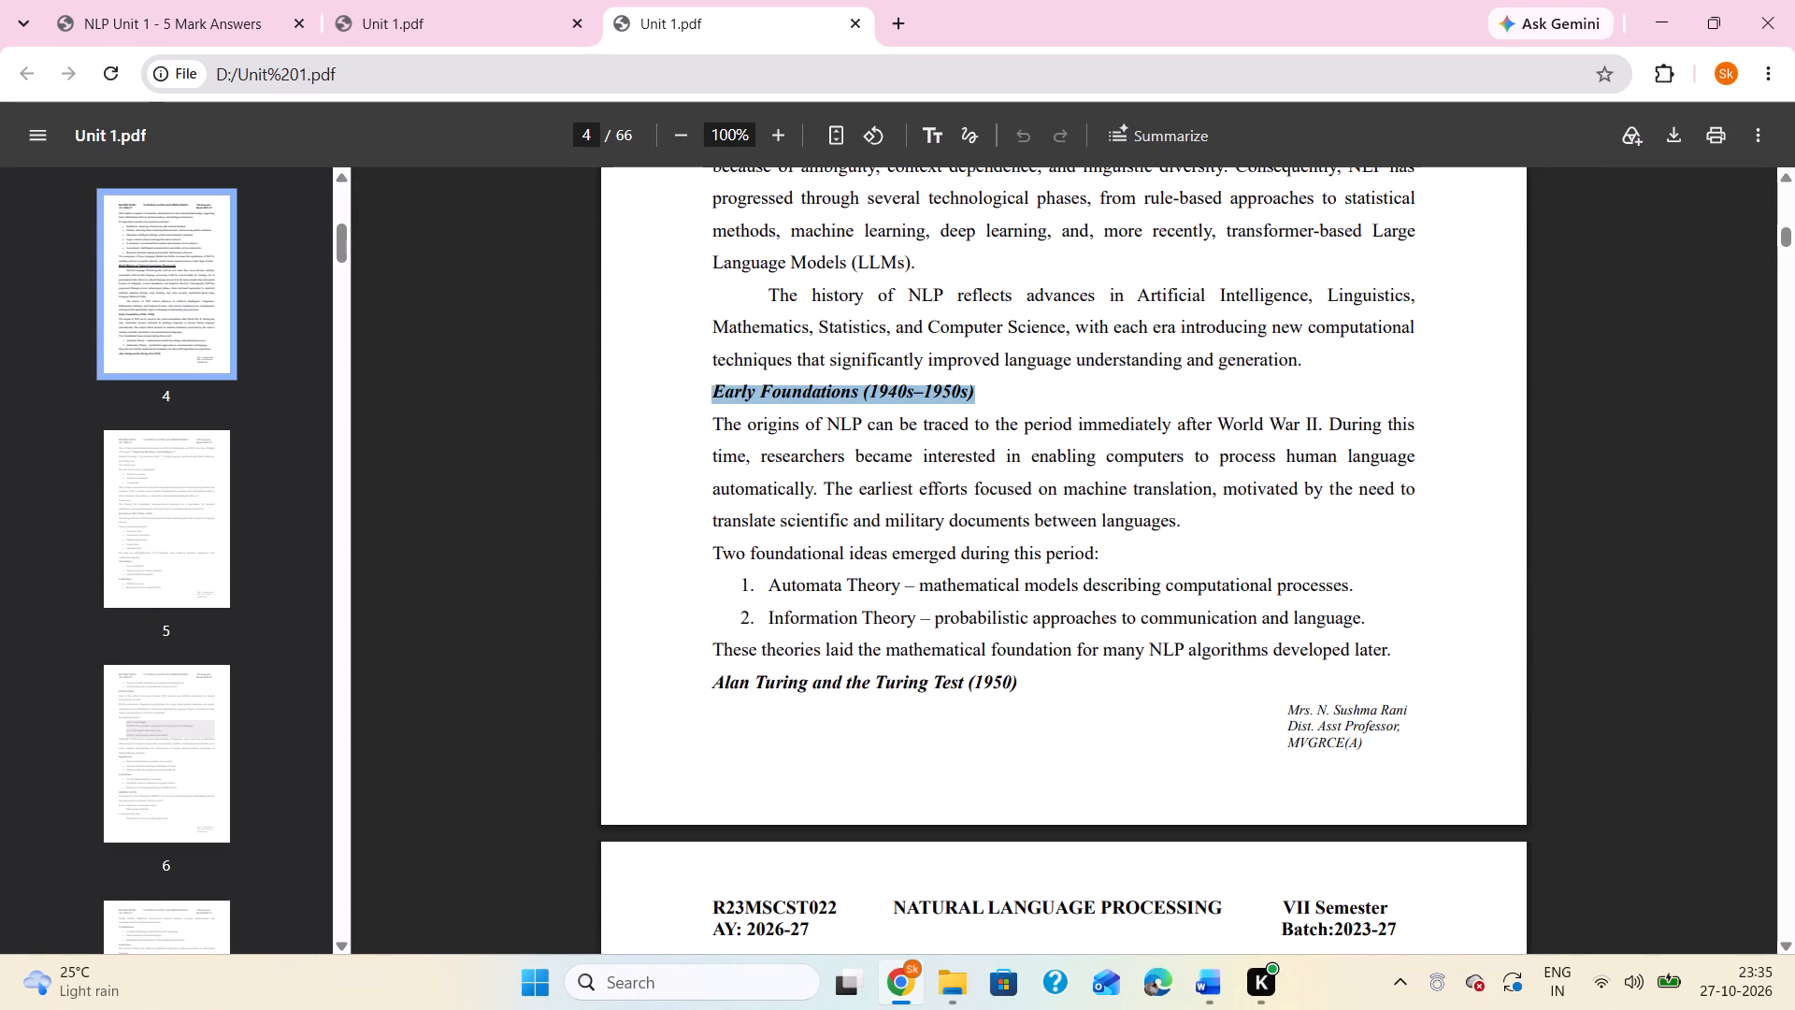
Switch to Document1 in Word and join the indented Finance entry onto the end of the Healthcare line.
click(1205, 966)
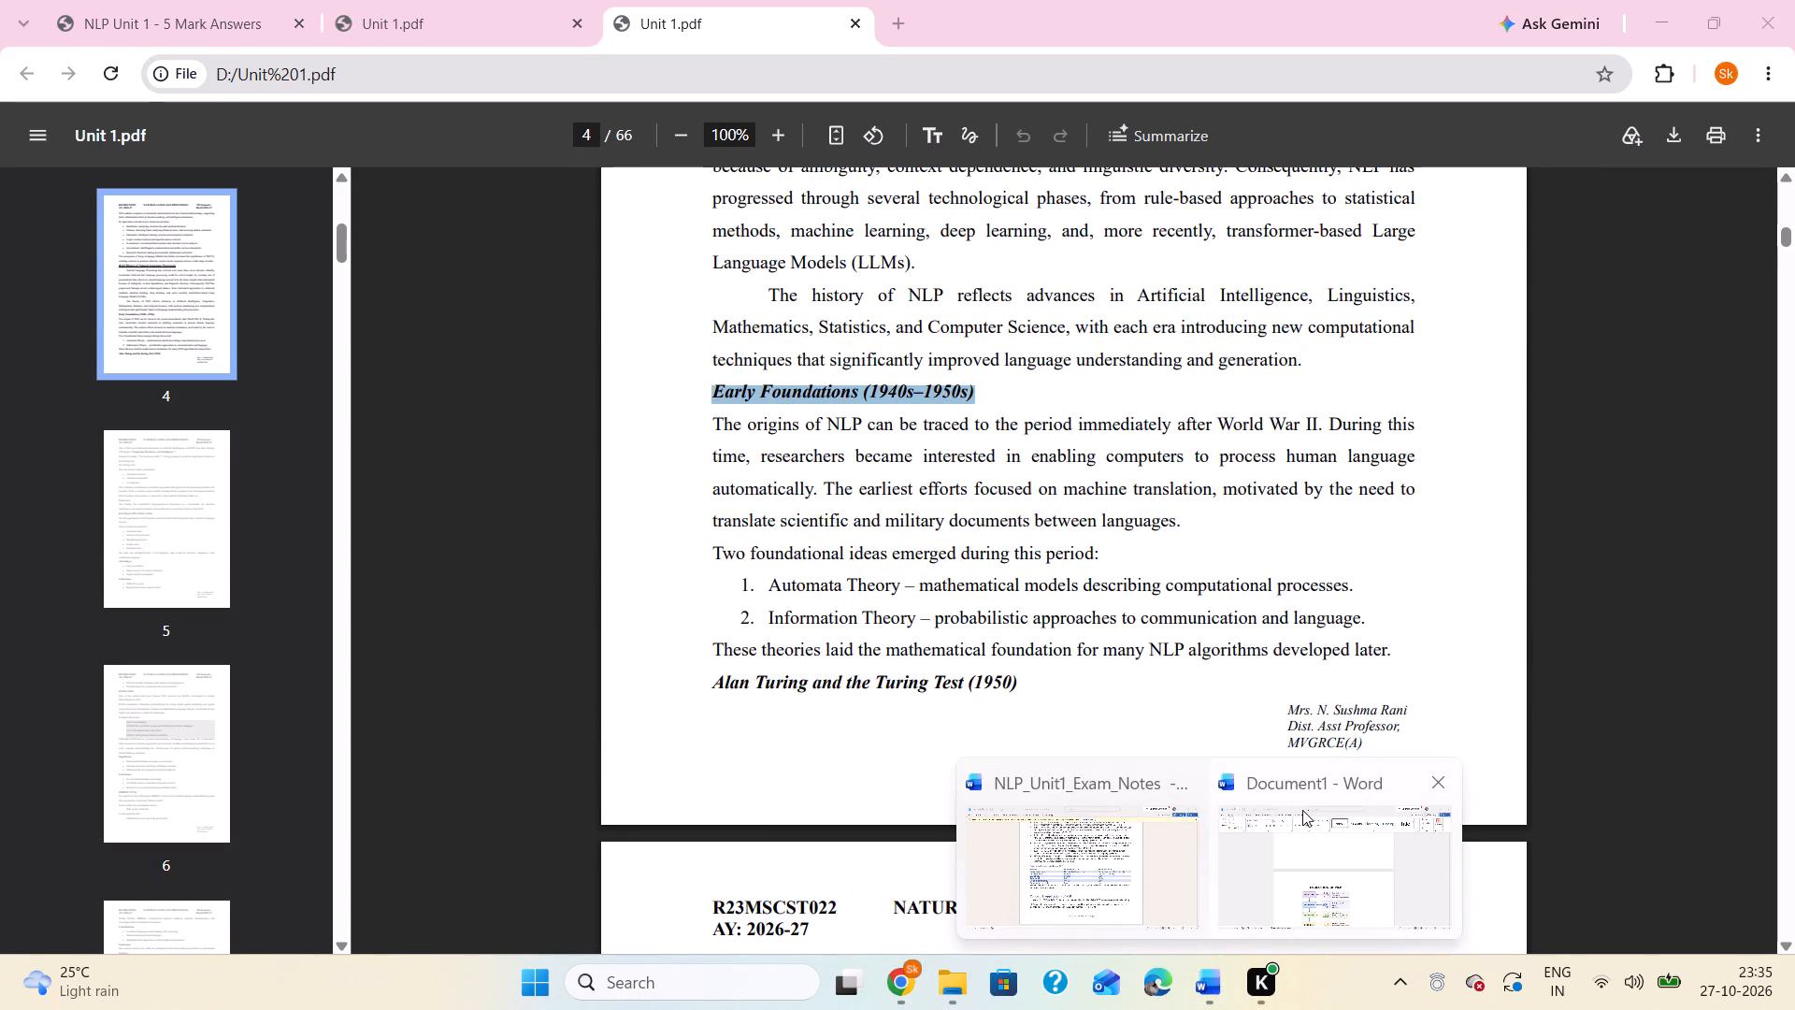
click(1275, 864)
scroll(928, 677, up, 3)
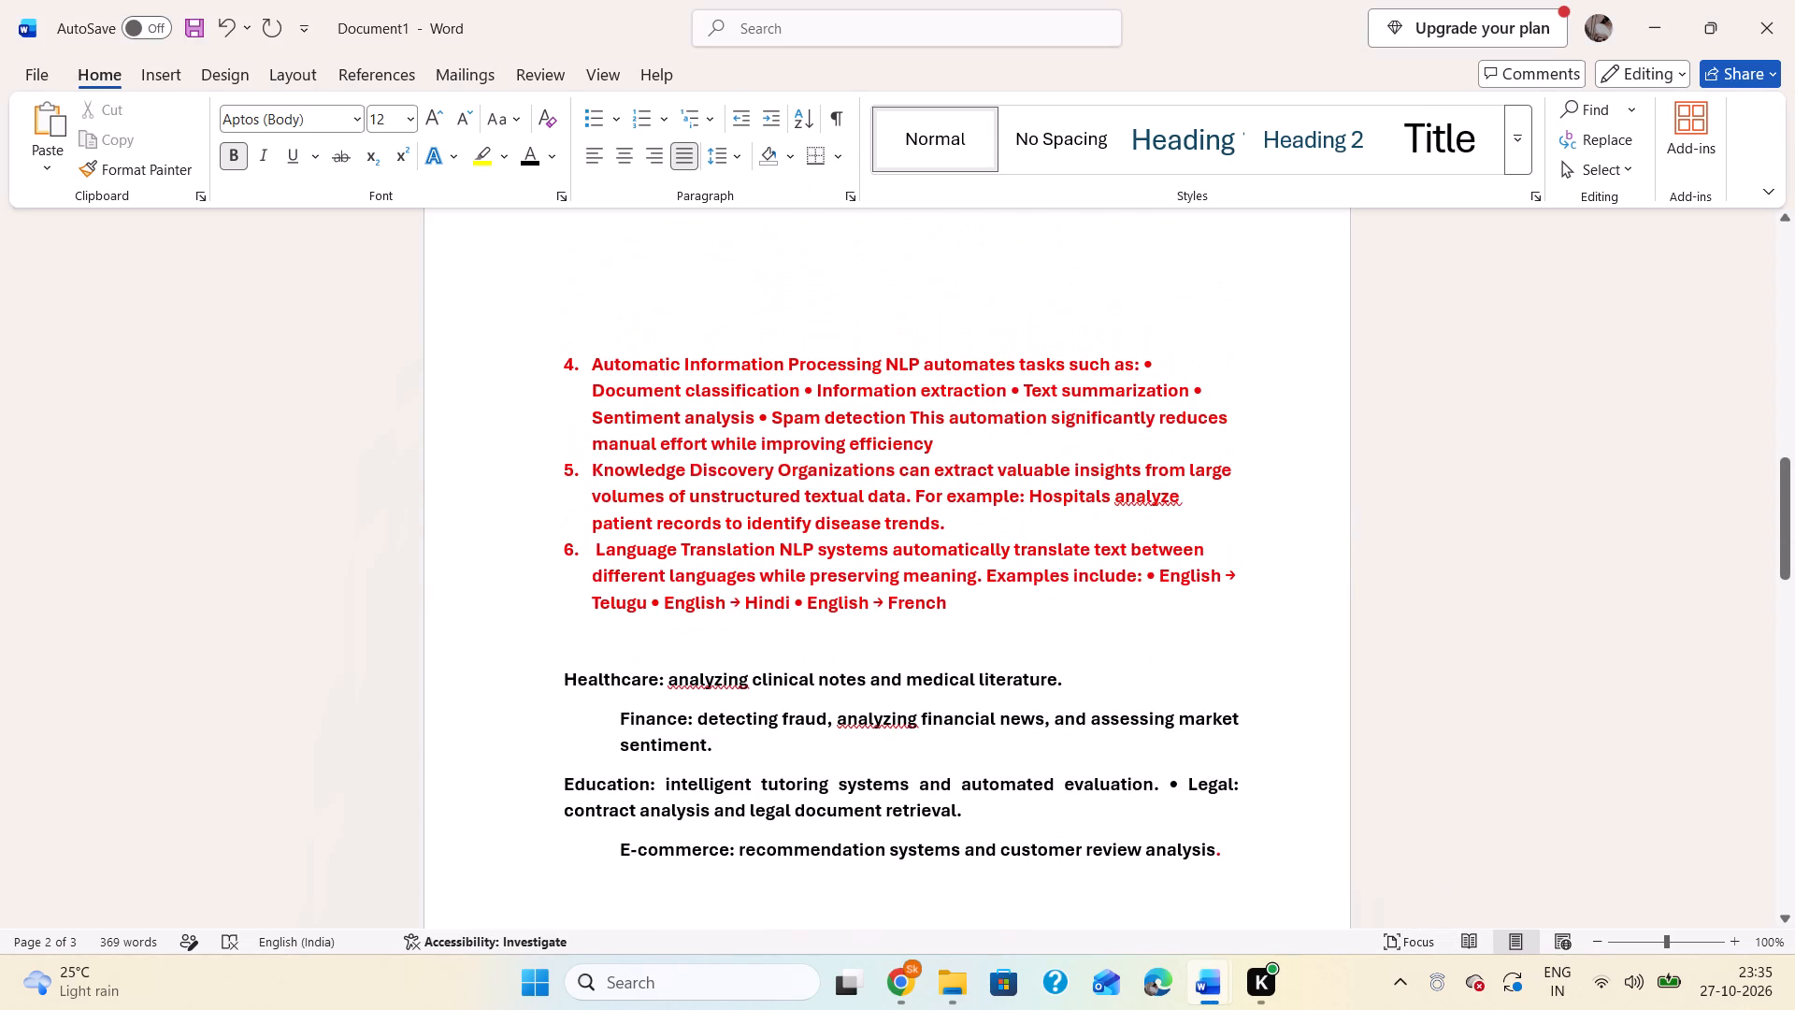
click(622, 738)
key(BackSpace)
key(ctrl+z)
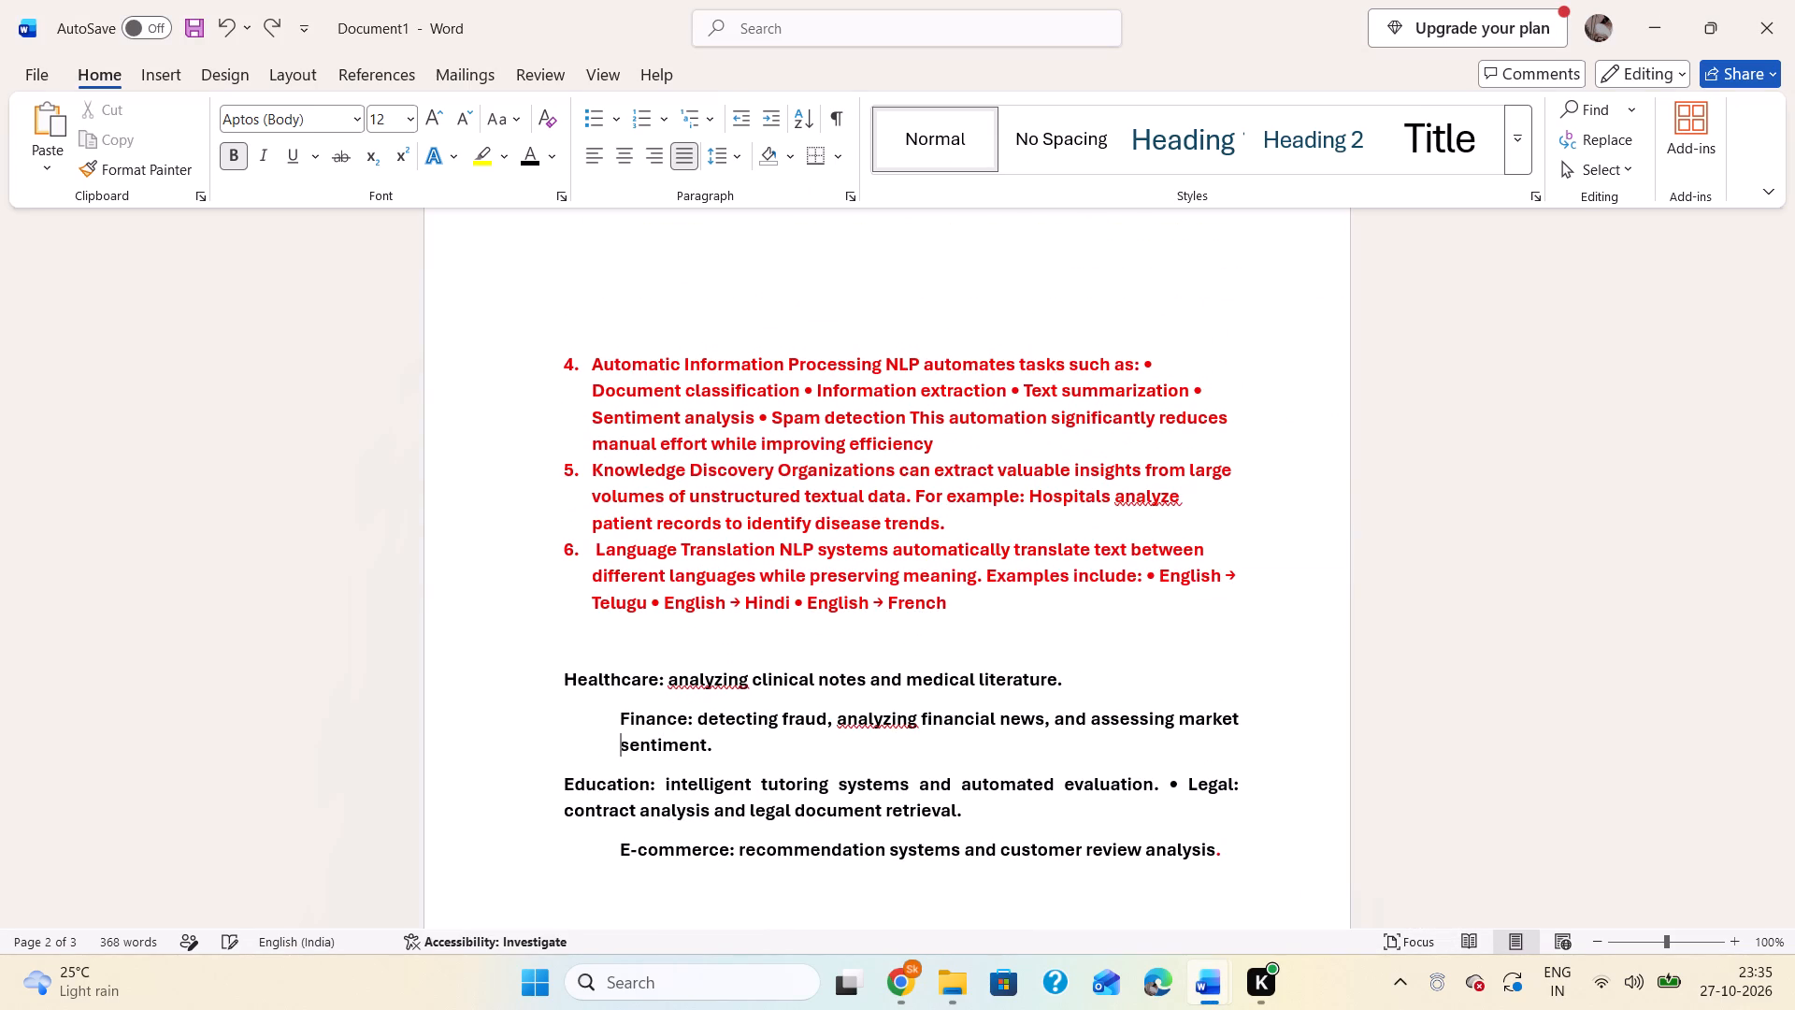
key(Up)
key(BackSpace)
key(BackSpace)
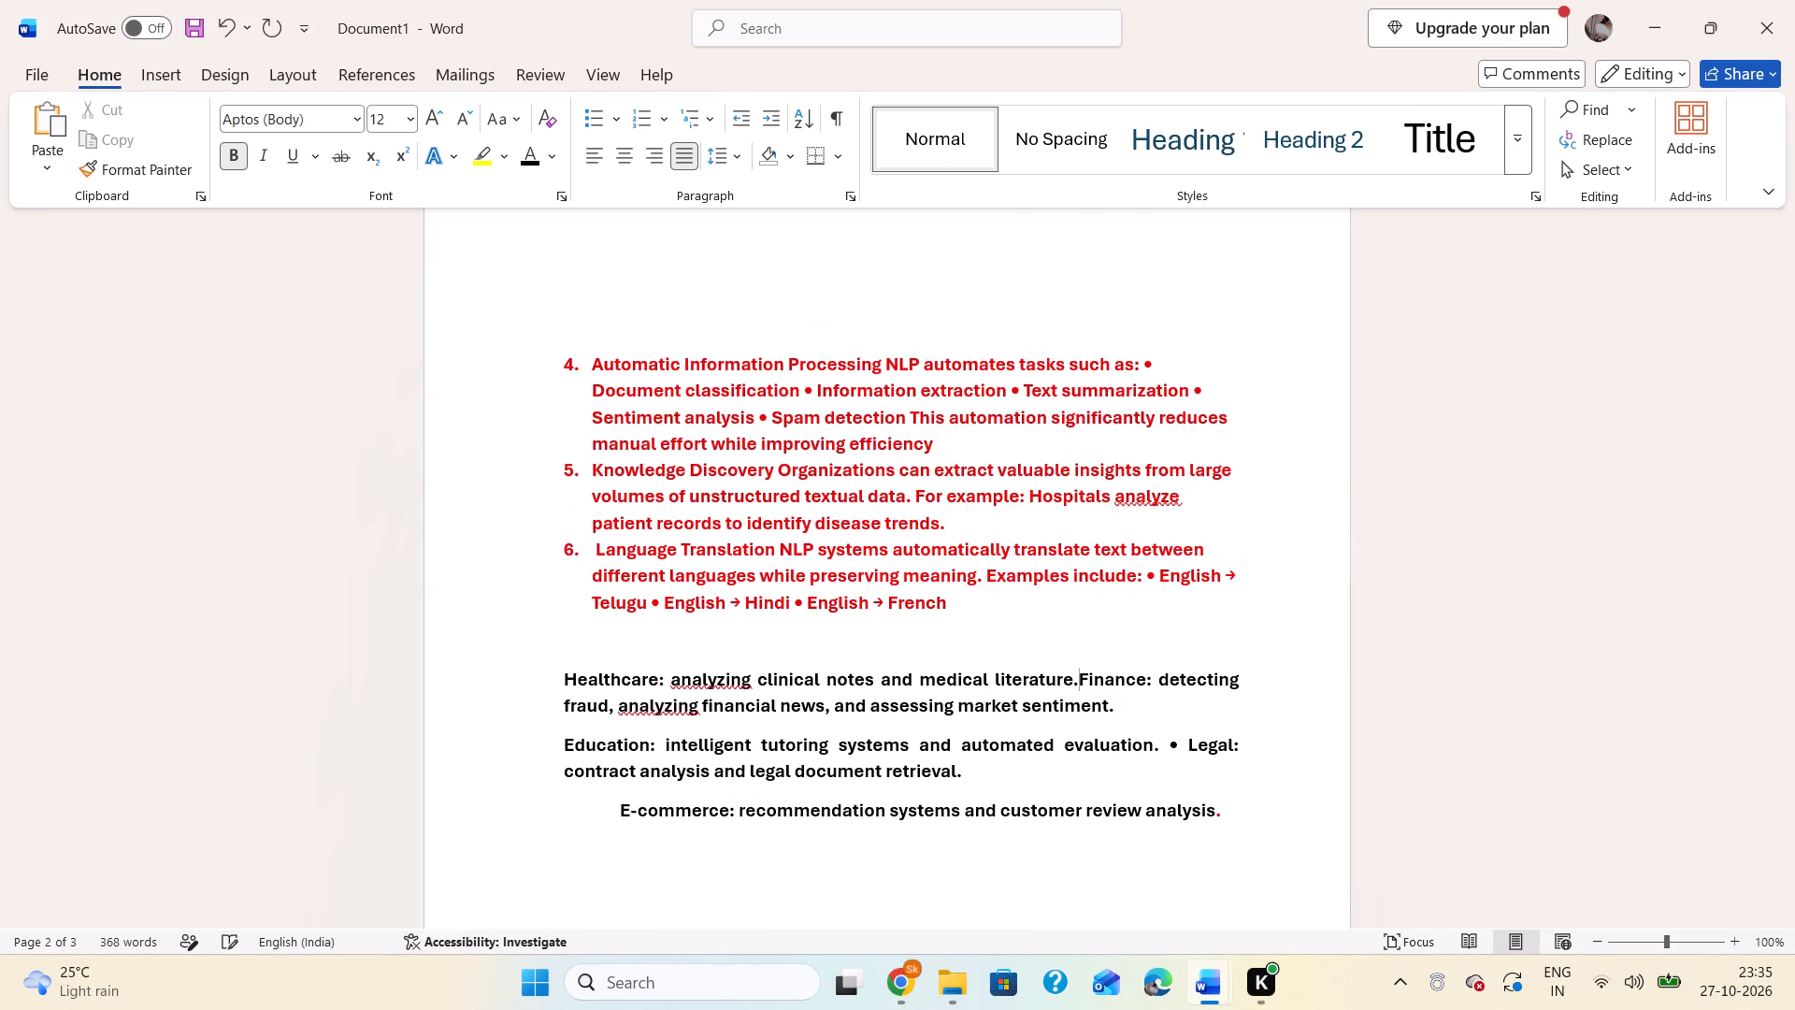
Join the indented E-commerce entry onto the end of the Education and Legal paragraph.
click(550, 757)
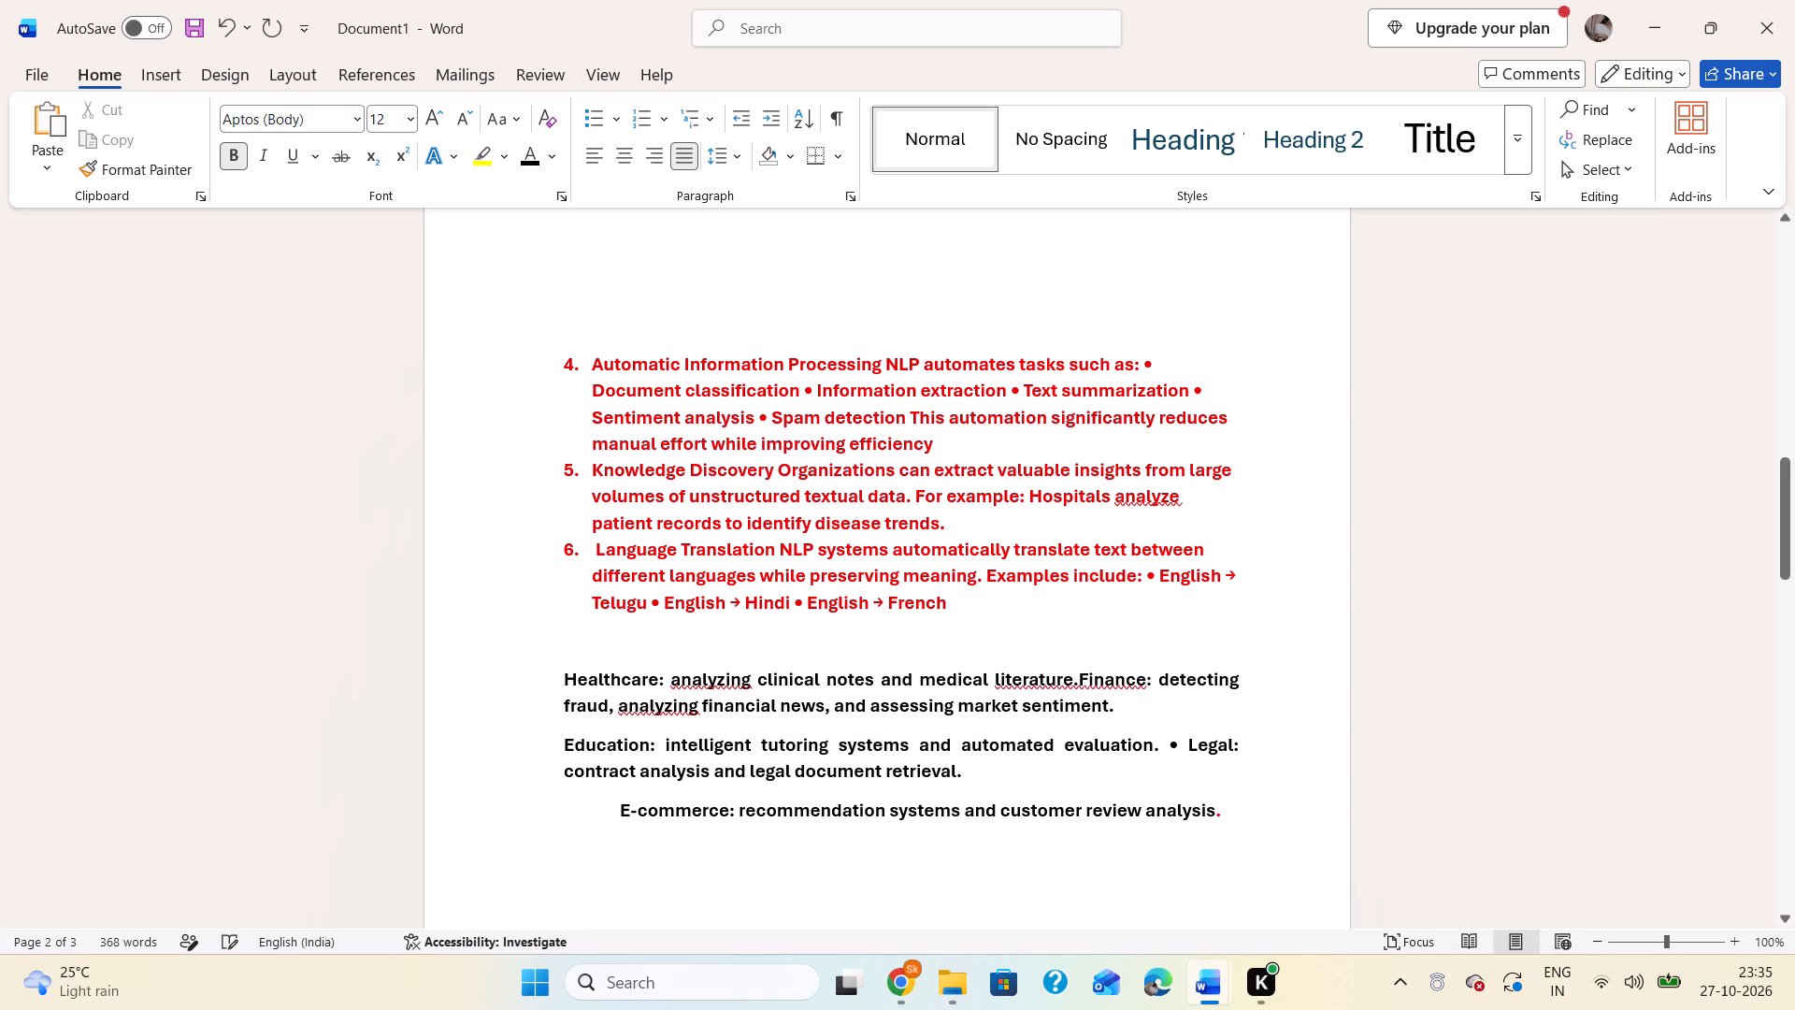
click(609, 816)
key(BackSpace)
key(BackSpace)
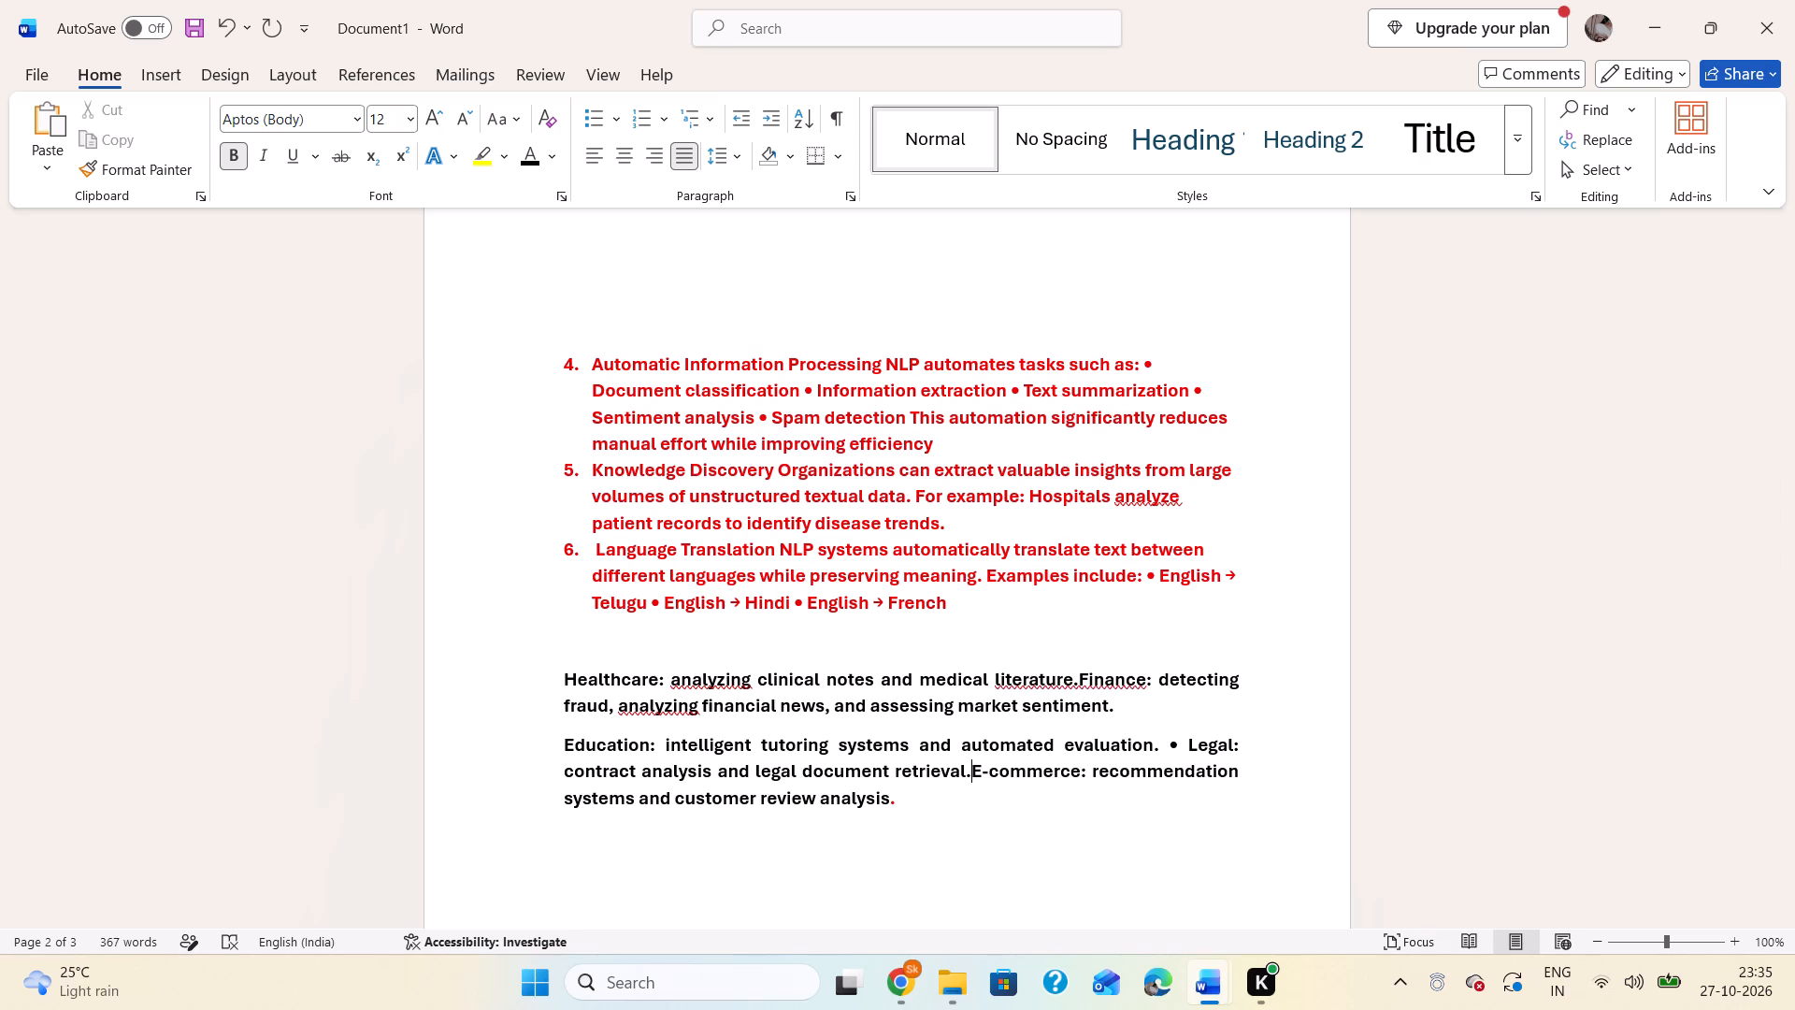
Paste the copied "Early Foundations (1940s–1950s)" heading on a new line below the E-commerce text.
scroll(609, 816, down, 1)
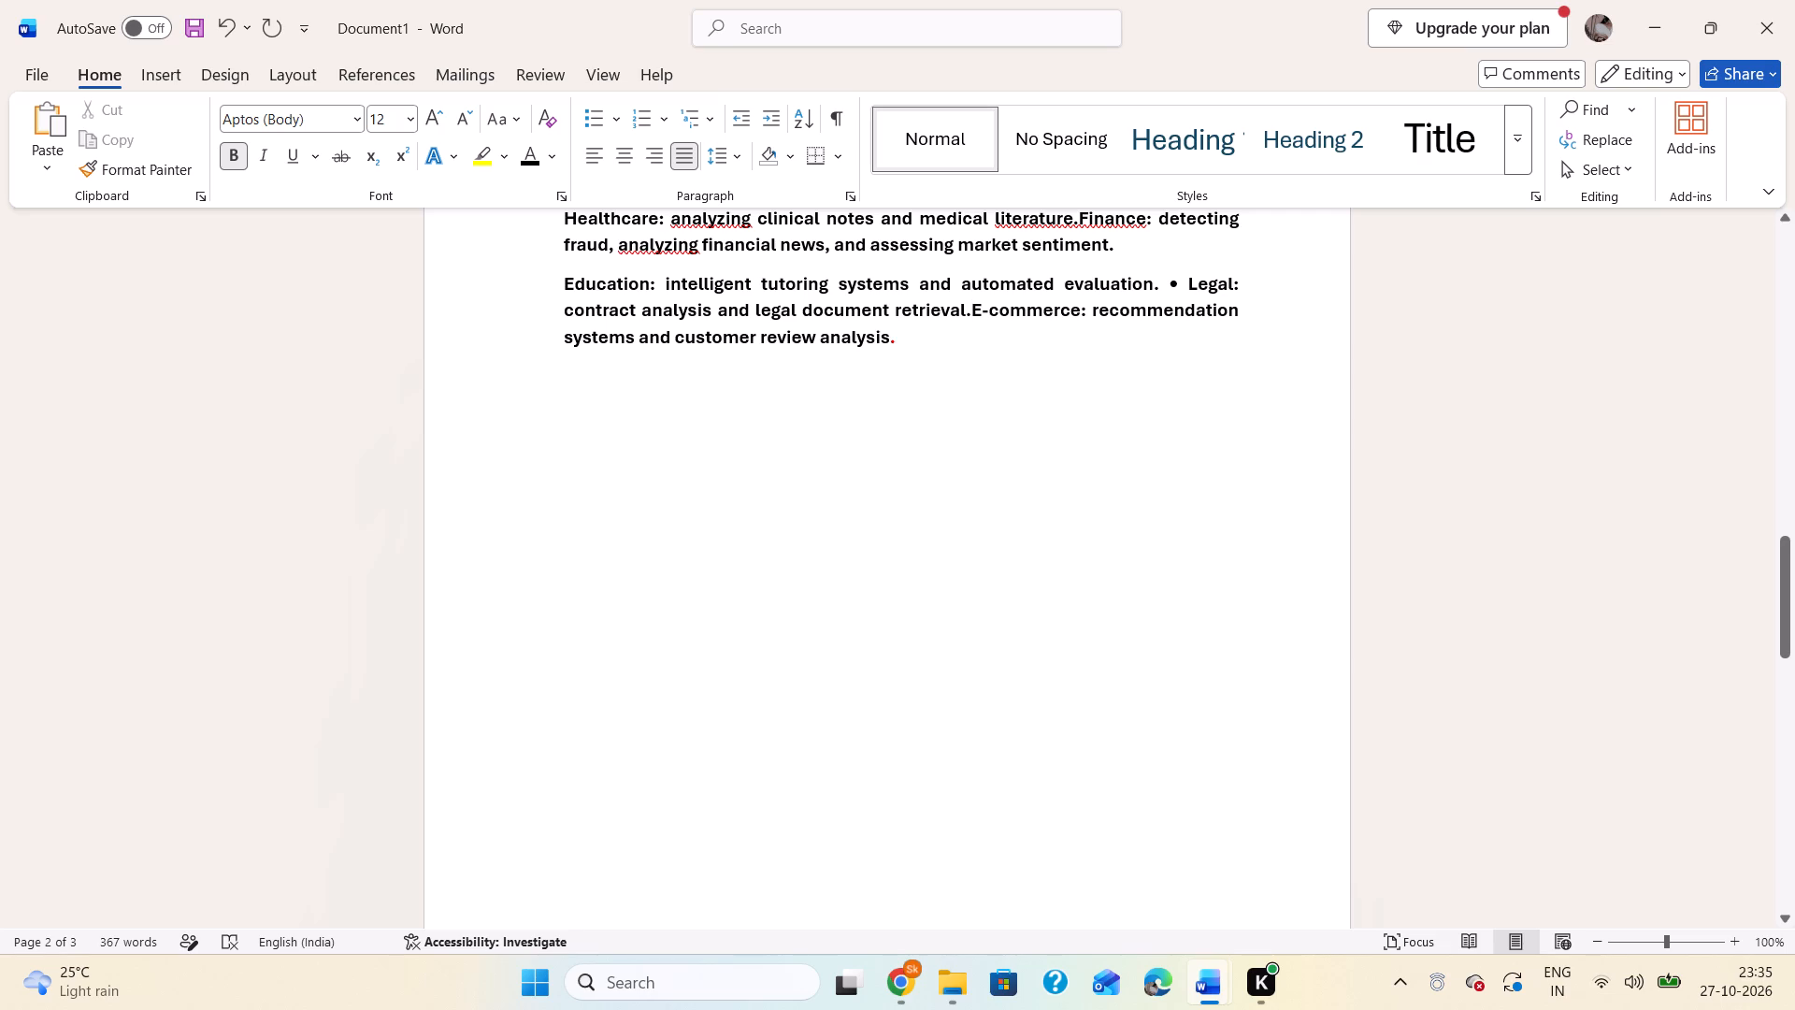
click(906, 334)
key(Return)
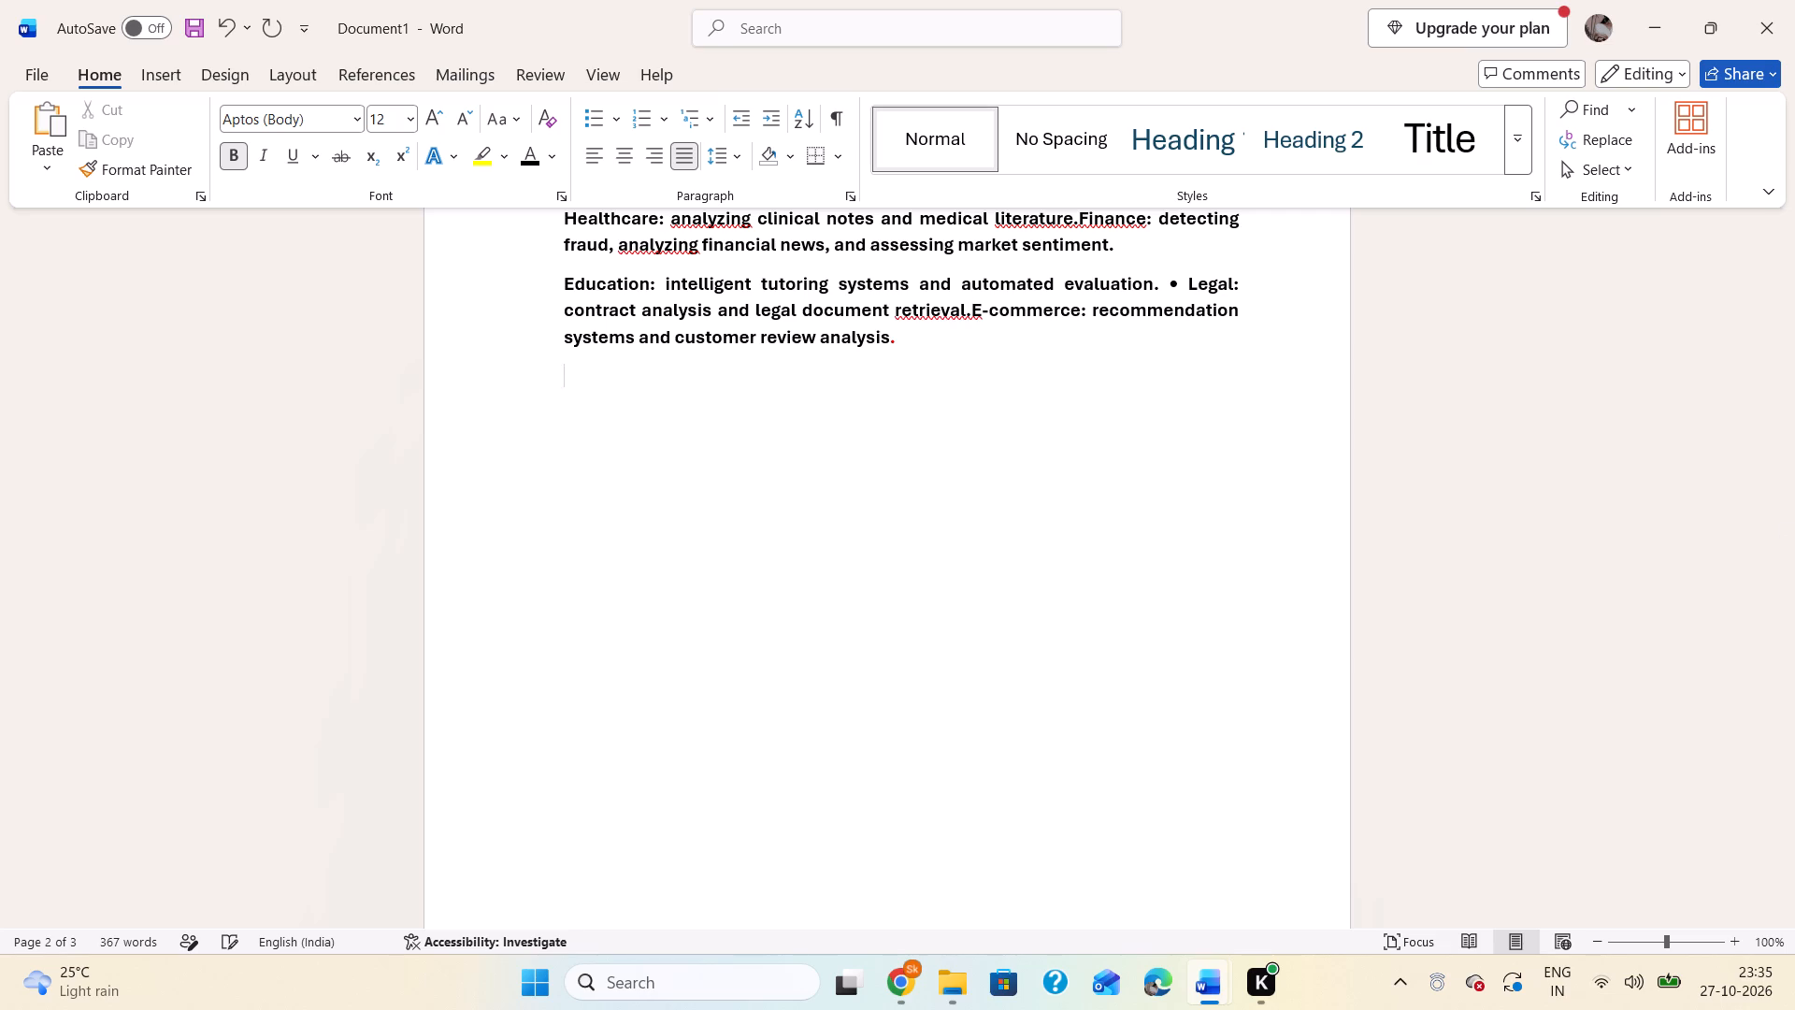
key(ctrl+v)
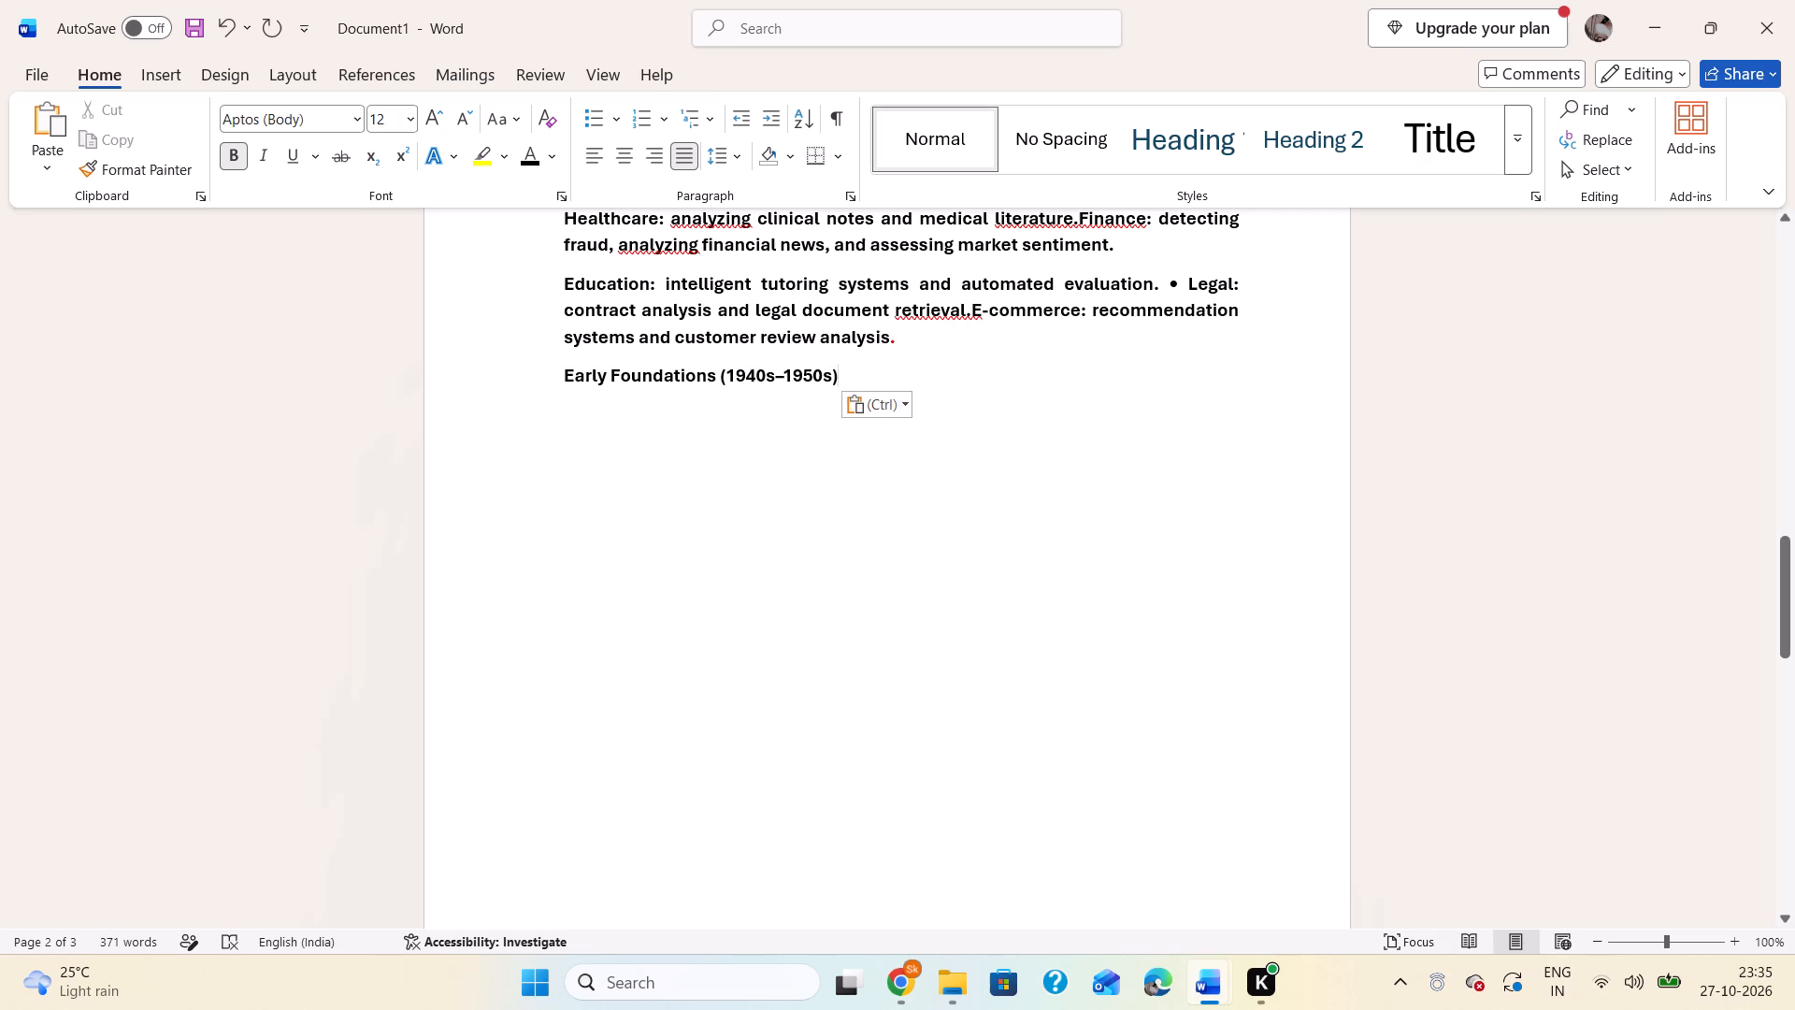
Change the font colour of the "Early Foundations (1940s–1950s)" heading to standard red.
drag(553, 375, 849, 373)
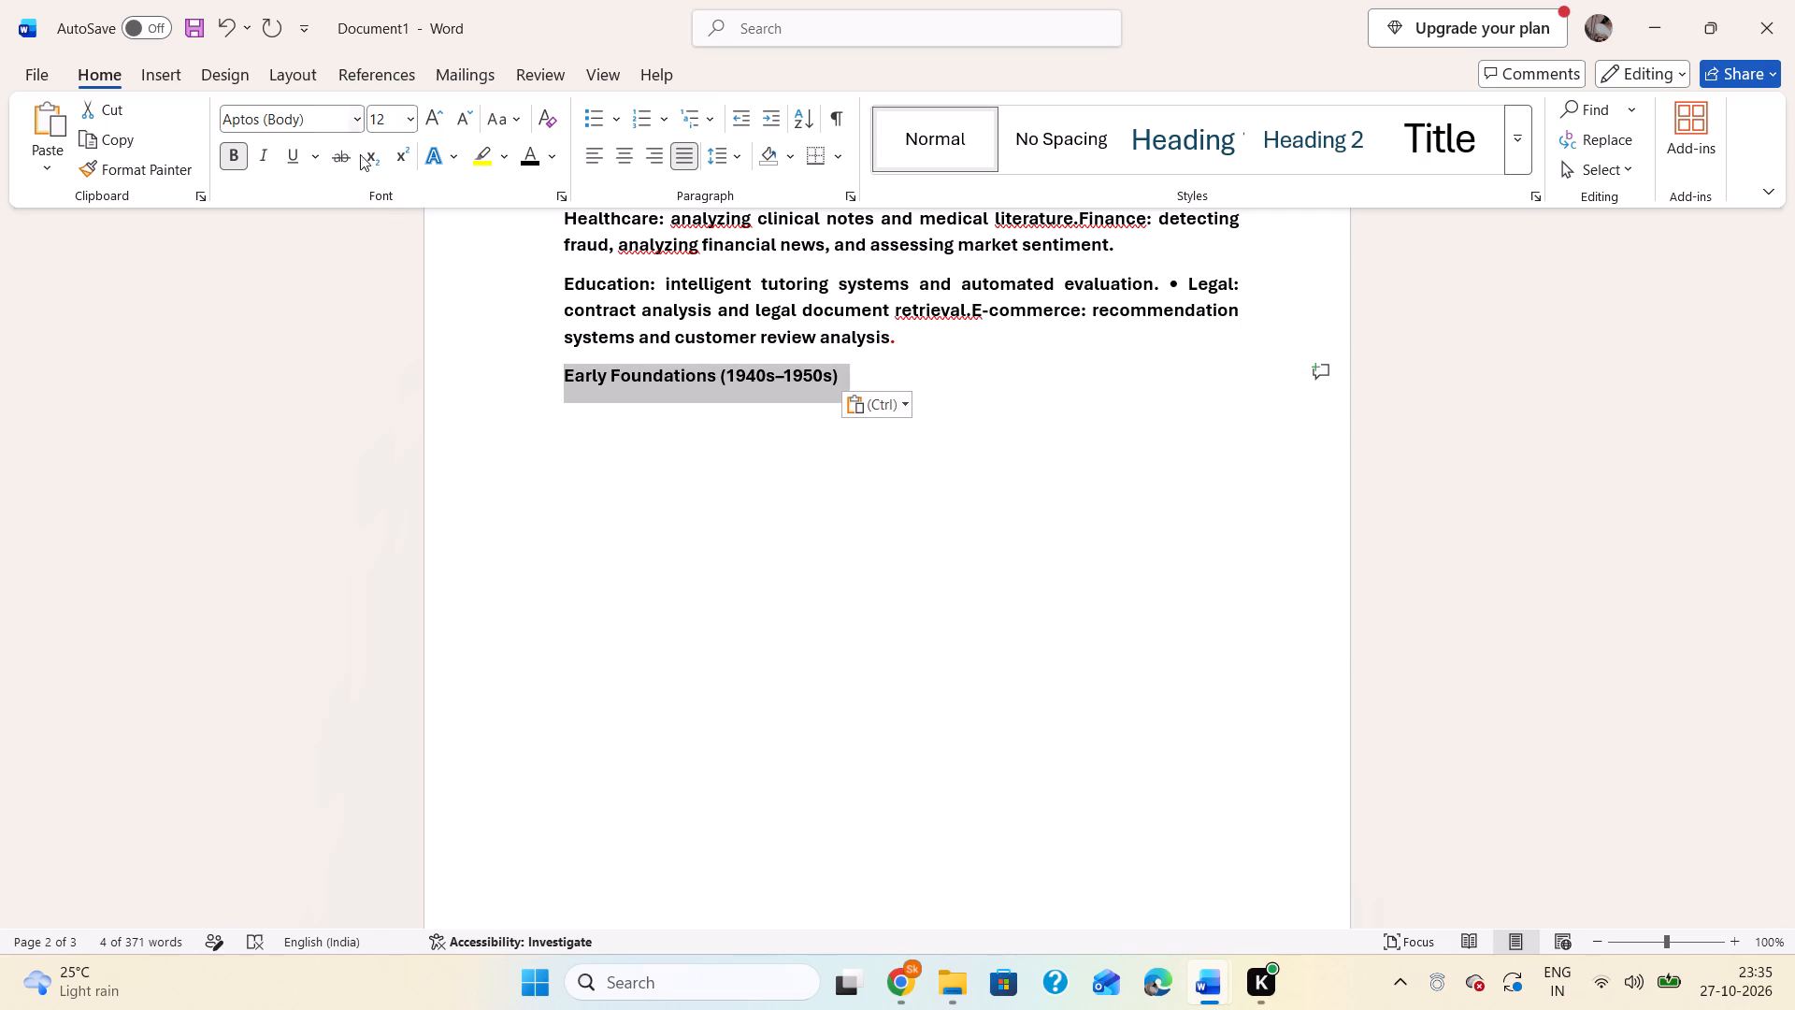
click(523, 157)
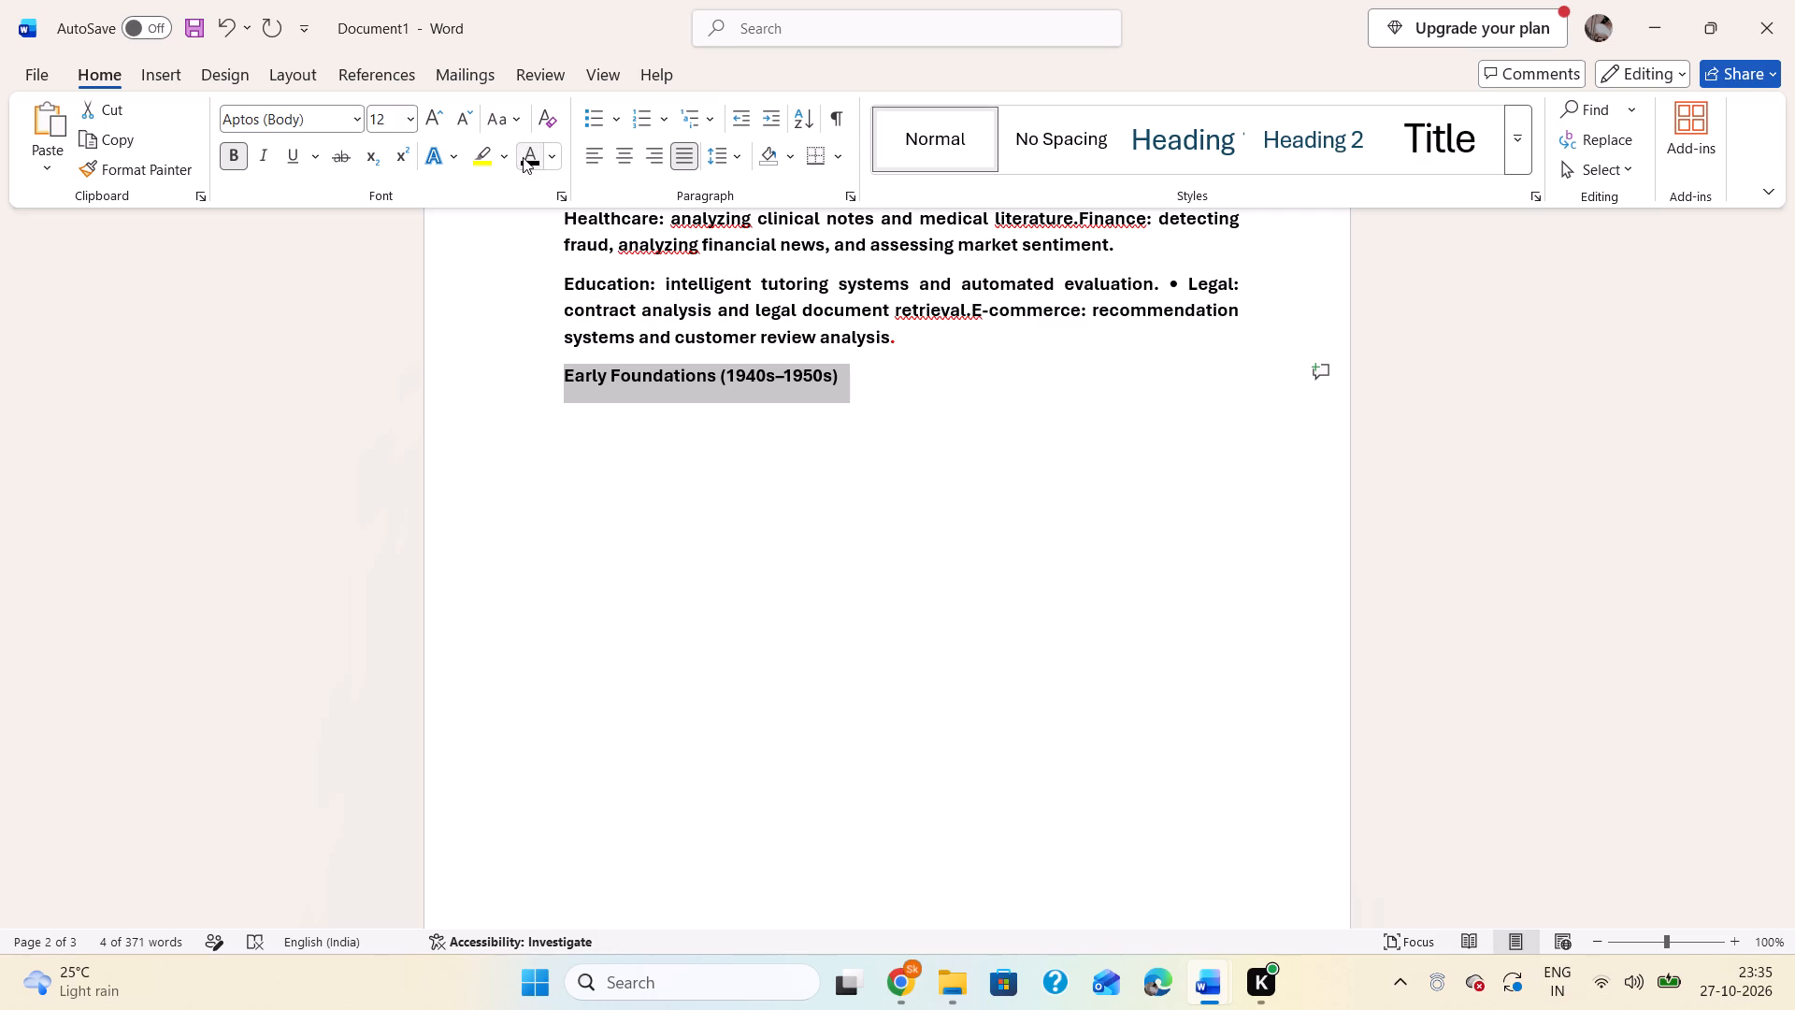
click(542, 161)
click(558, 159)
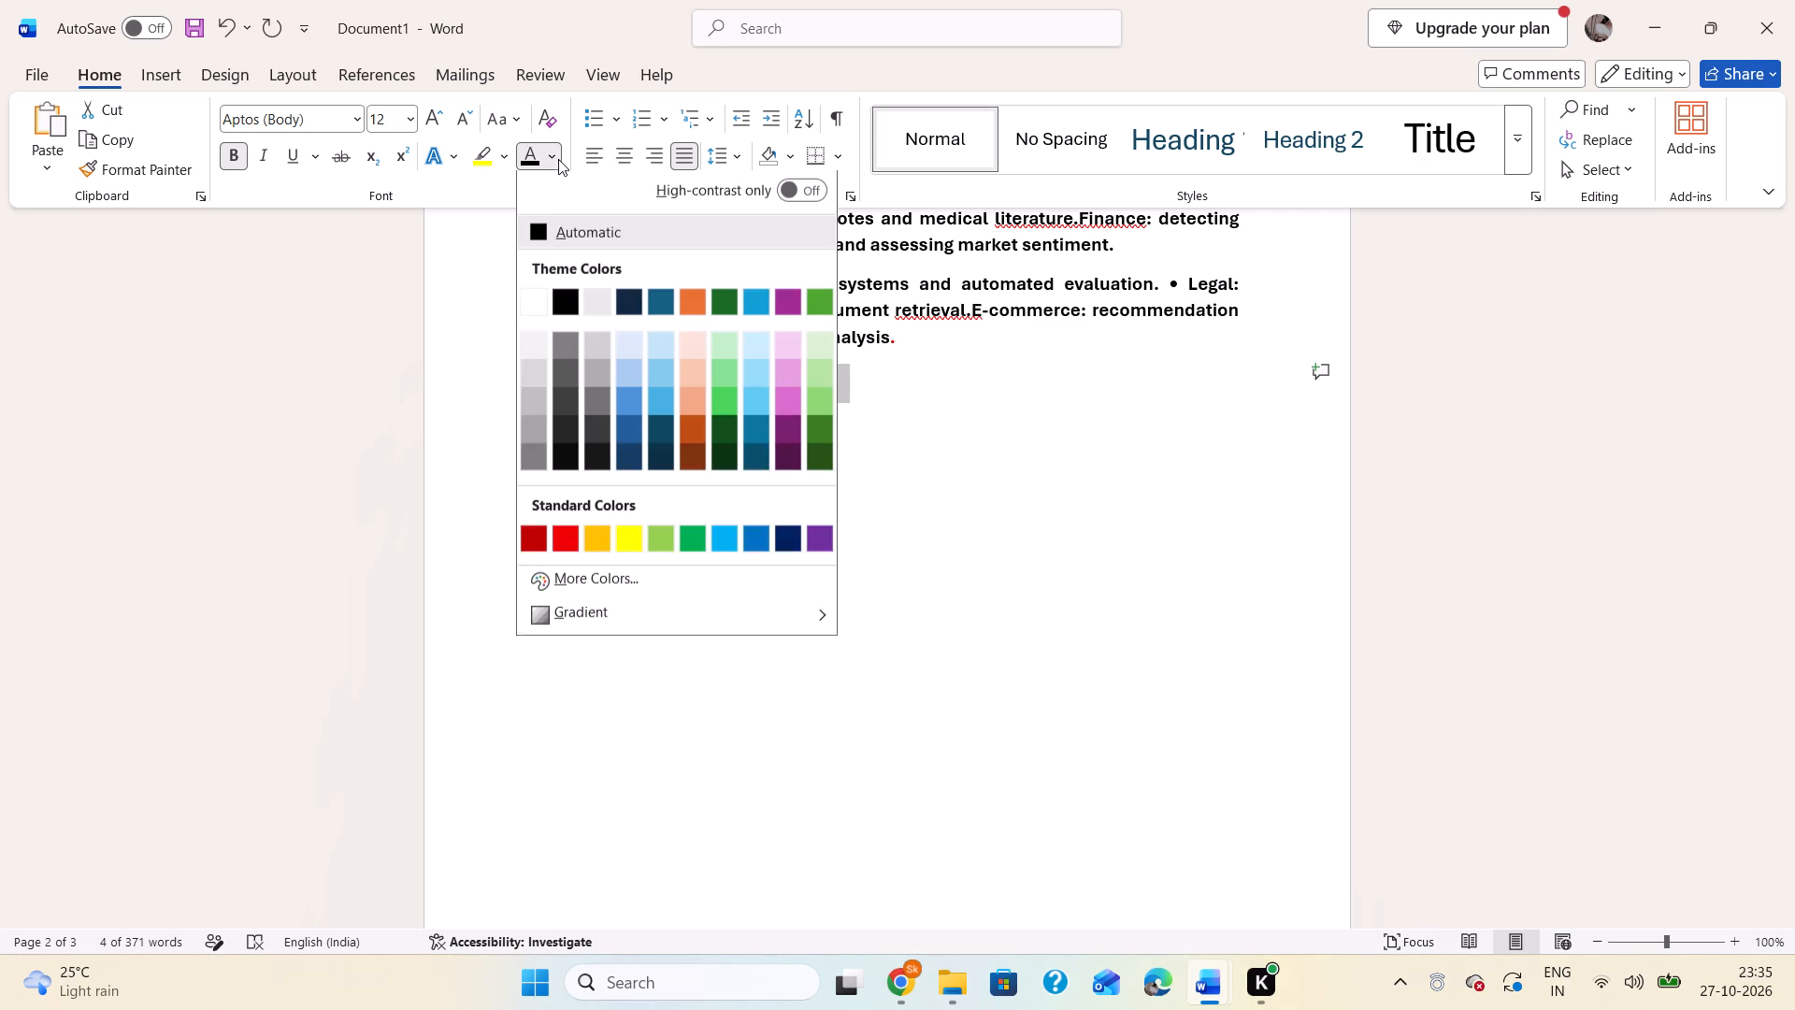
click(559, 548)
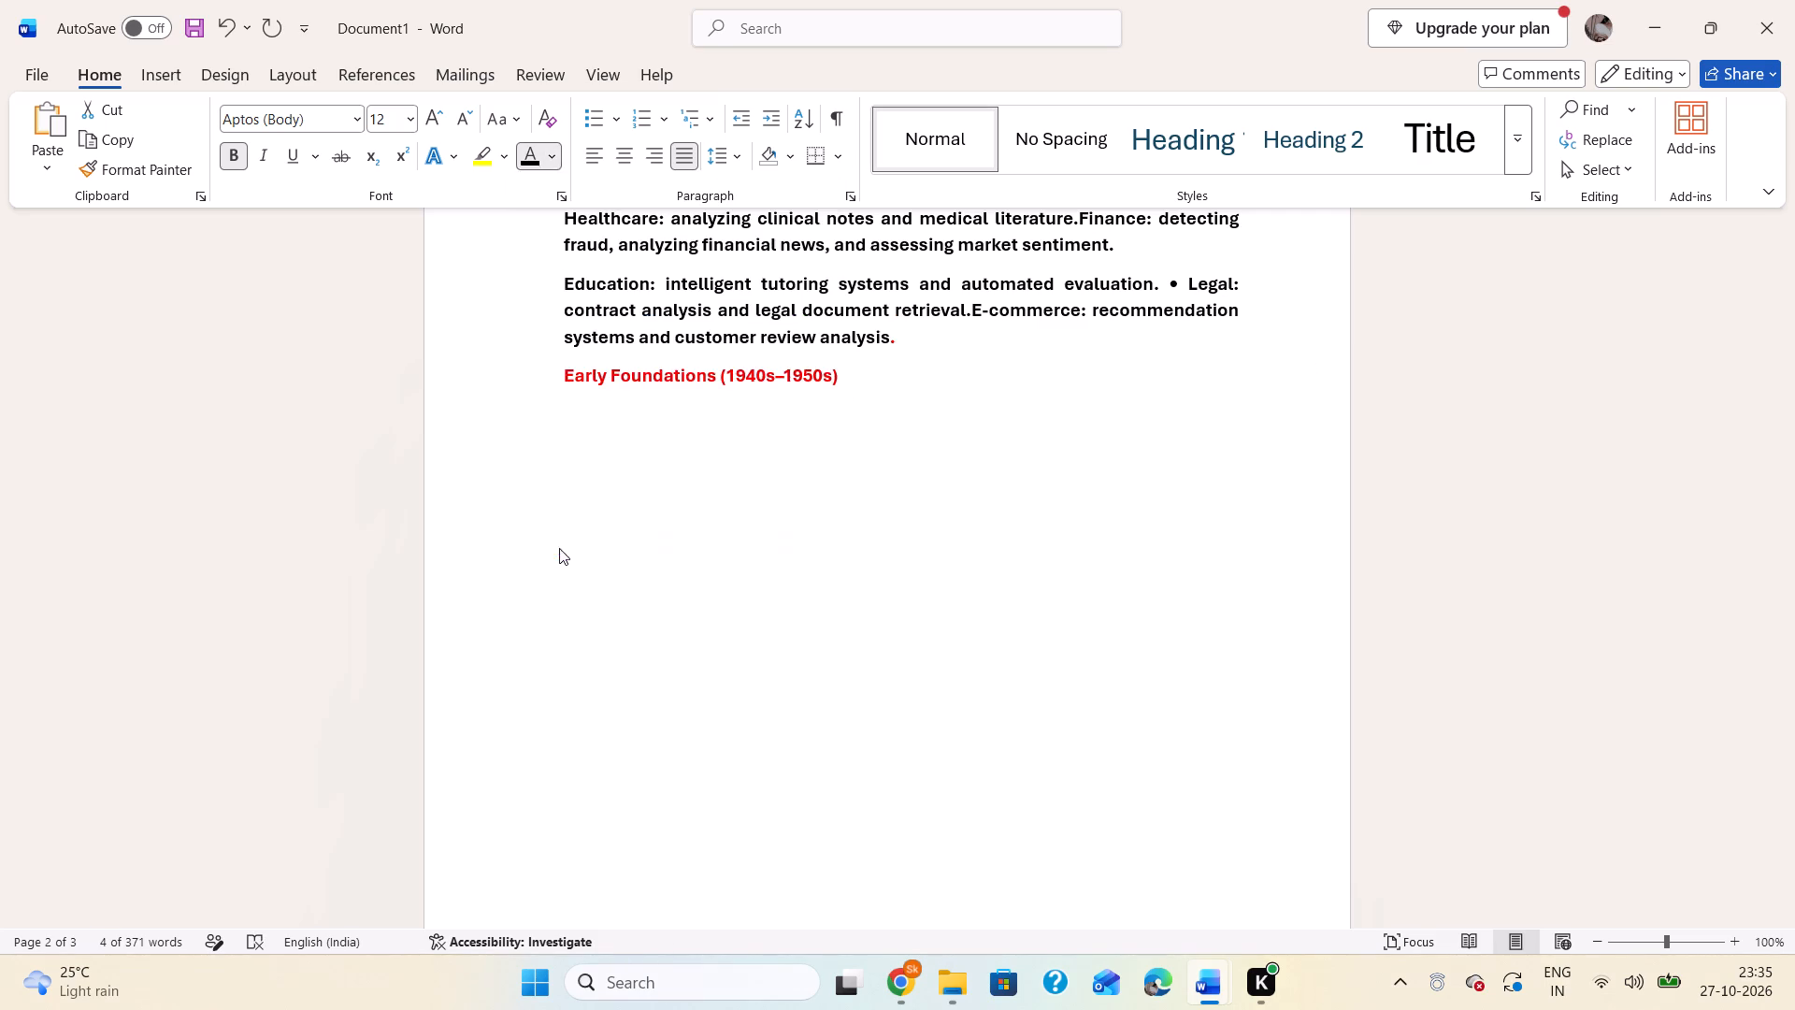
click(809, 512)
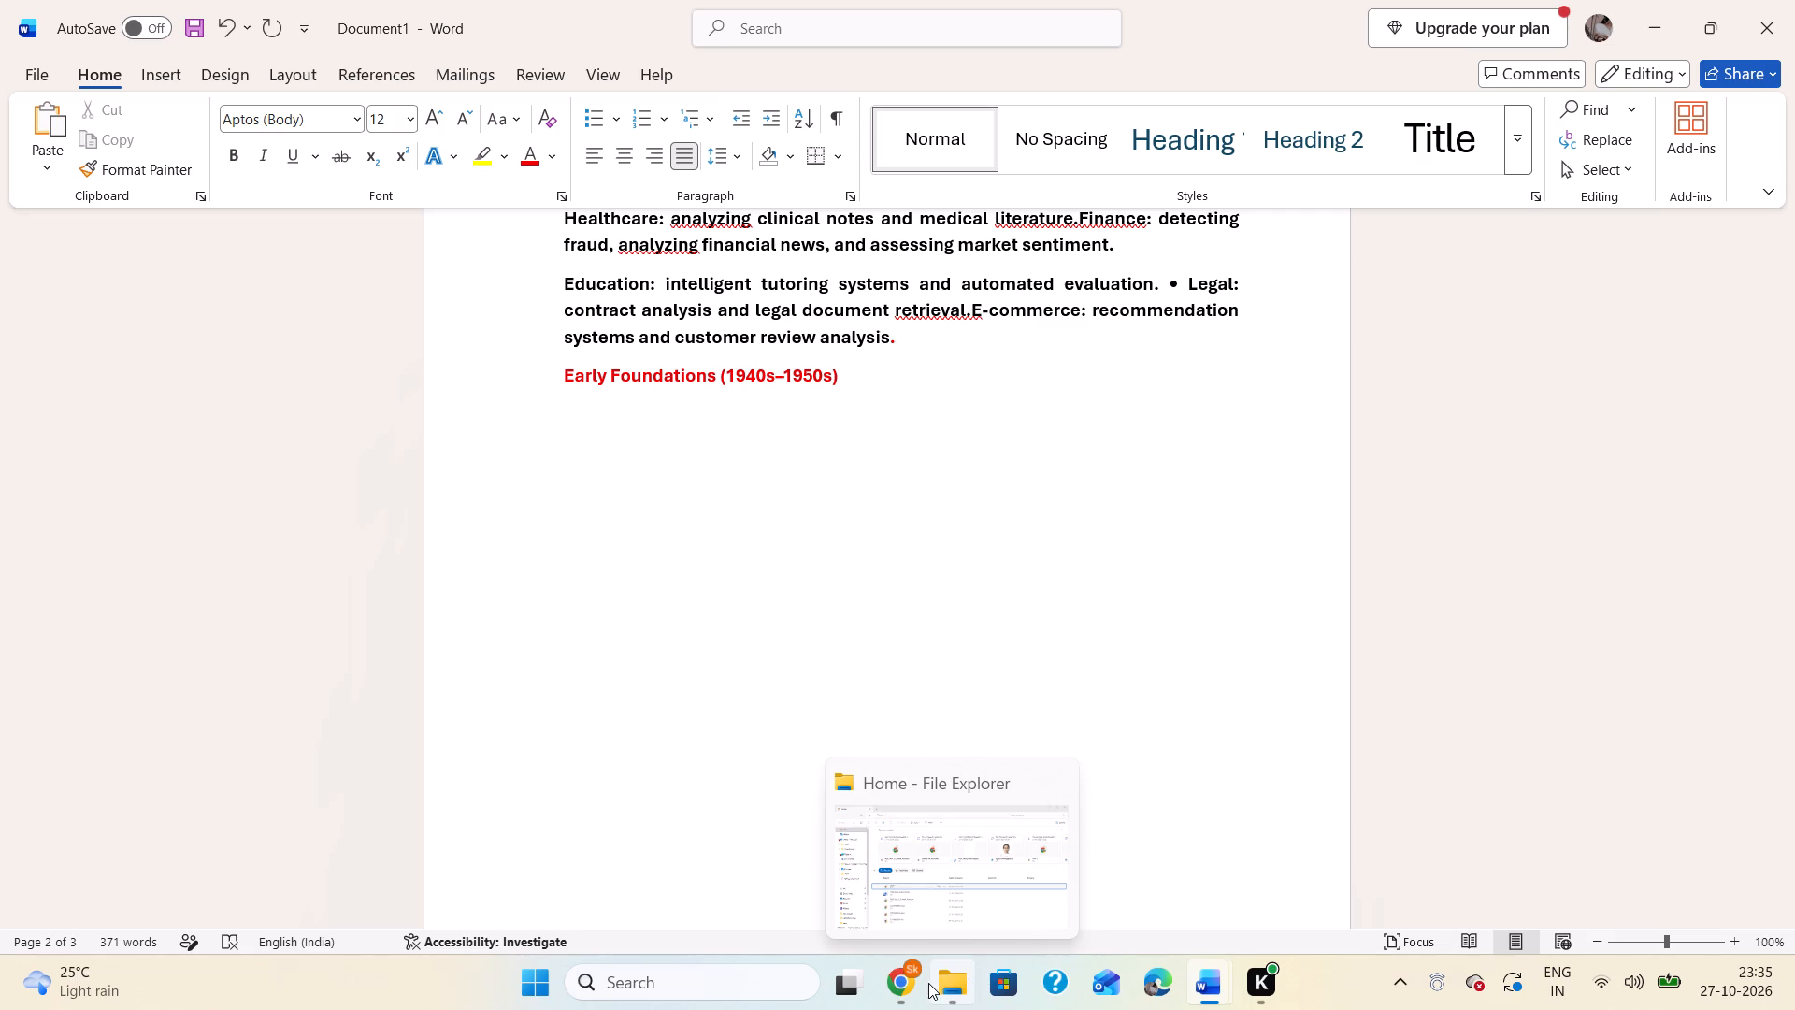
Switch to the Unit 1 PDF and copy the Automata Theory and Information Theory list items from page 4.
click(944, 876)
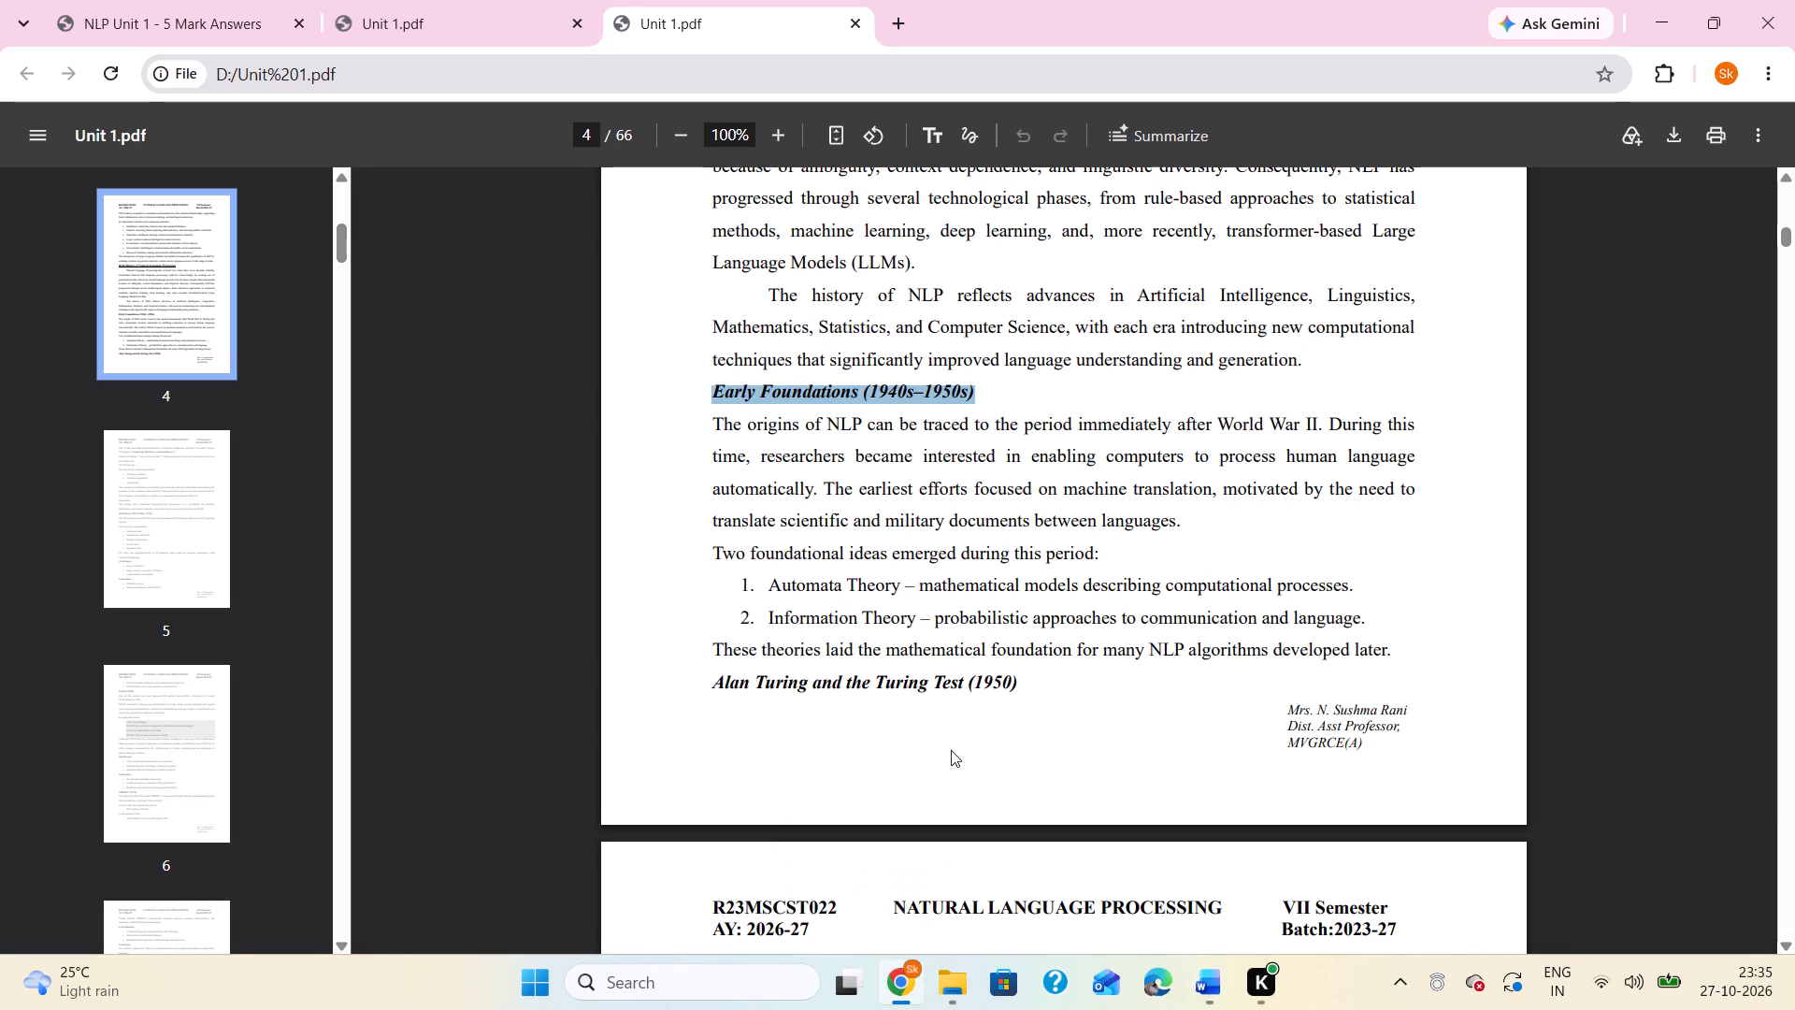
scroll(960, 603, down, 1)
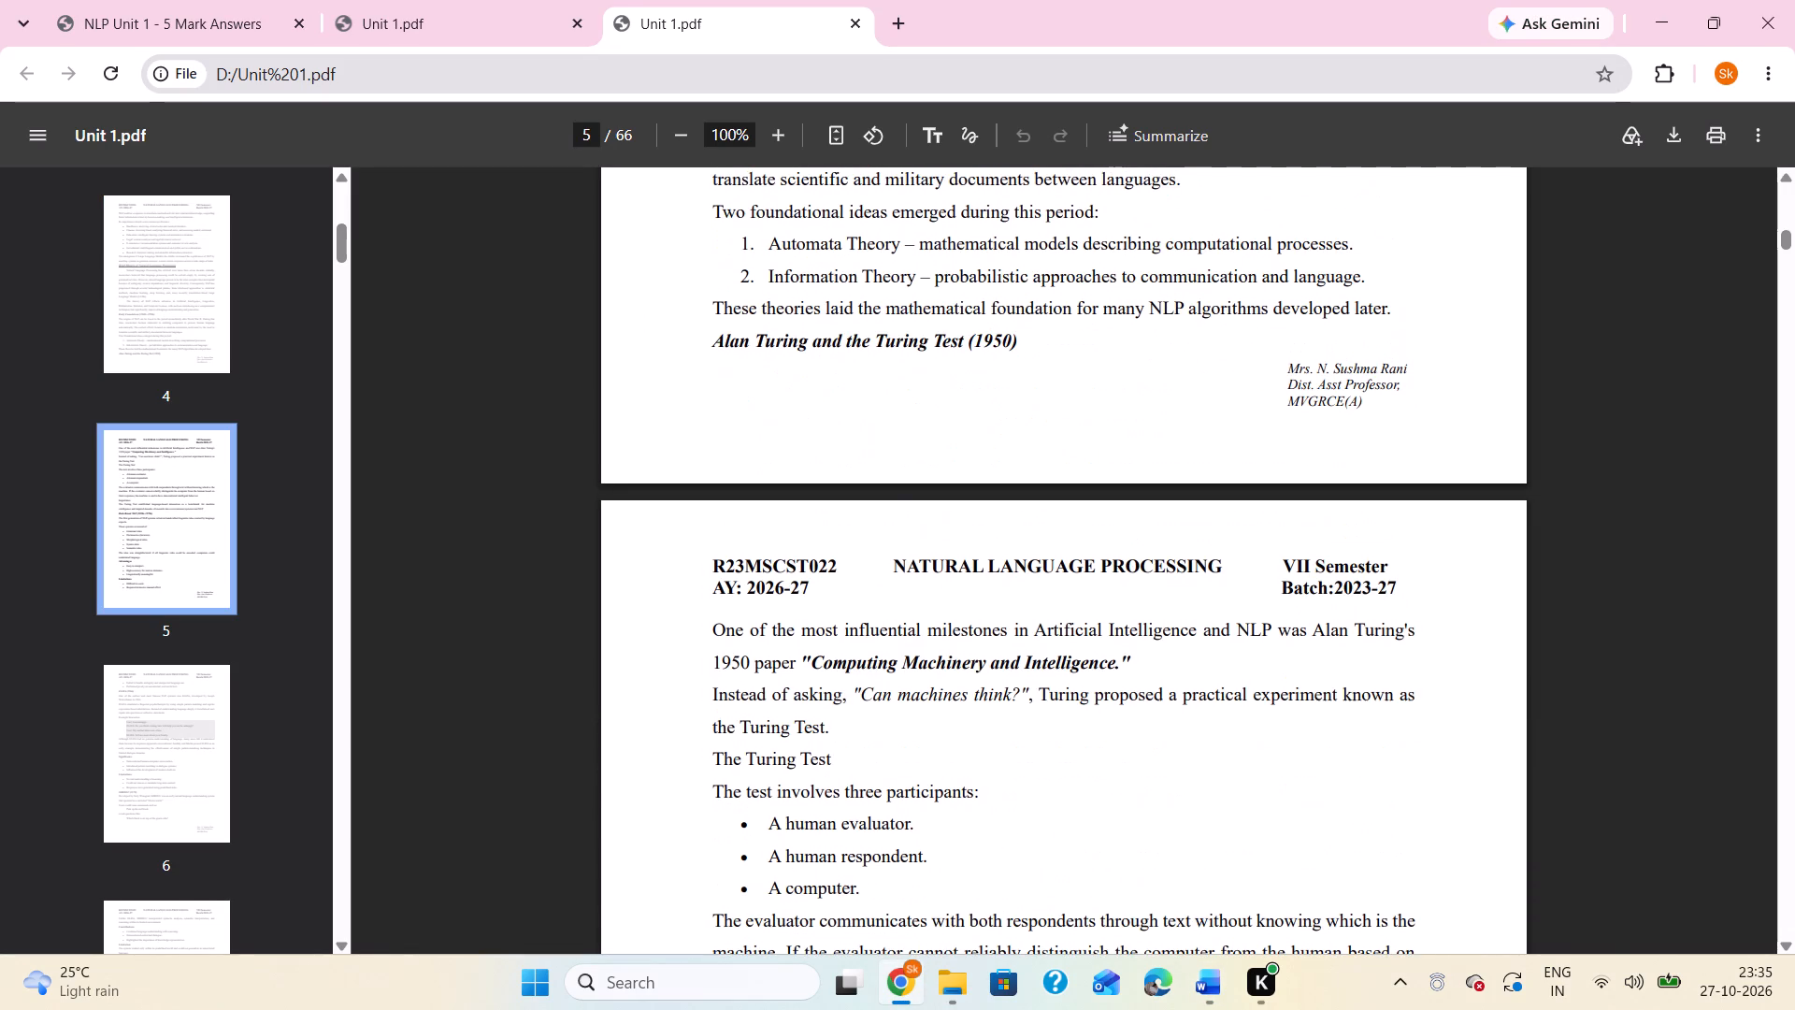
scroll(960, 603, down, 1)
scroll(960, 603, up, 1)
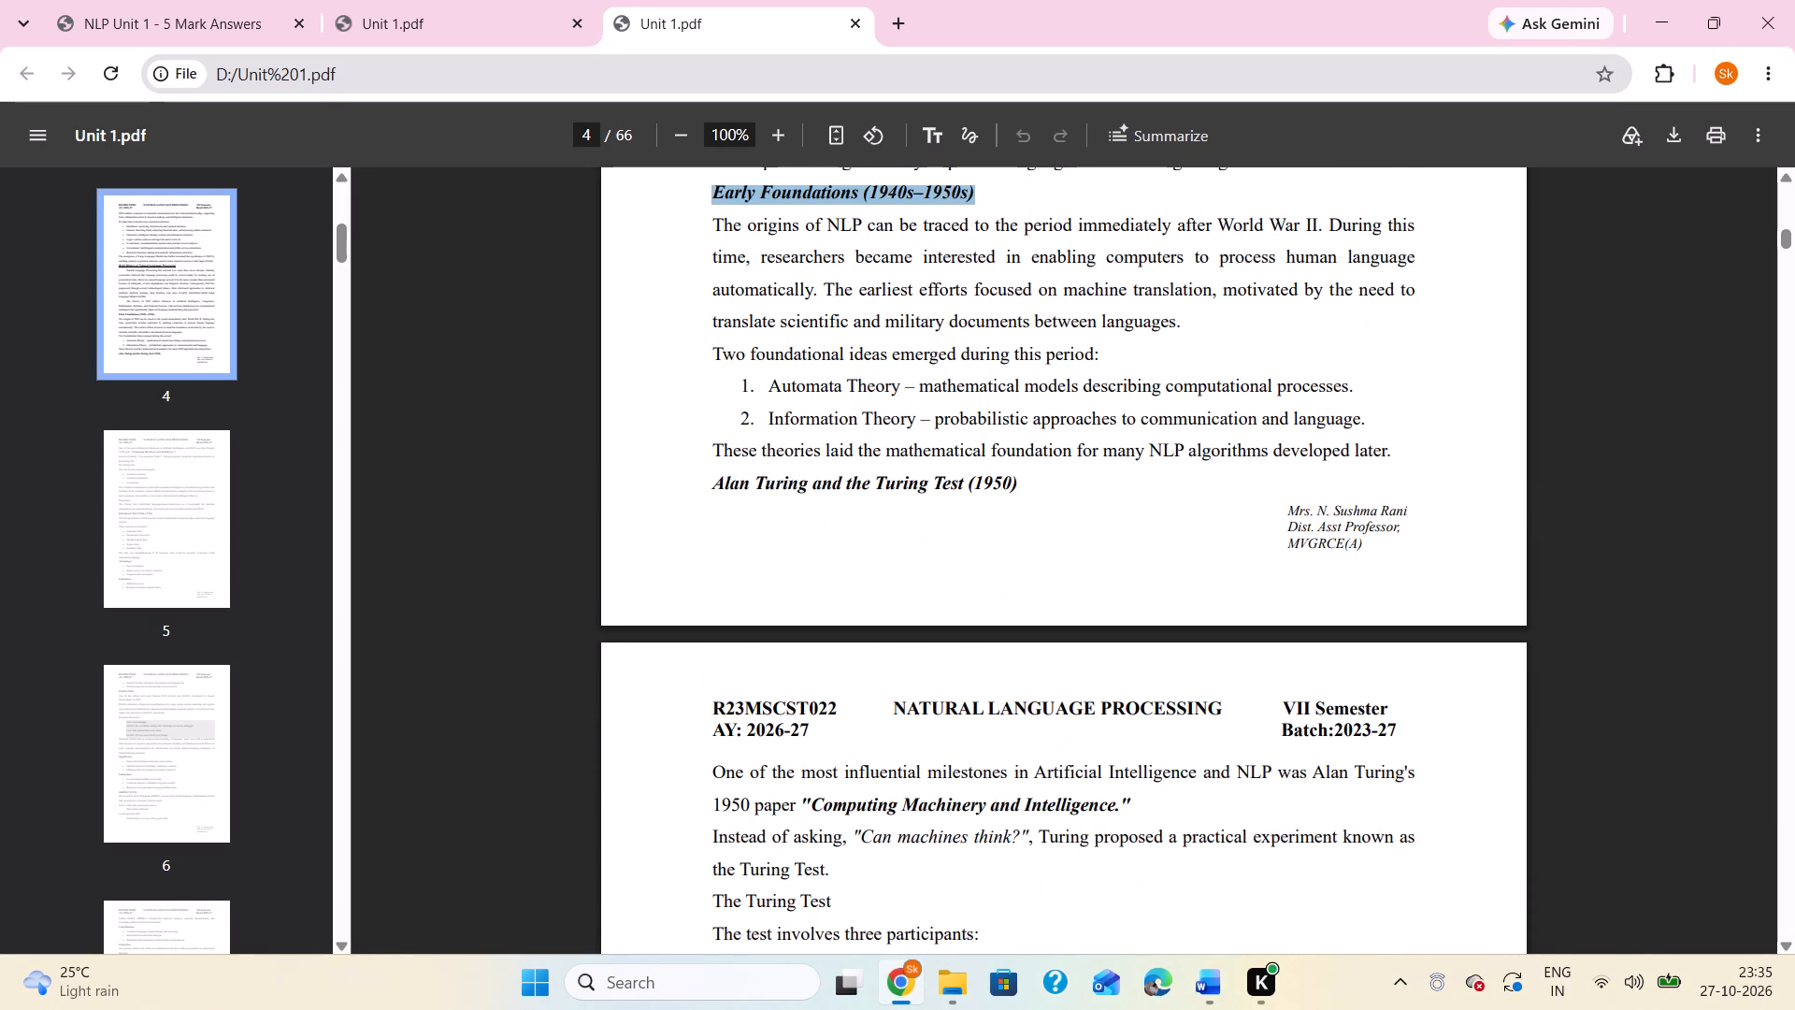
drag(768, 385, 1372, 415)
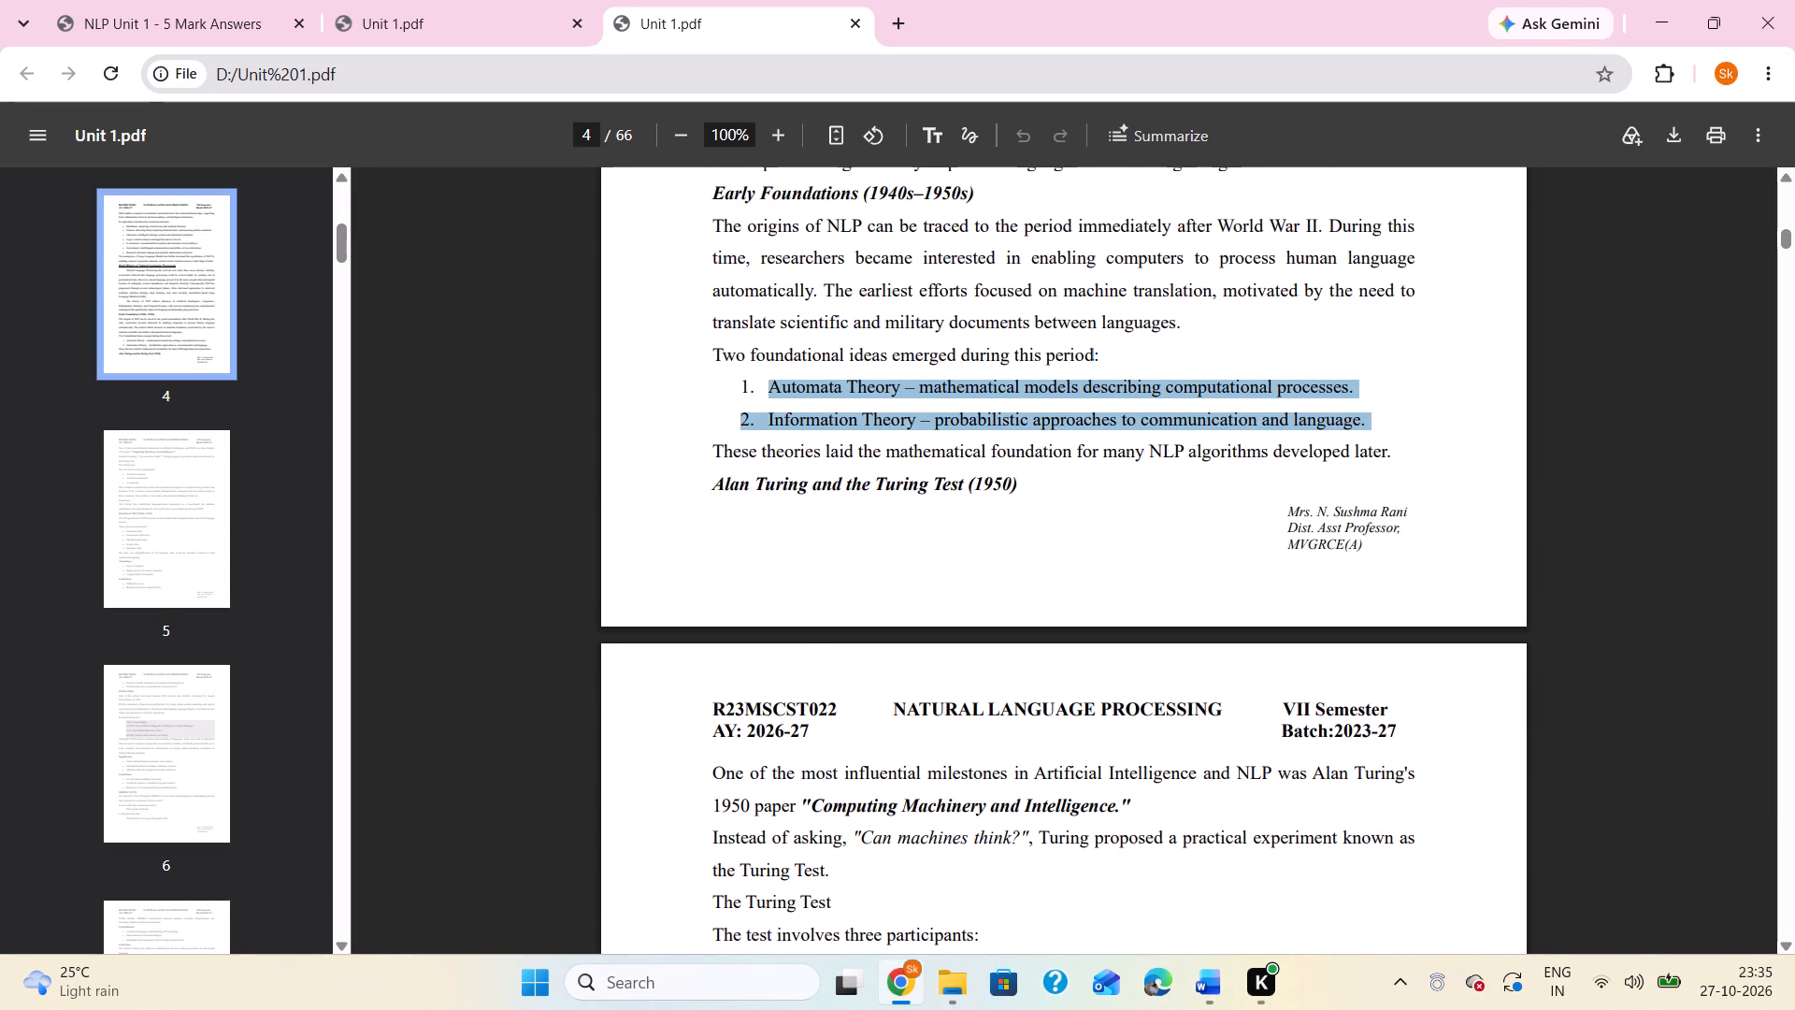
key(ctrl+c)
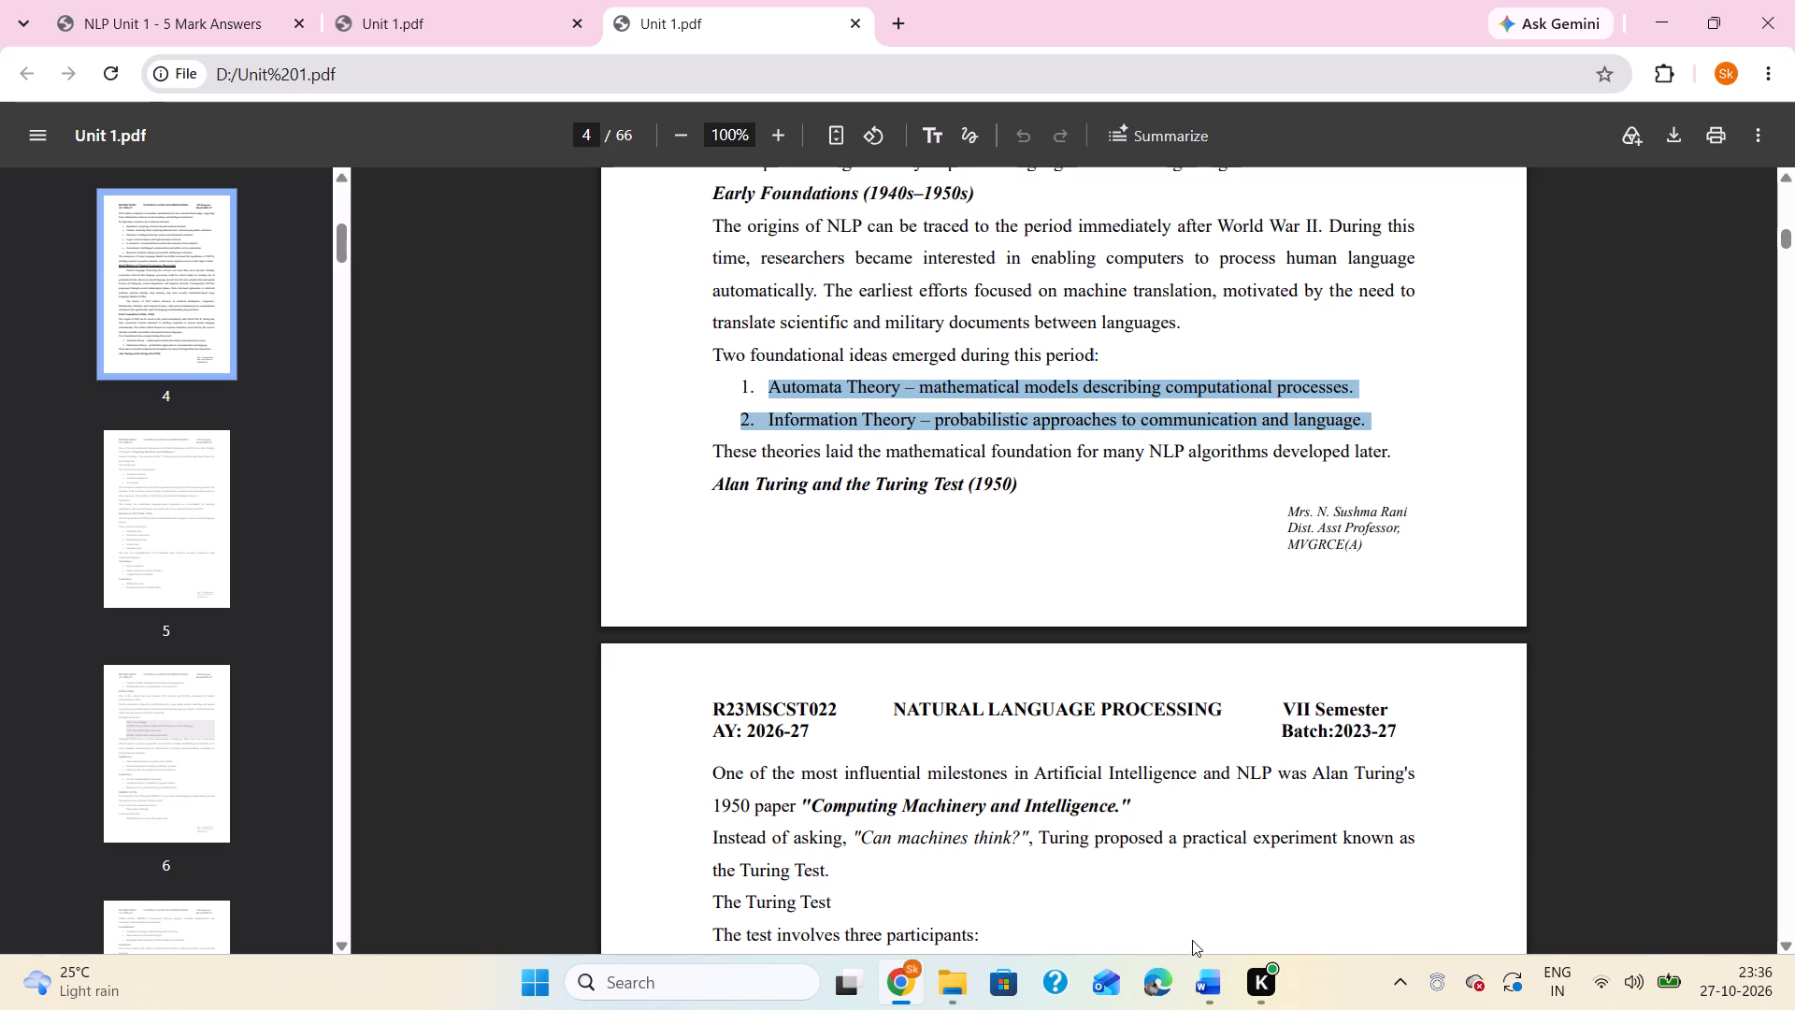
Switch back to Document1, remove the empty lines below the Early Foundations heading and paste the two theory items on a new line there.
click(1204, 973)
click(1275, 862)
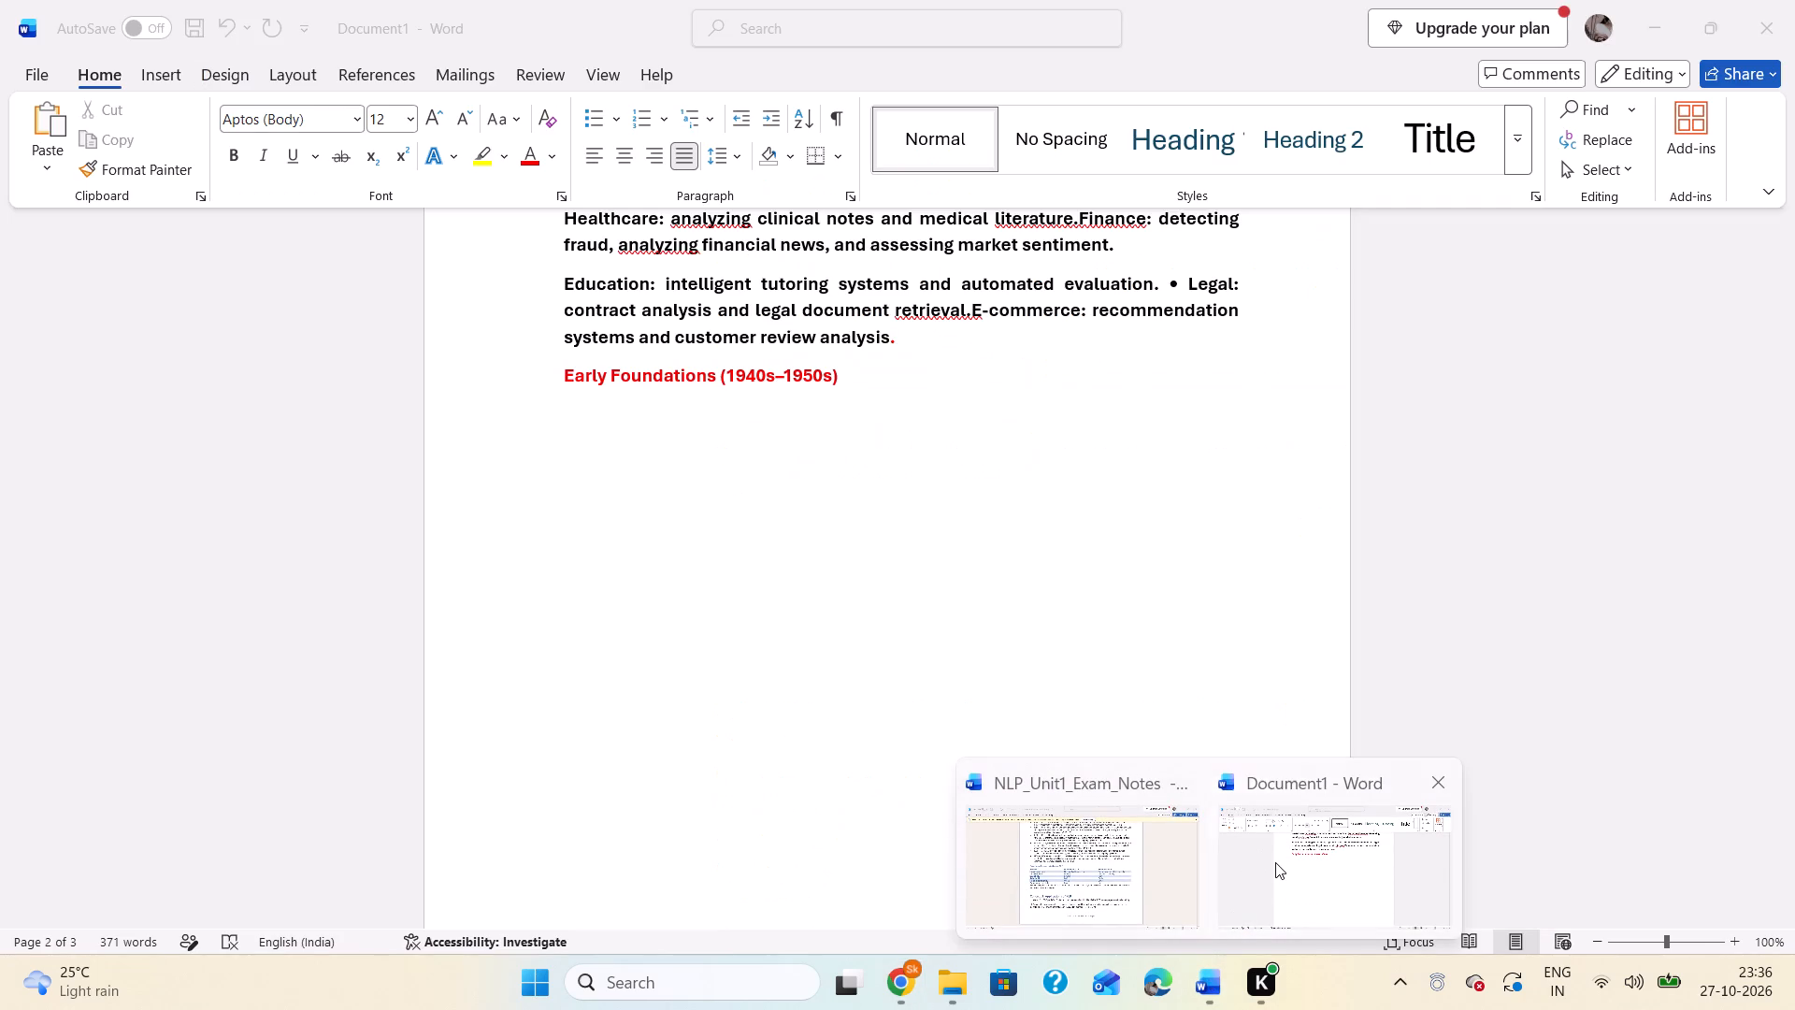
key(BackSpace)
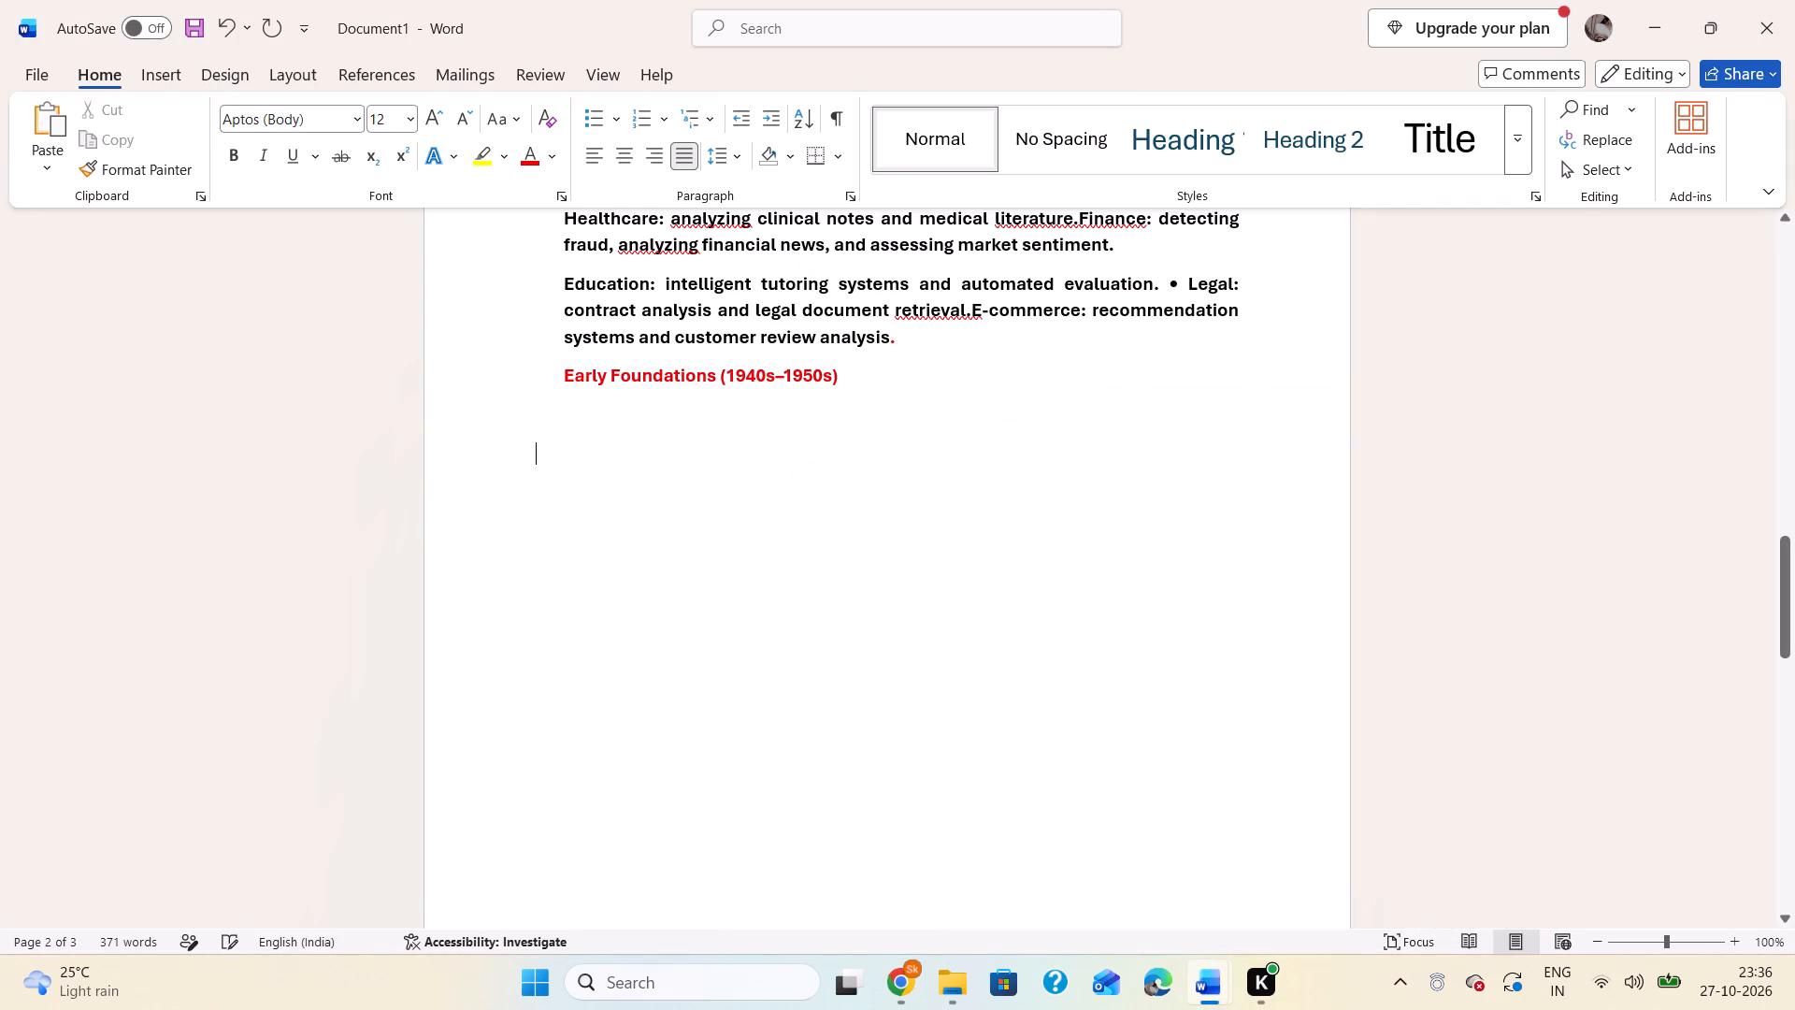
key(BackSpace)
key(BackSpace)
key(Return)
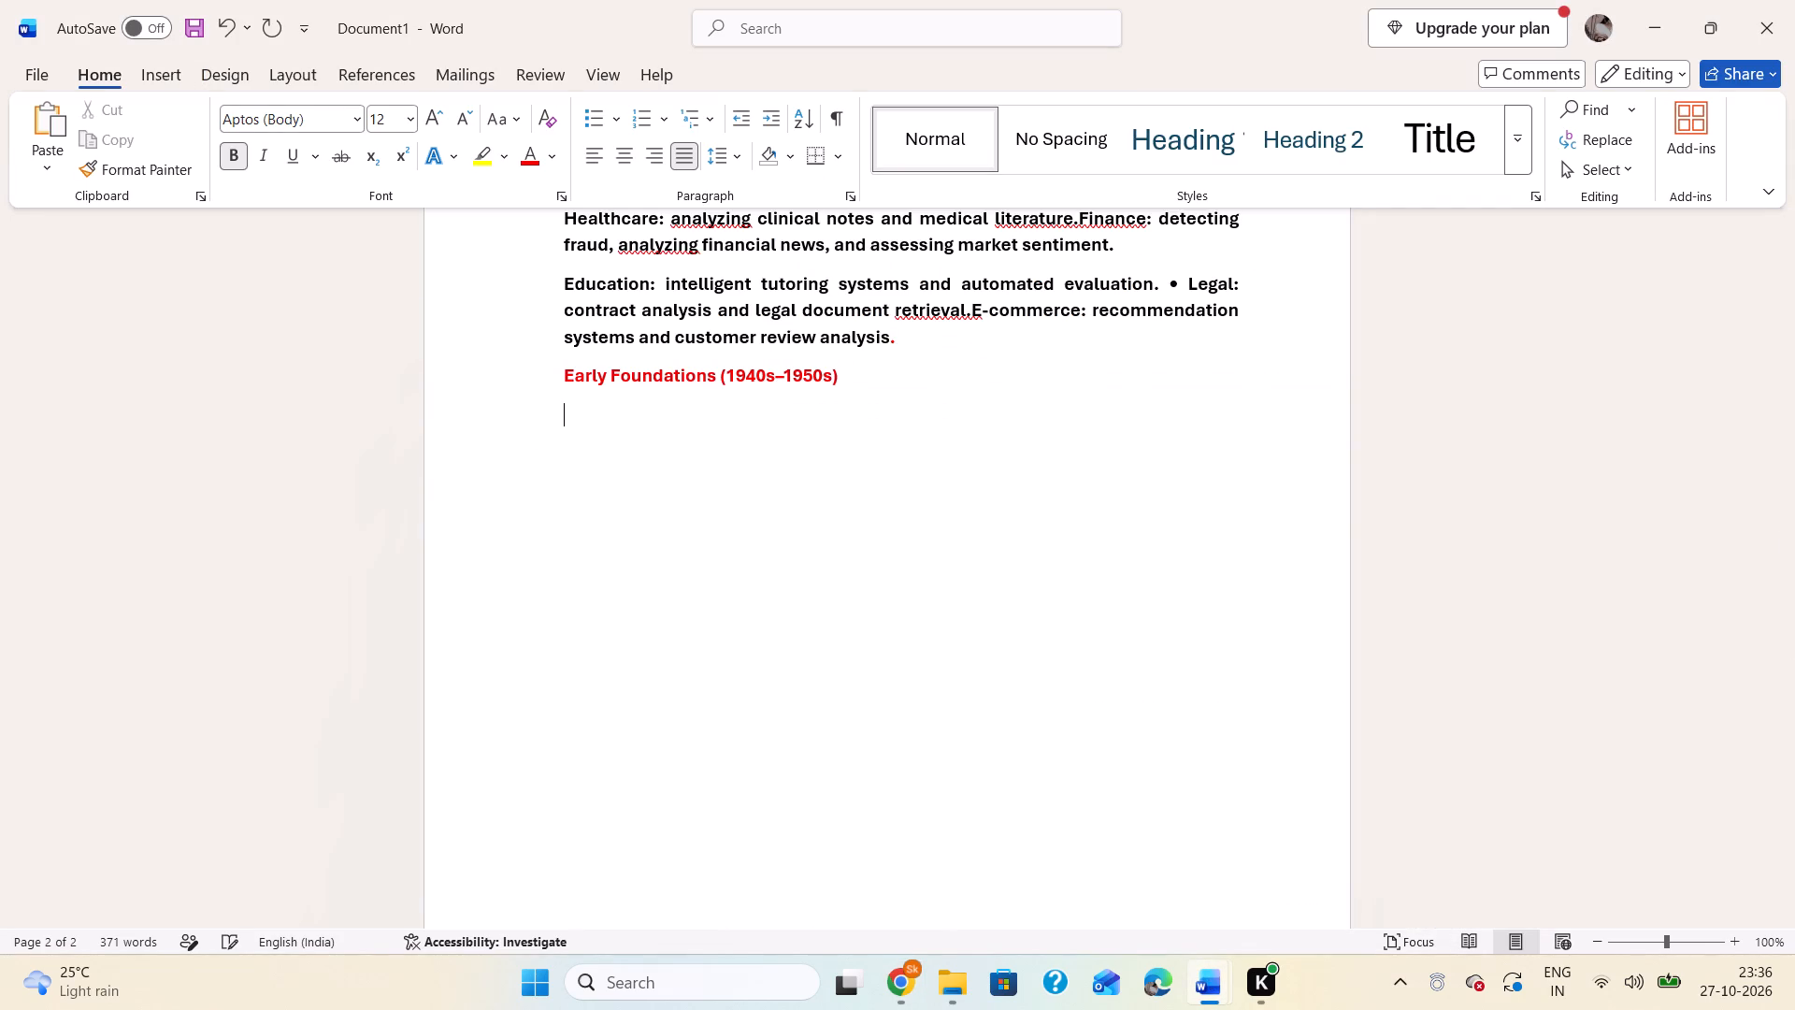
key(ctrl+v)
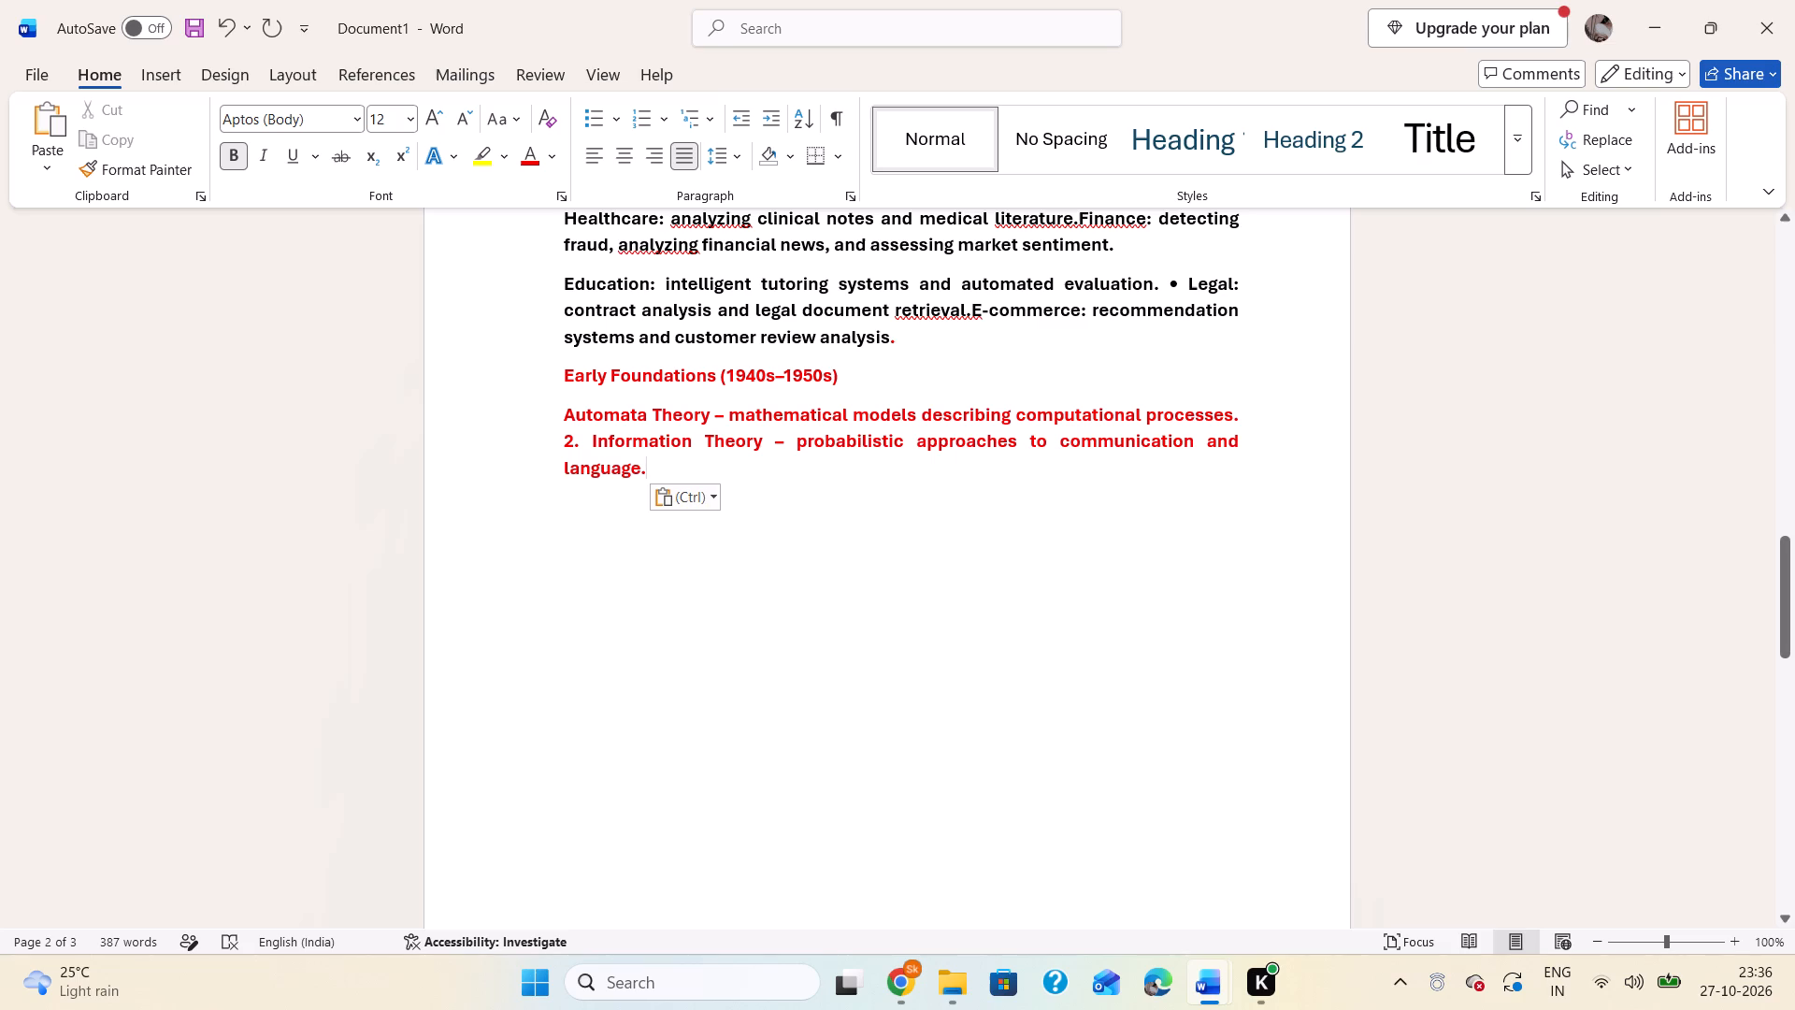
Insert the number "1." directly before "Automata Theory" at the start of the pasted theory text.
click(564, 419)
text(1.)
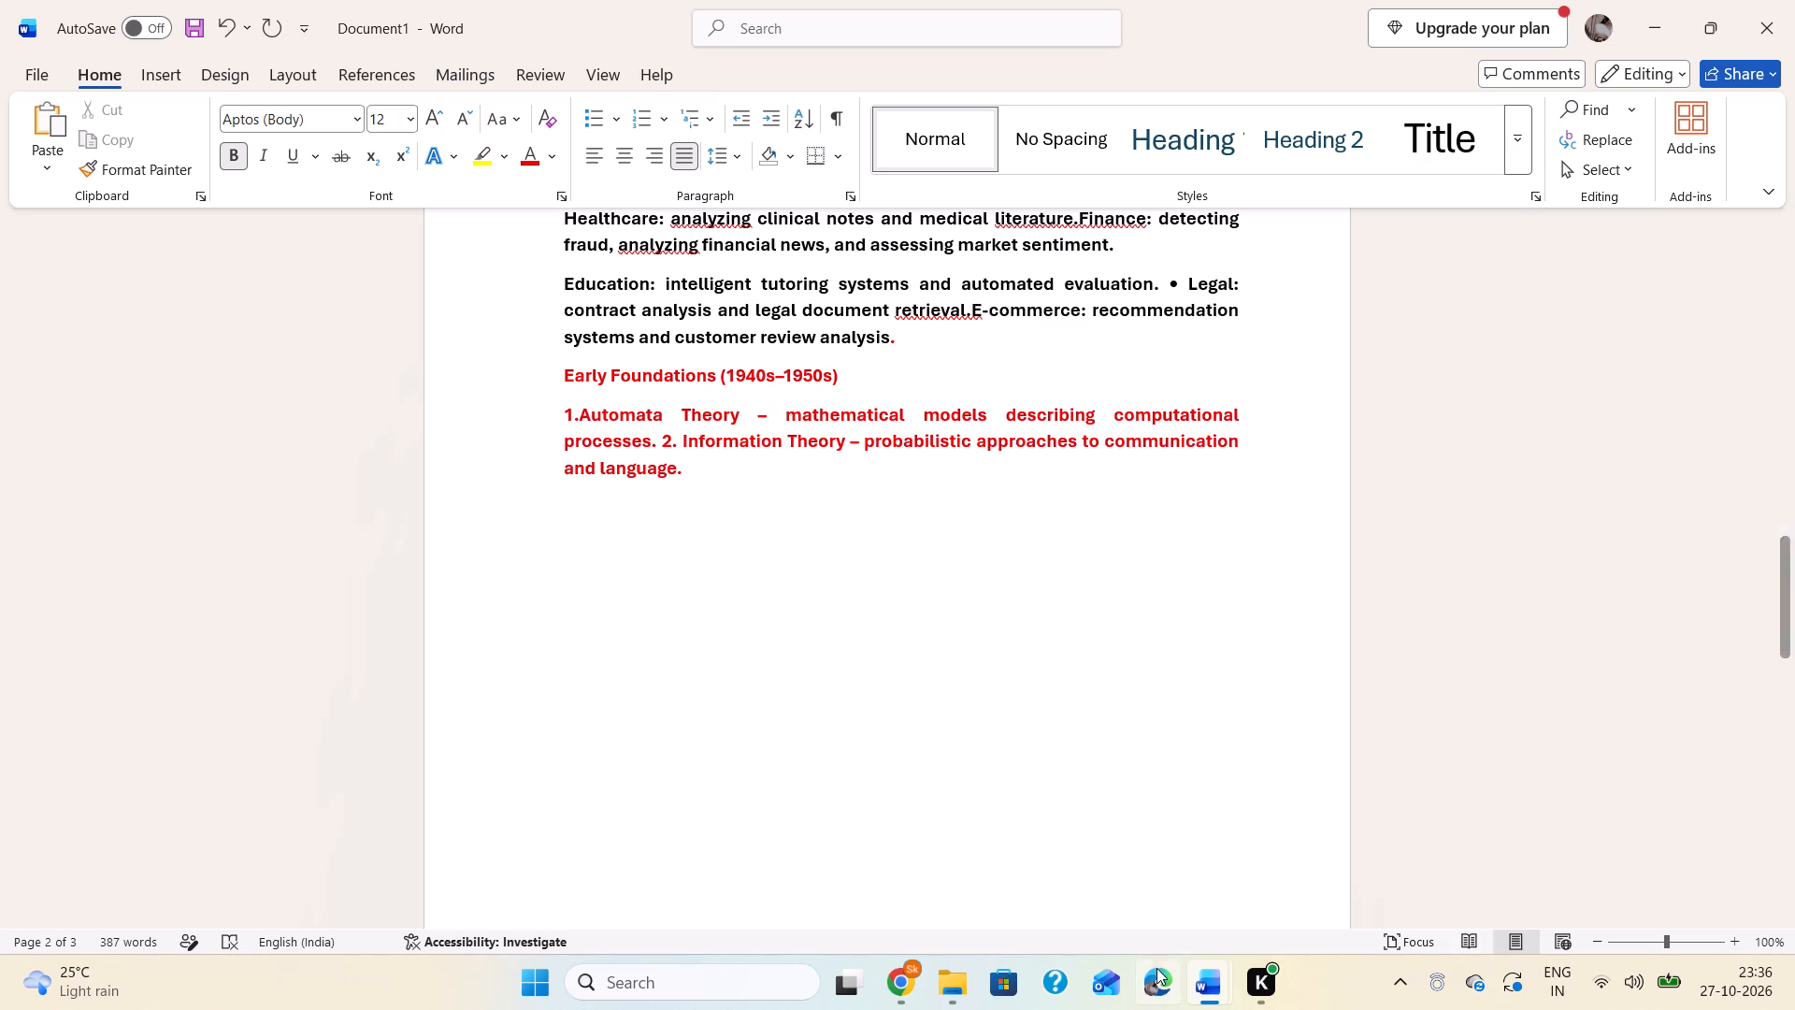
Switch to the Unit 1 PDF and look through pages 4 and 5 for the Rule-Based NLP (1950s–1970s) section.
click(889, 966)
scroll(1059, 841, down, 1)
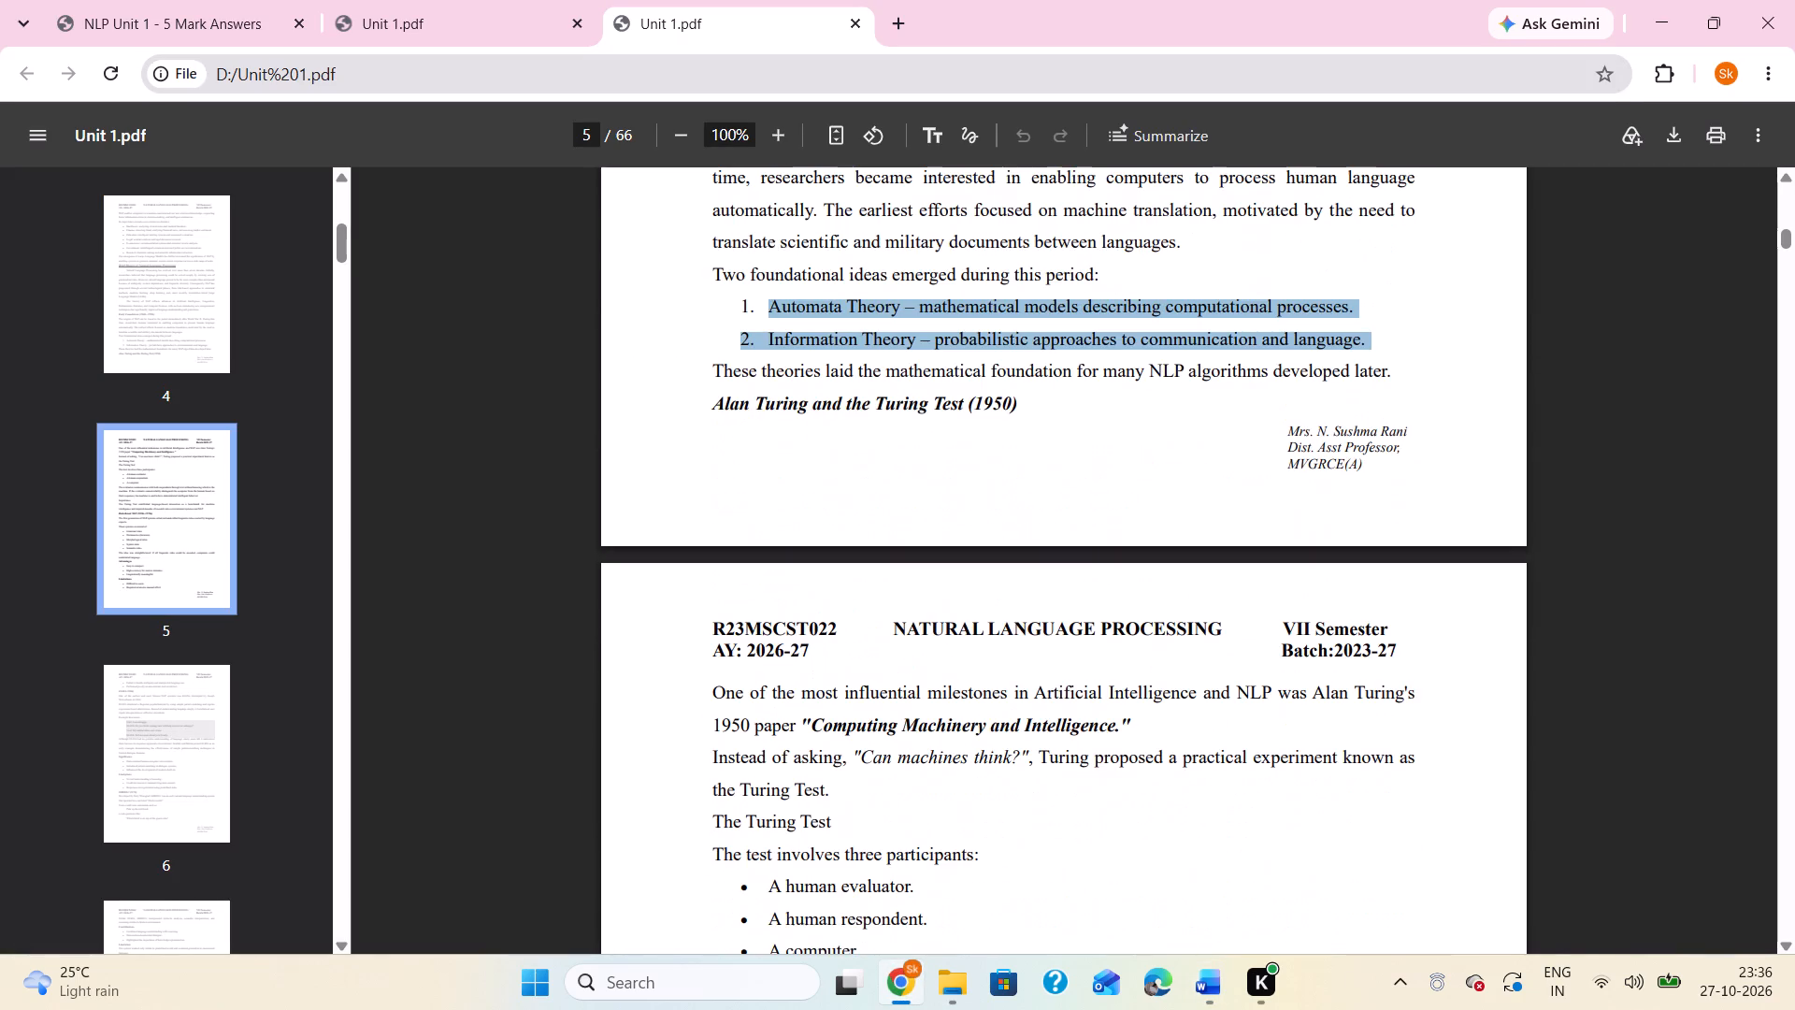
scroll(1059, 841, down, 3)
scroll(1059, 841, right, 1)
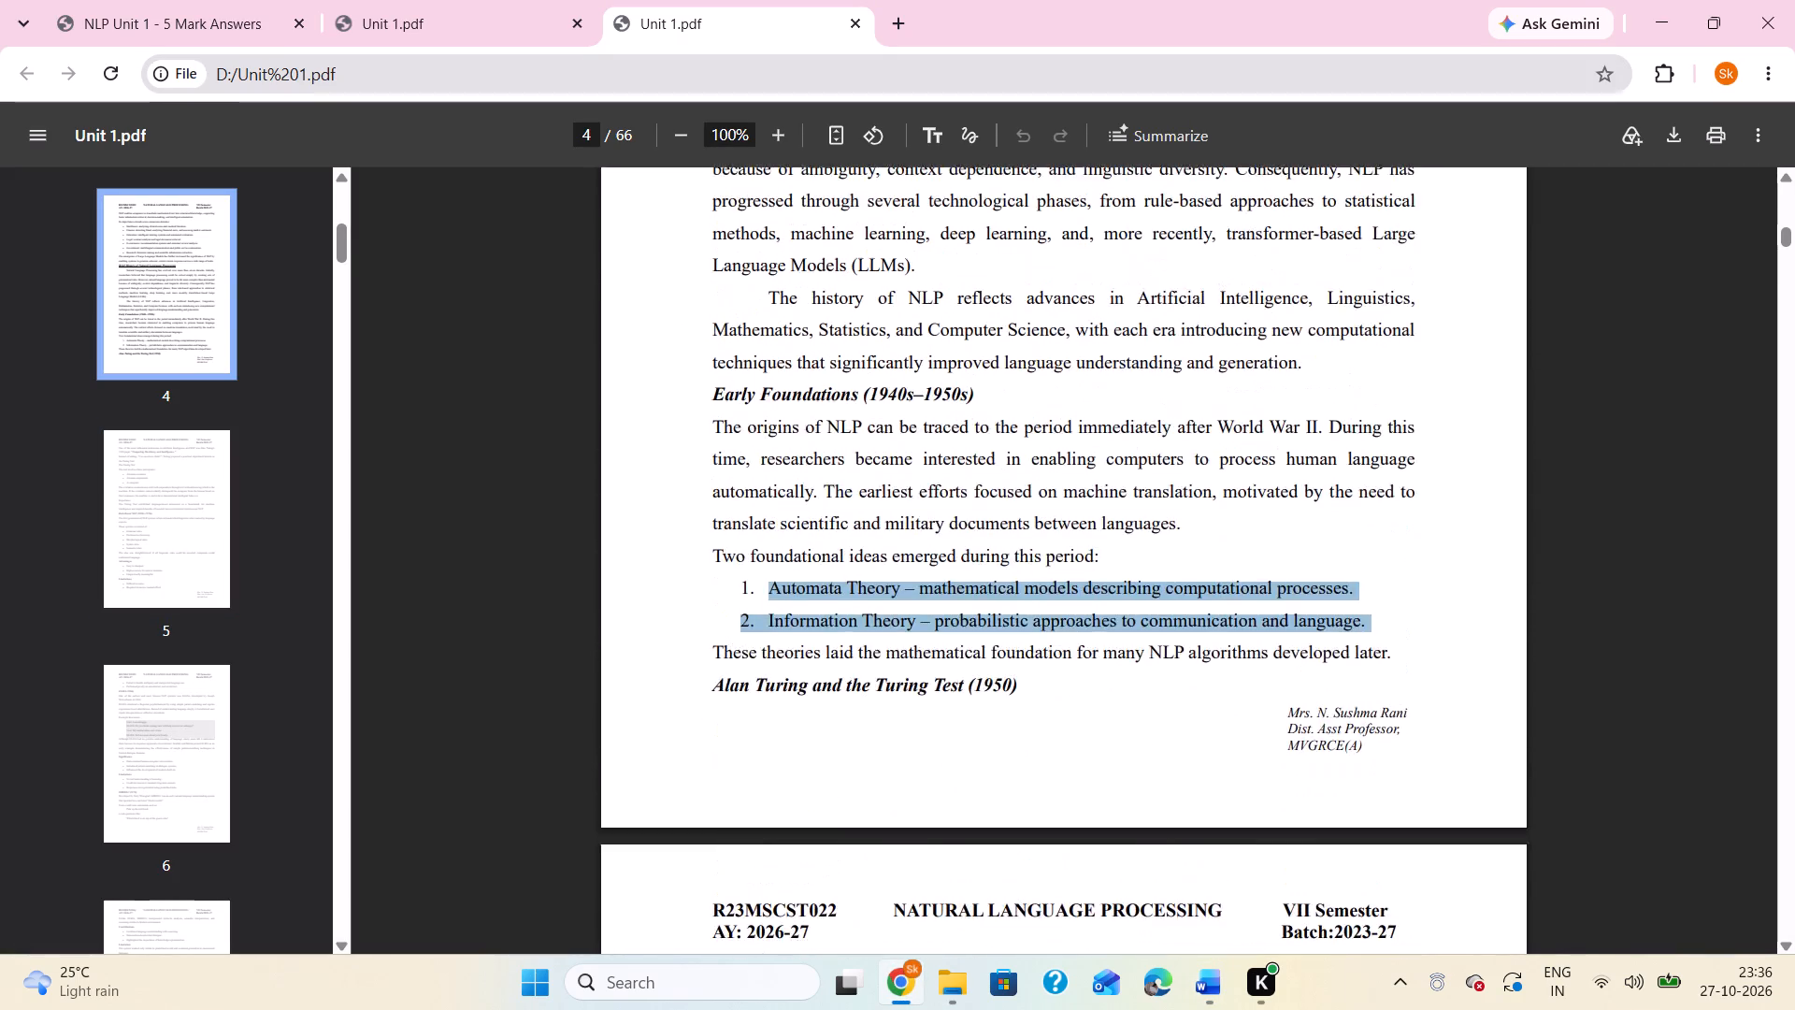
scroll(1059, 841, right, 1)
scroll(1059, 841, down, 3)
scroll(1059, 841, up, 1)
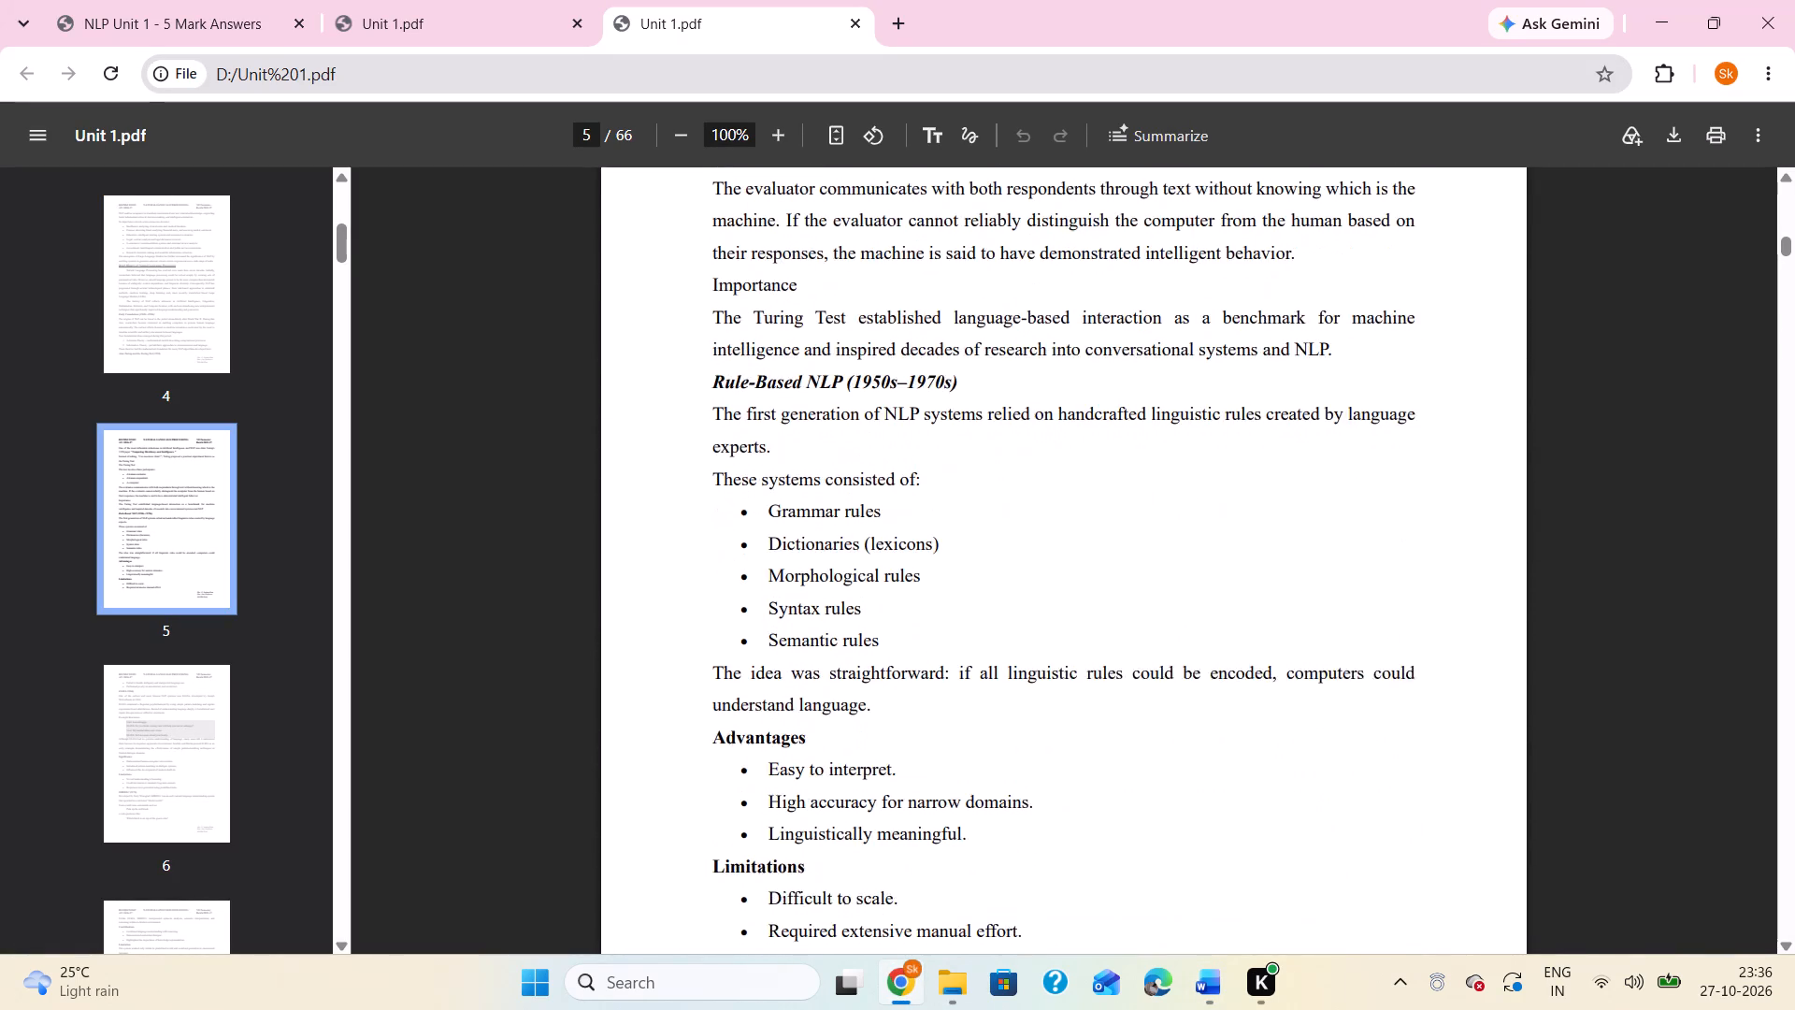
scroll(1059, 841, up, 1)
scroll(1059, 841, down, 2)
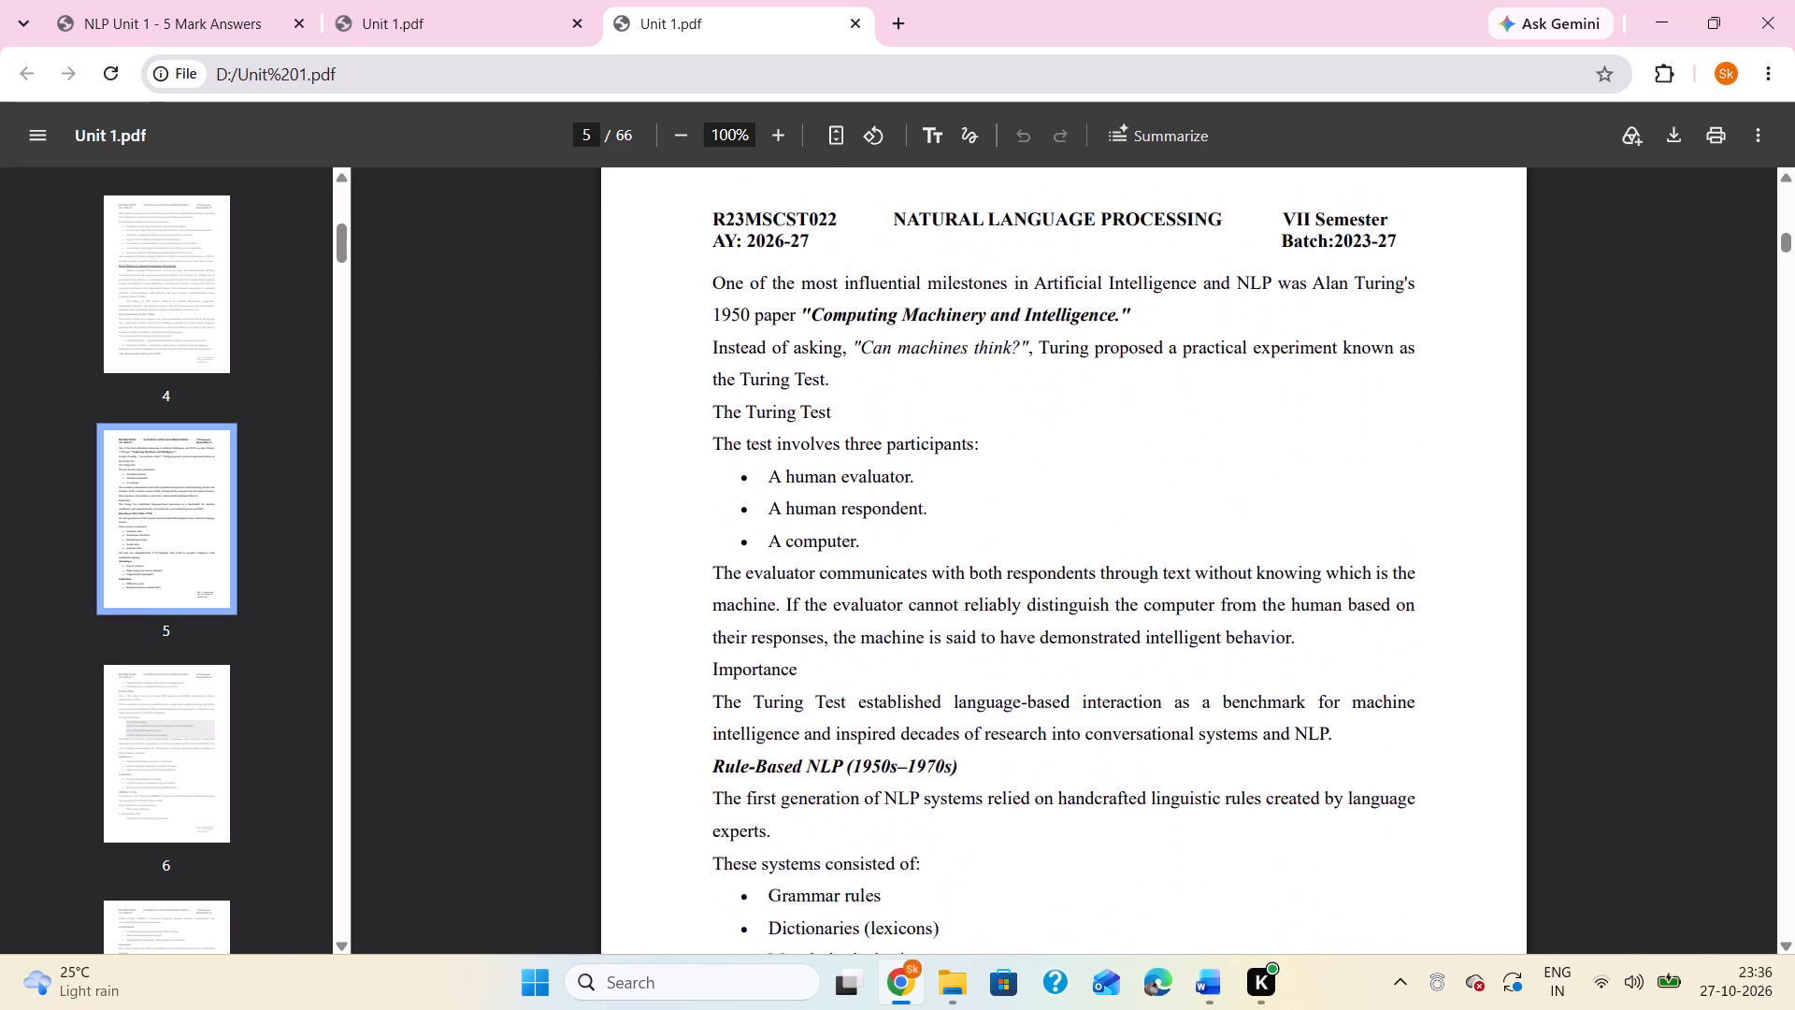
scroll(1059, 841, down, 2)
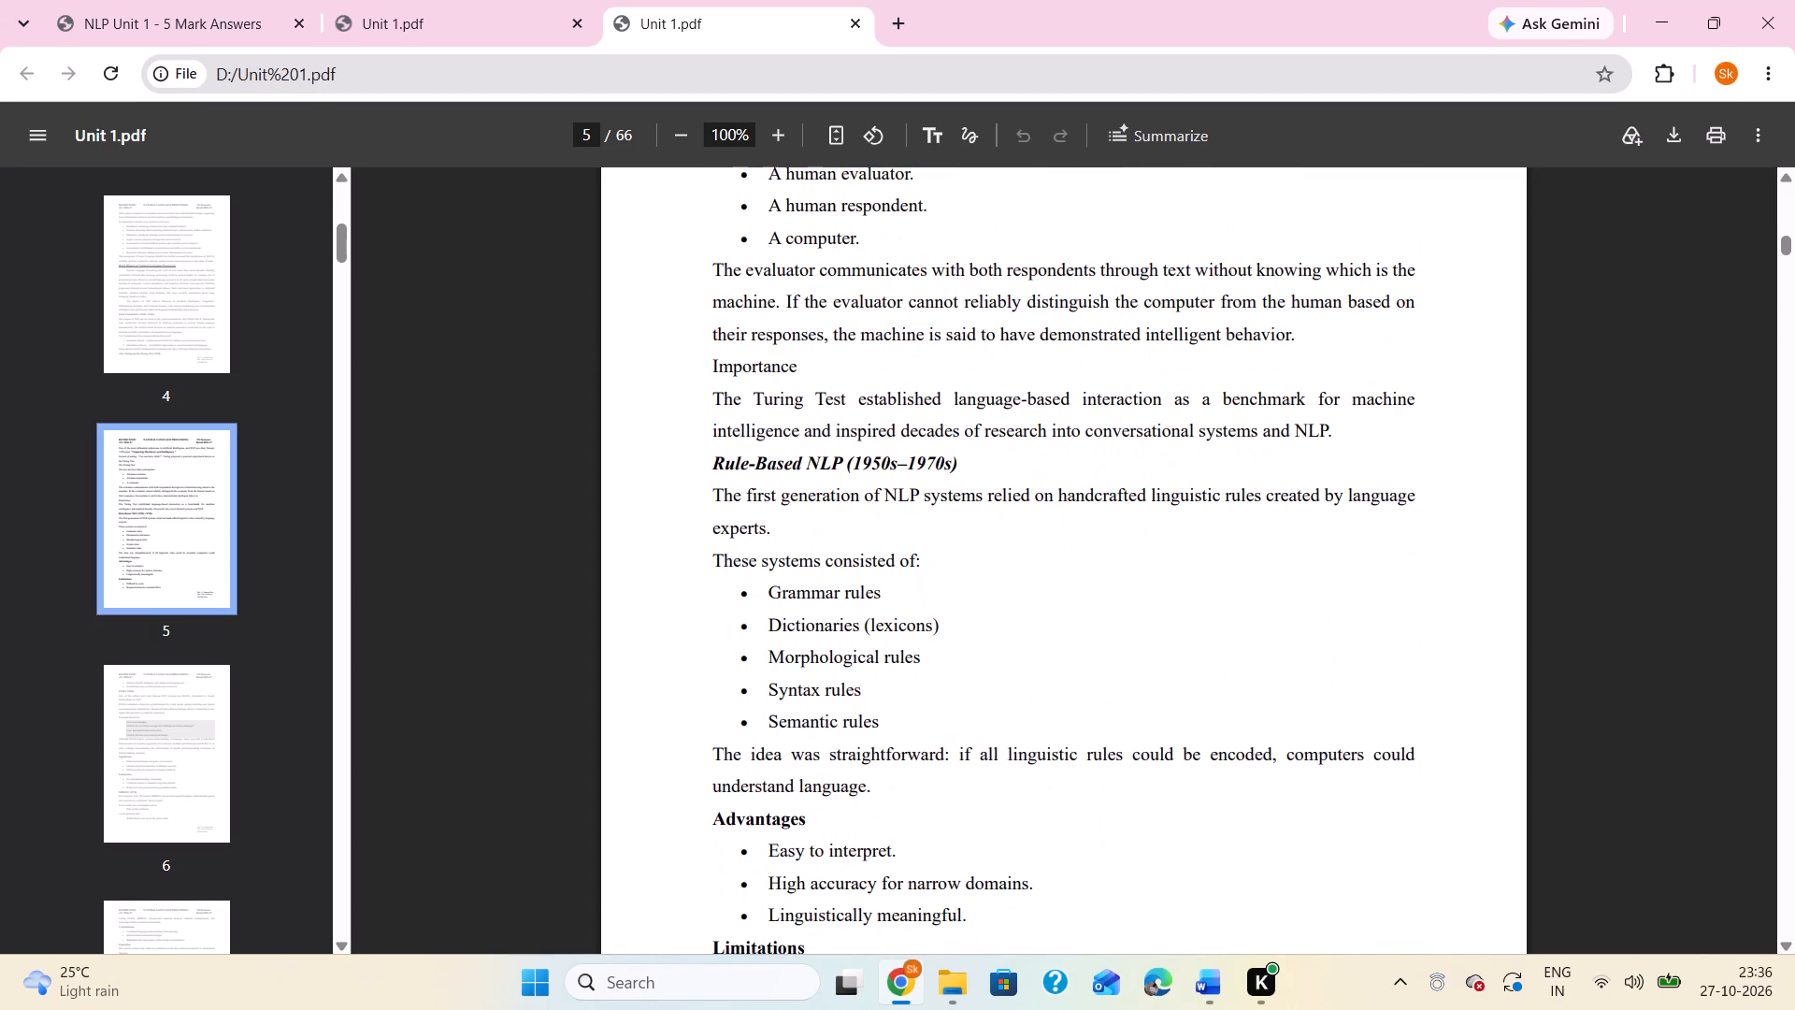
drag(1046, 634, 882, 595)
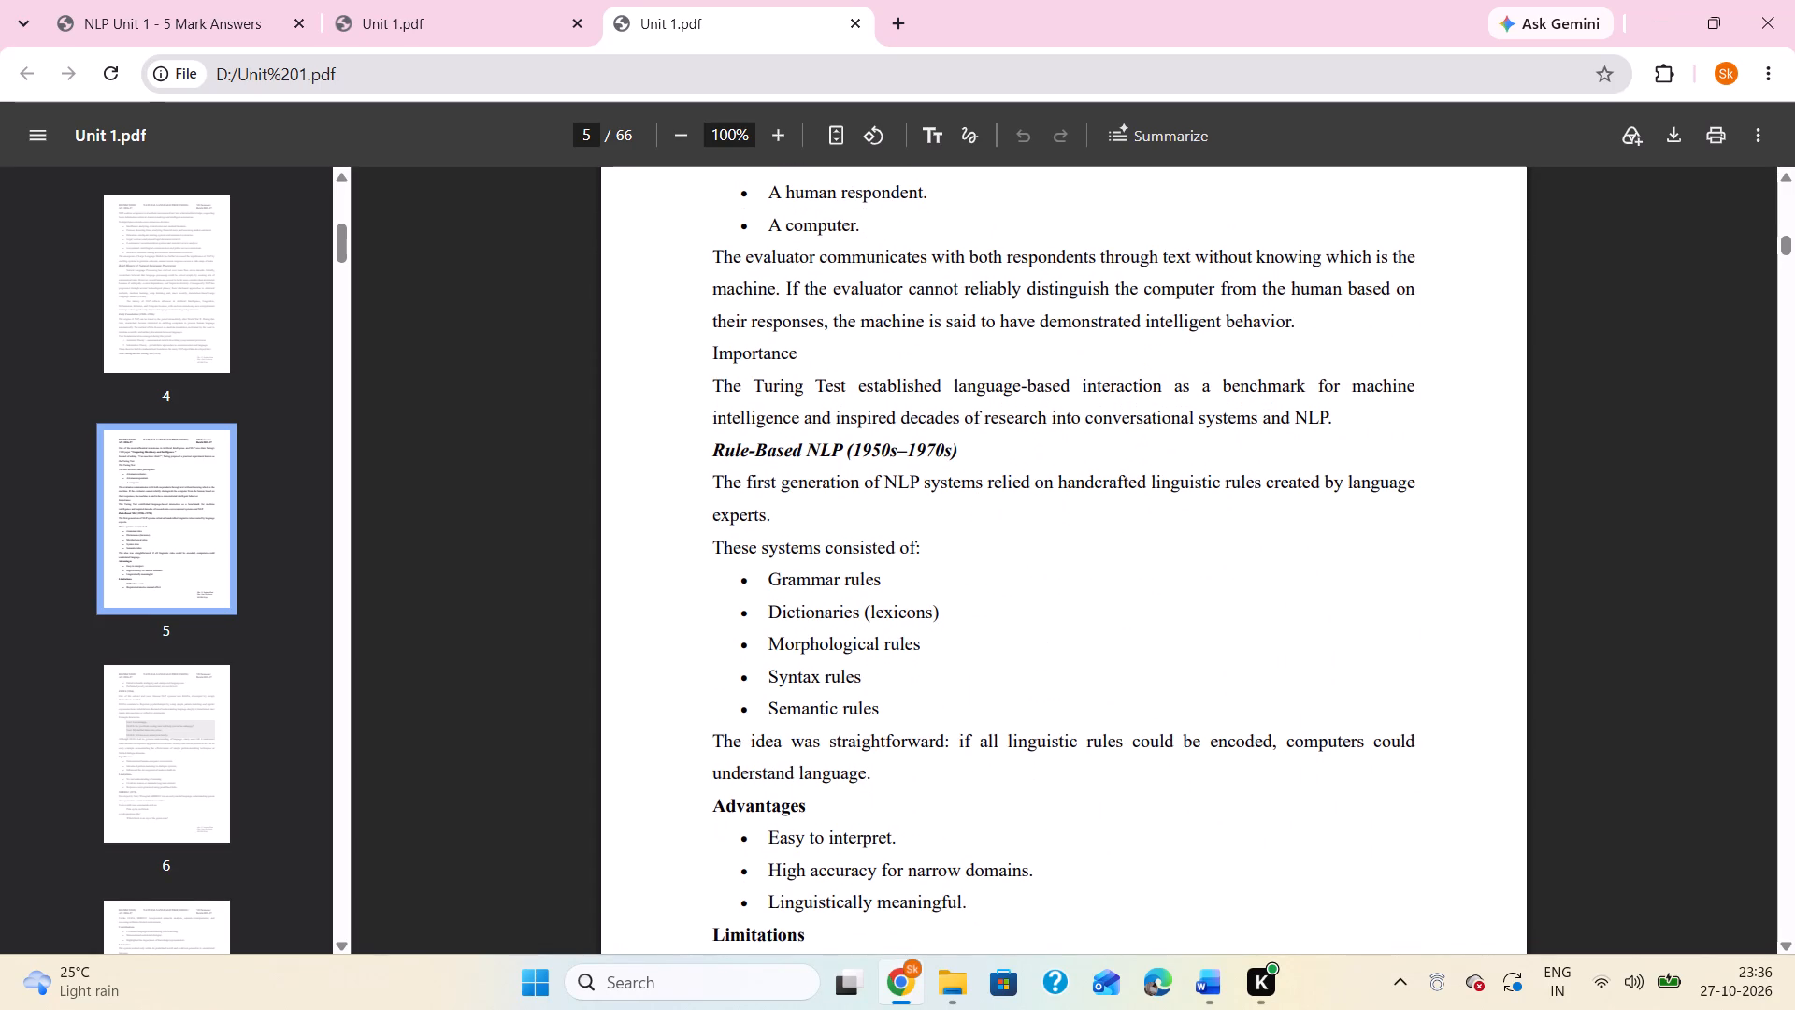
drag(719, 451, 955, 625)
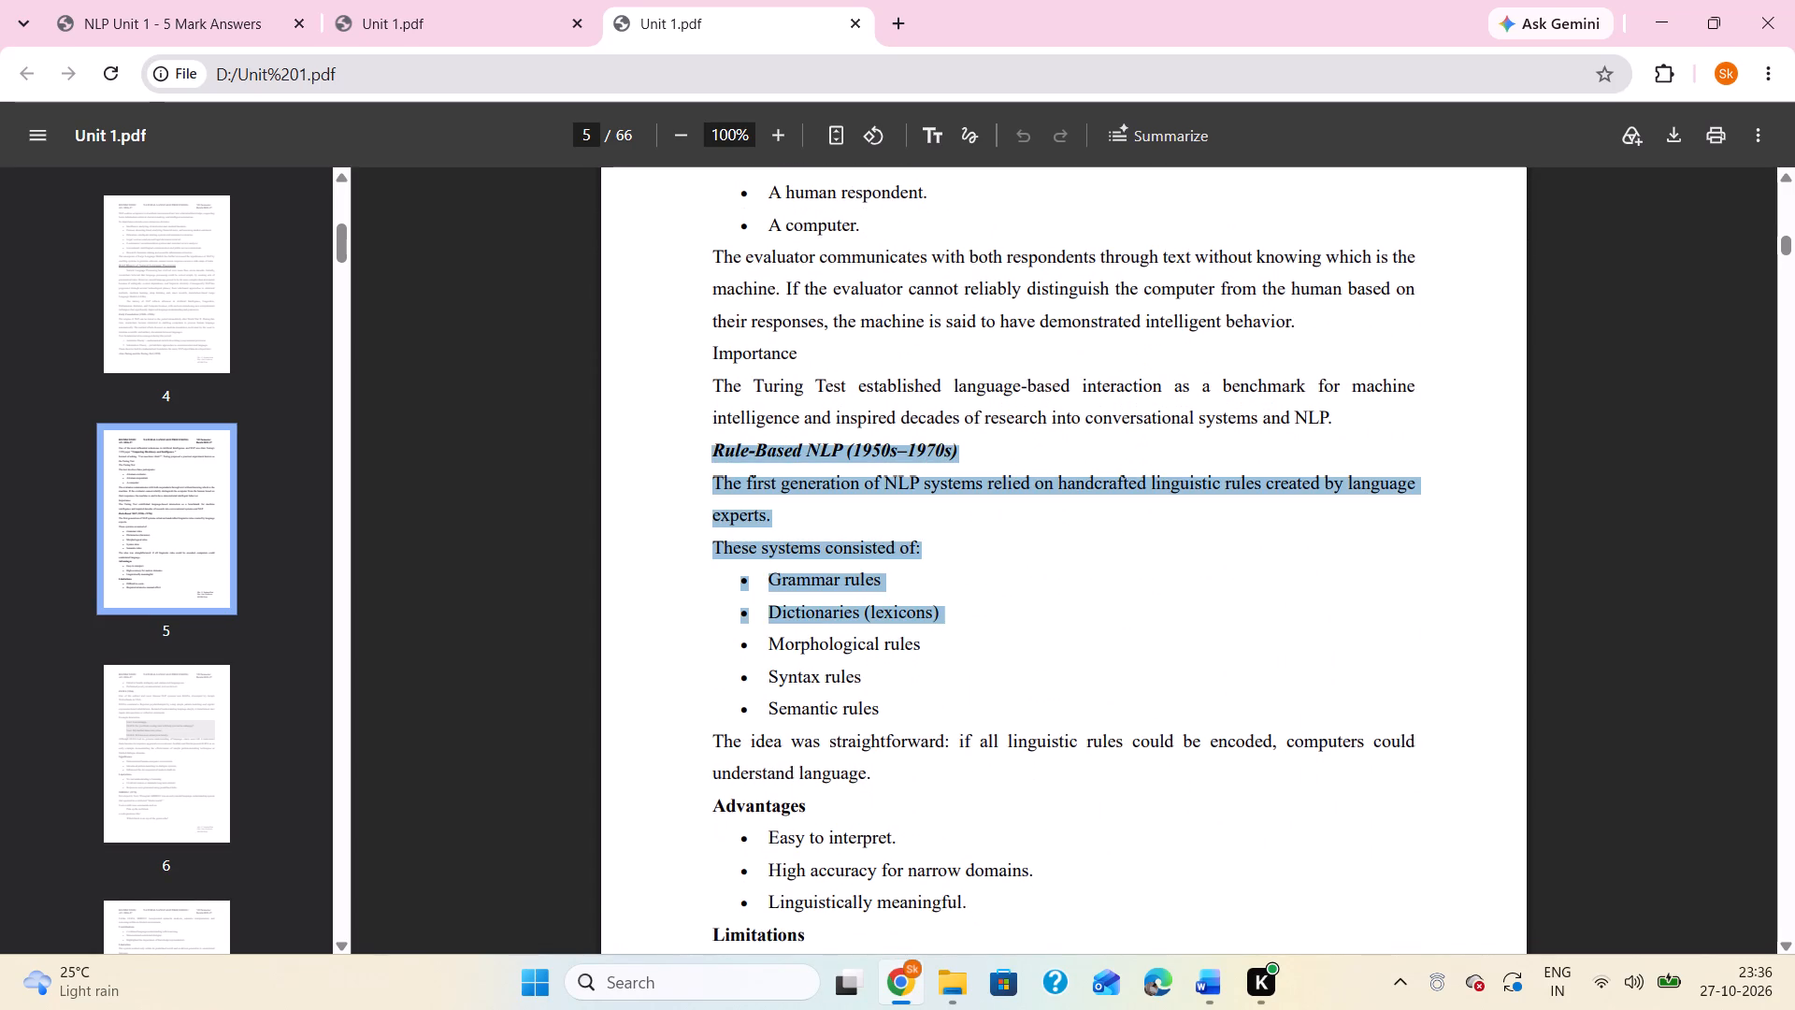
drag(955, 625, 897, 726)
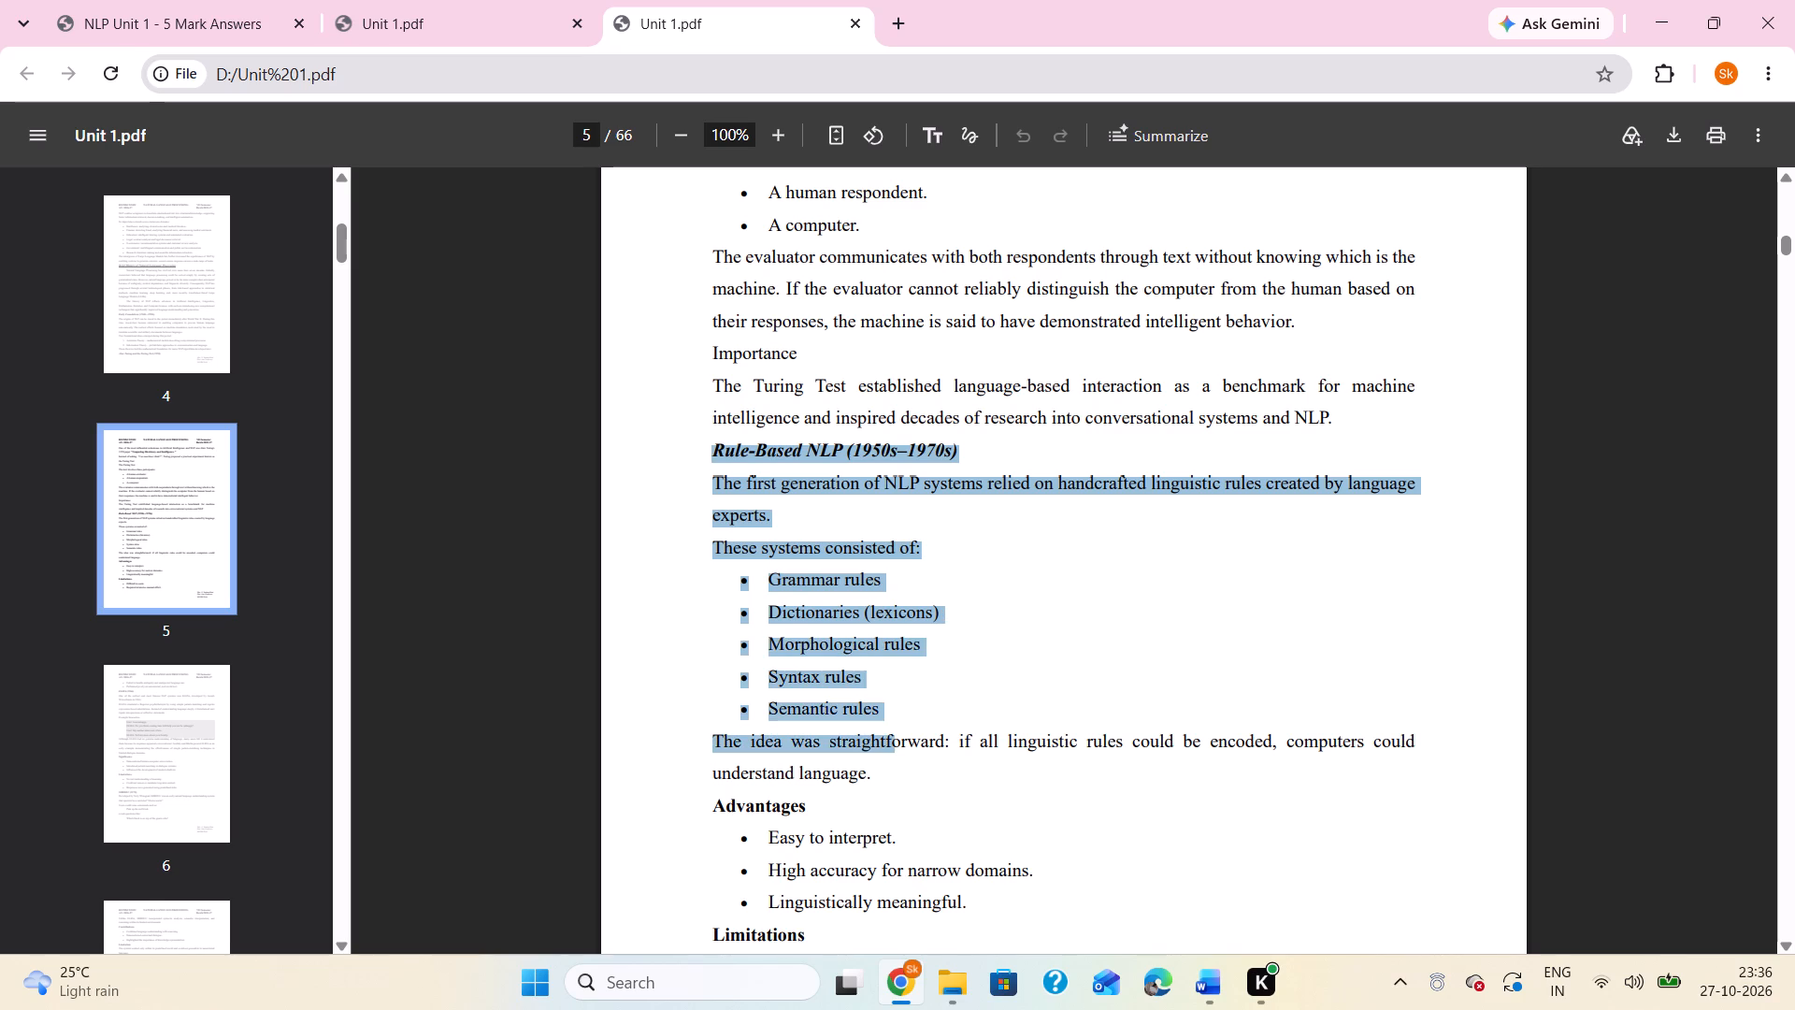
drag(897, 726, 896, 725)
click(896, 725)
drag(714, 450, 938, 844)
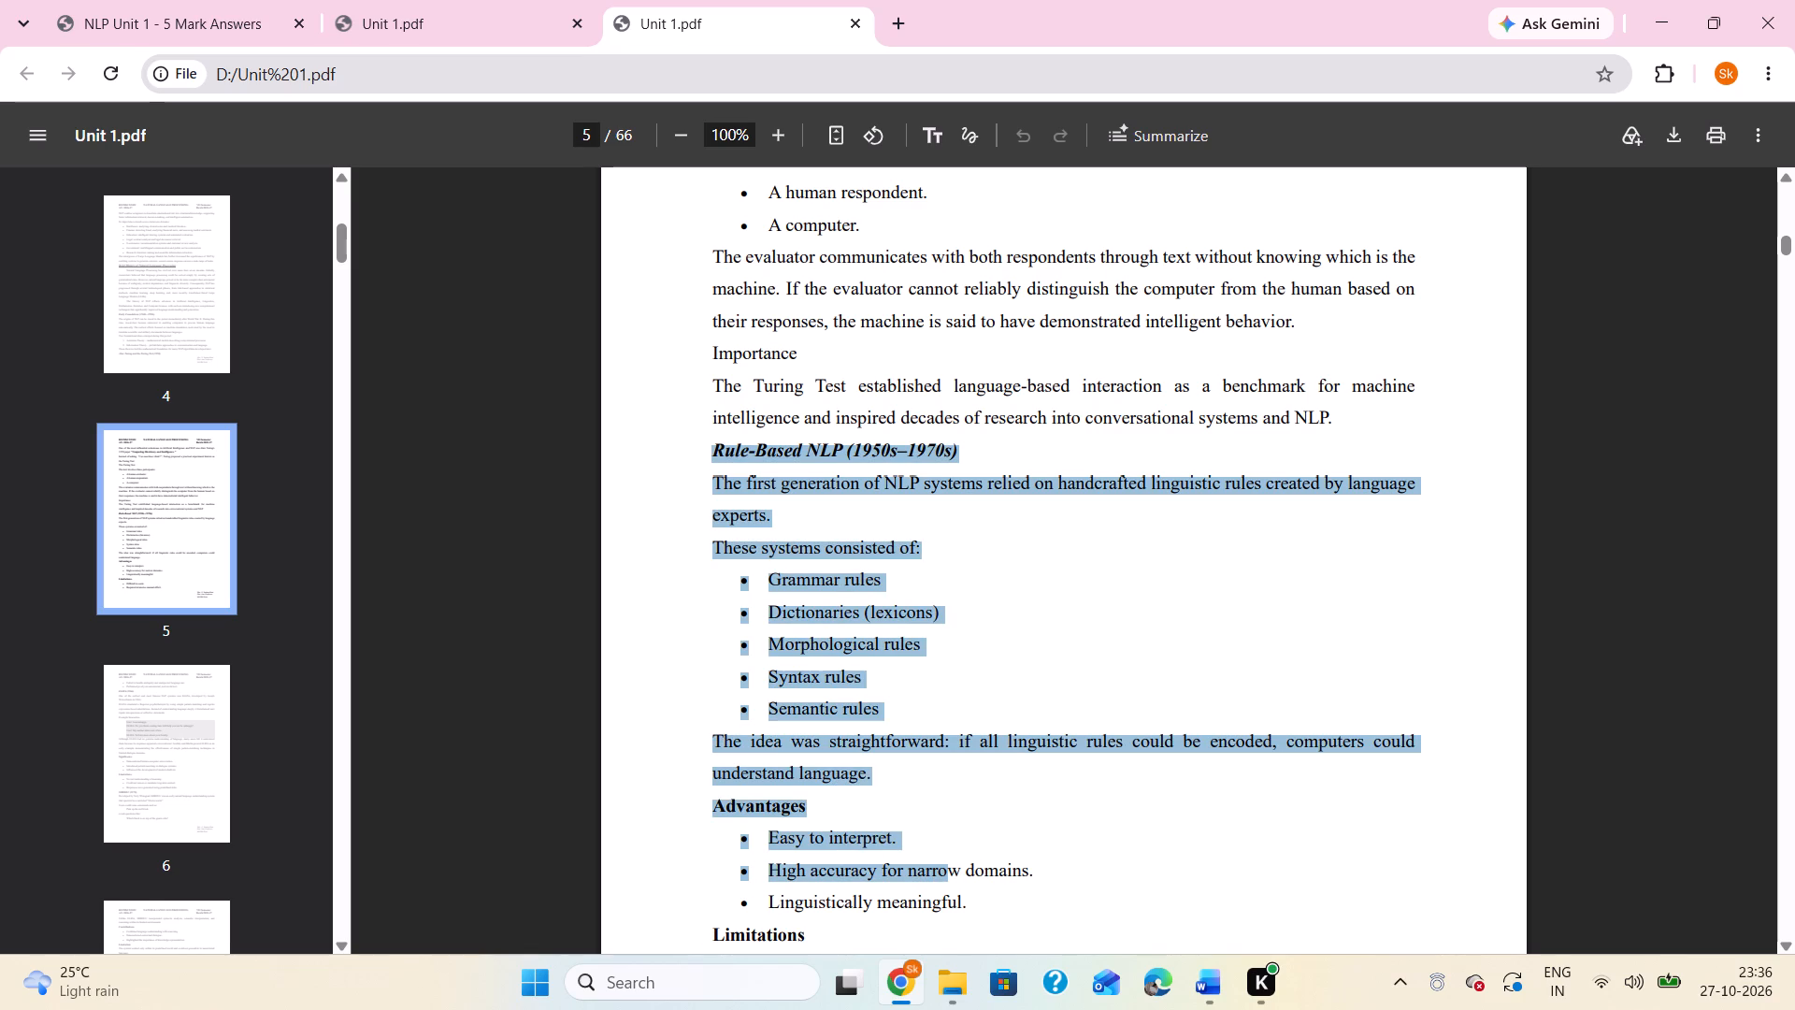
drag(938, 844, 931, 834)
Copy the page 5 text from the "Rule-Based NLP (1950s–1970s)" heading through the "Required extensive manual effort." bullet.
scroll(787, 539, down, 1)
click(787, 539)
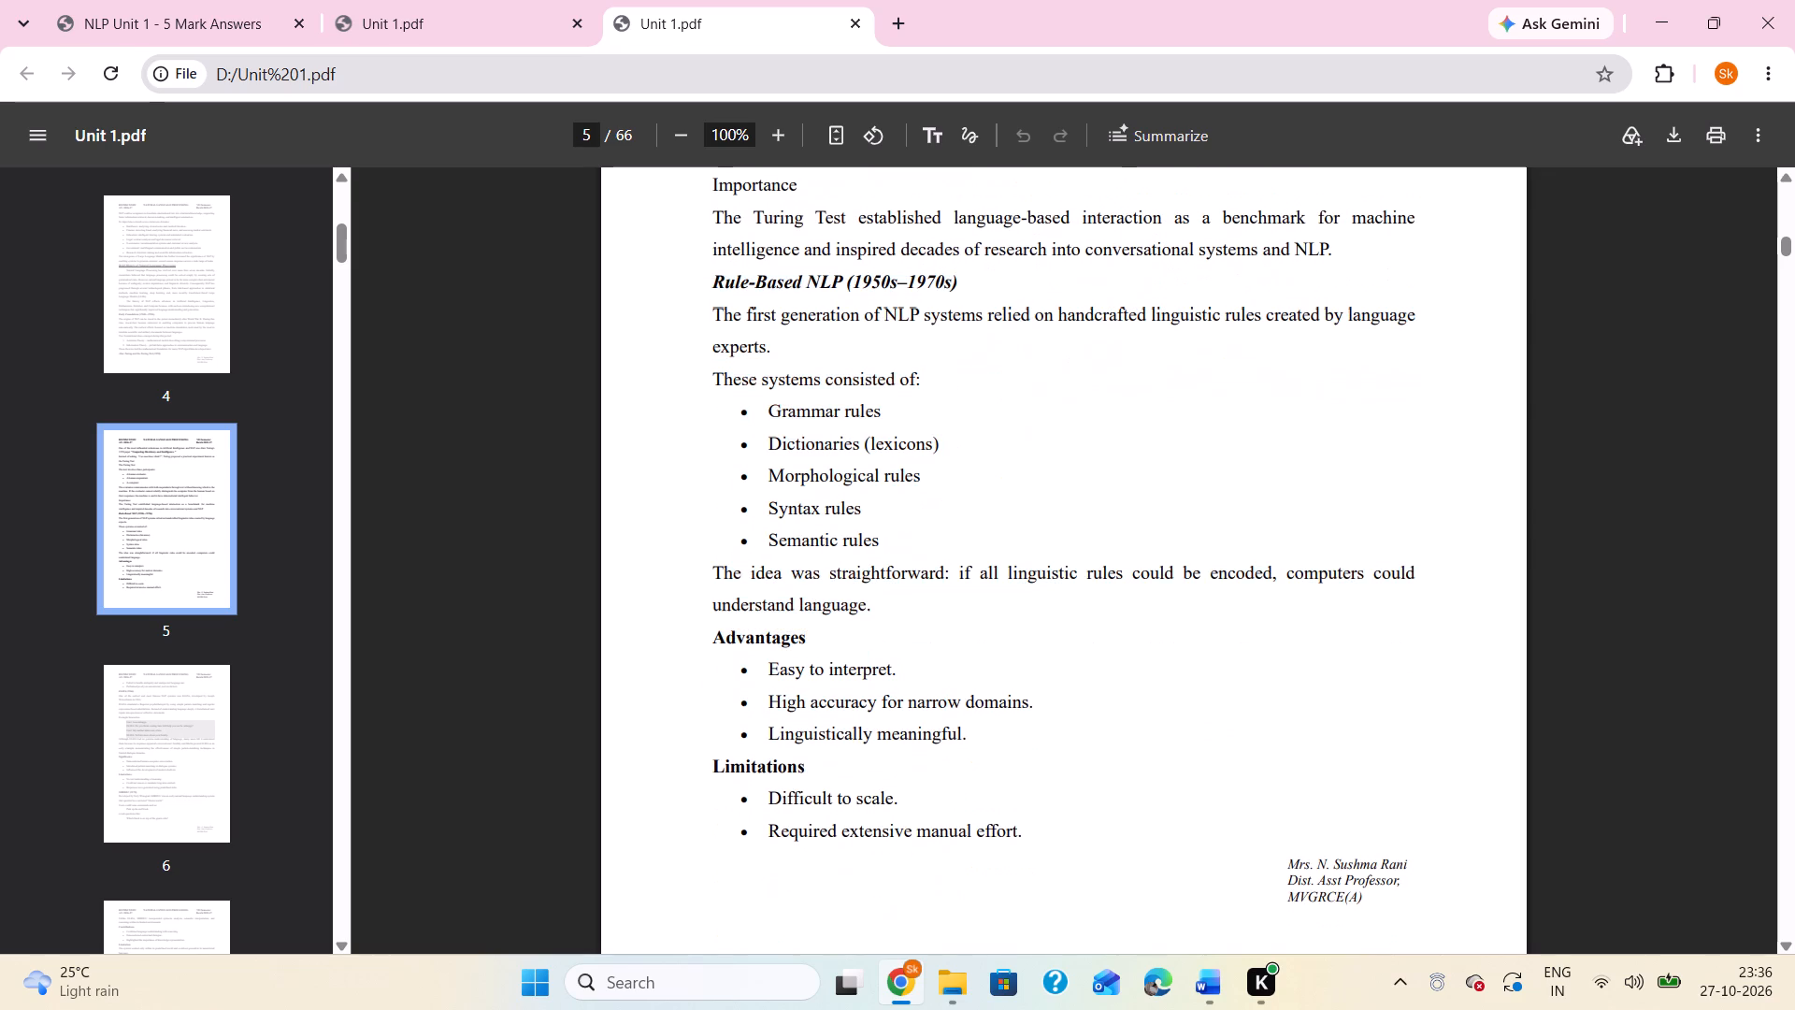
drag(714, 275, 1012, 820)
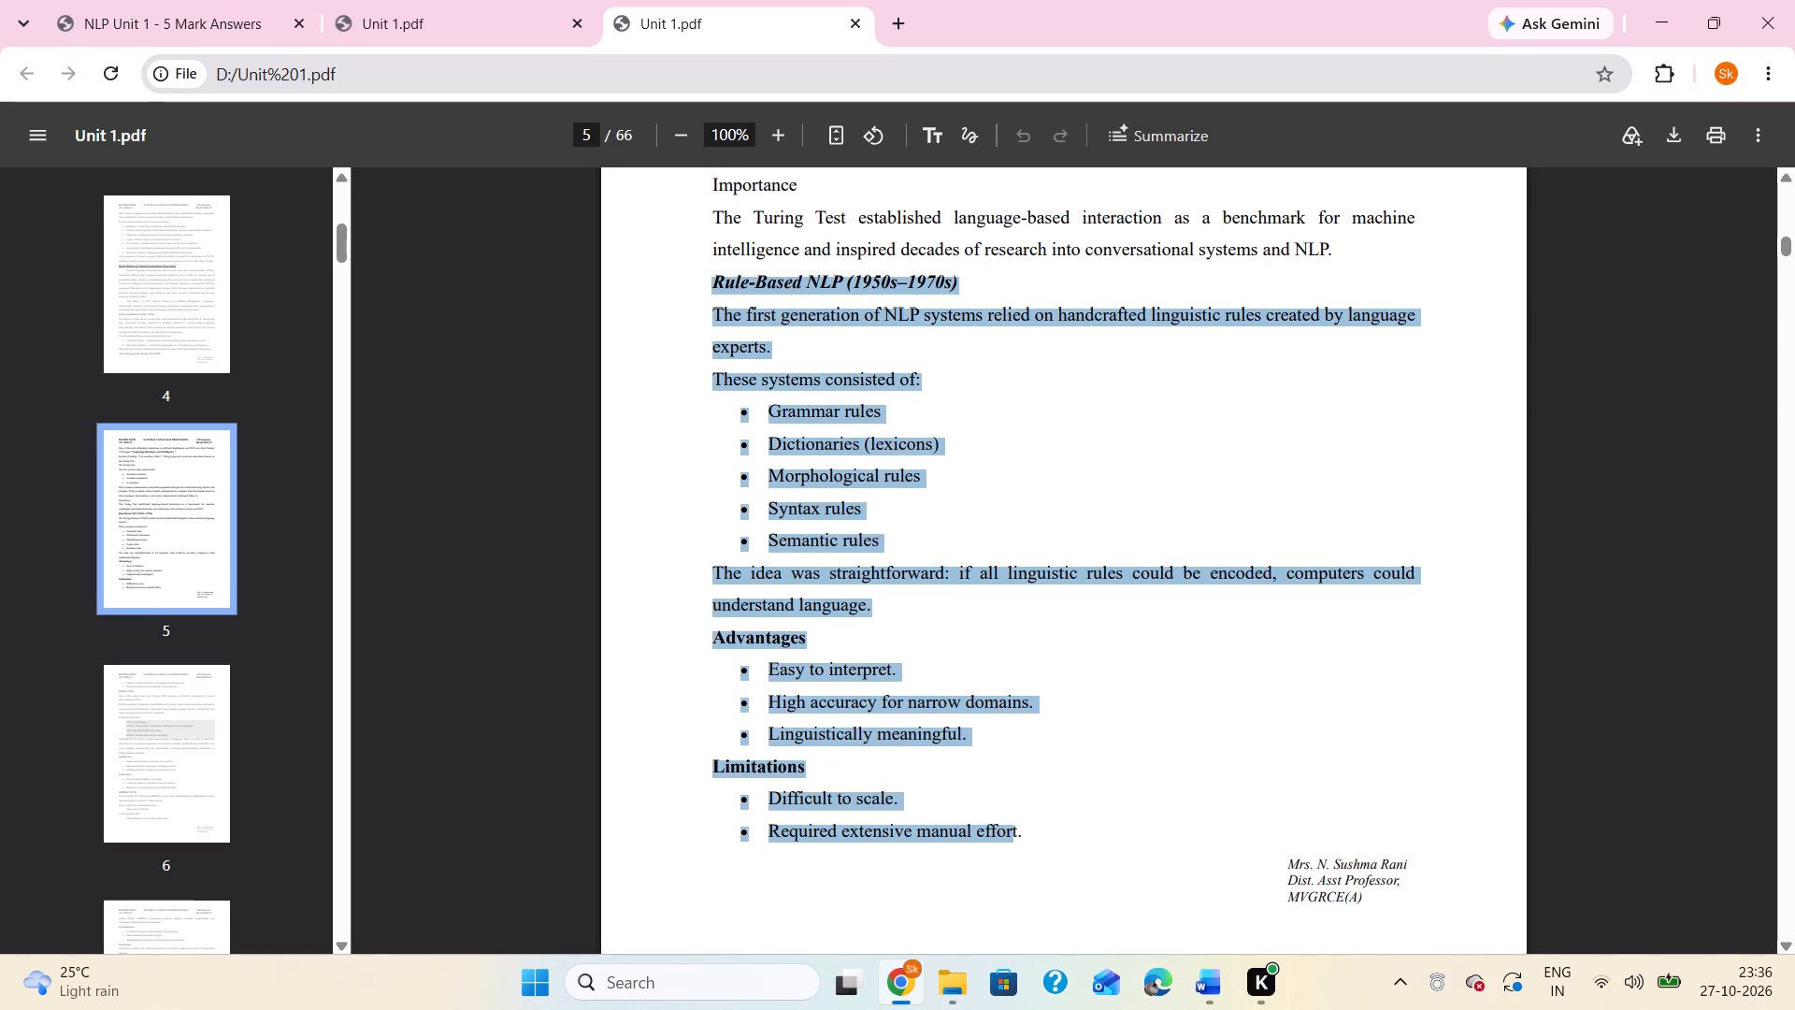
drag(1012, 820, 1041, 822)
key(ctrl+c)
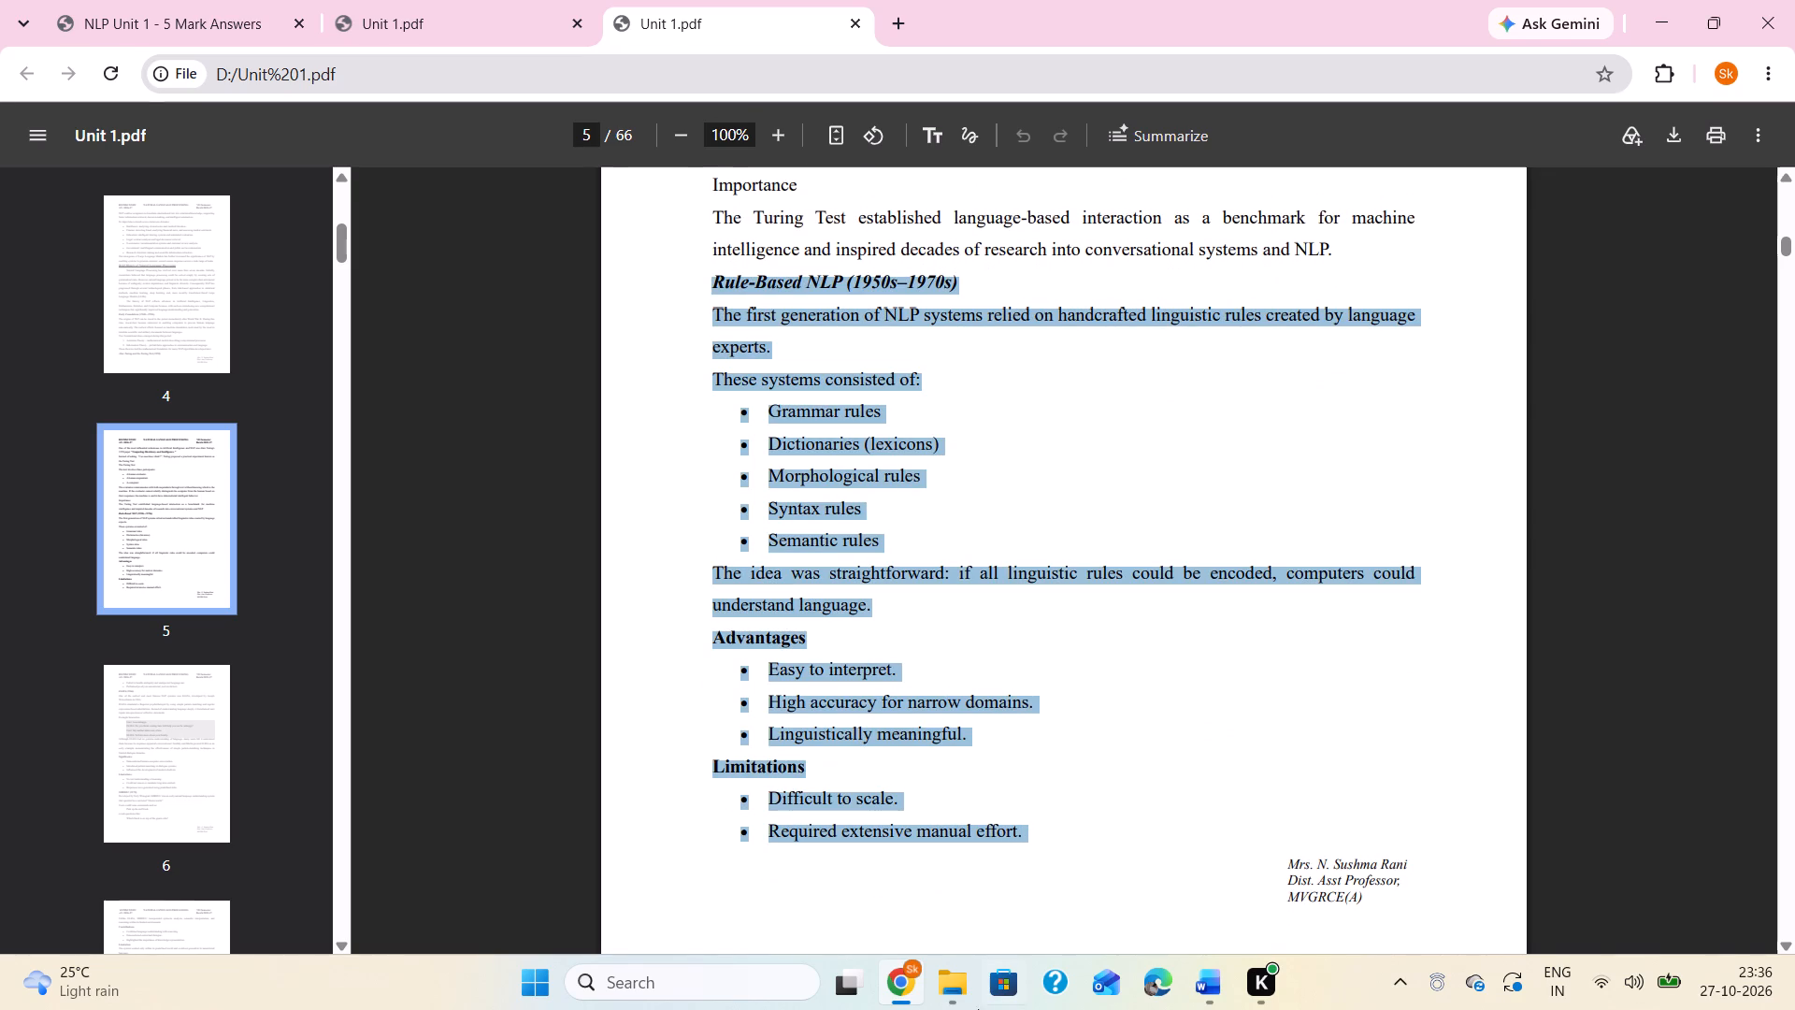
Switch back to Document1 and paste the copied Rule-Based NLP text on a new line below the theory items.
click(1209, 995)
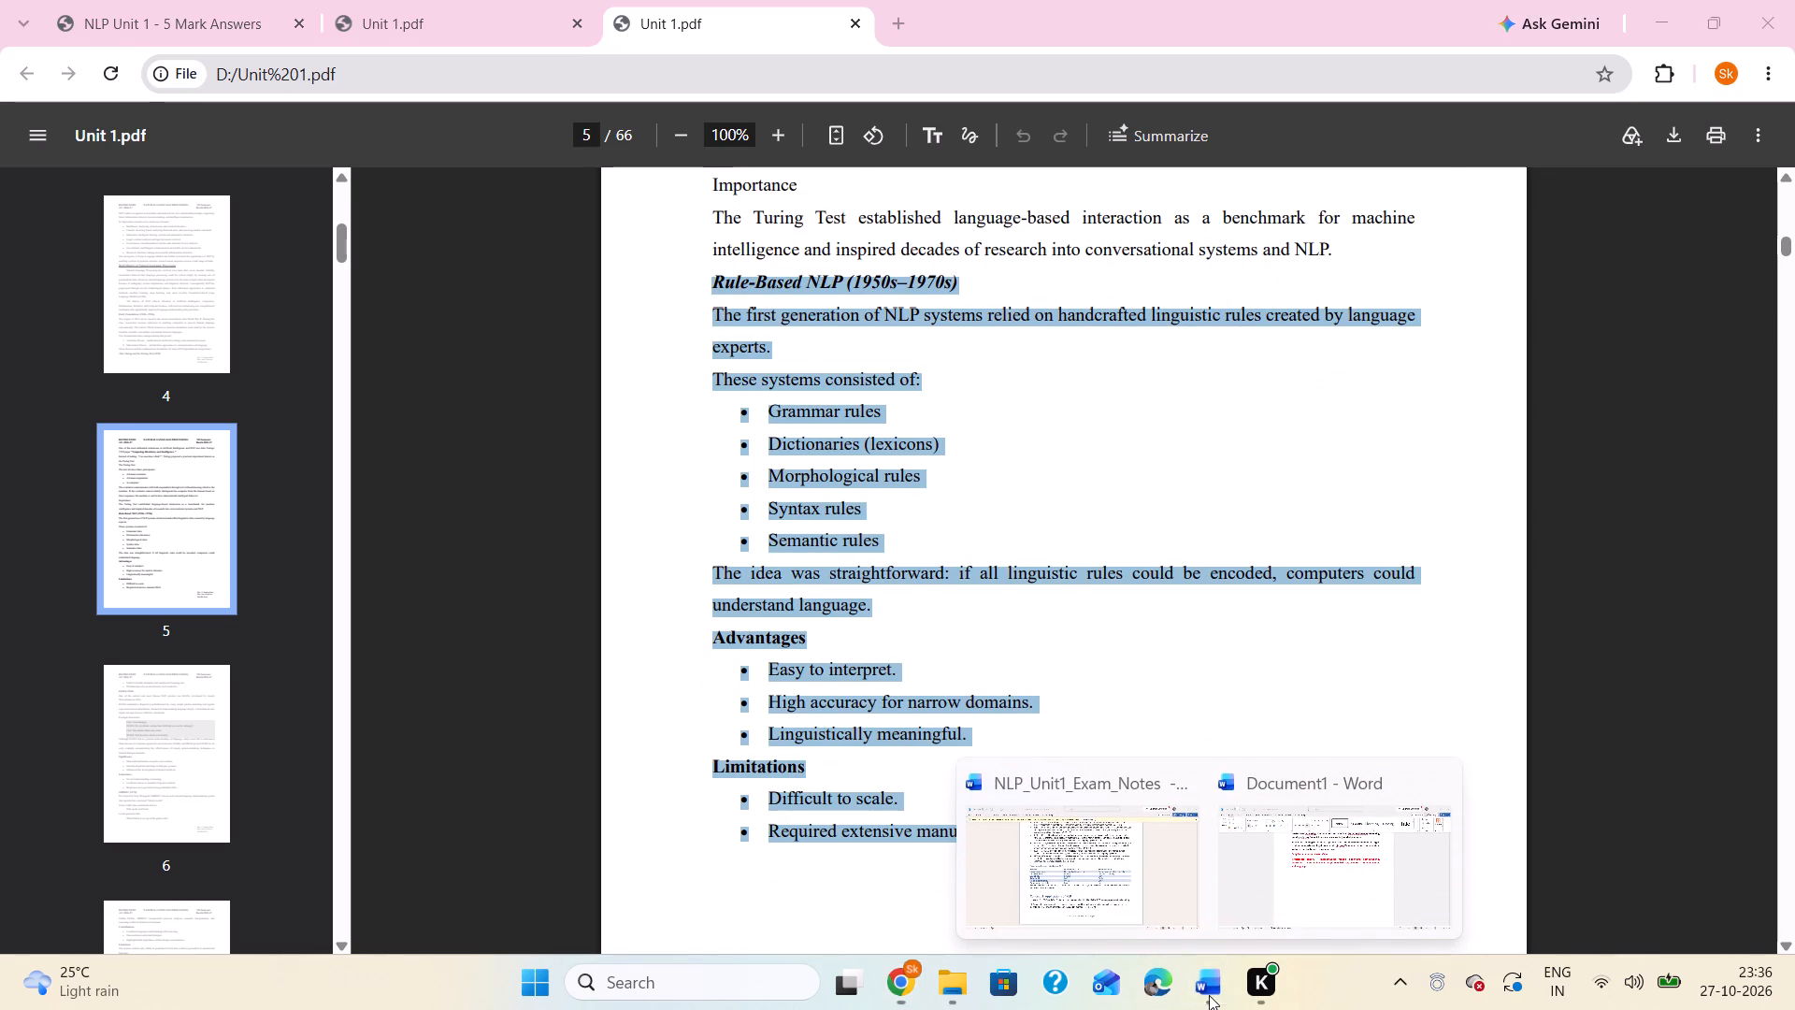
click(1316, 886)
click(727, 492)
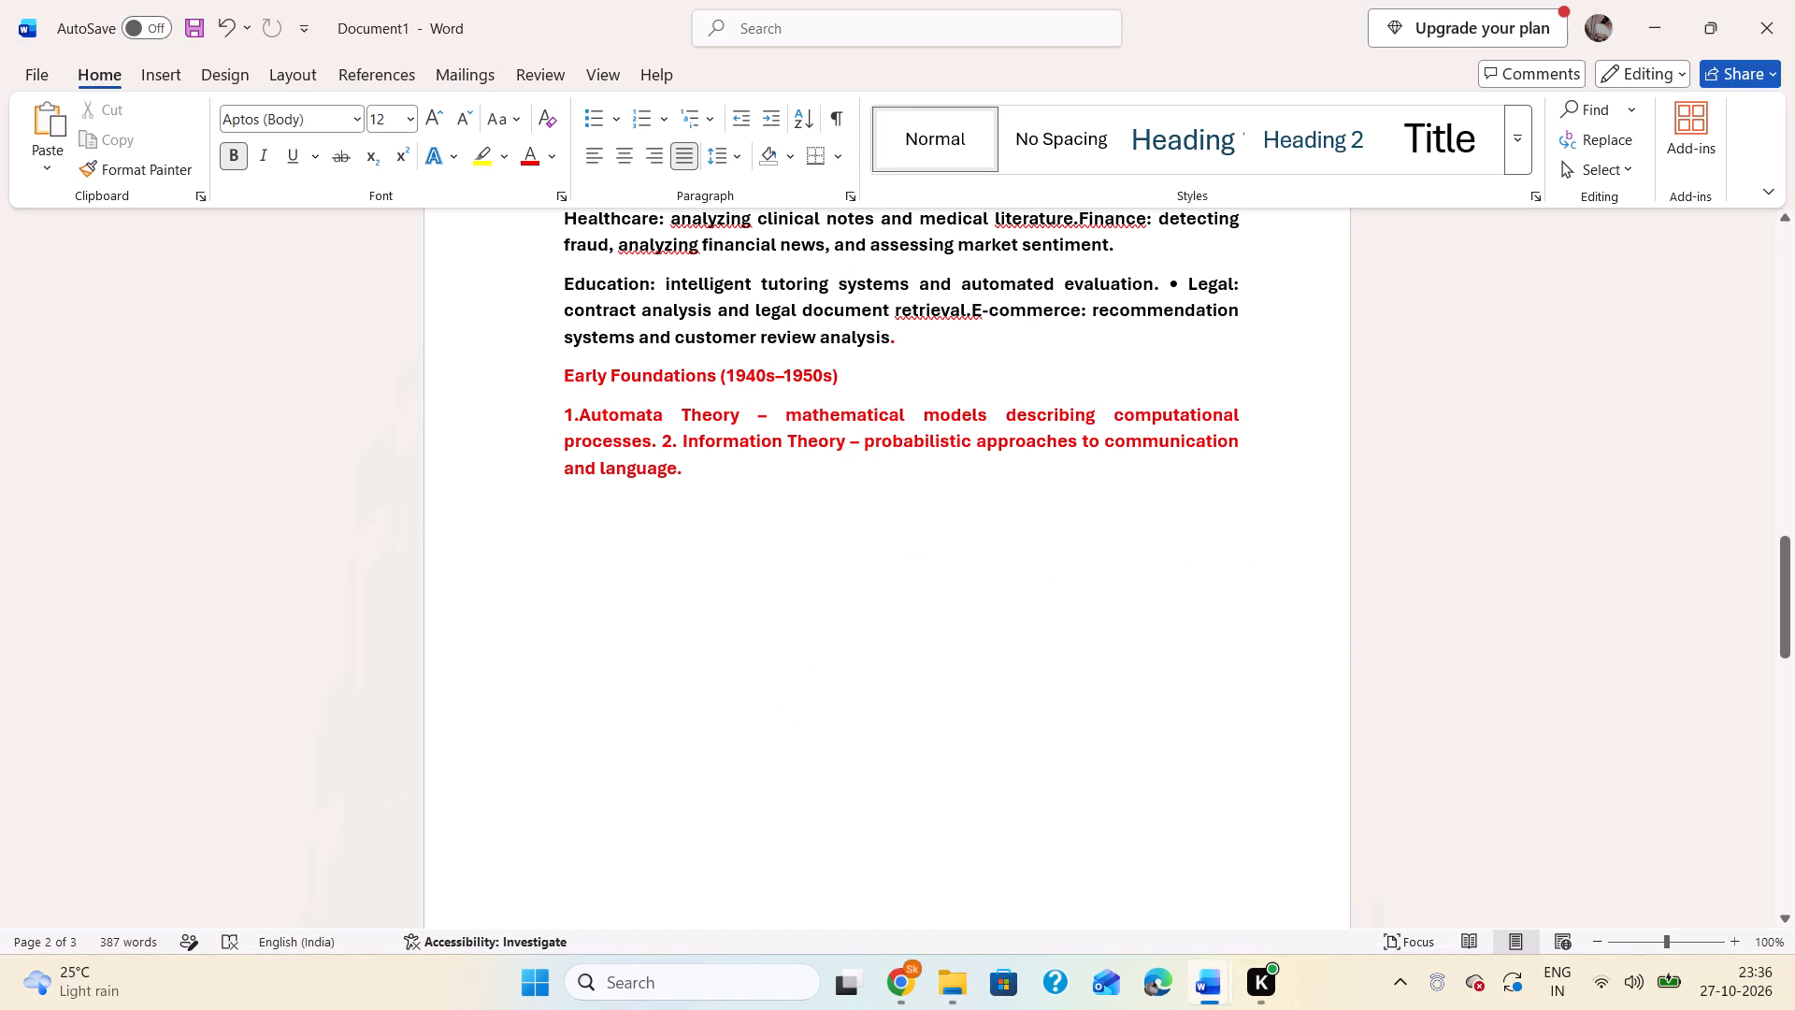
key(Return)
key(ctrl+v)
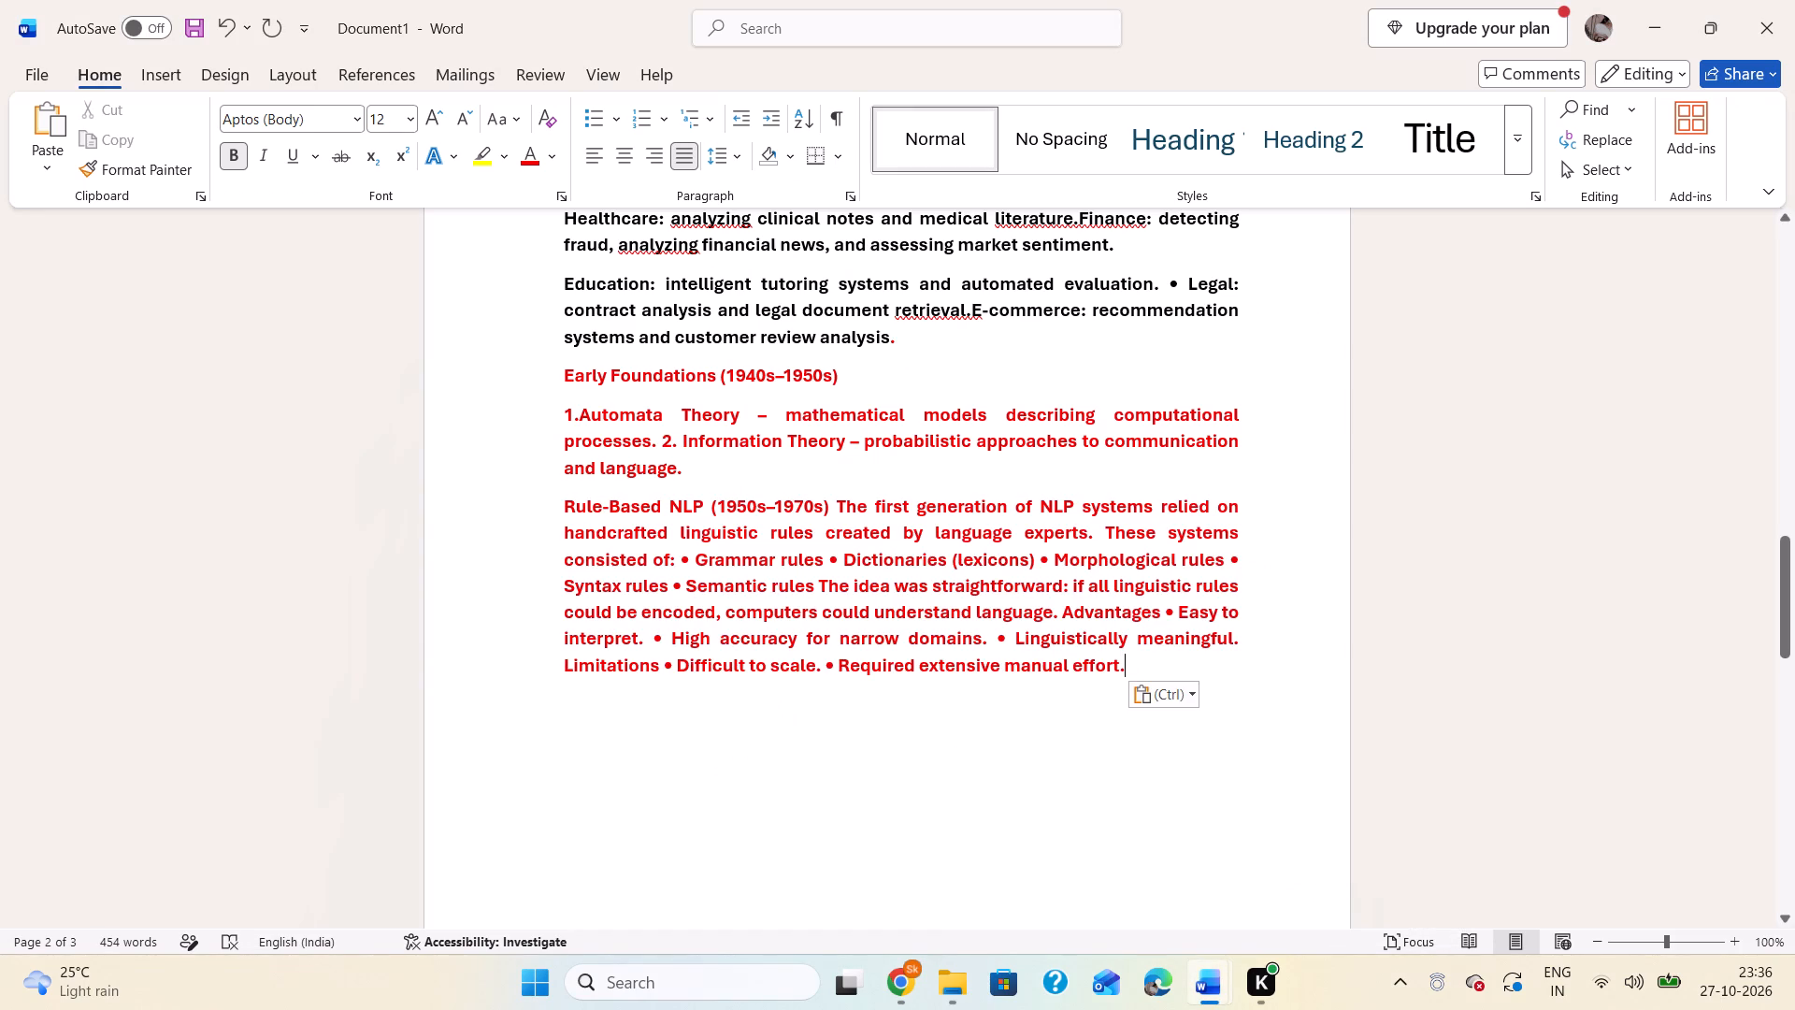
Delete "The idea was straightforward: if all linguistic rules could be encoded, computers could understand language" from the Rule-Based NLP paragraph, keeping the full stop.
click(826, 575)
drag(831, 584, 1015, 613)
key(BackSpace)
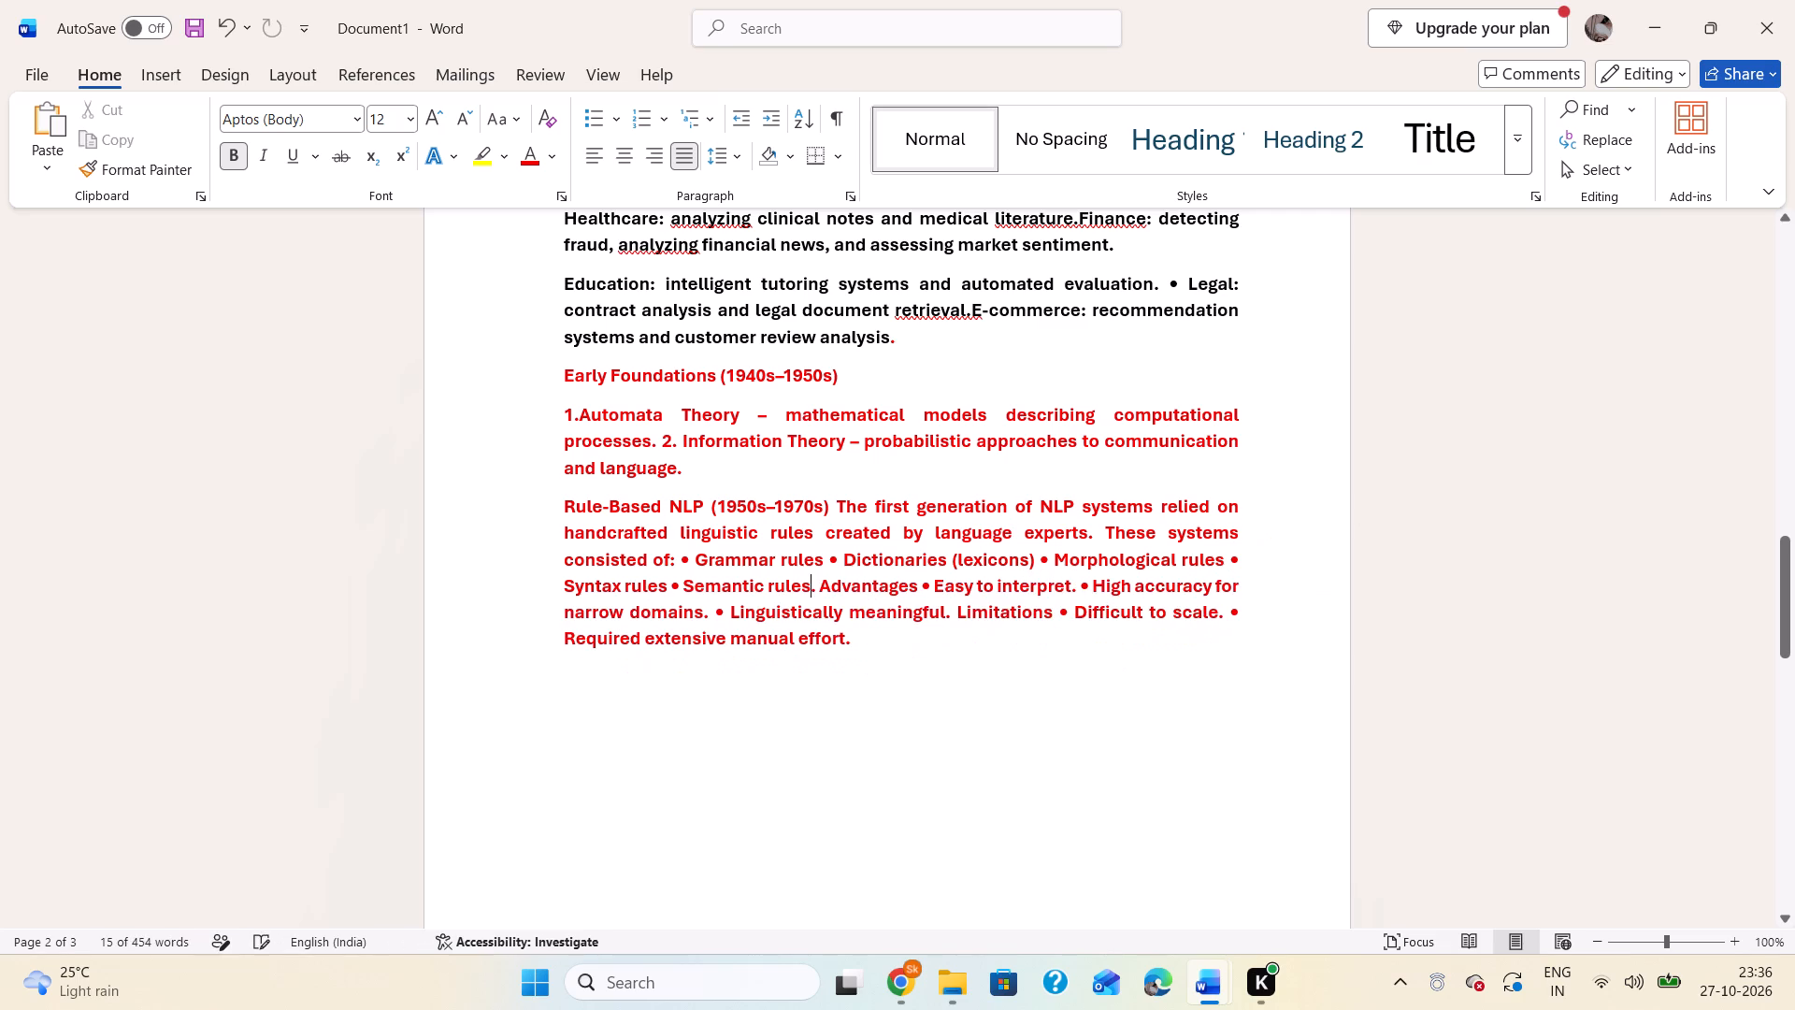
Split the Rule-Based NLP paragraph so that "Advantages" and "Limitations" each start on a new line.
key(Right)
key(Return)
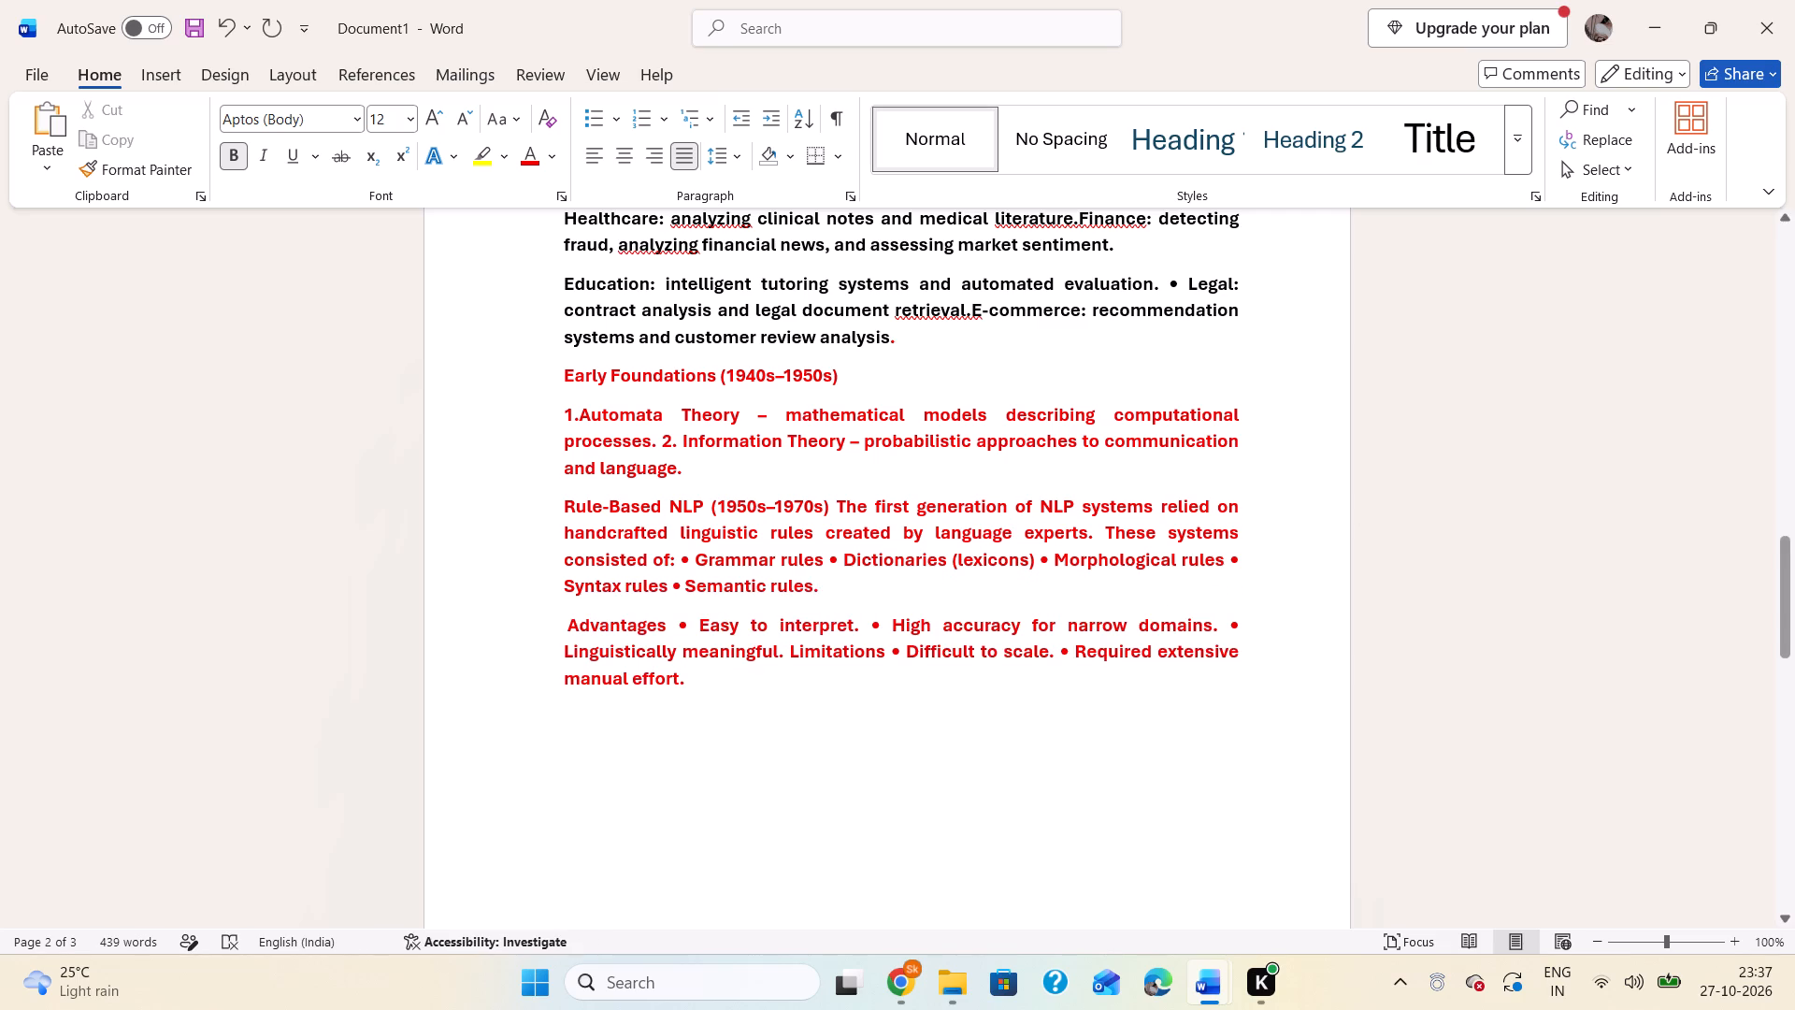
click(781, 653)
key(Right)
key(Return)
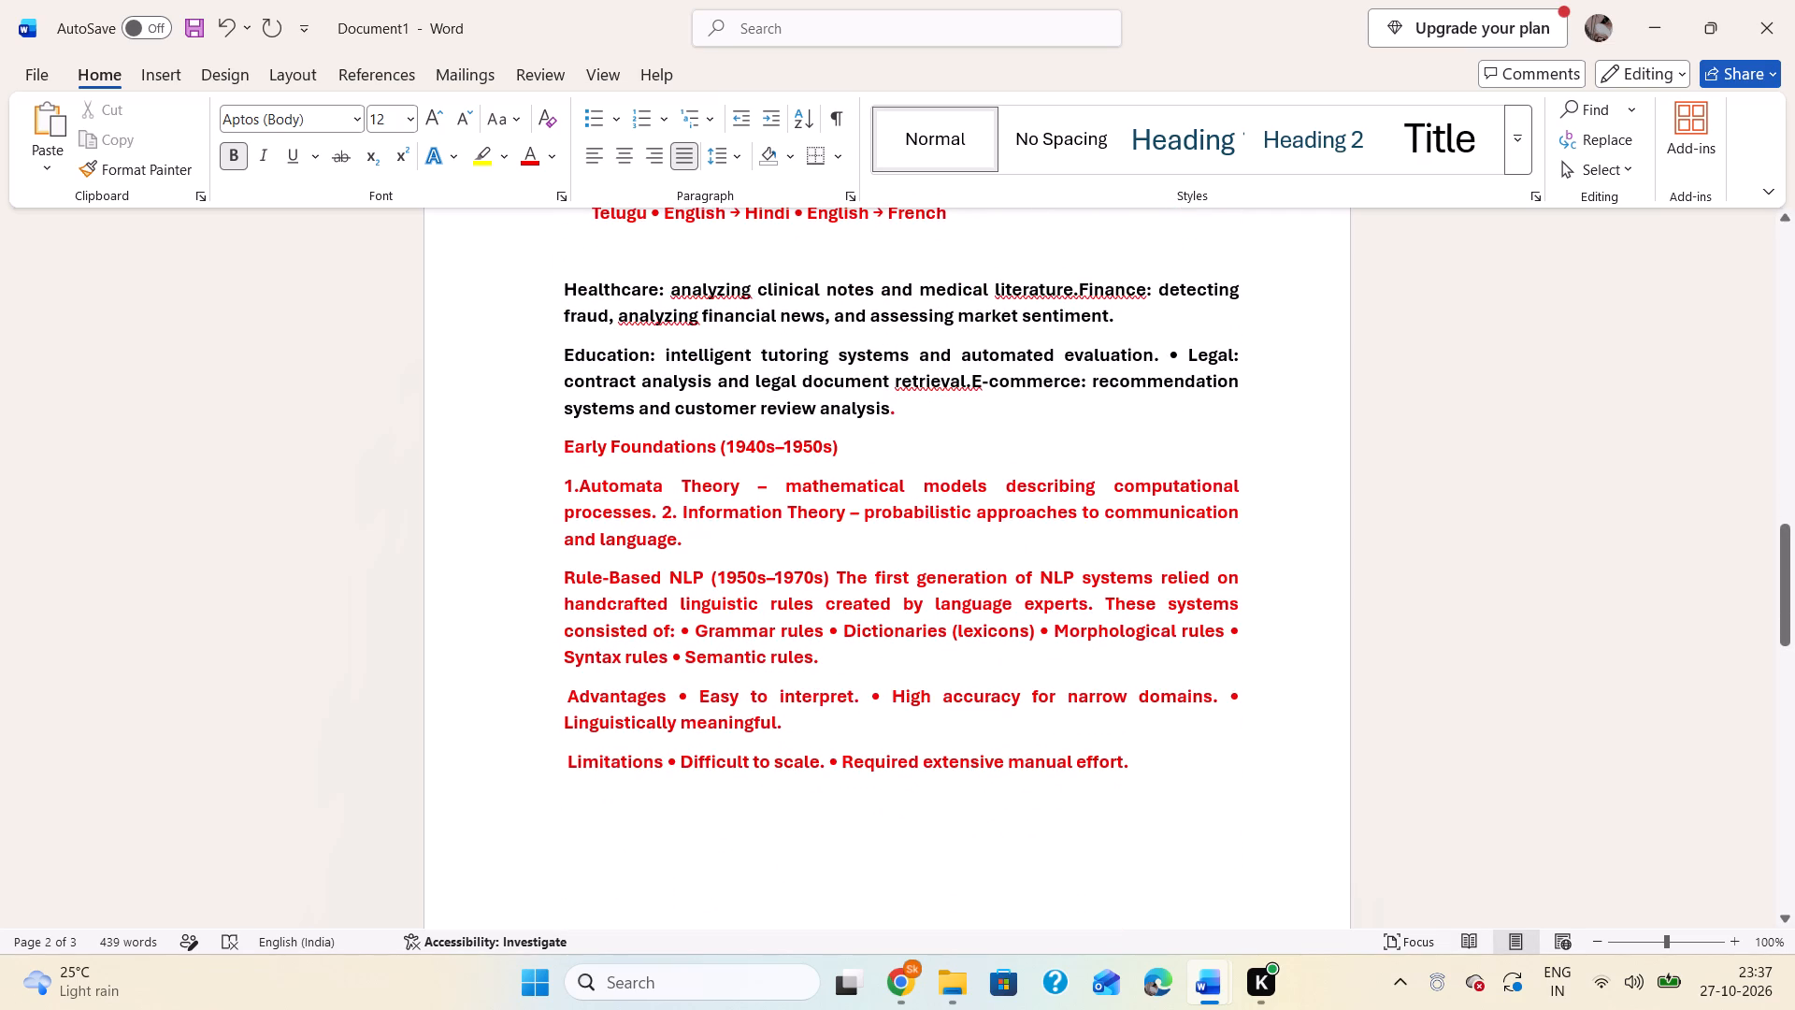
Change the font colour of the "Rule-Based NLP (1950s–1970s" heading text to Automatic black, leaving out the closing bracket.
drag(568, 575, 825, 576)
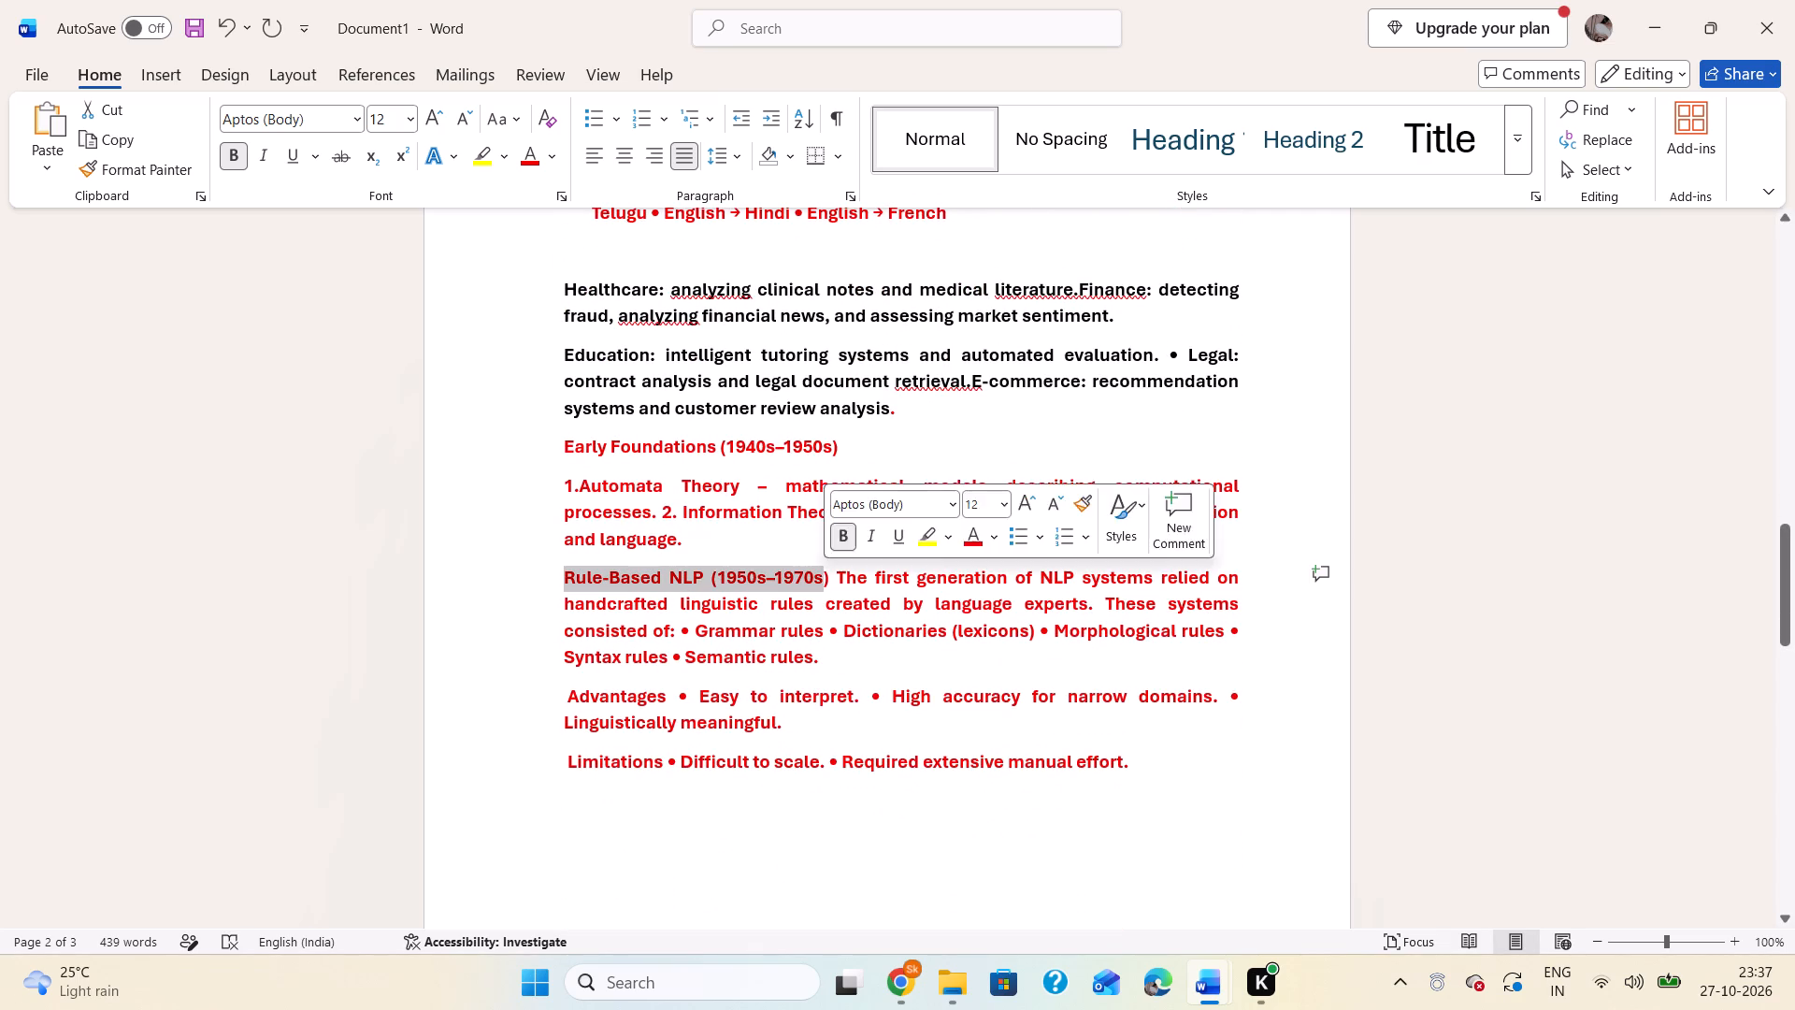
click(530, 168)
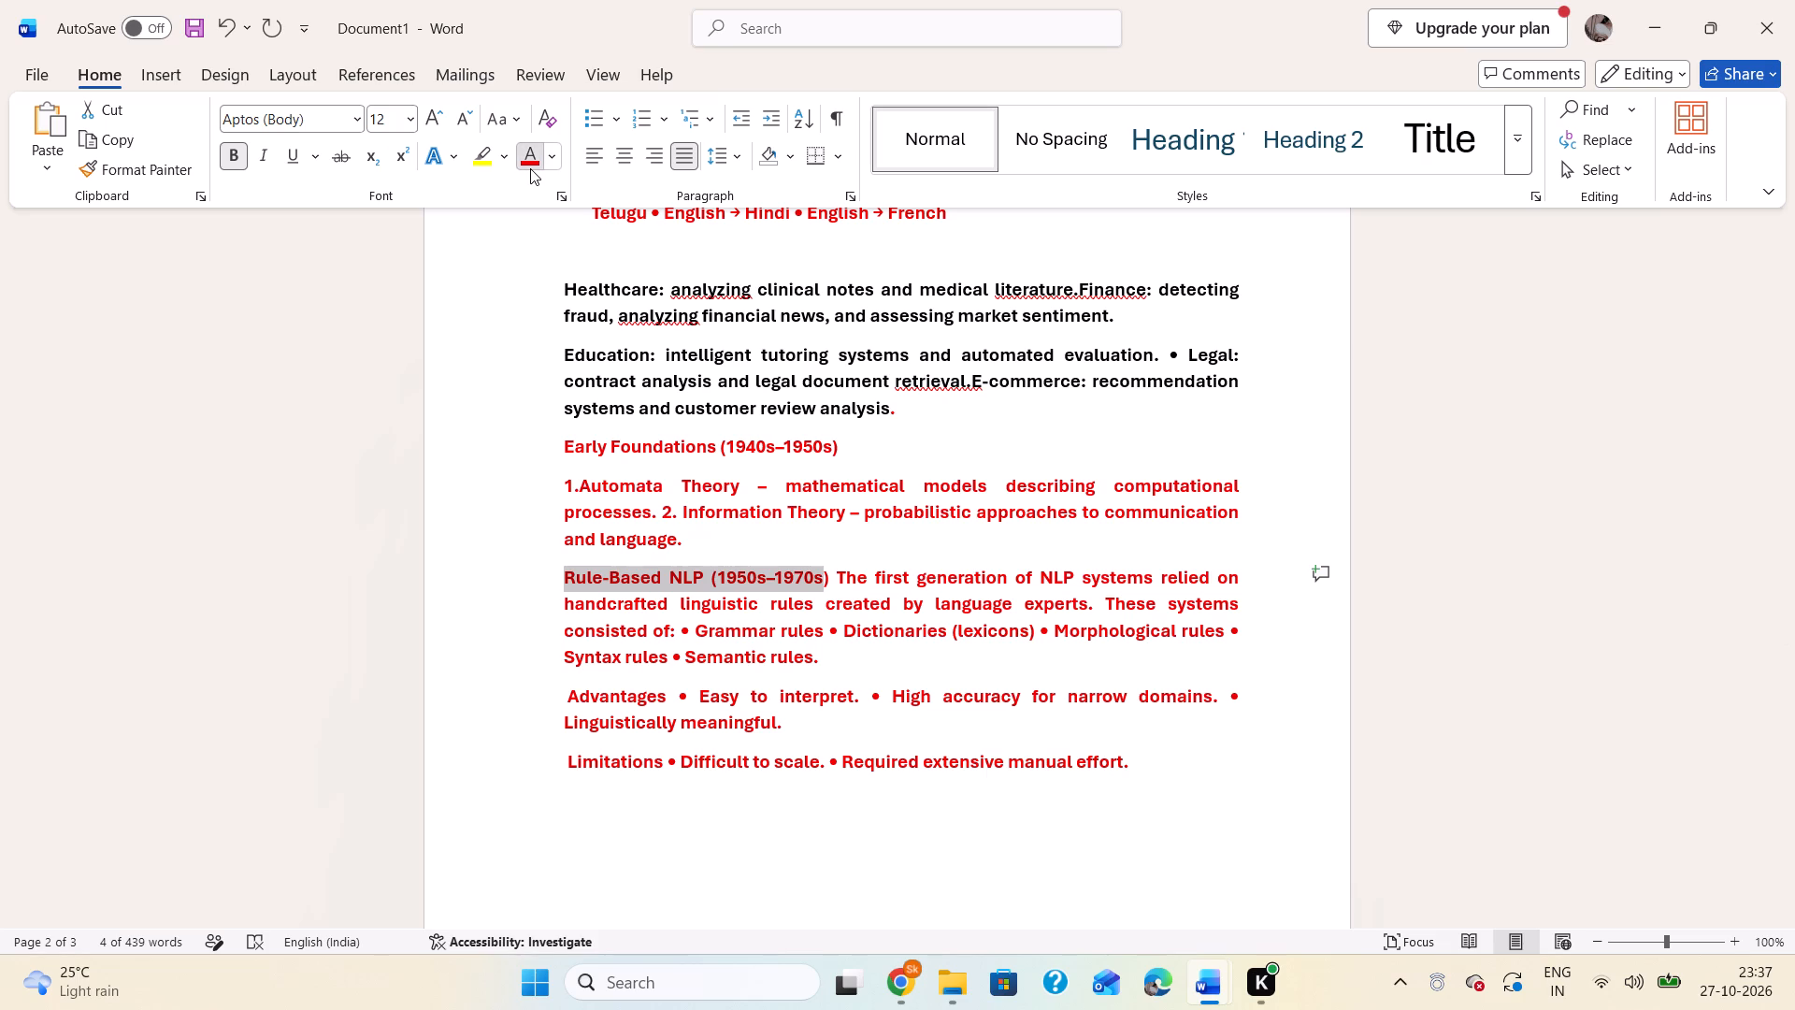
click(551, 150)
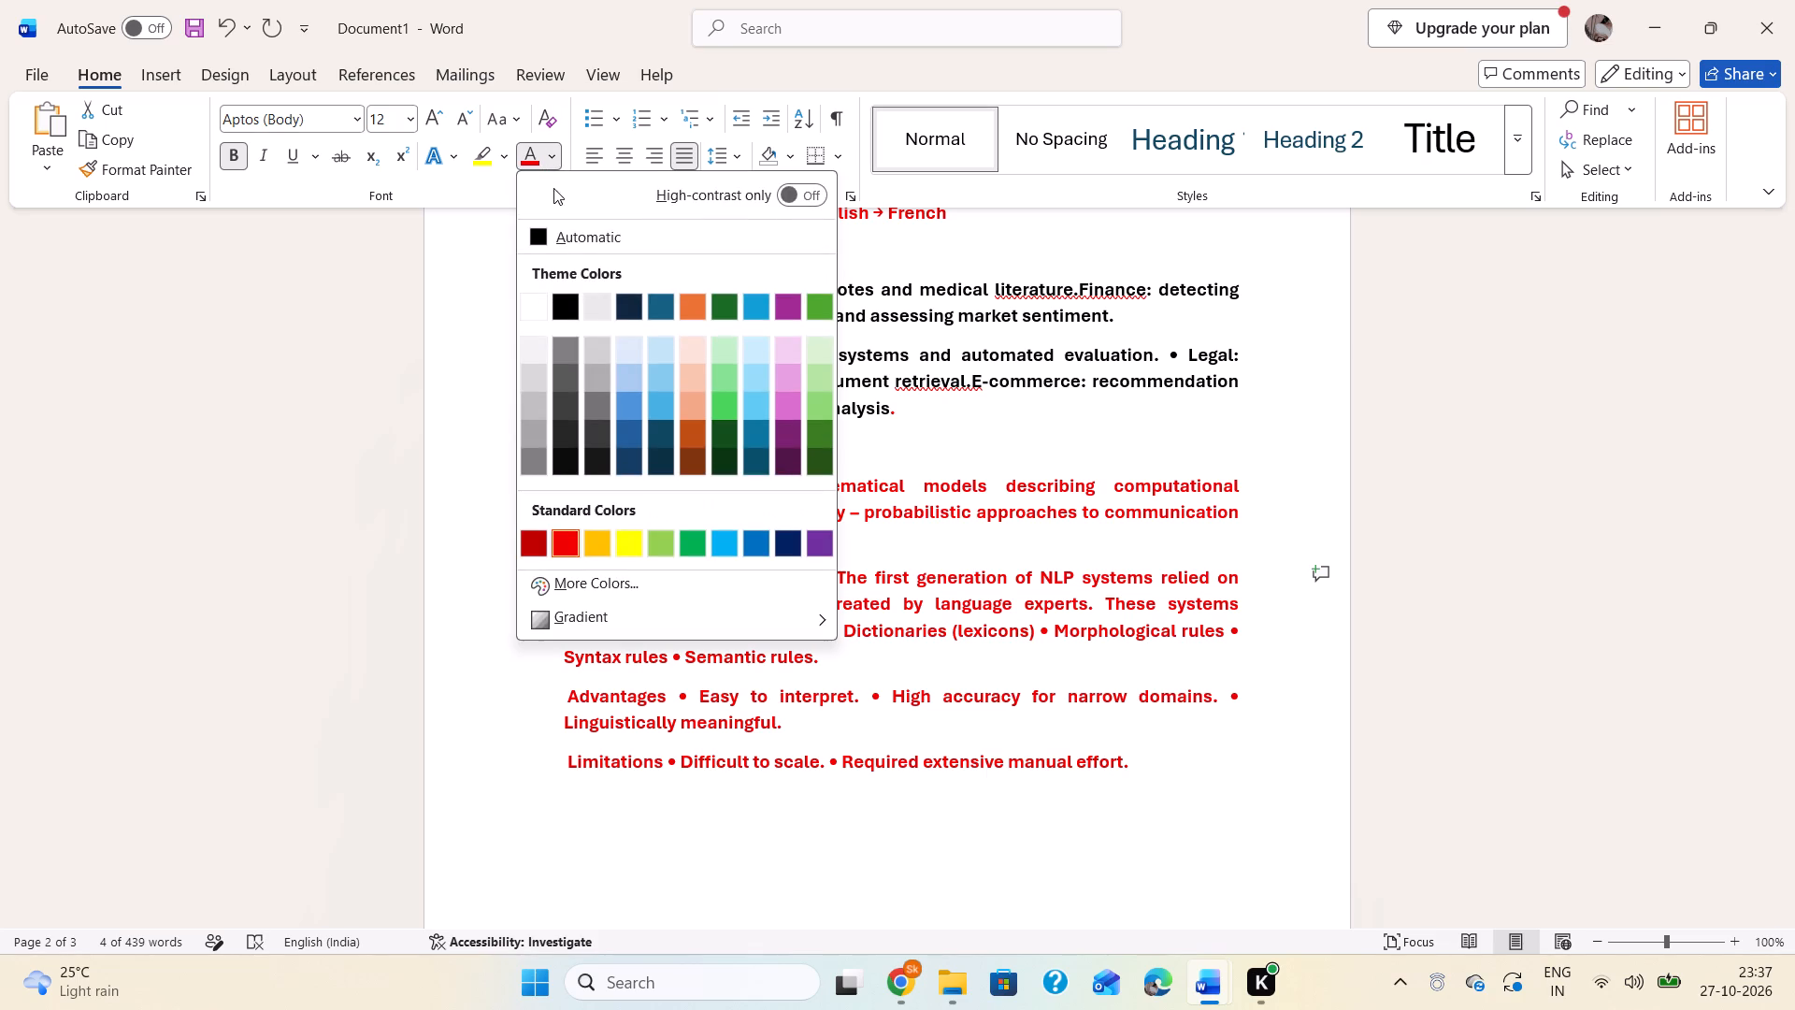
click(540, 227)
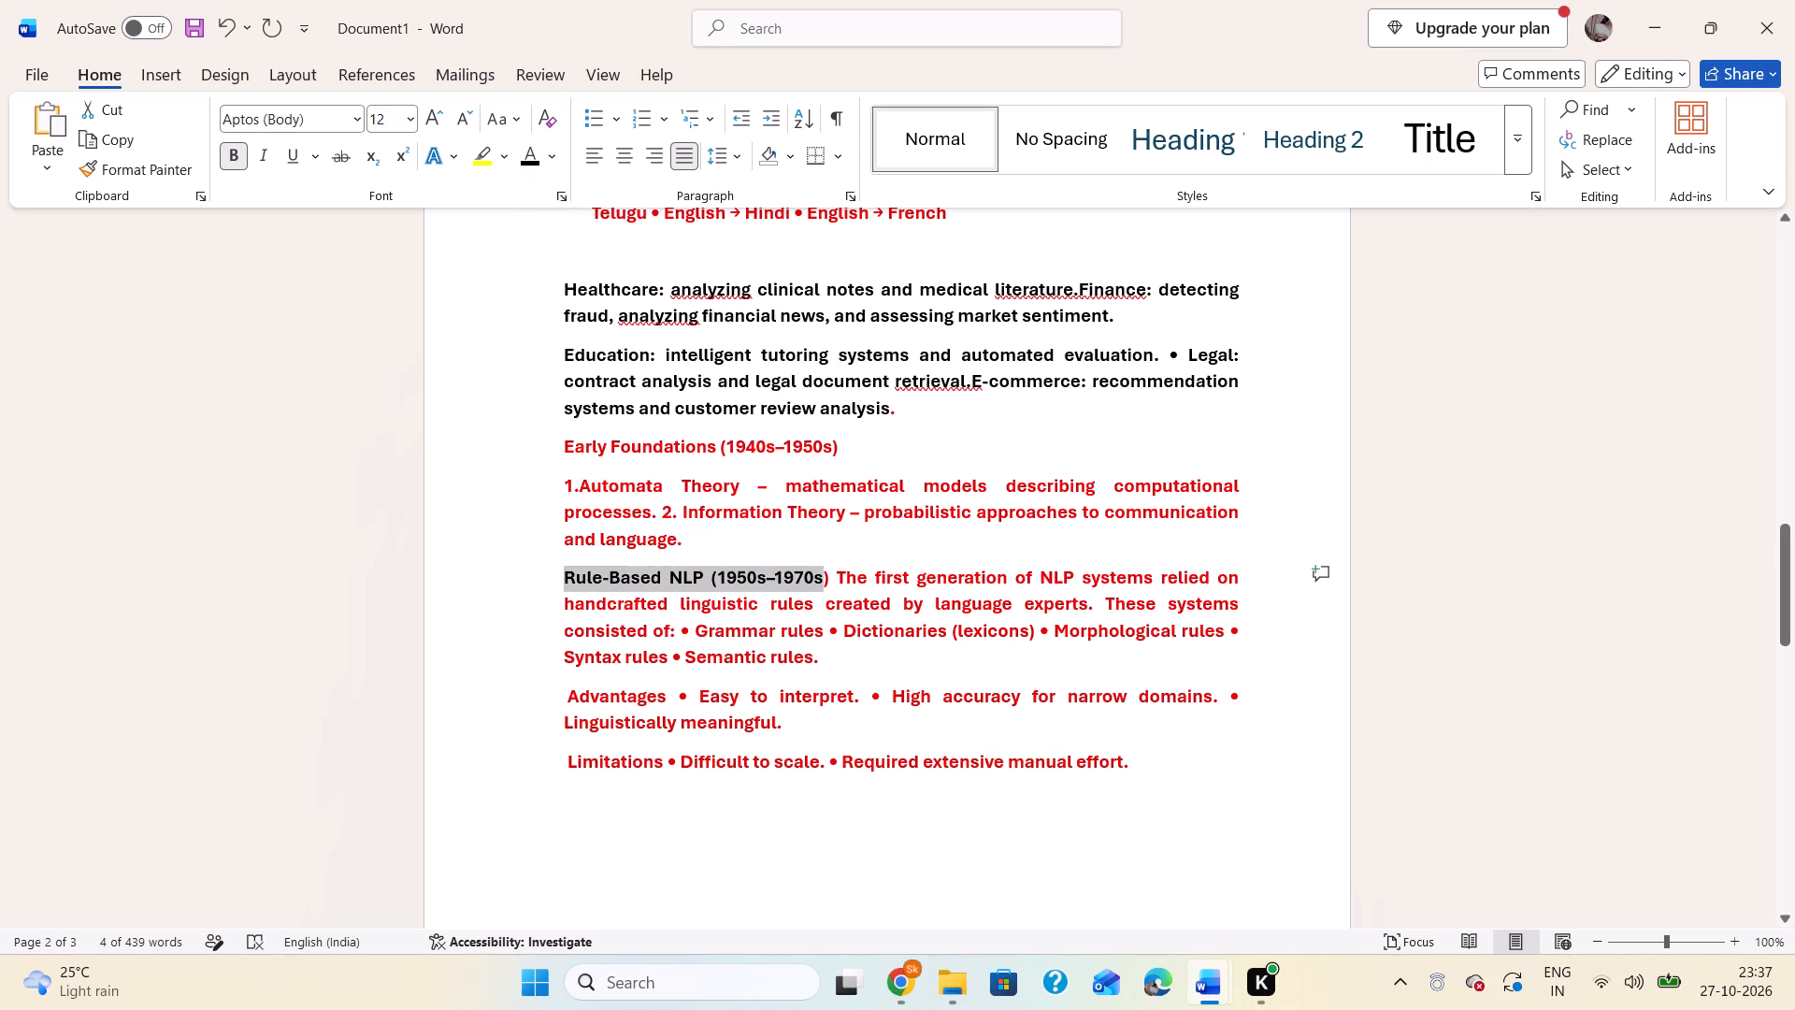
Change the font colour of the "Early Foundations (1940s–1950s)" heading to Automatic black.
drag(549, 440, 838, 457)
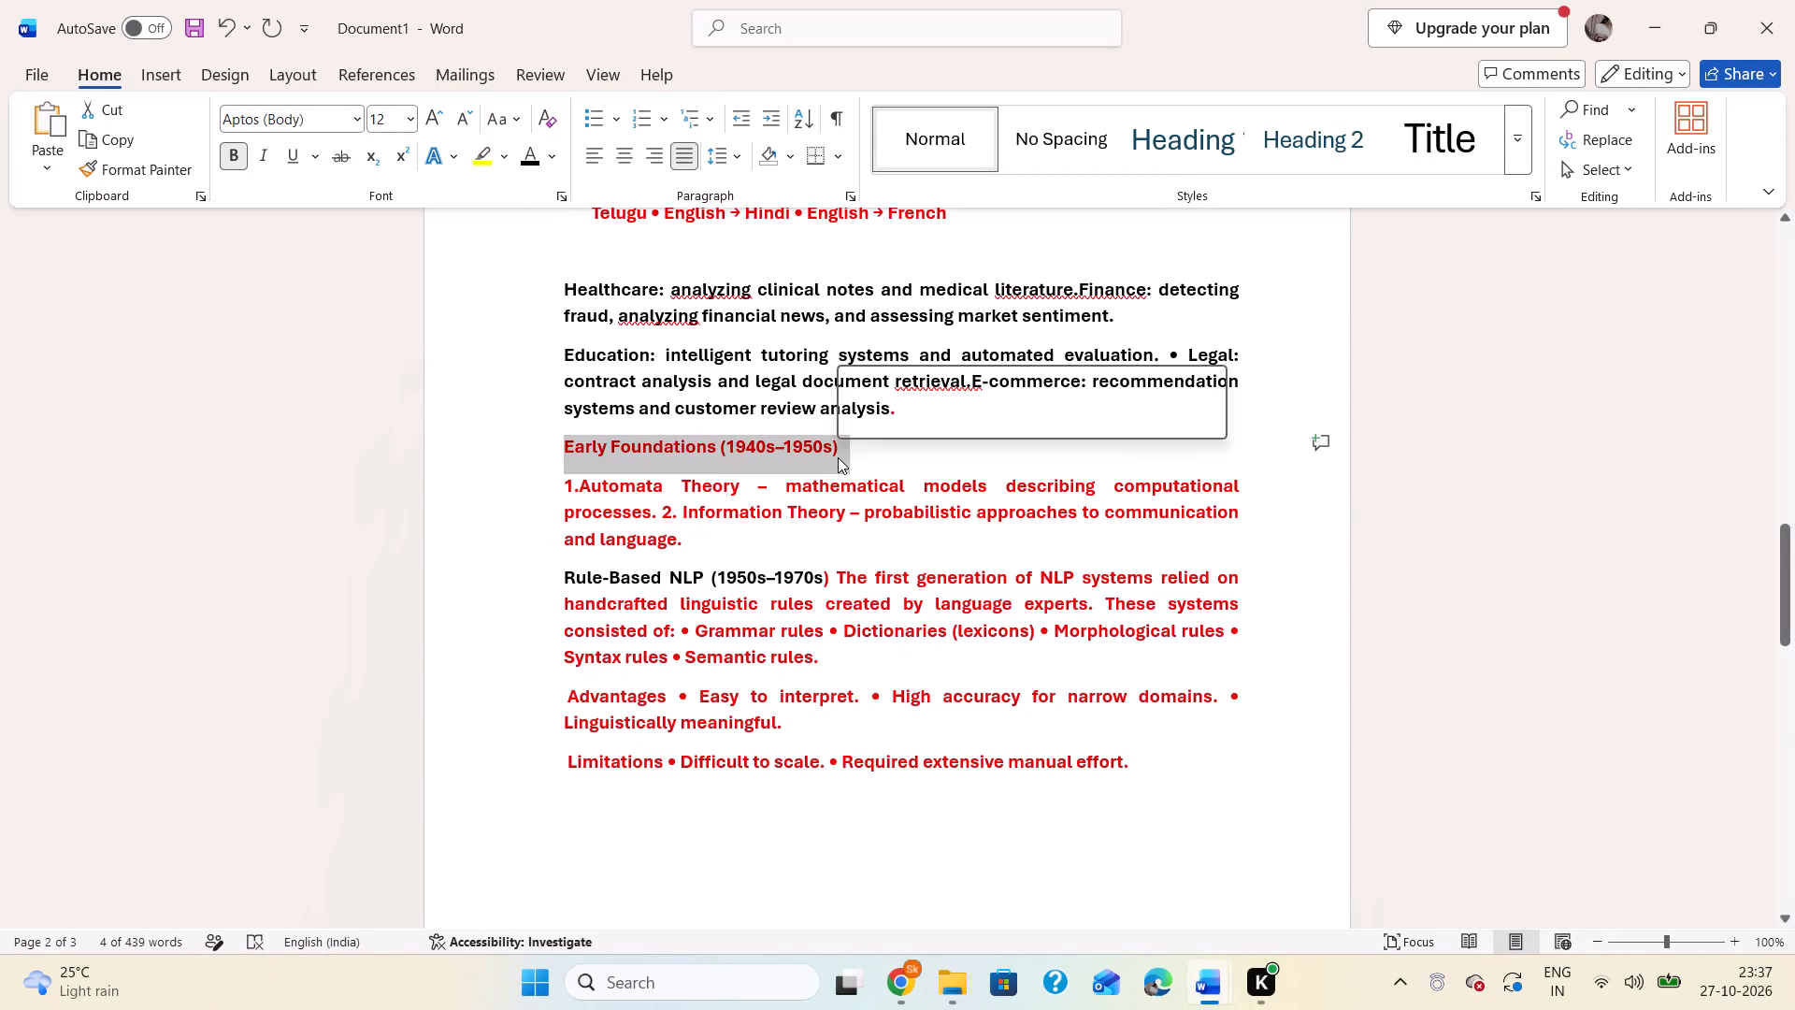
click(529, 164)
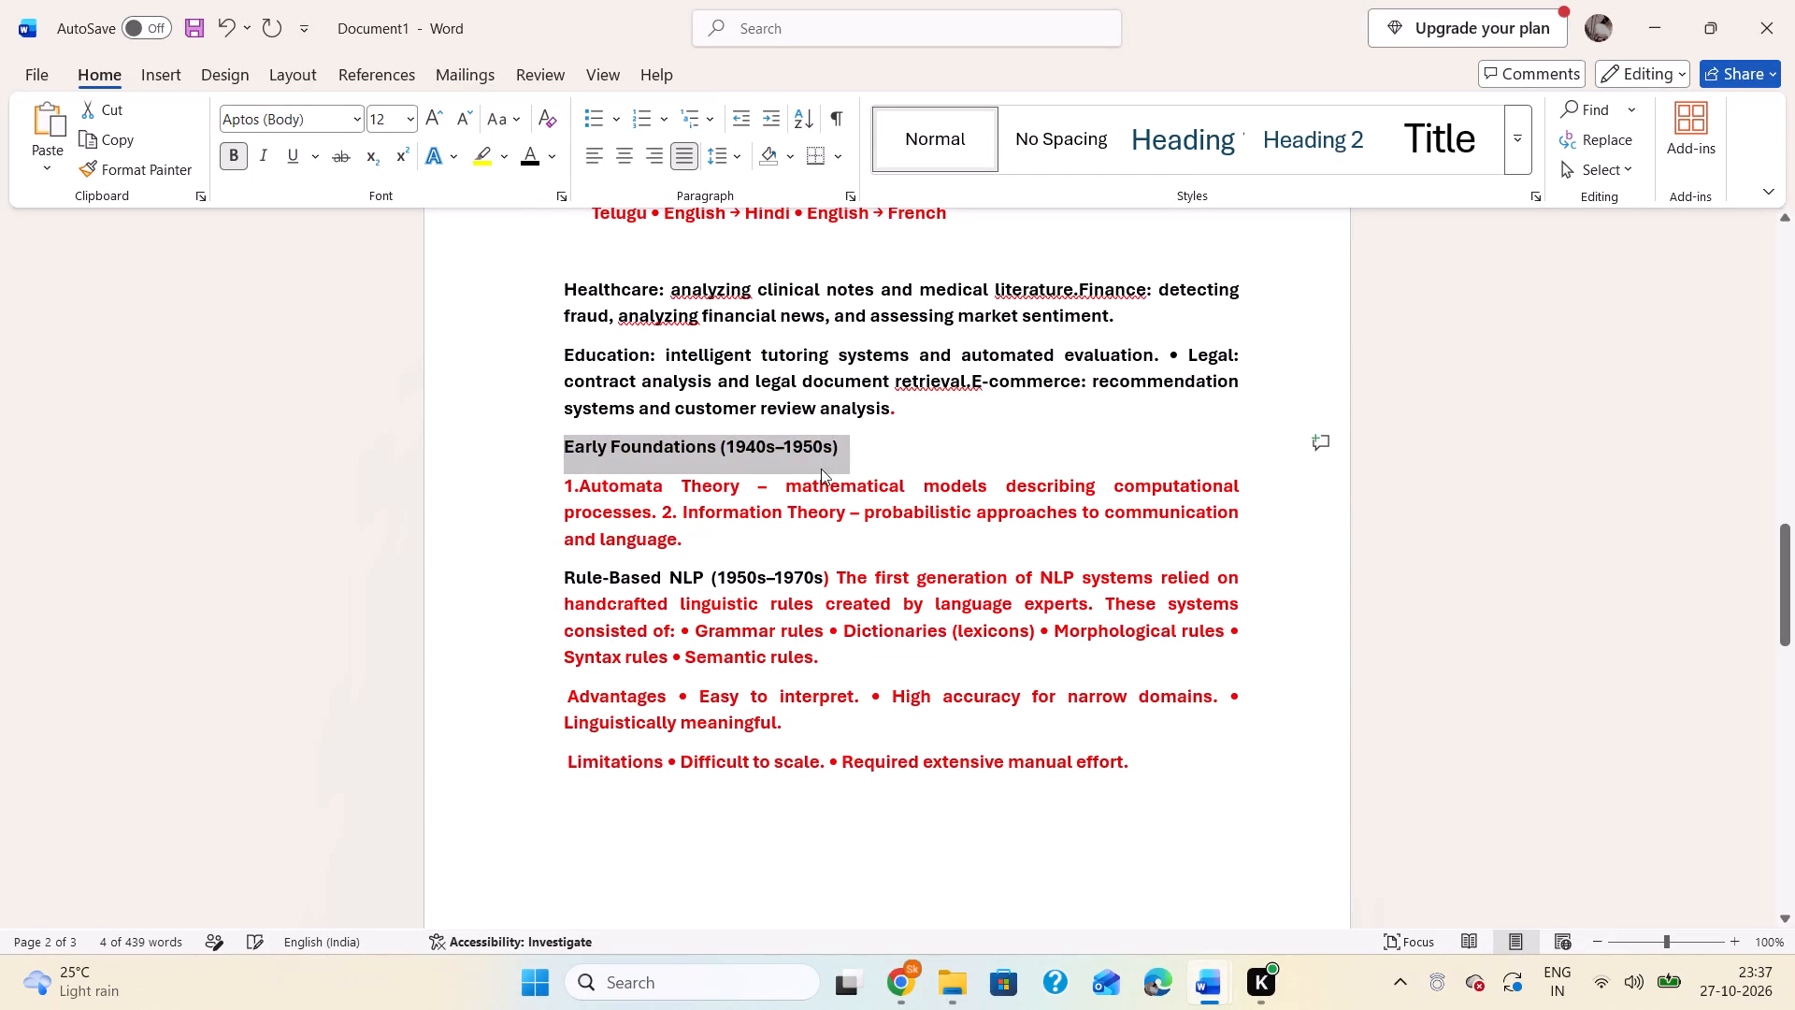
click(823, 488)
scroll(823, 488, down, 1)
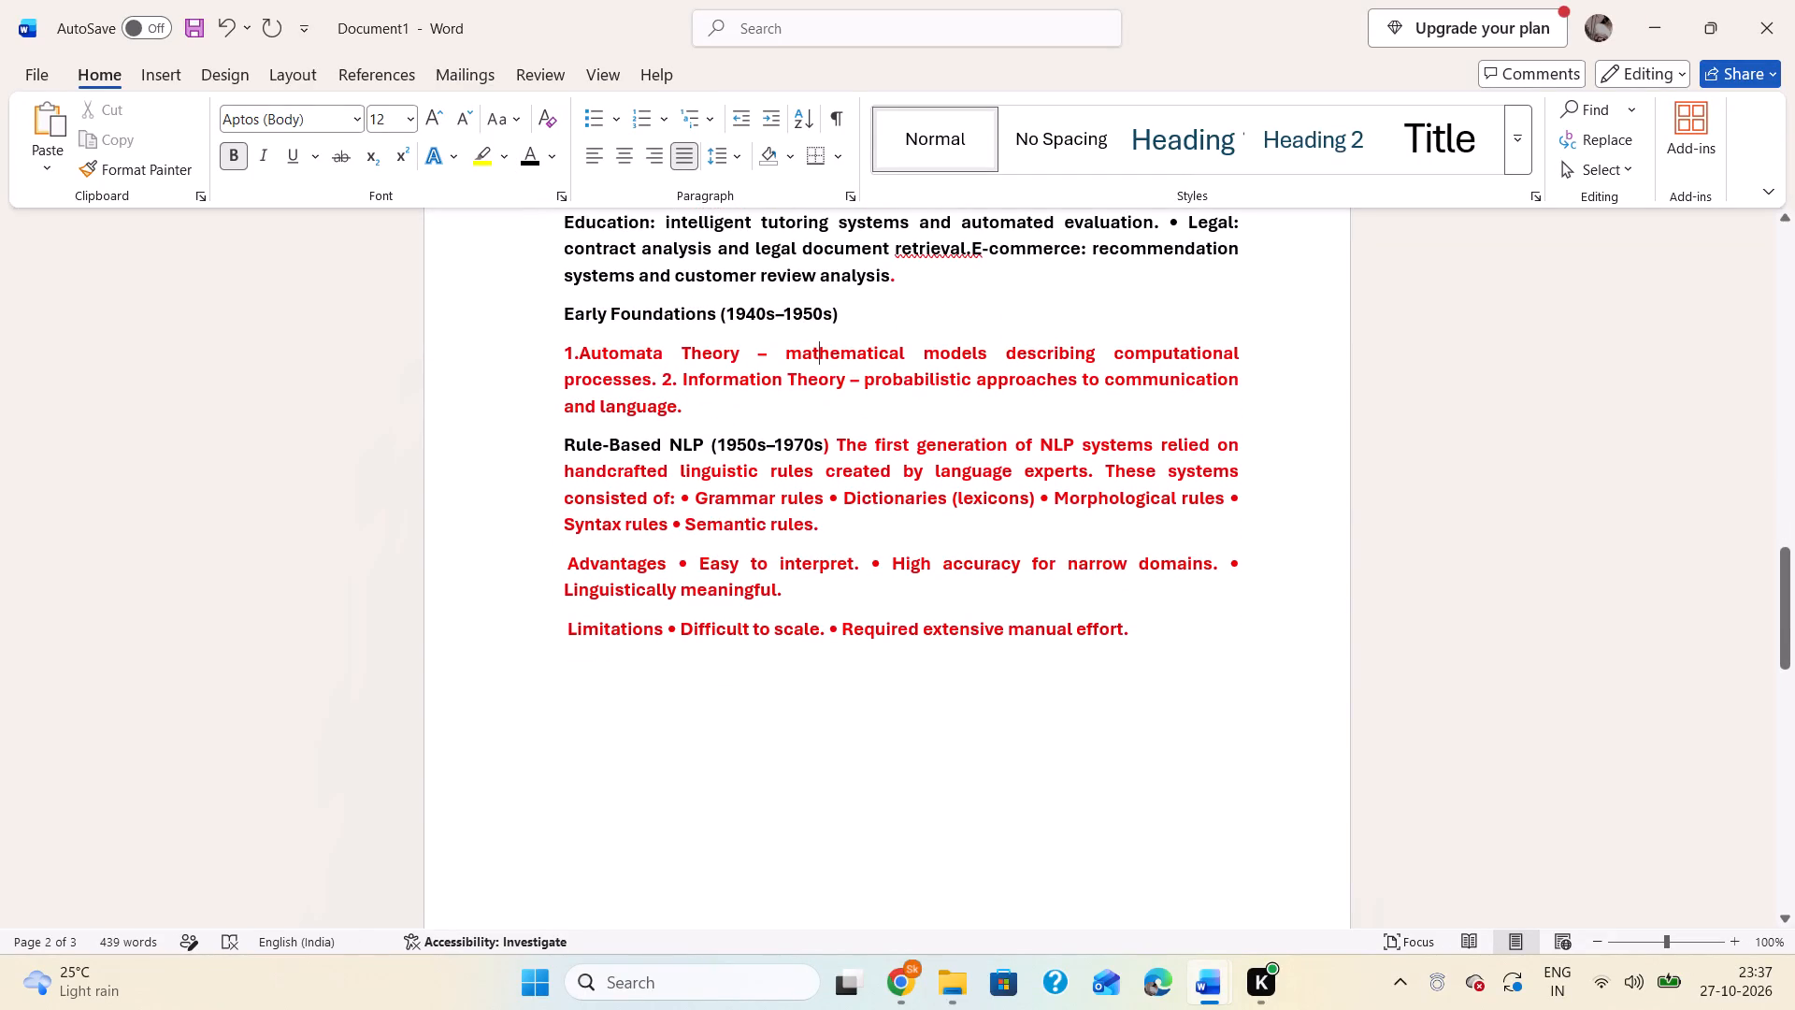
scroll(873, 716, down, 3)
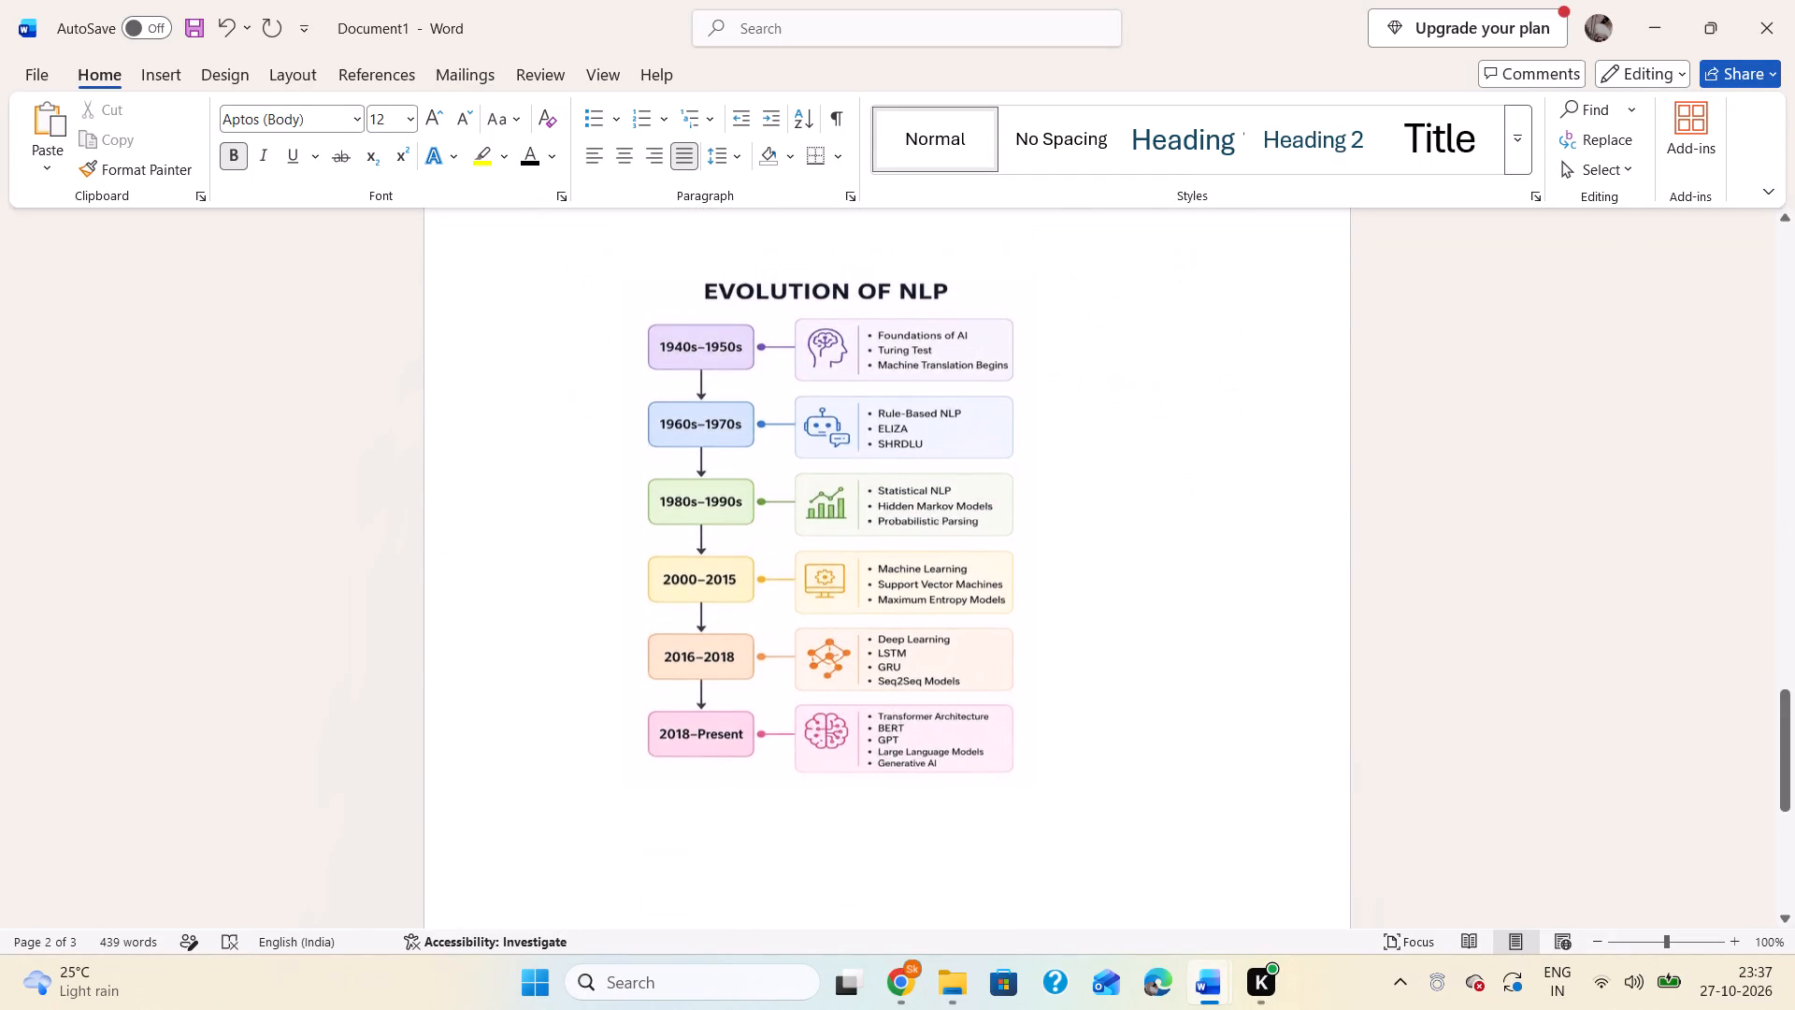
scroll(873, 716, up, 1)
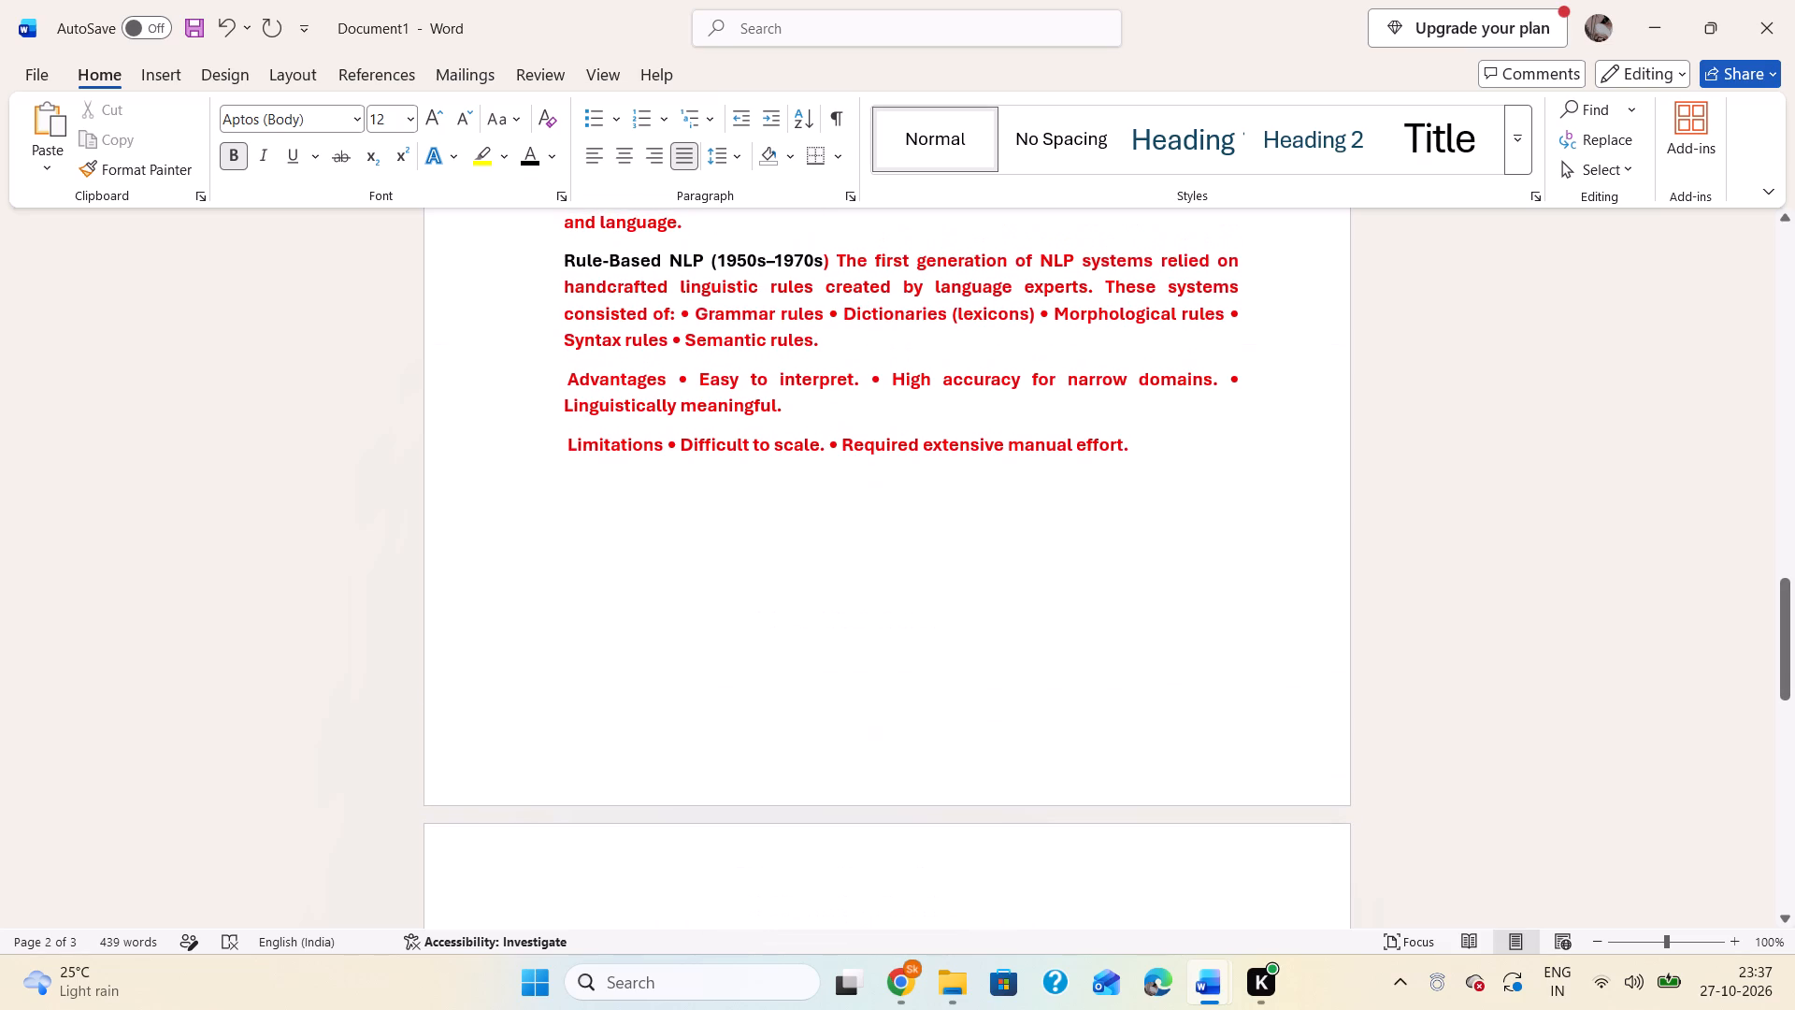
Switch to the Unit 1 PDF in Chrome and review the ELIZA, SHRDLU, Statistical NLP and Evolution of NLP content on pages 6 to 8.
click(919, 974)
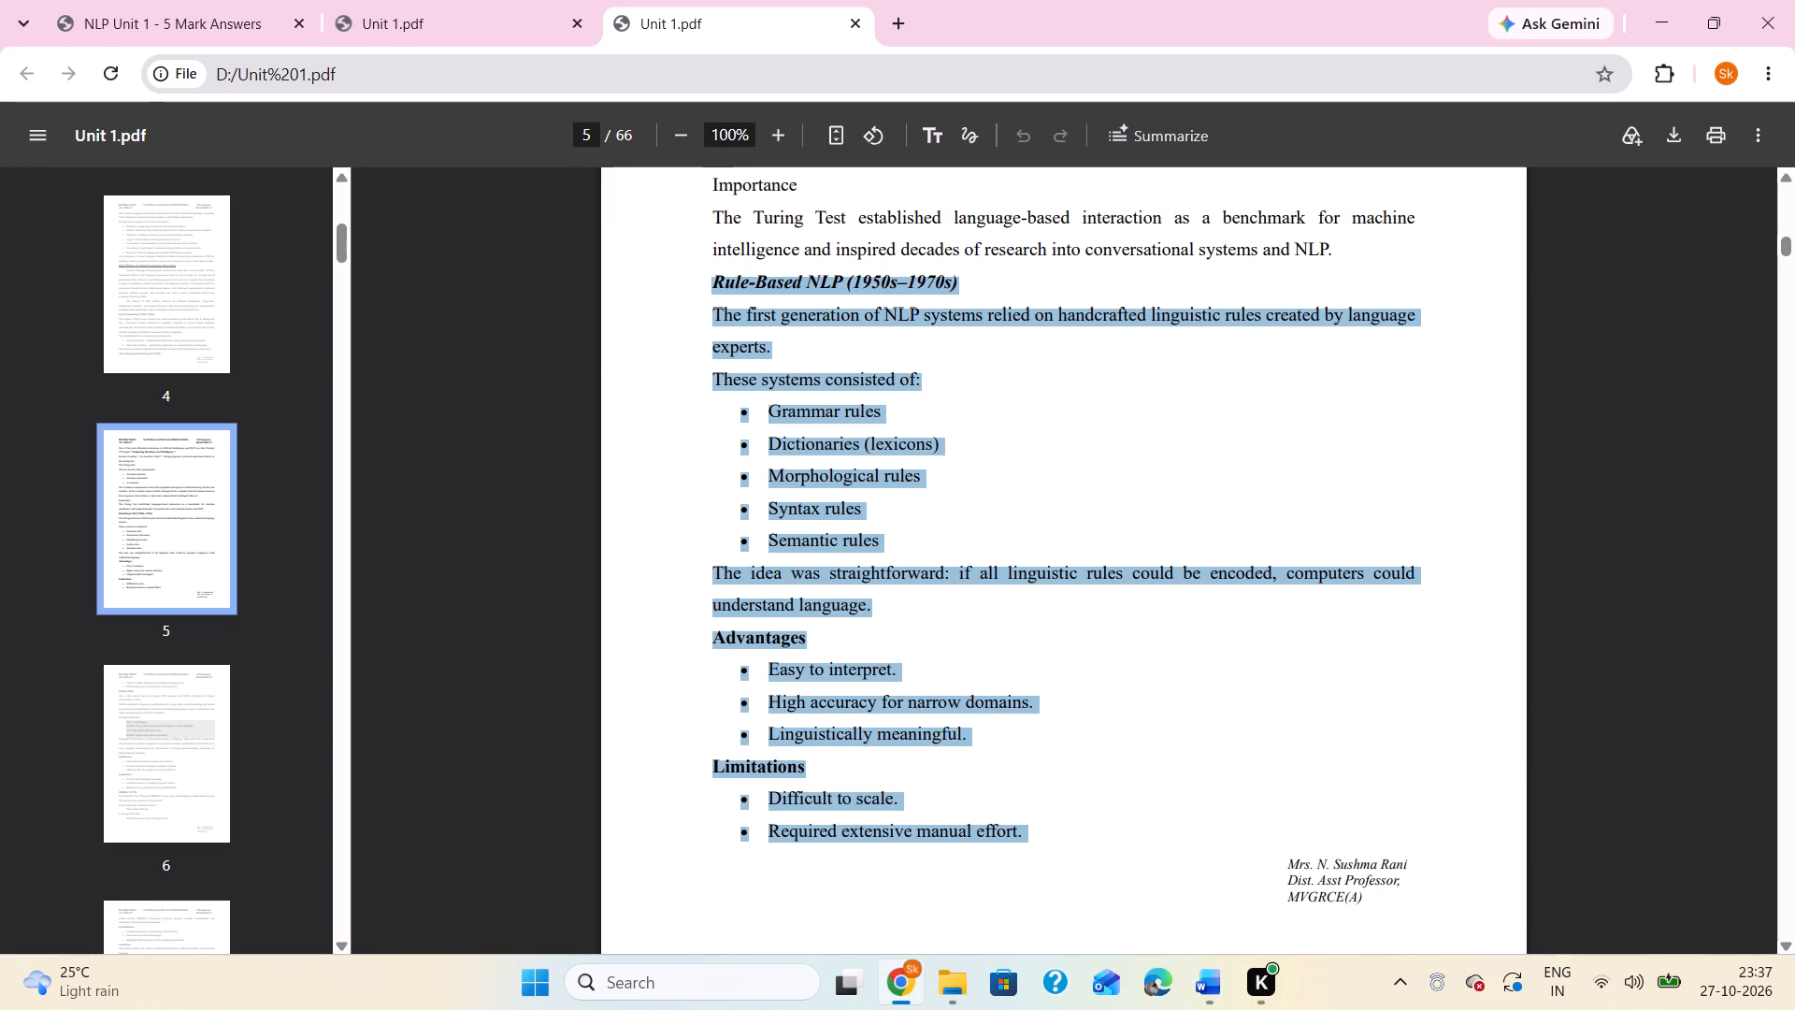
scroll(962, 630, down, 5)
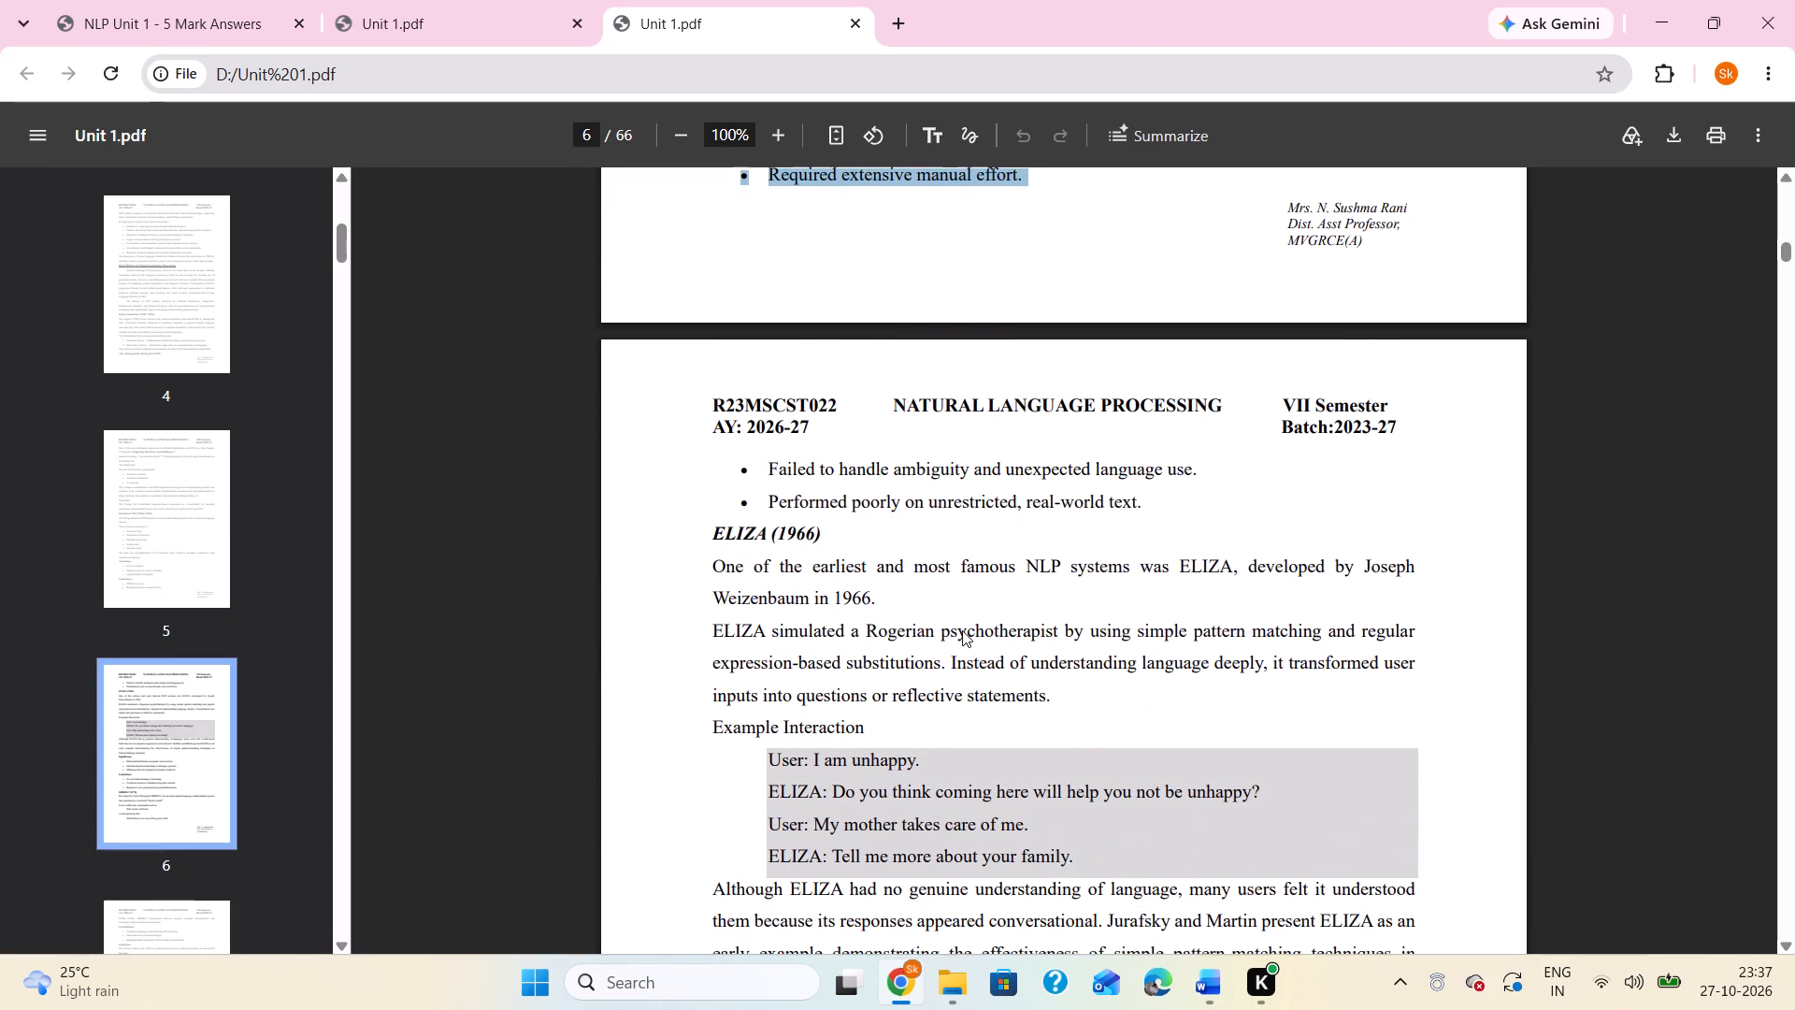
scroll(962, 630, down, 2)
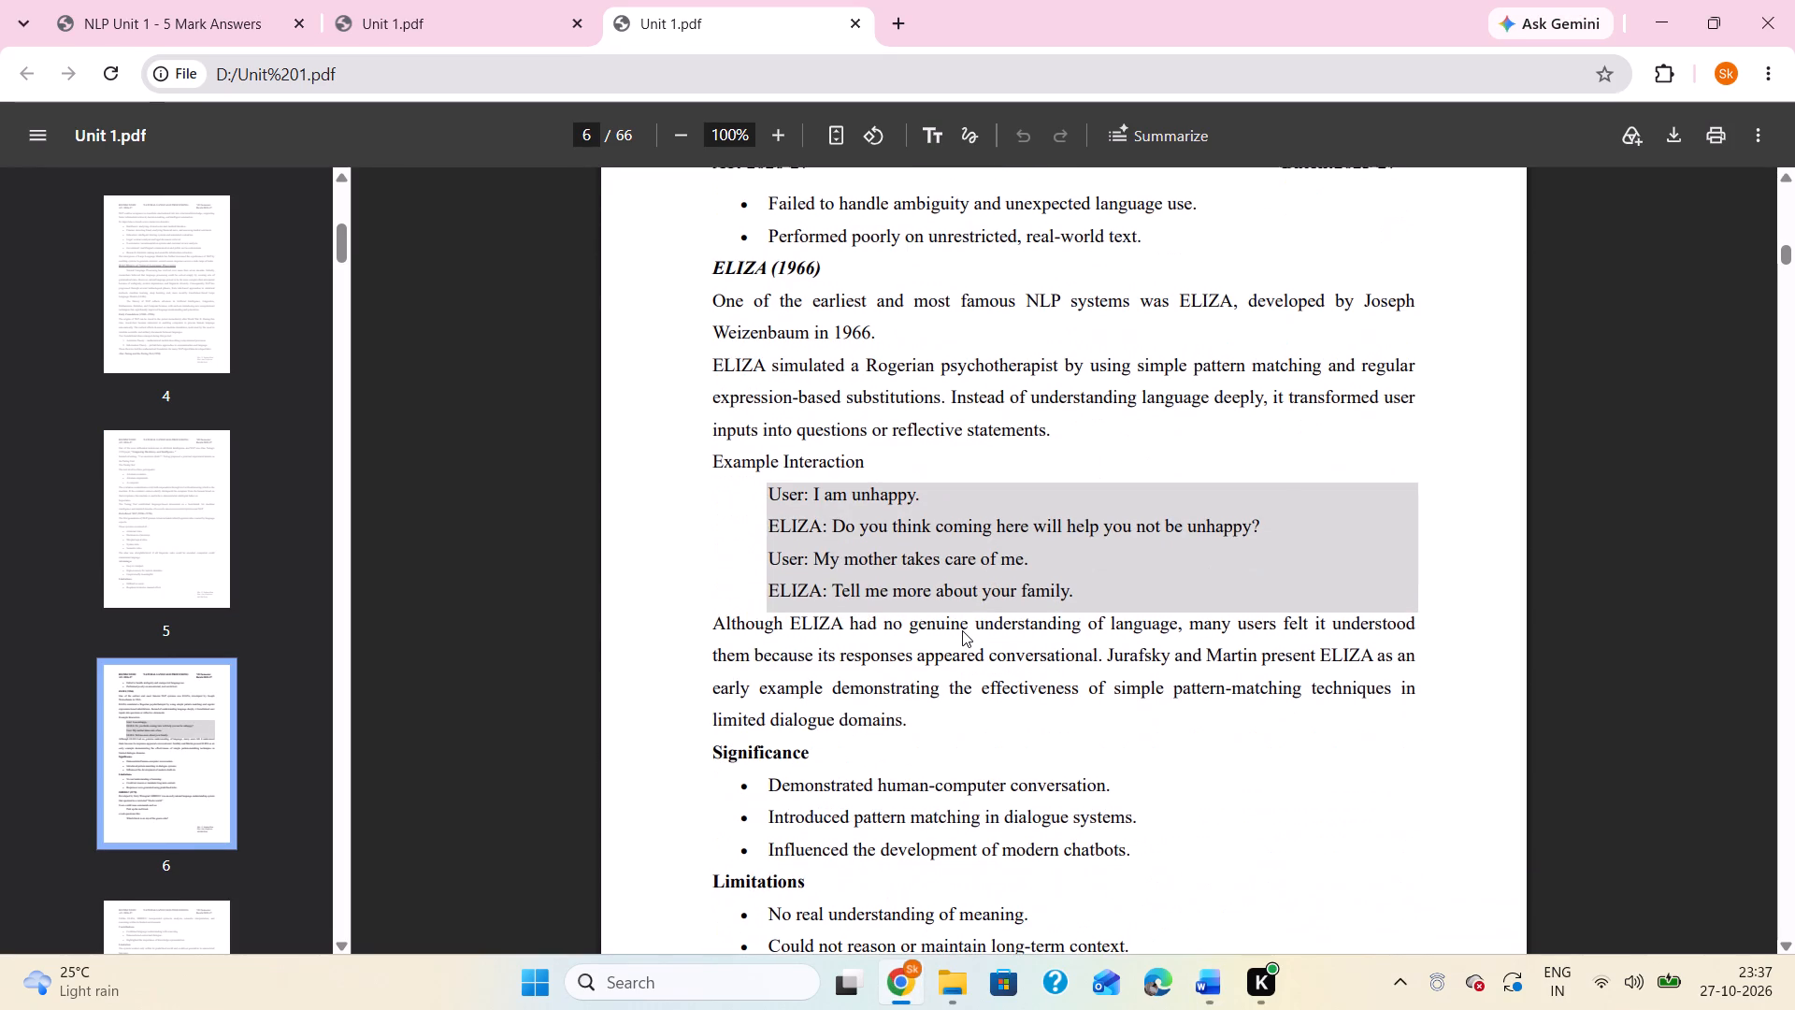
scroll(962, 630, down, 5)
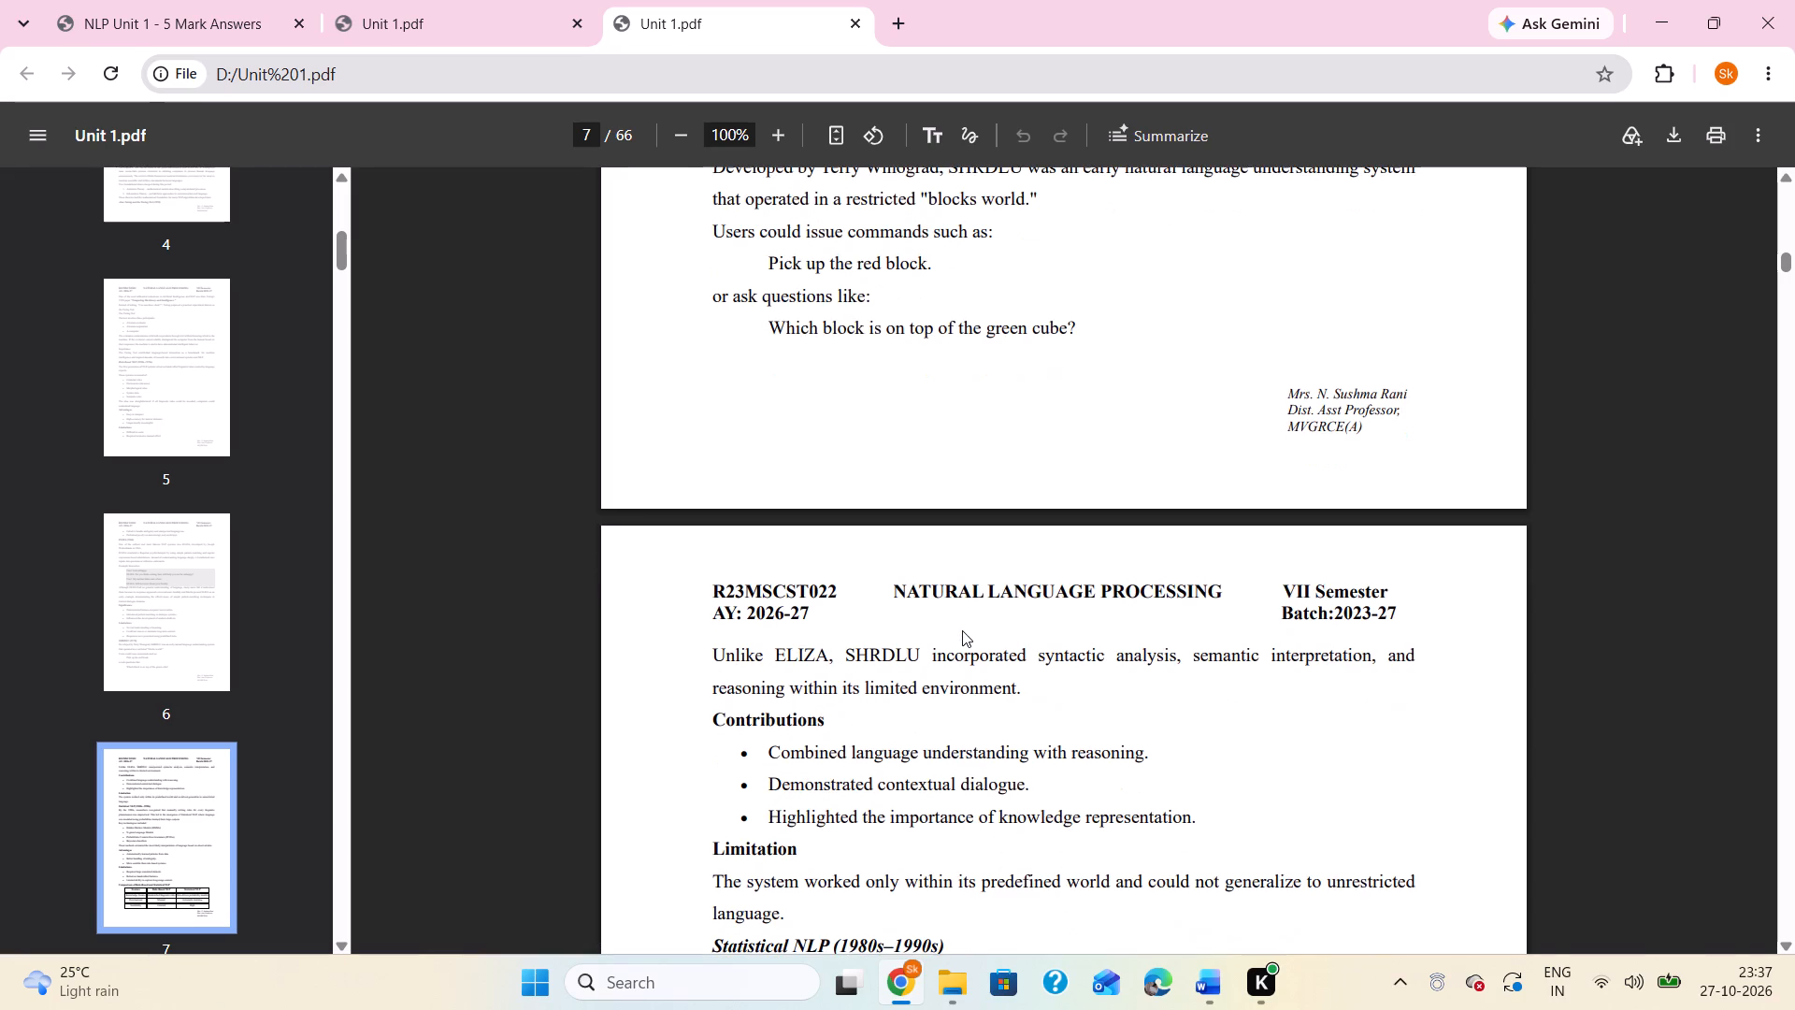
scroll(962, 630, down, 7)
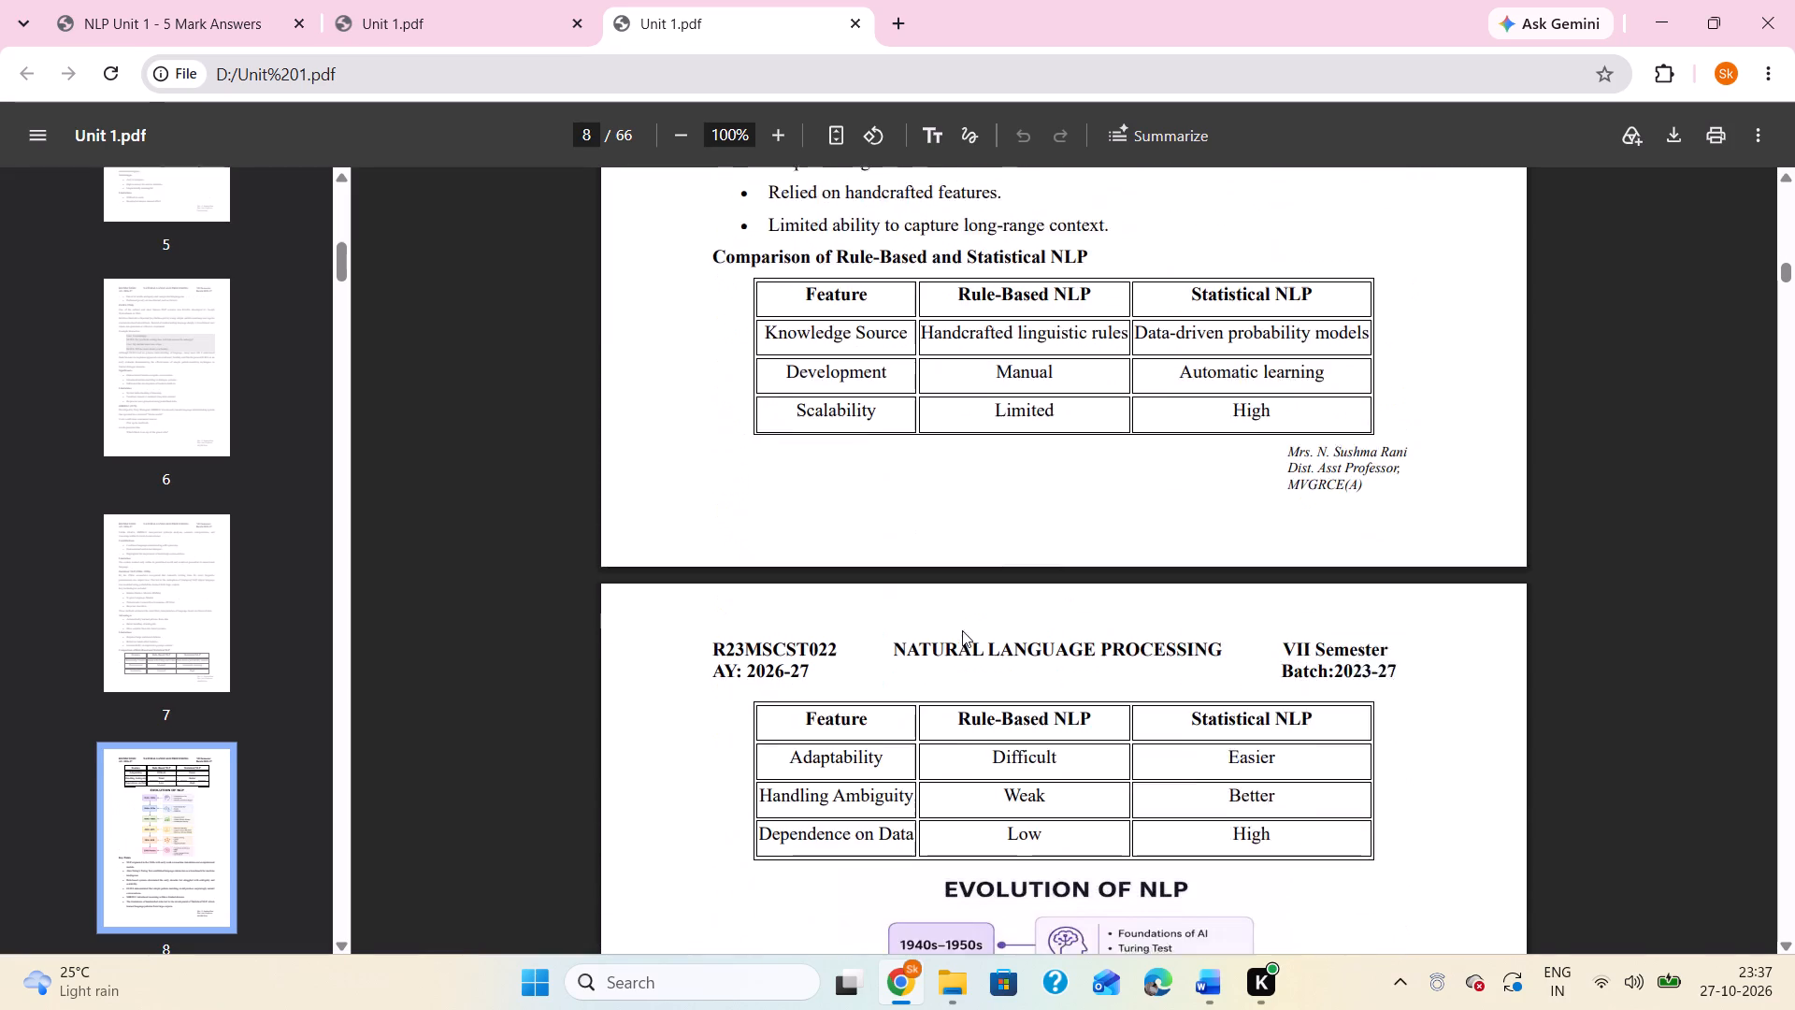
scroll(962, 630, down, 1)
scroll(962, 630, up, 2)
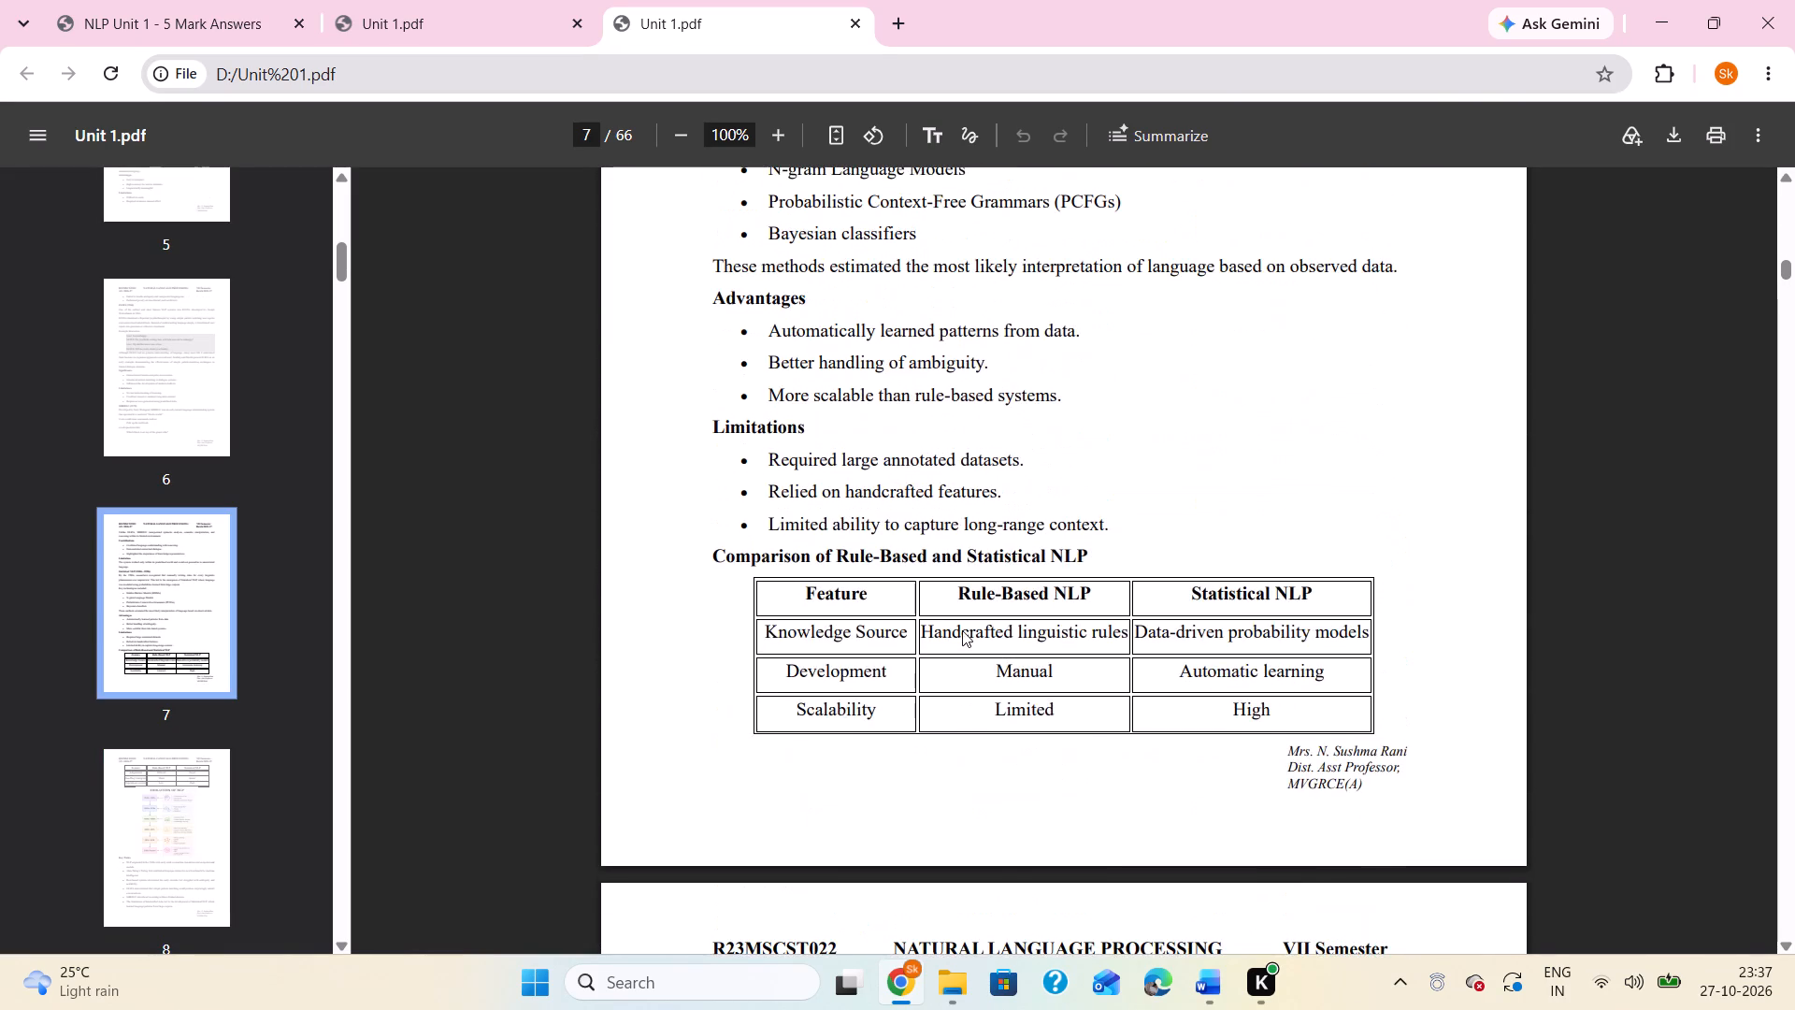
scroll(962, 630, up, 4)
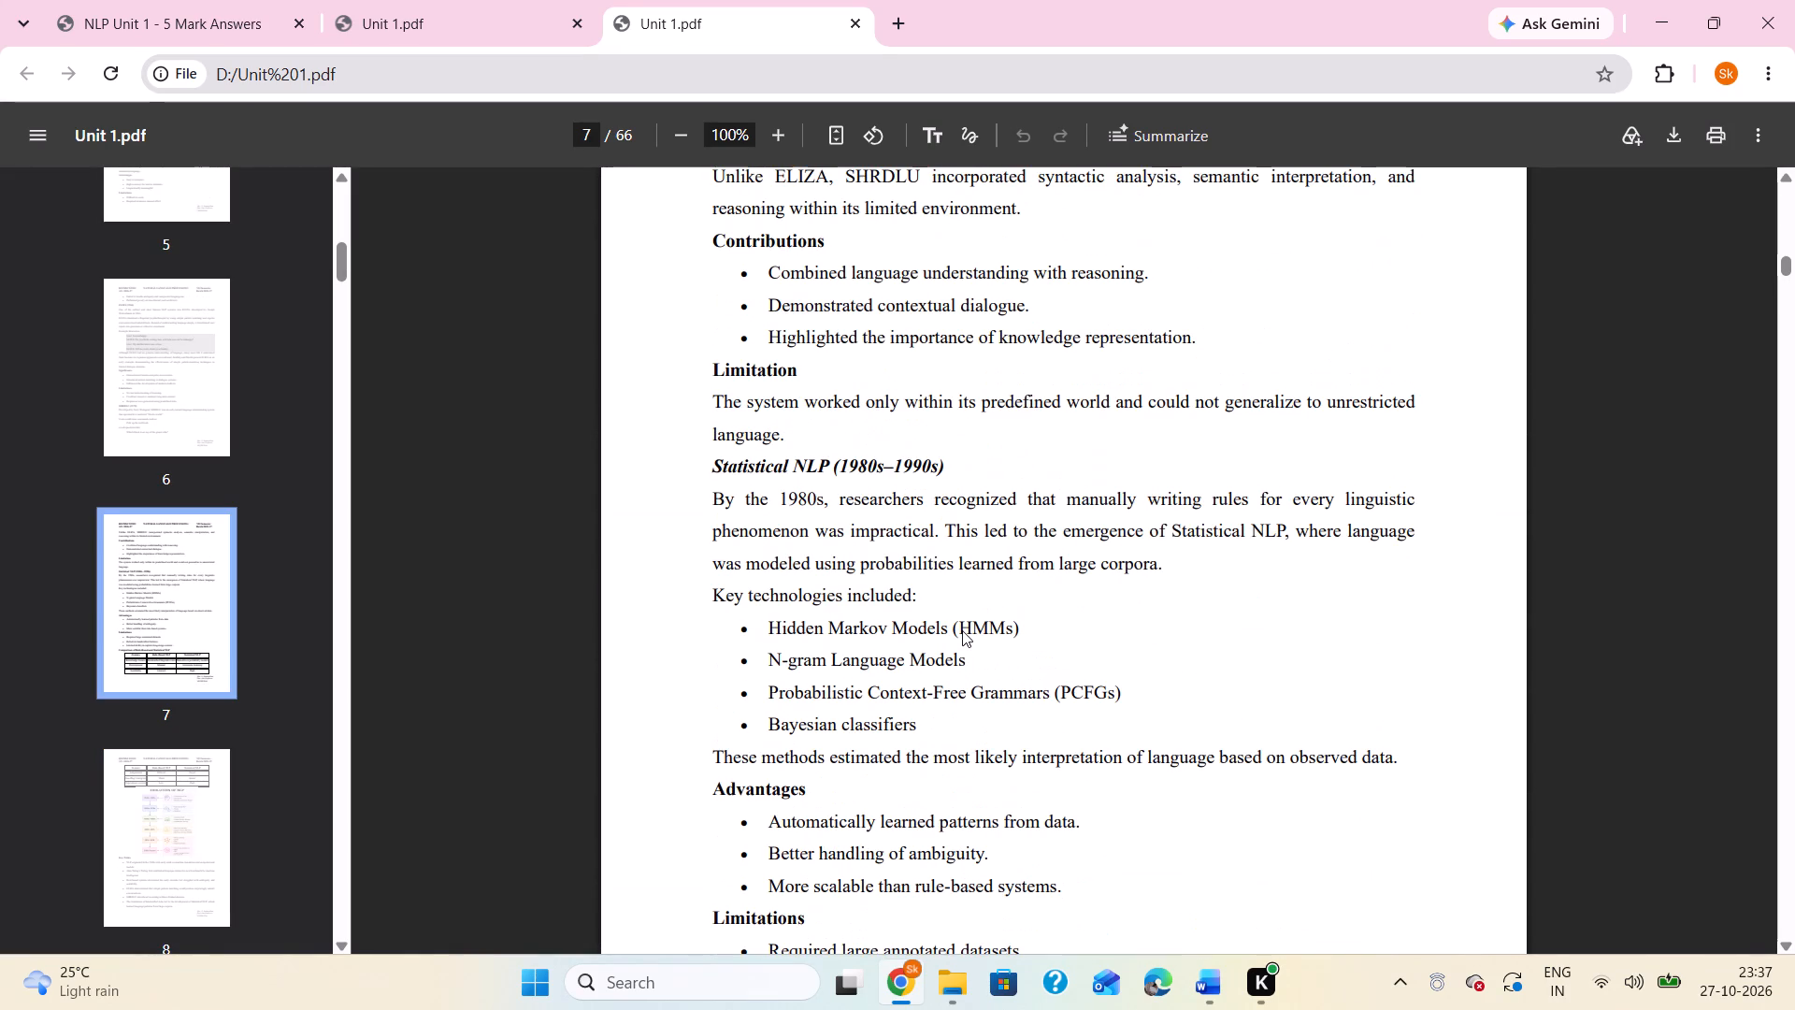
scroll(962, 630, down, 8)
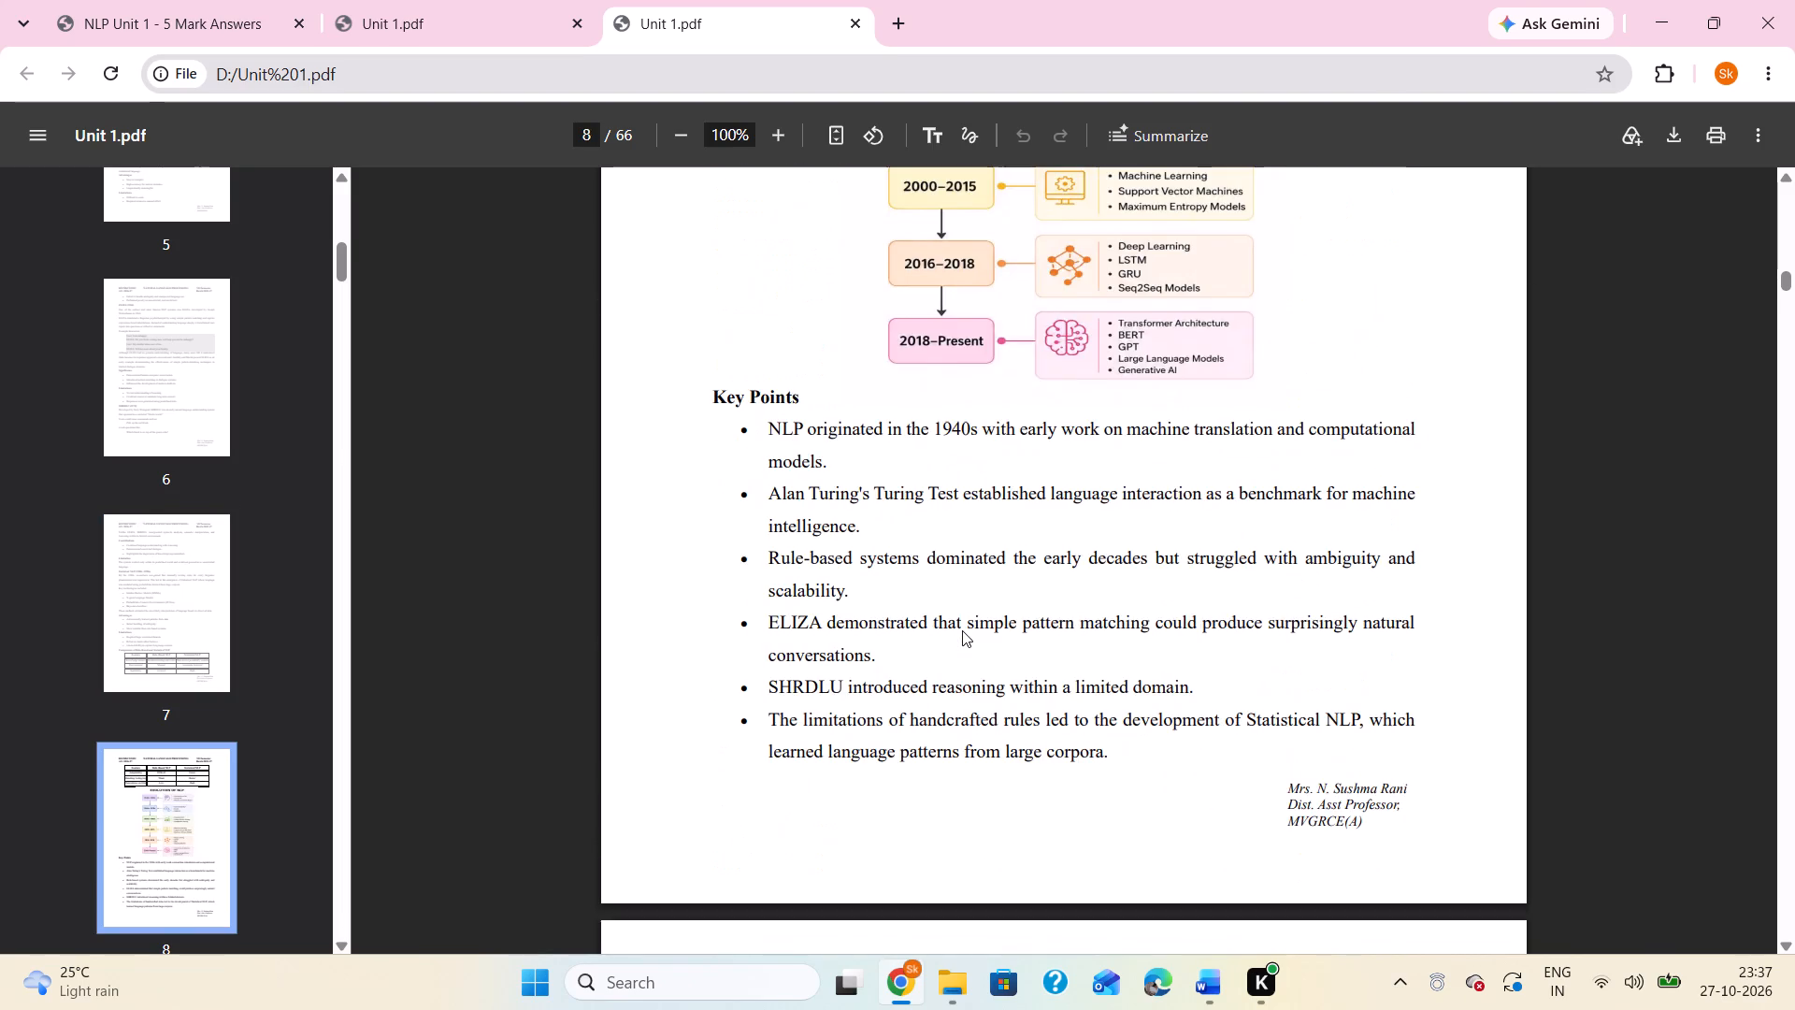
scroll(962, 630, up, 2)
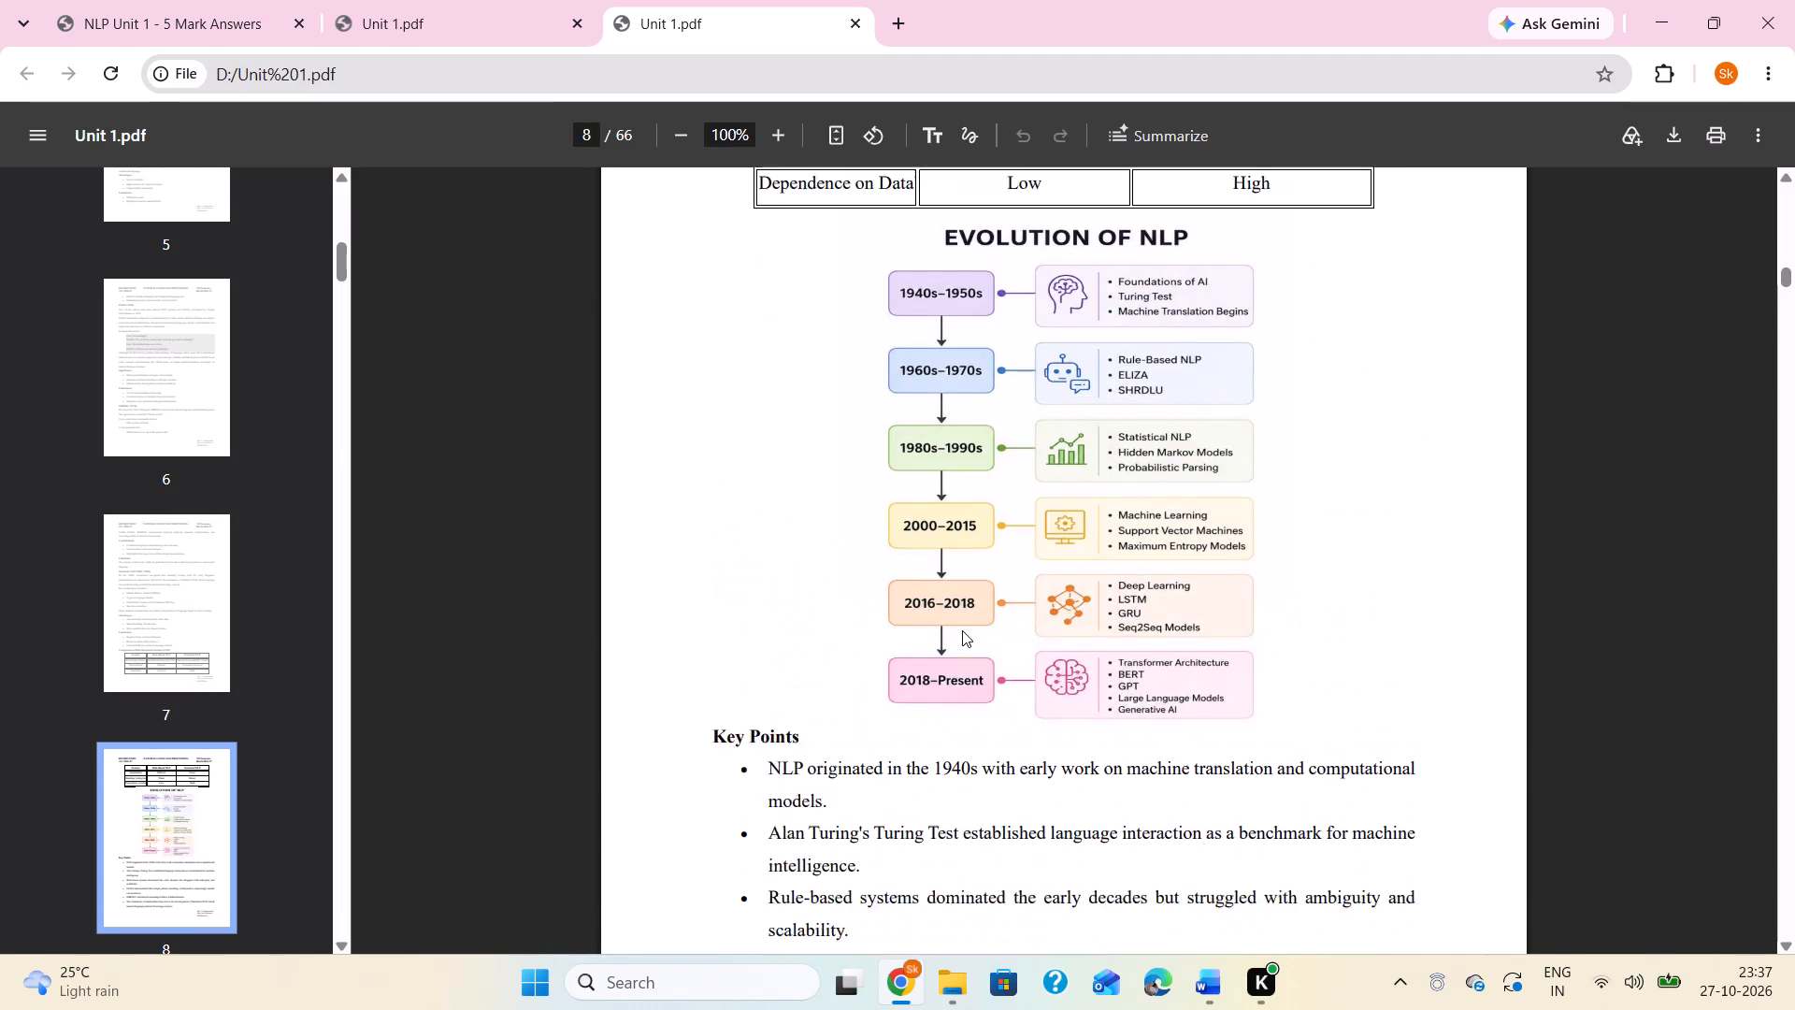
scroll(962, 630, up, 1)
scroll(962, 630, down, 3)
scroll(962, 630, up, 1)
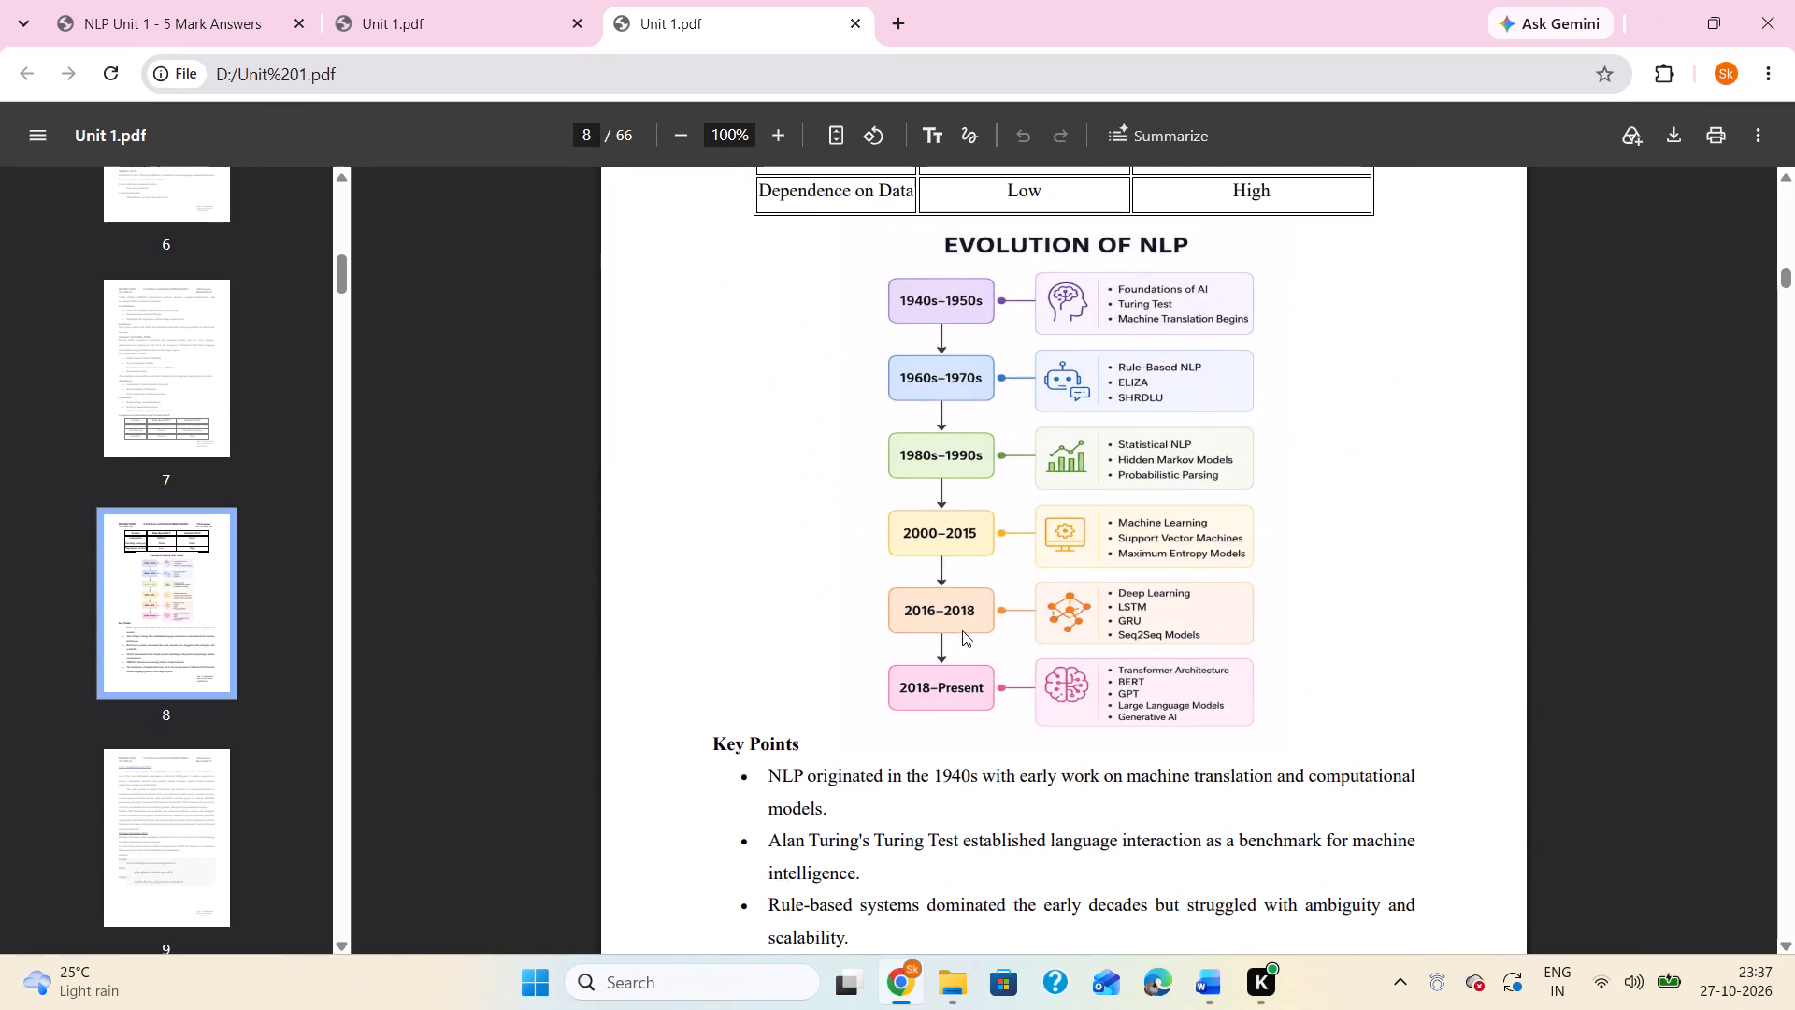
scroll(962, 630, up, 9)
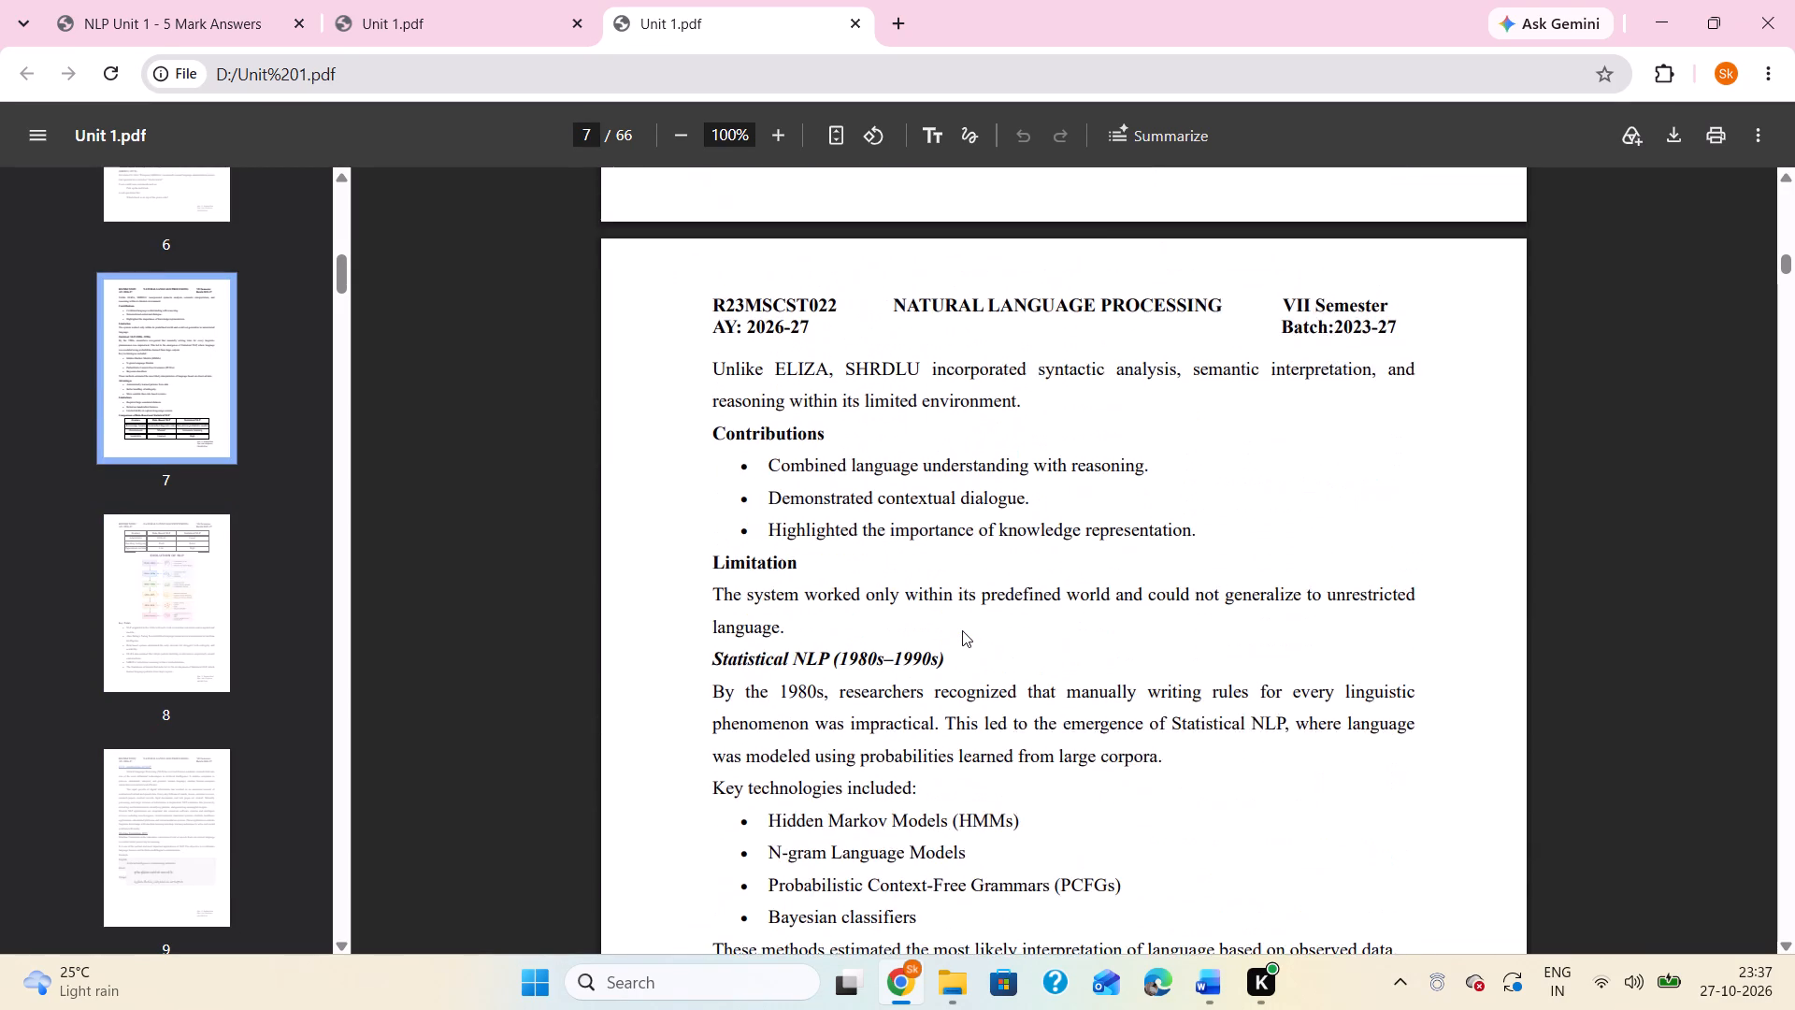
scroll(962, 630, up, 3)
scroll(962, 630, down, 3)
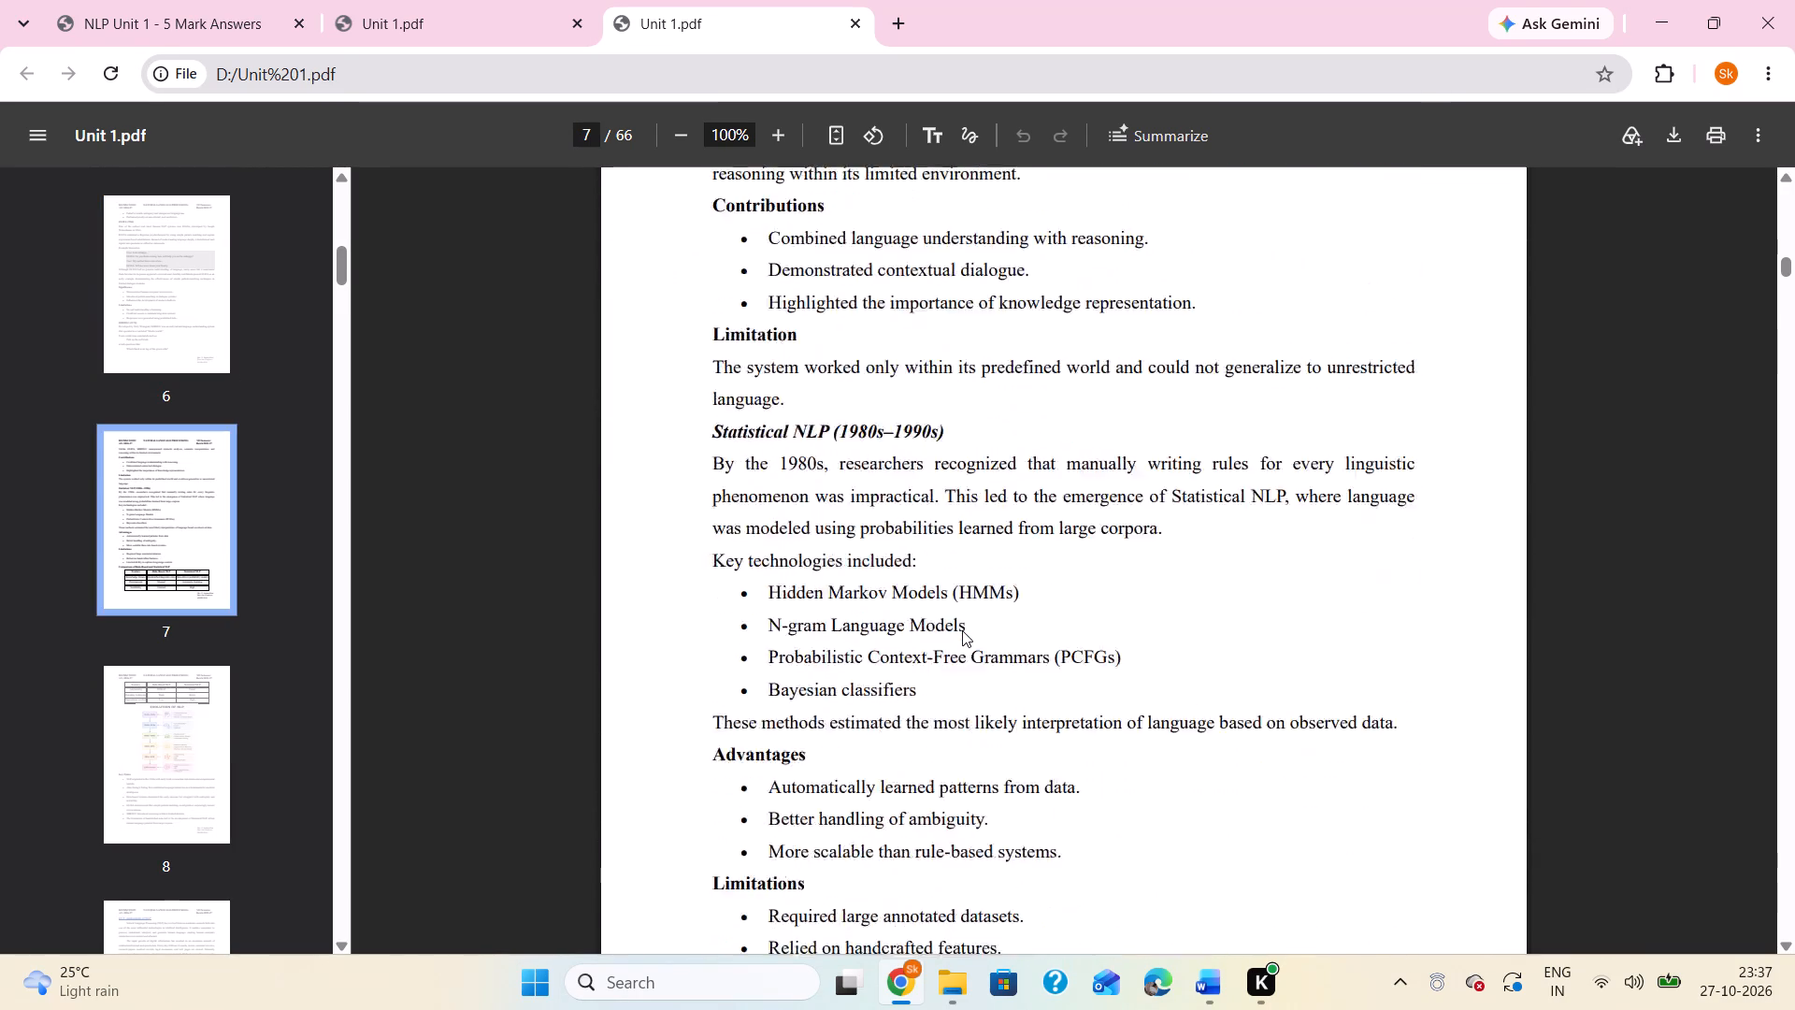
scroll(962, 630, down, 8)
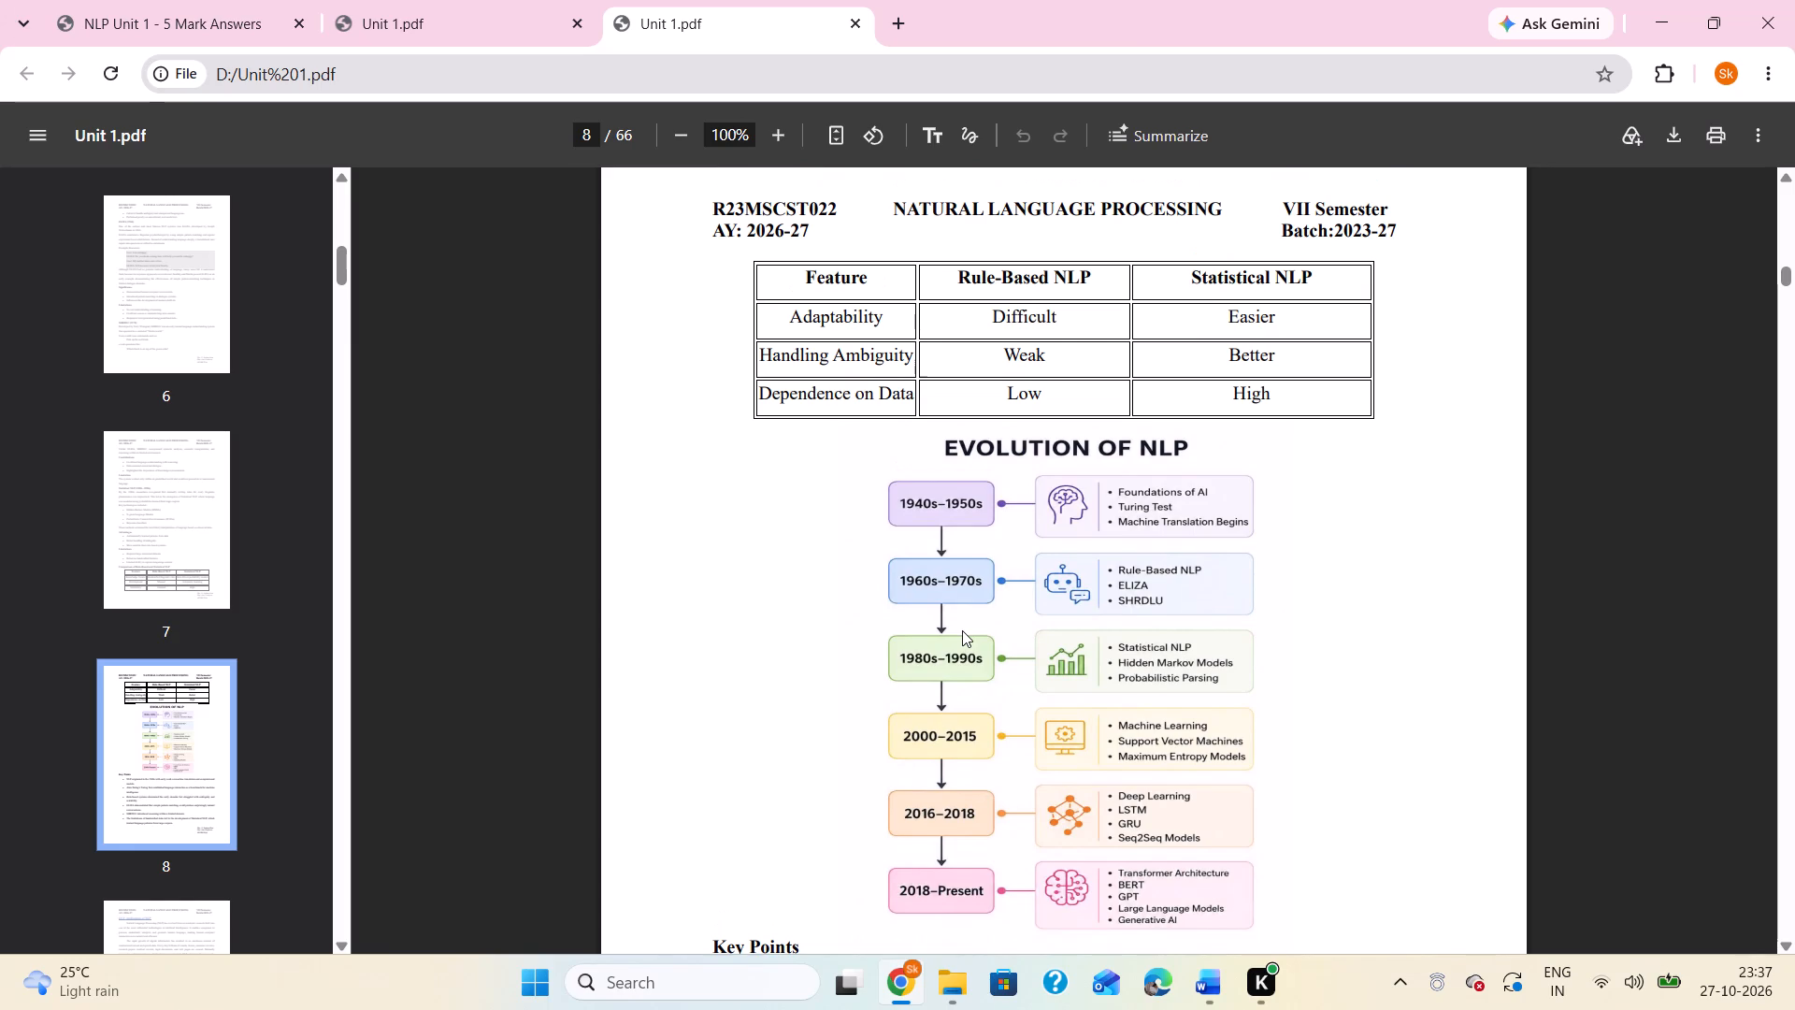
scroll(962, 630, up, 4)
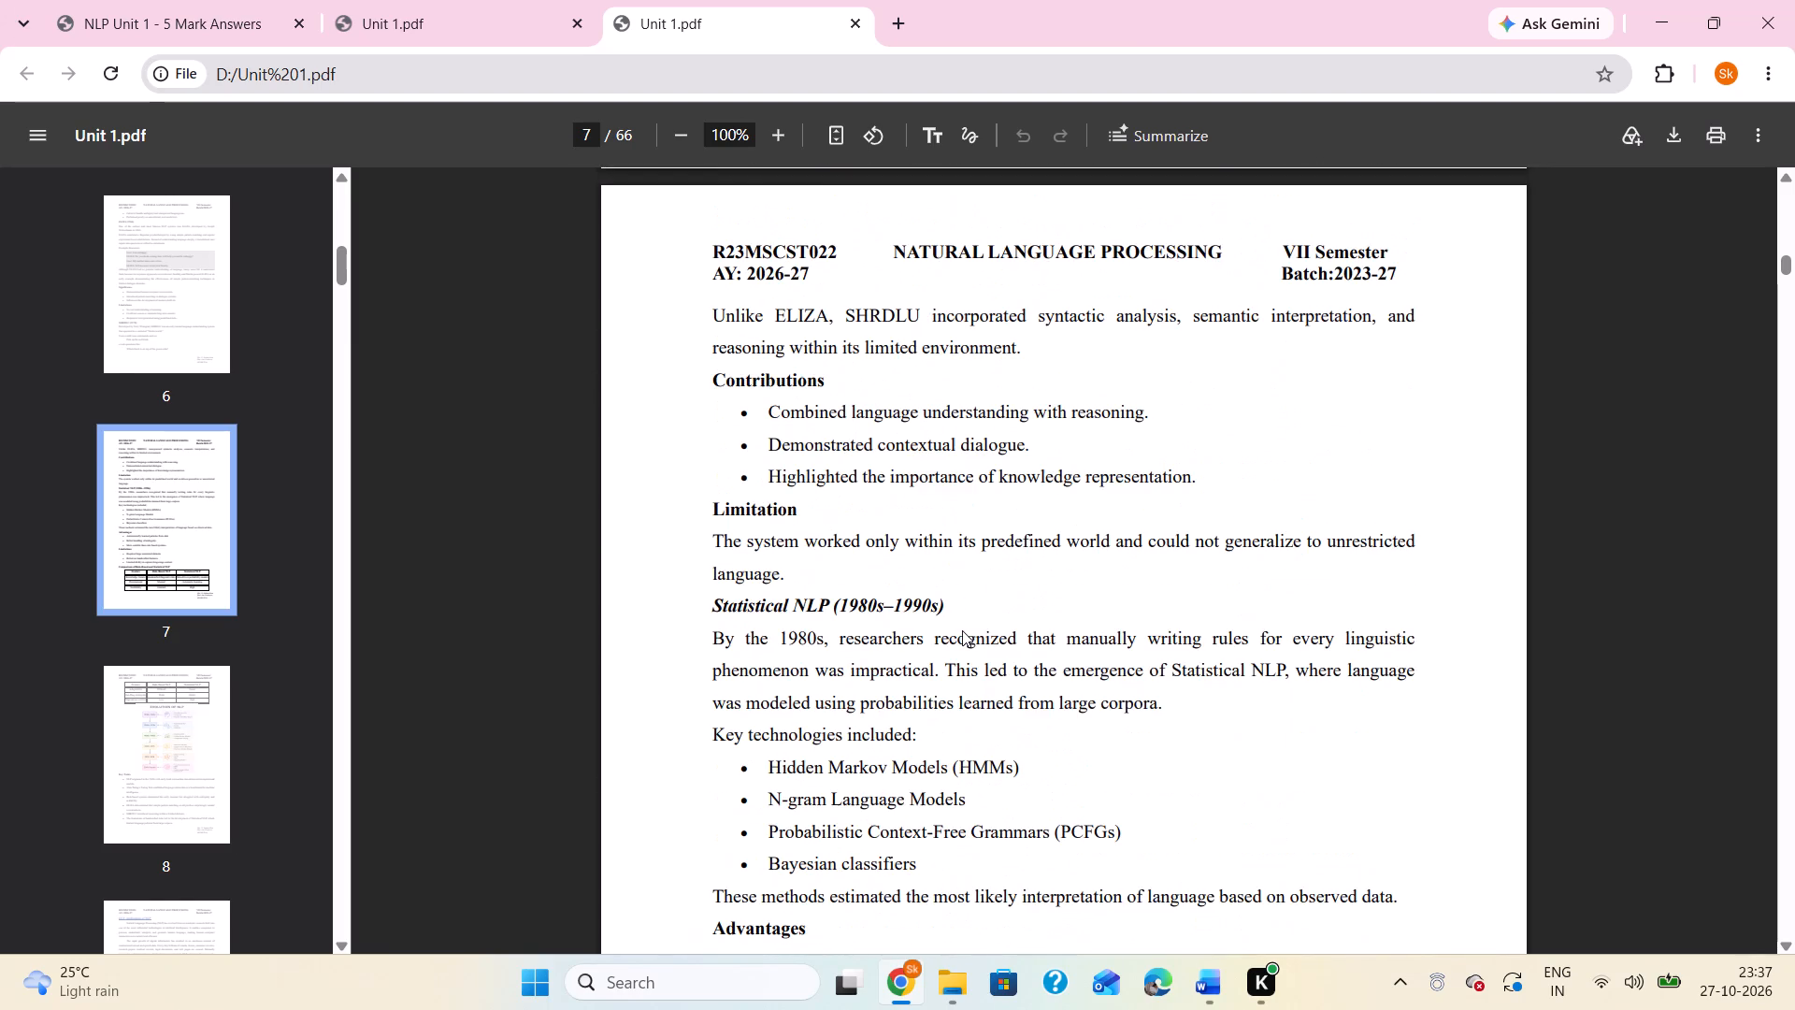
scroll(962, 630, up, 2)
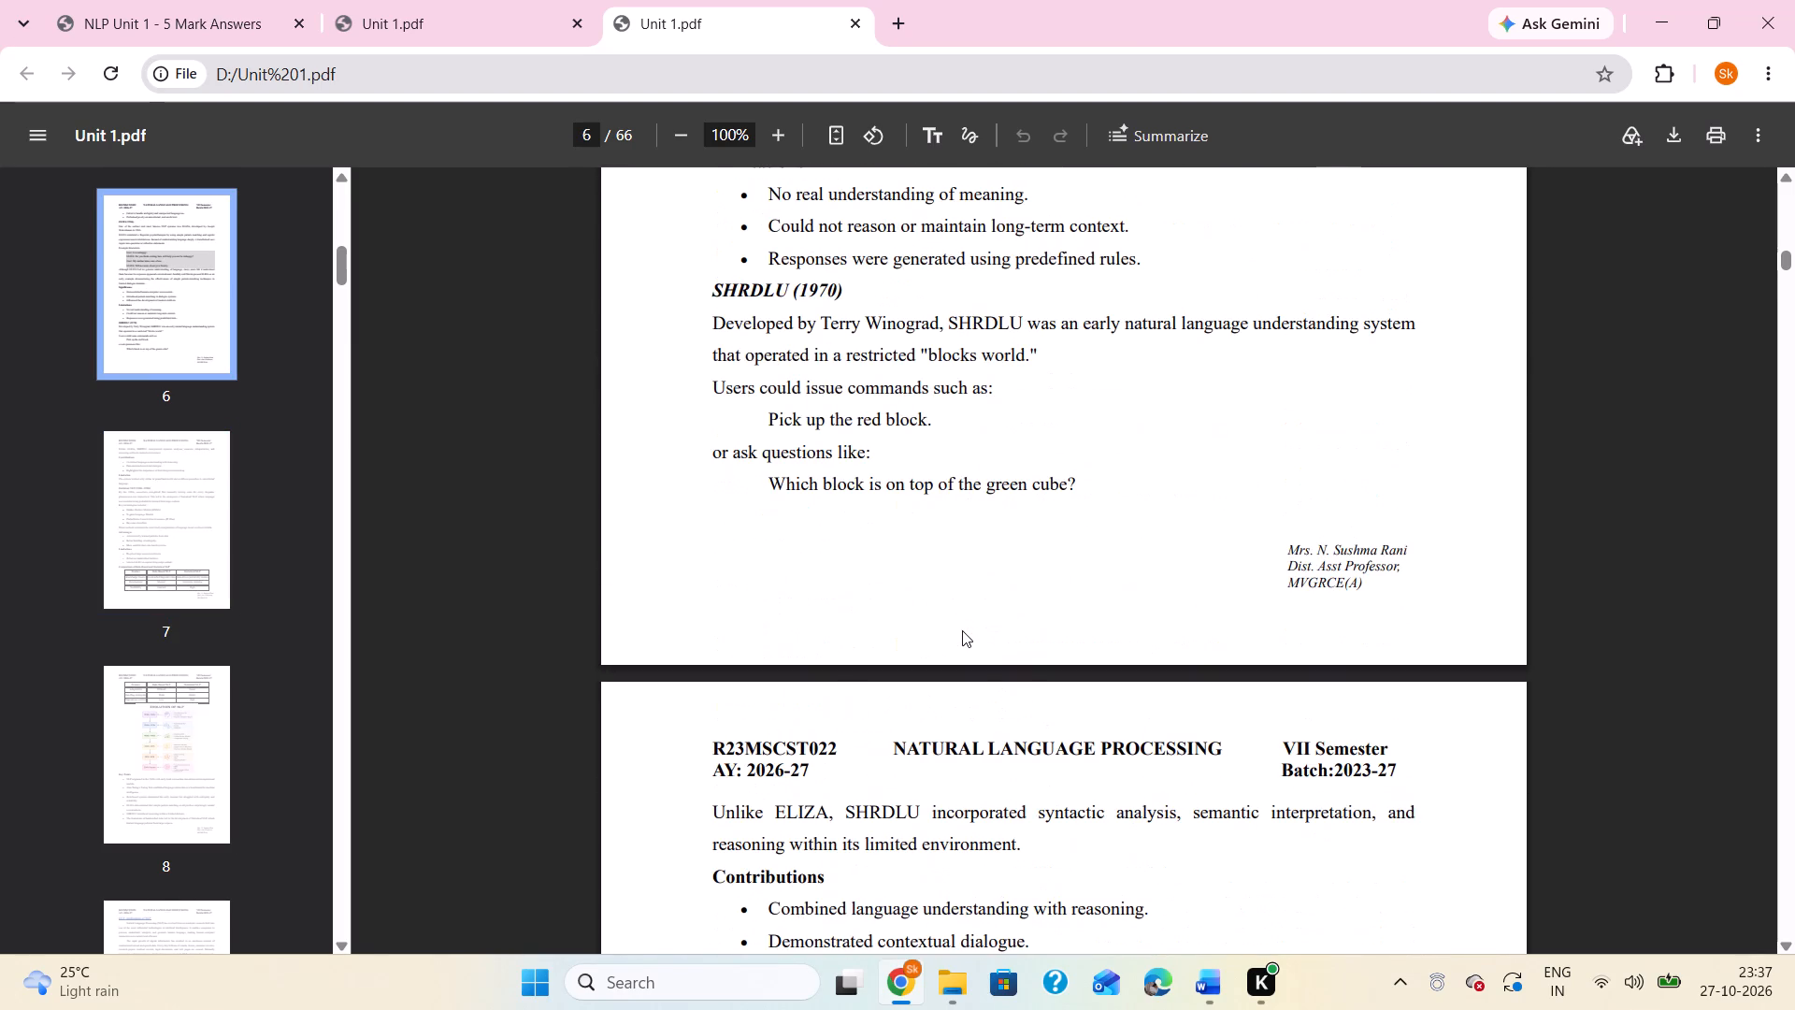
scroll(962, 630, up, 1)
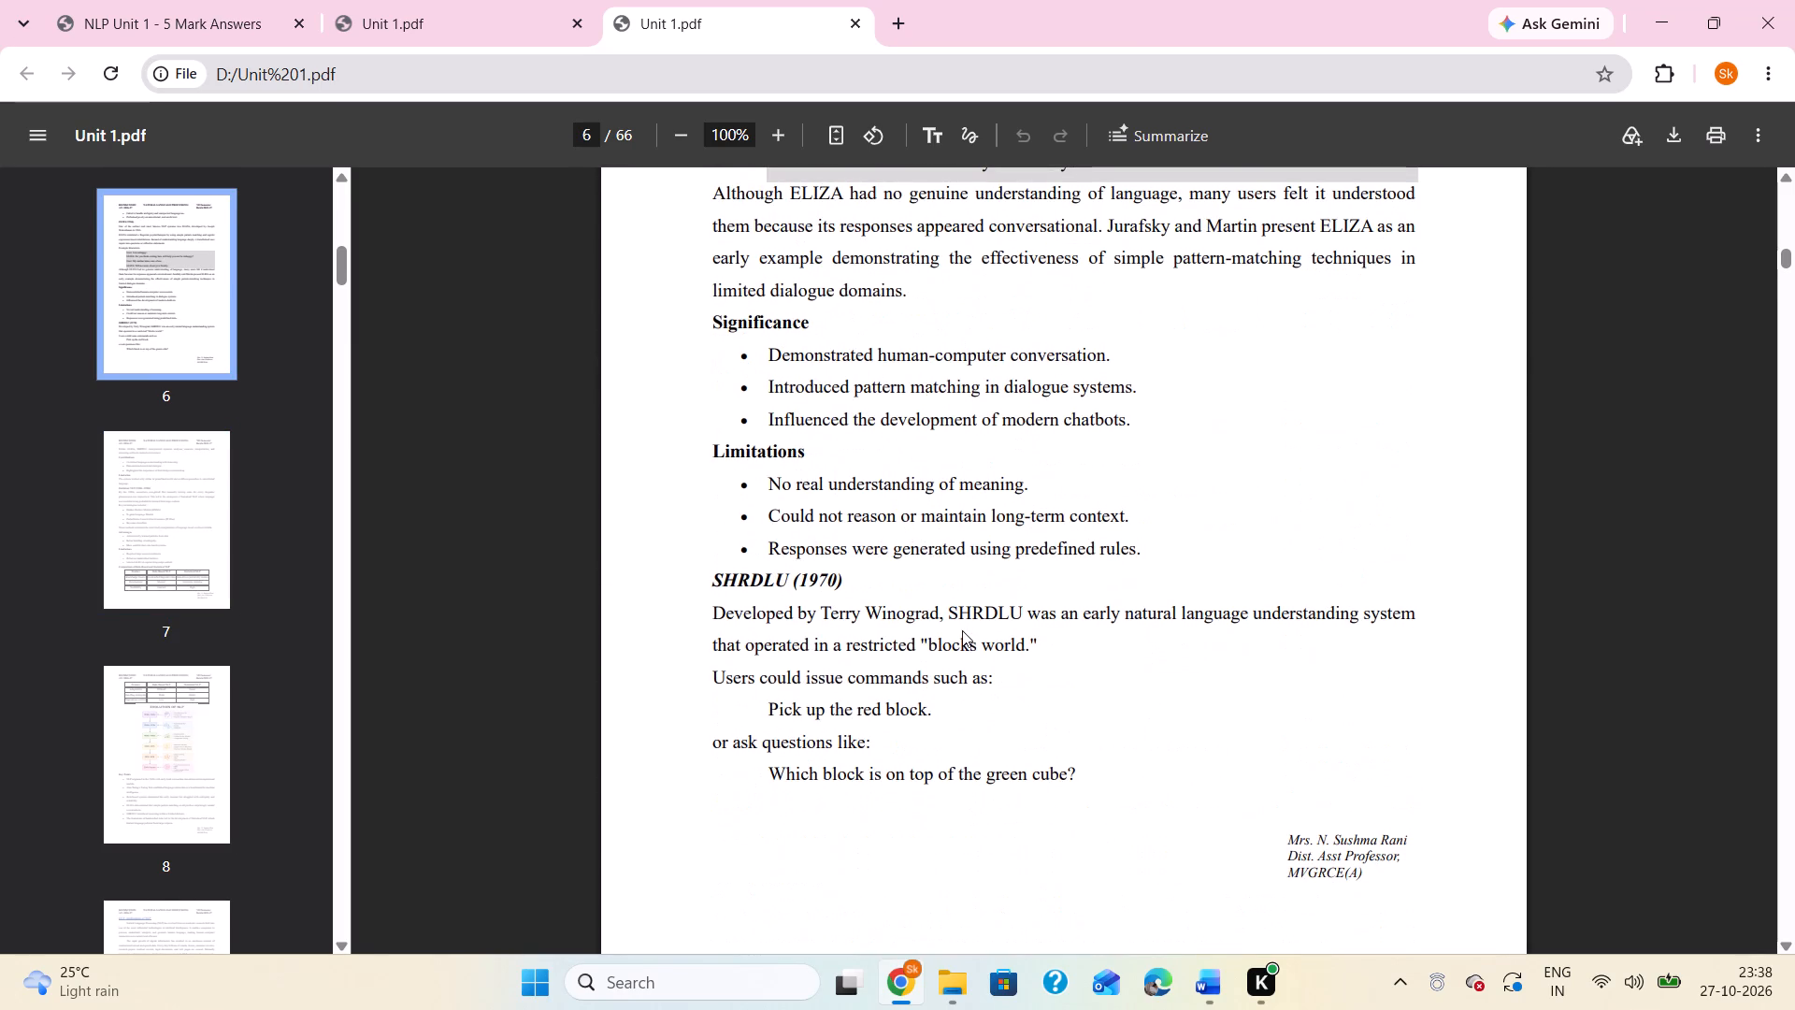
scroll(962, 630, down, 3)
scroll(962, 630, up, 1)
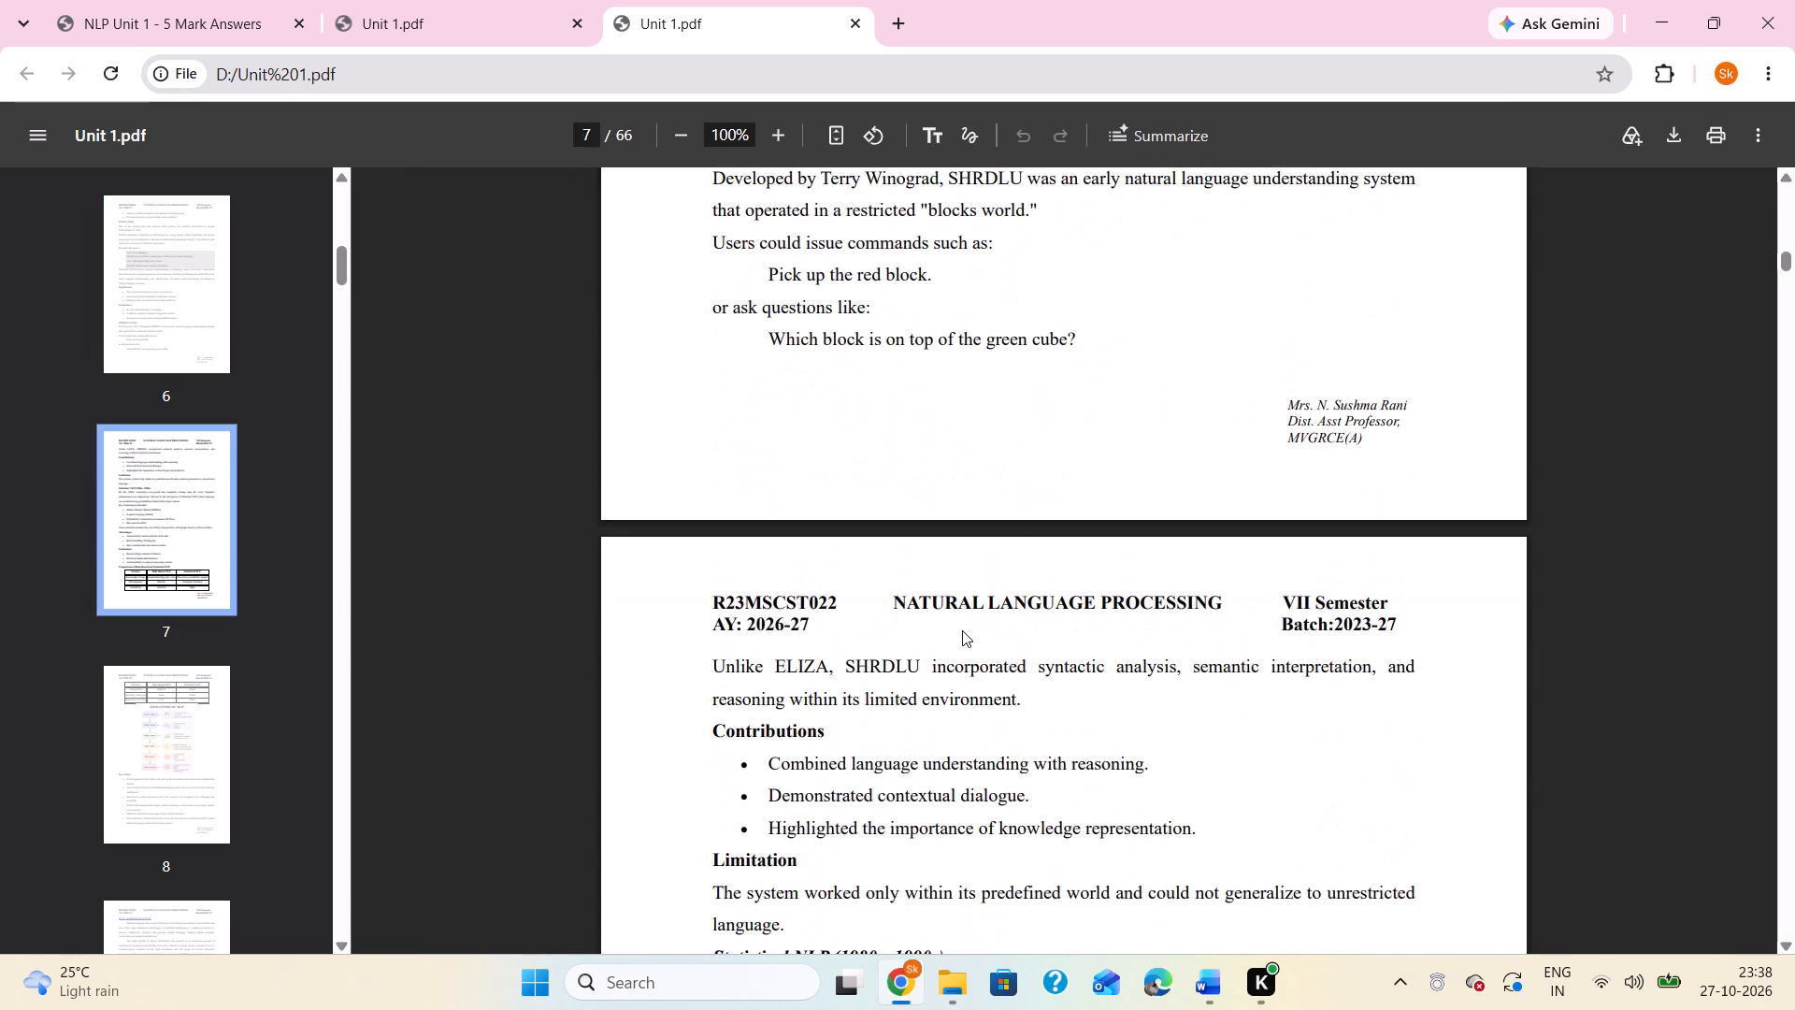
scroll(962, 630, up, 4)
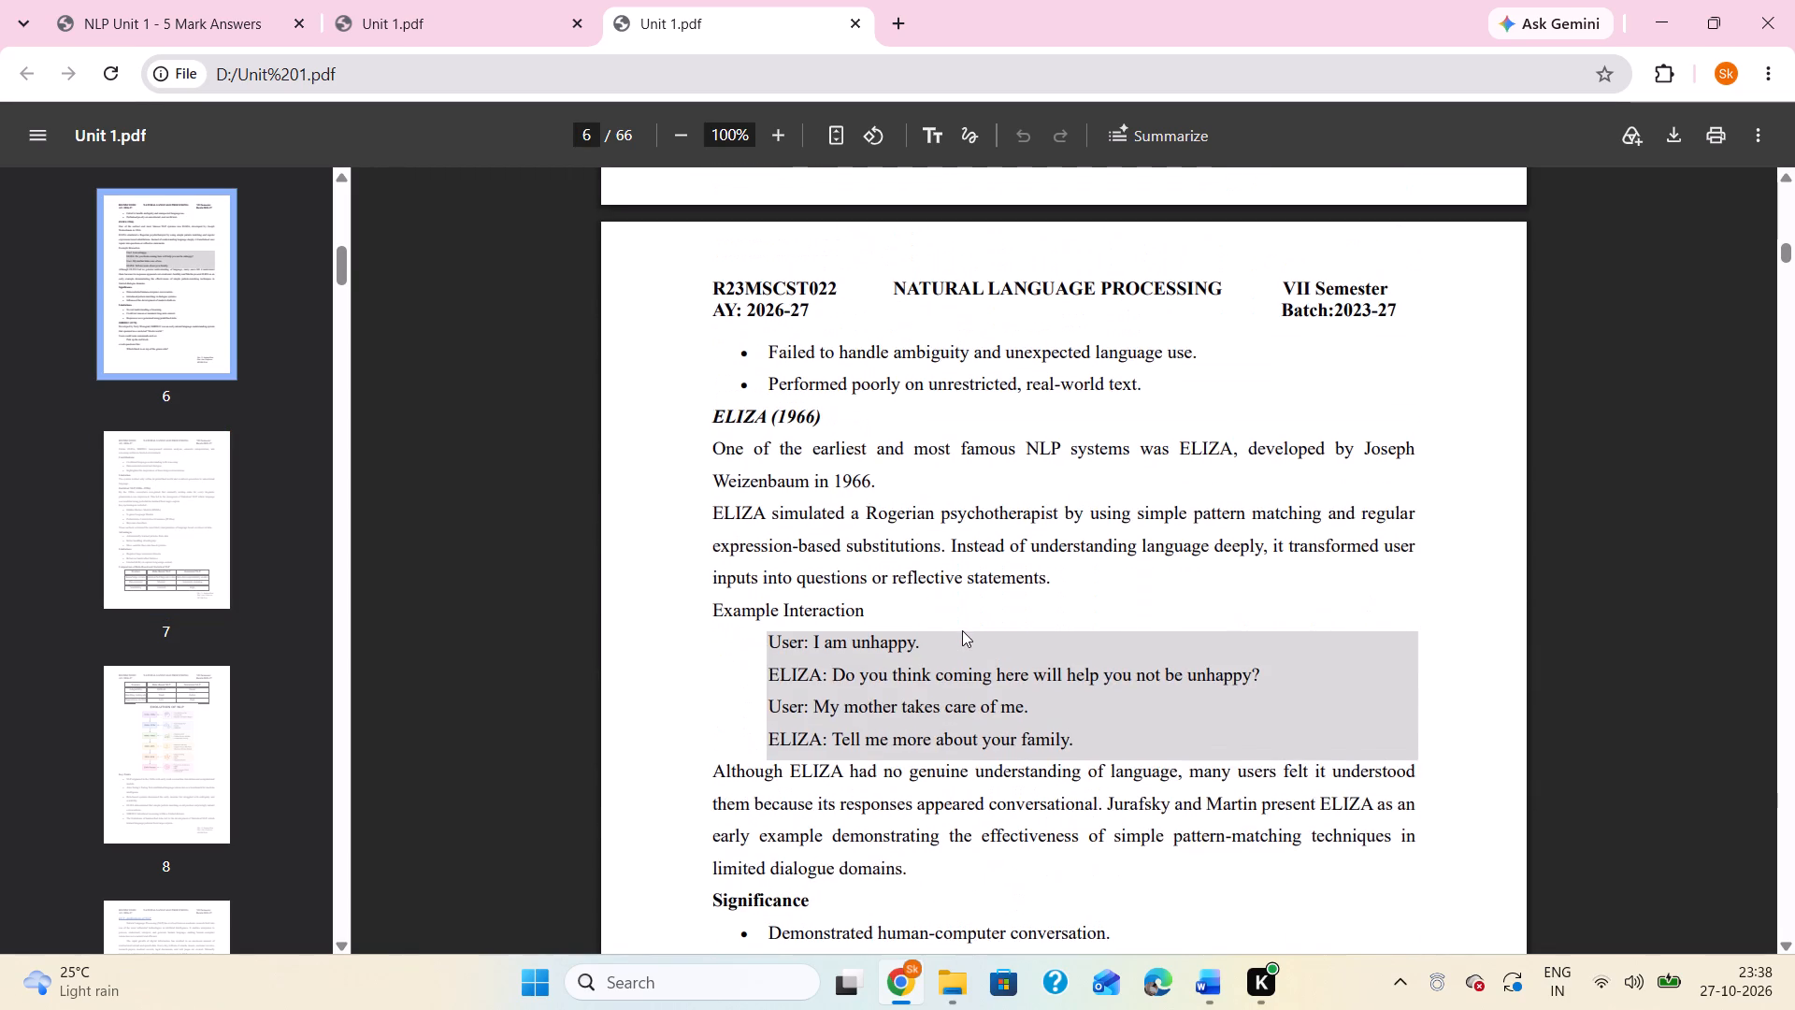
Skim the PDF's NLP applications and Phases of NLP sections through page 24, and return to the notes document in Word.
scroll(962, 630, down, 16)
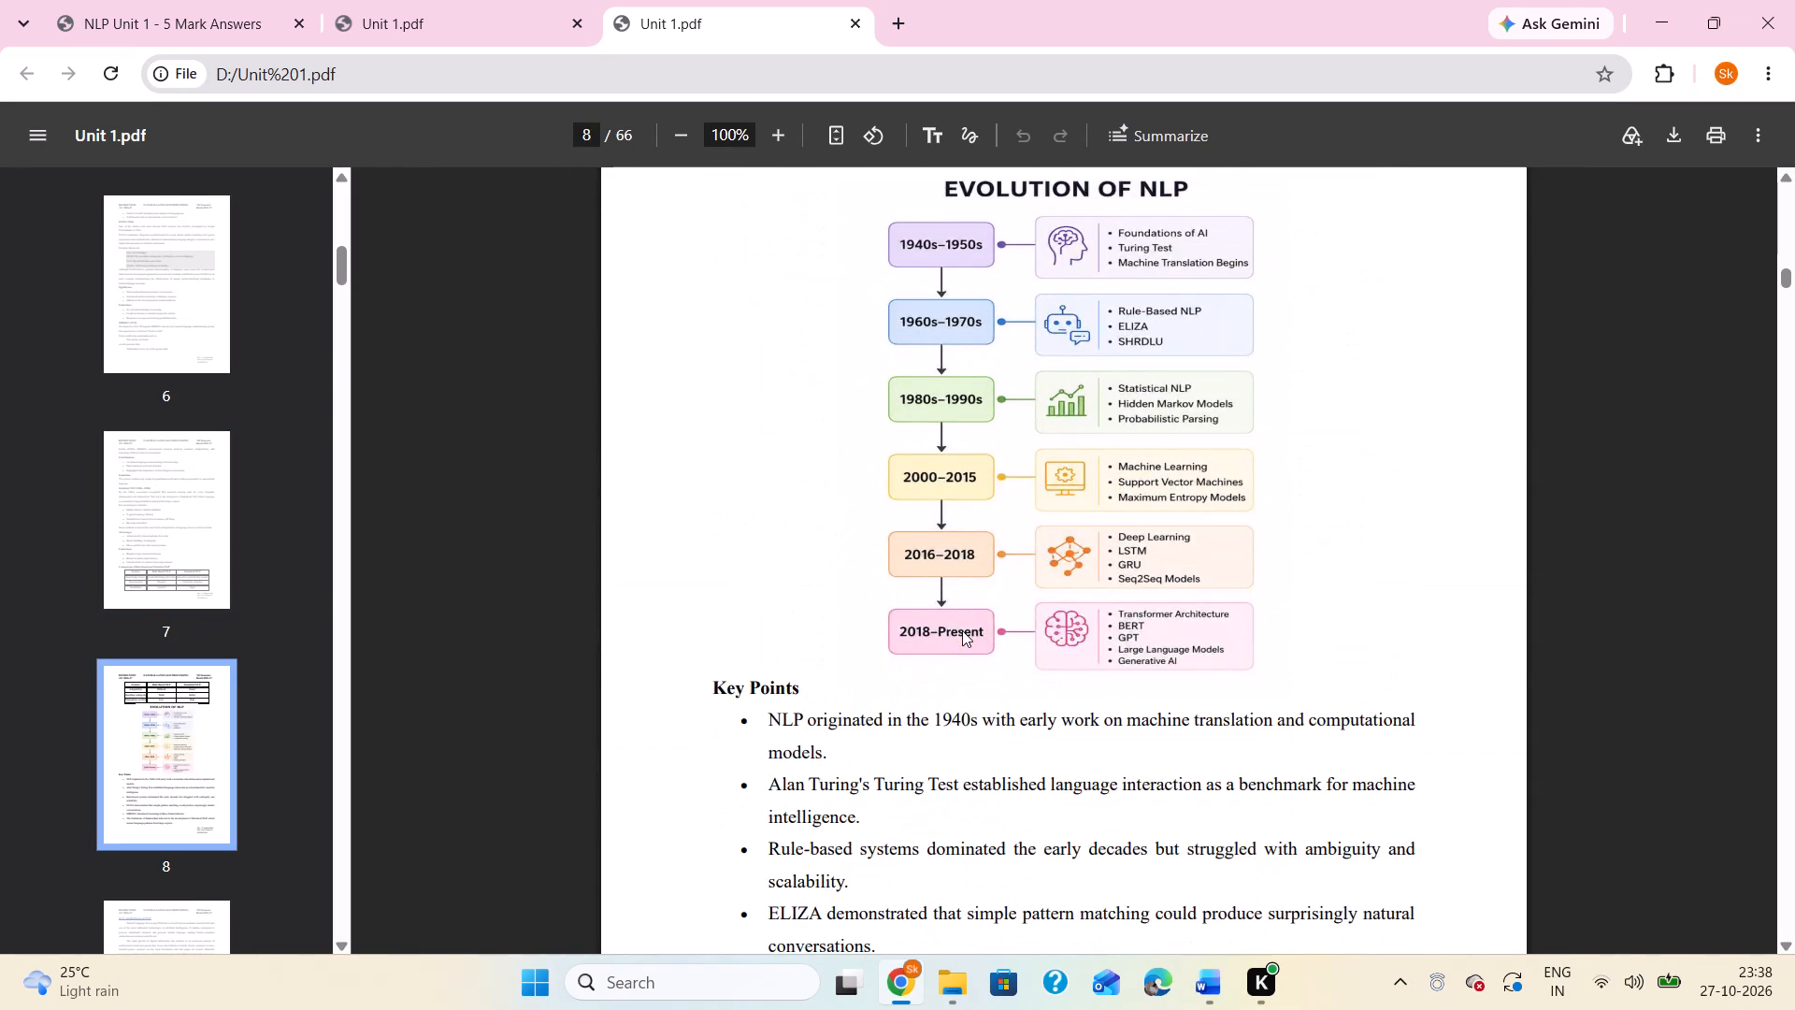
scroll(962, 630, down, 9)
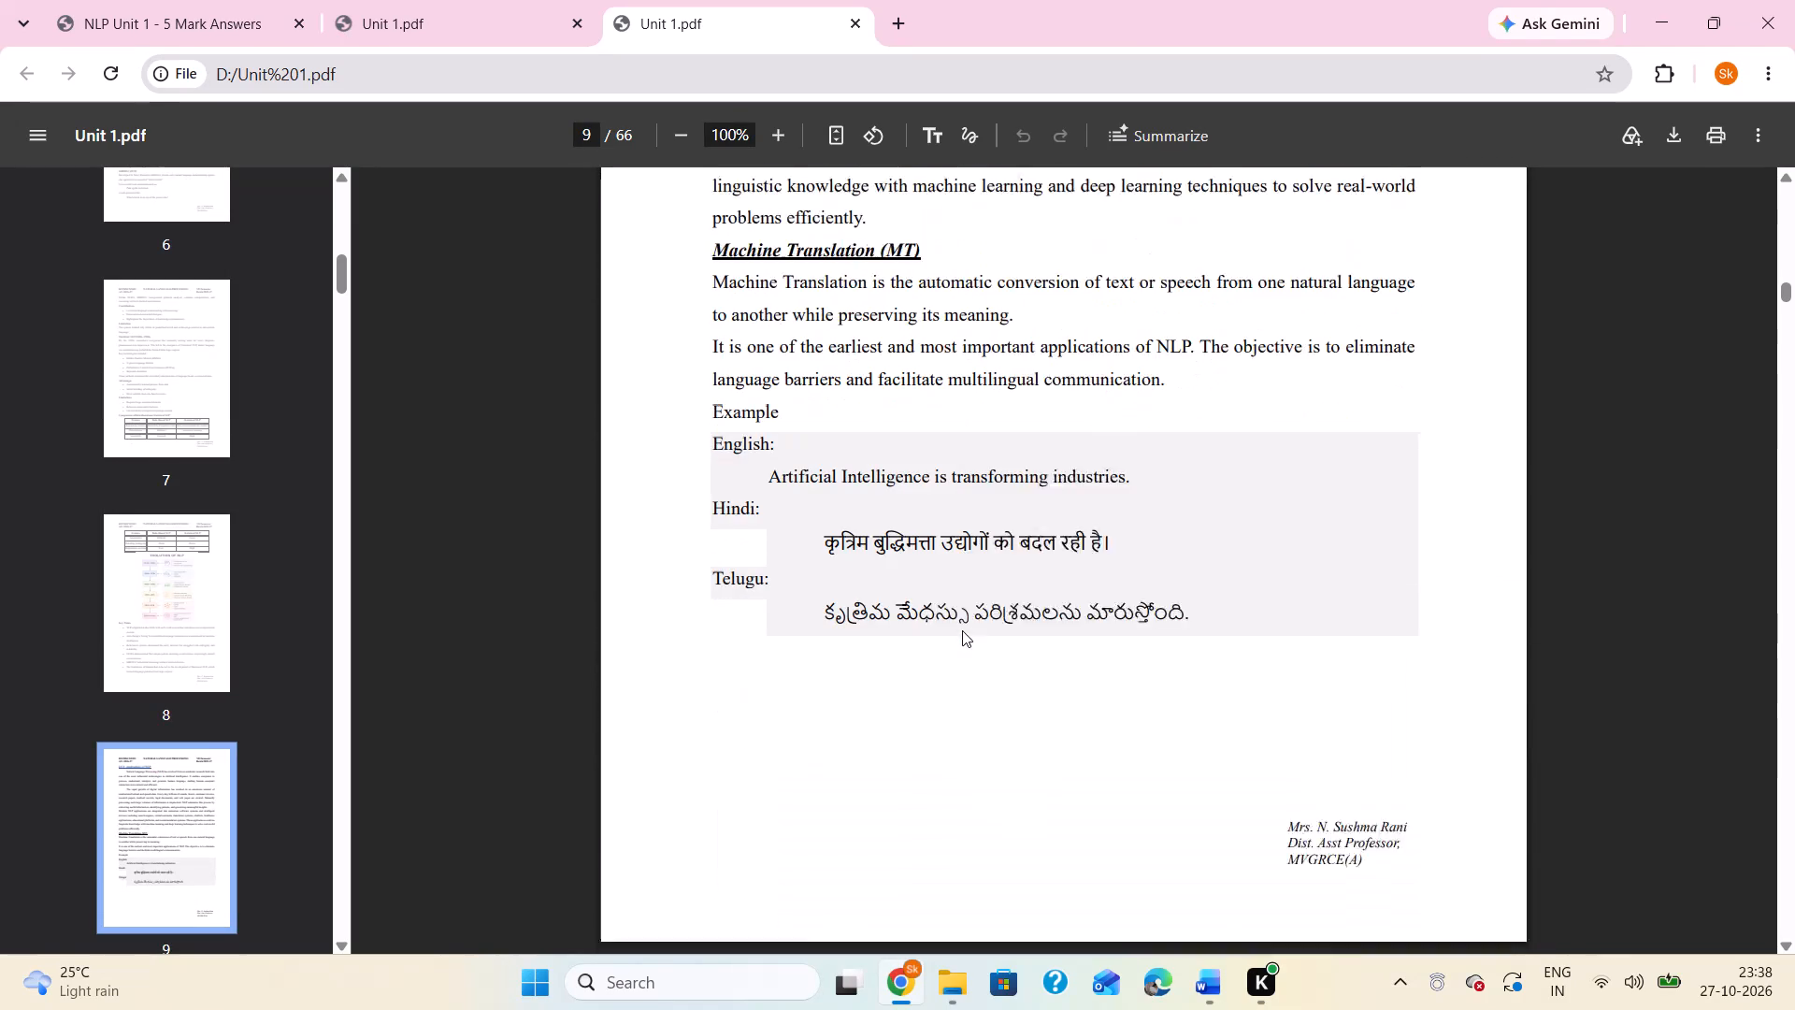
scroll(962, 630, down, 4)
scroll(962, 630, up, 1)
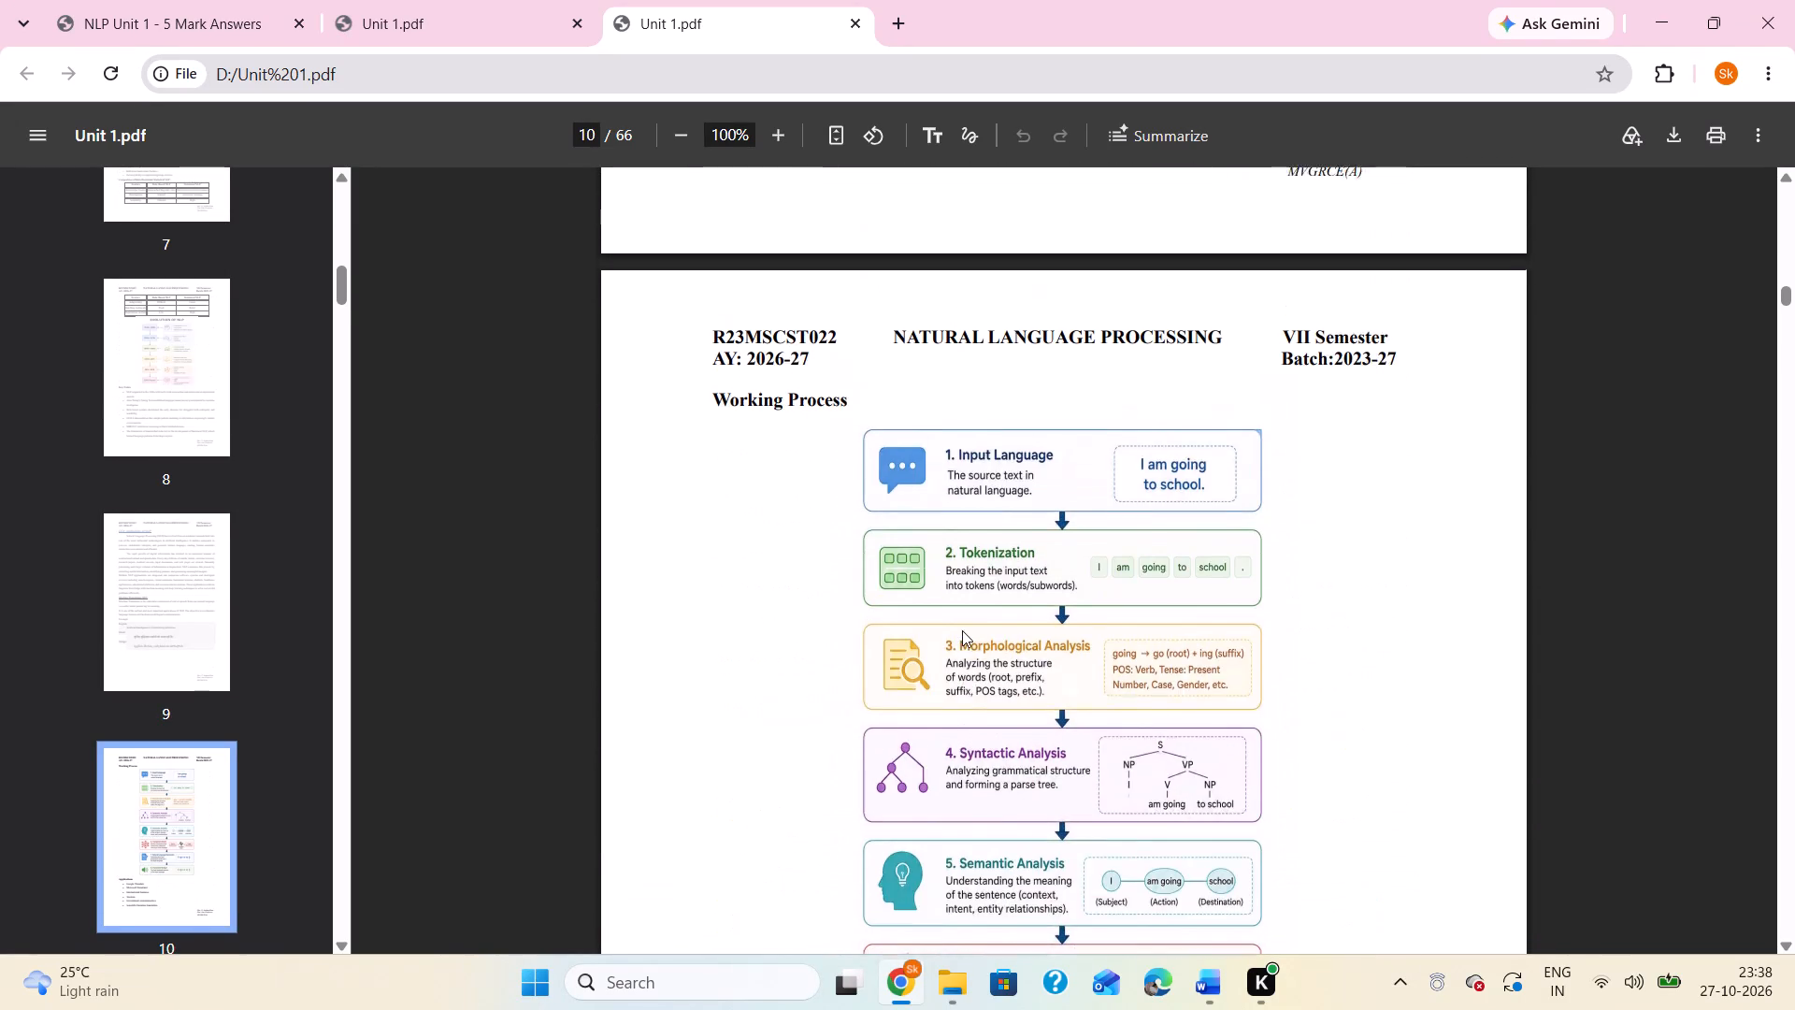
scroll(962, 630, up, 4)
scroll(962, 630, down, 6)
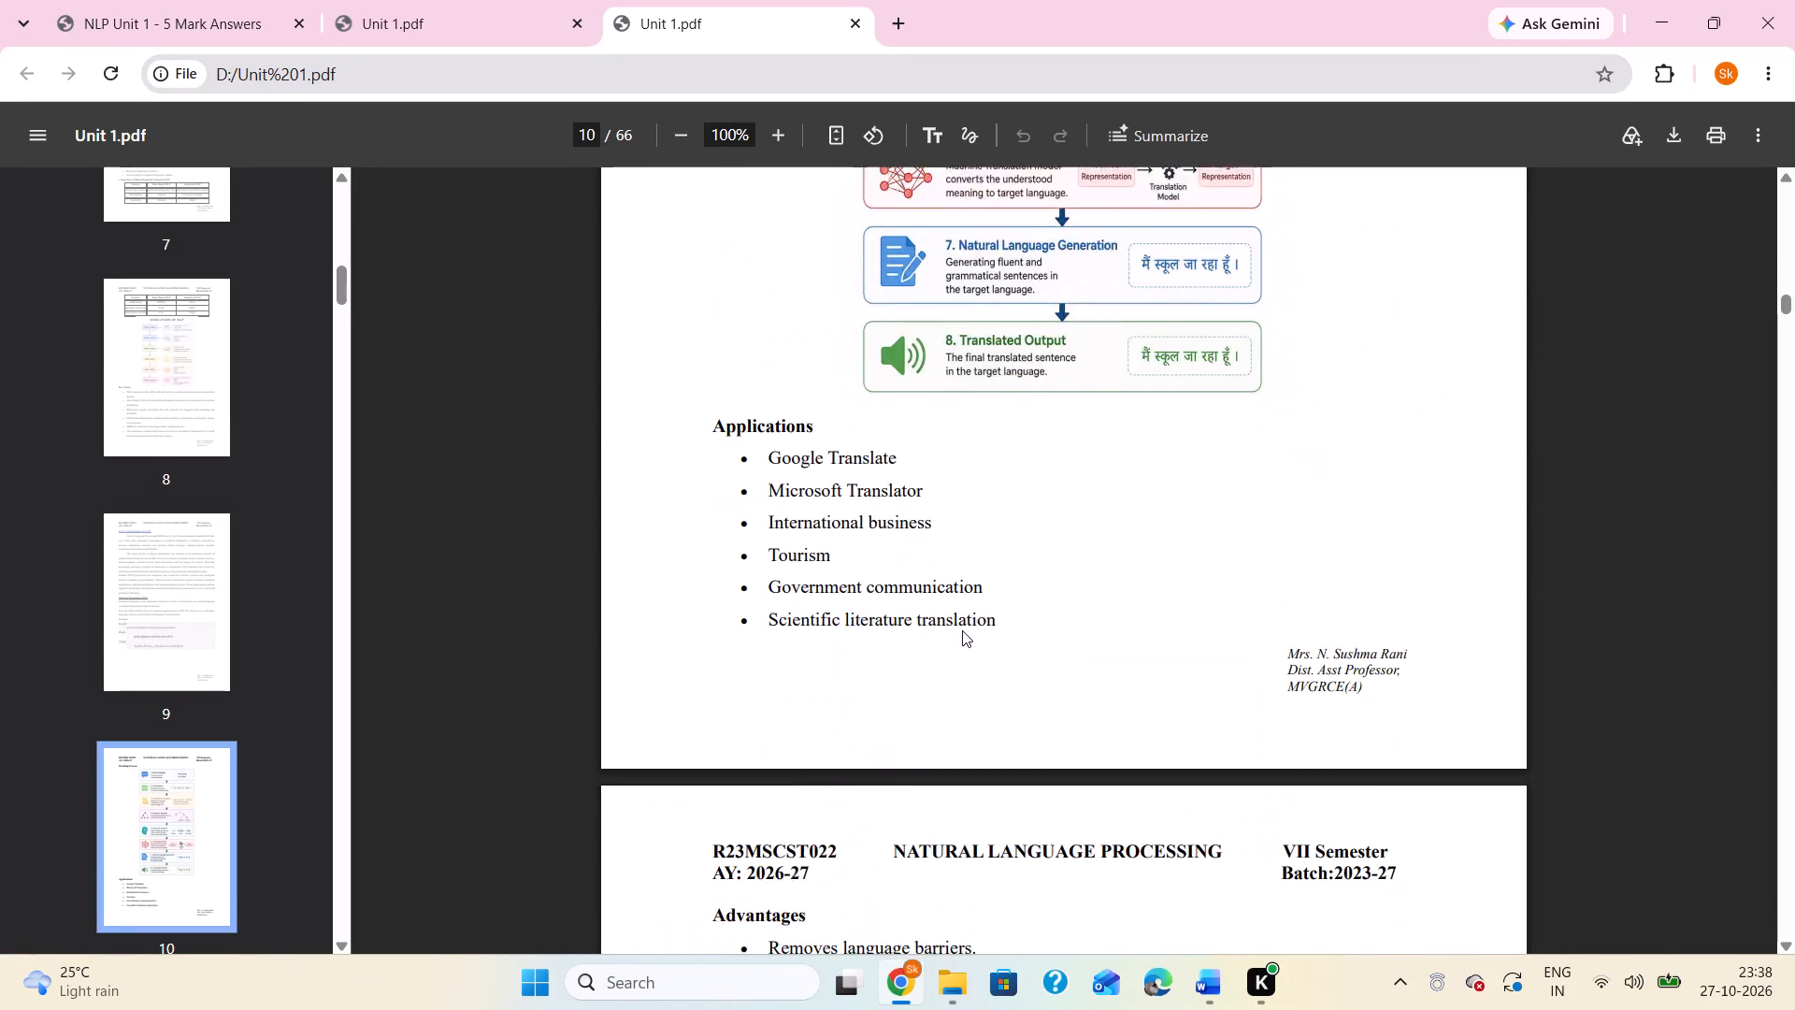
scroll(962, 630, down, 9)
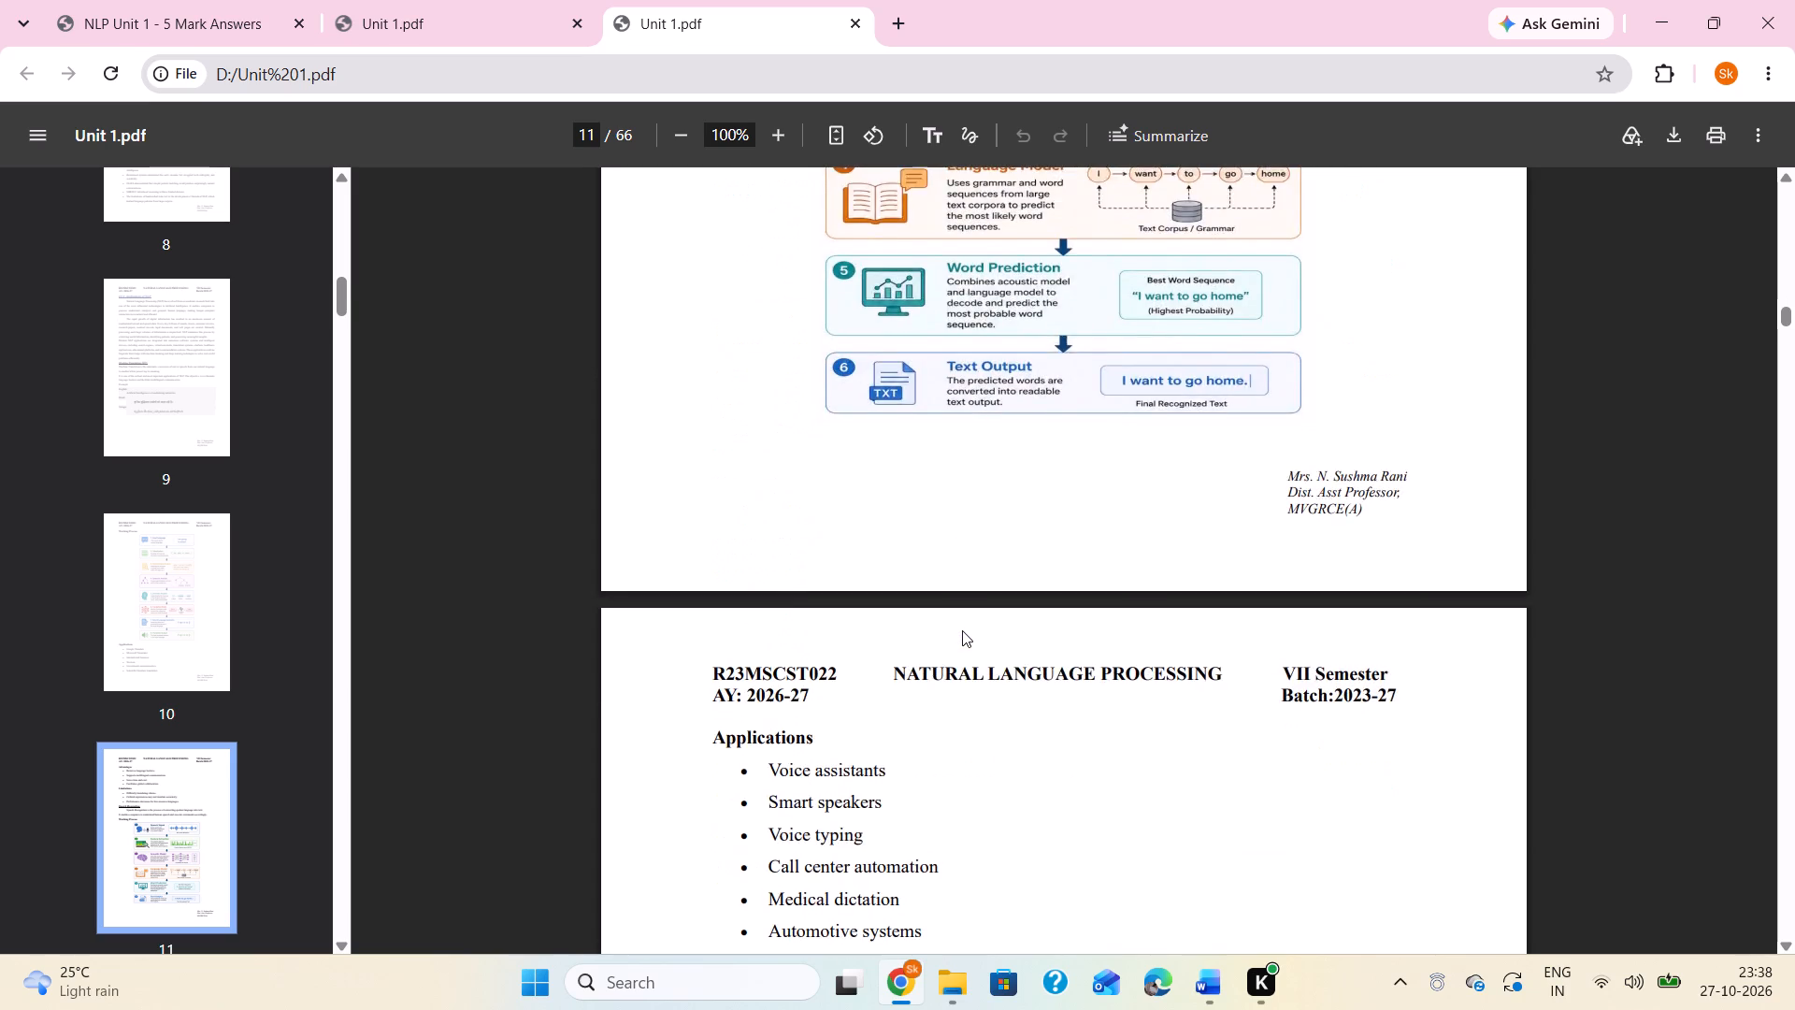
scroll(962, 630, down, 8)
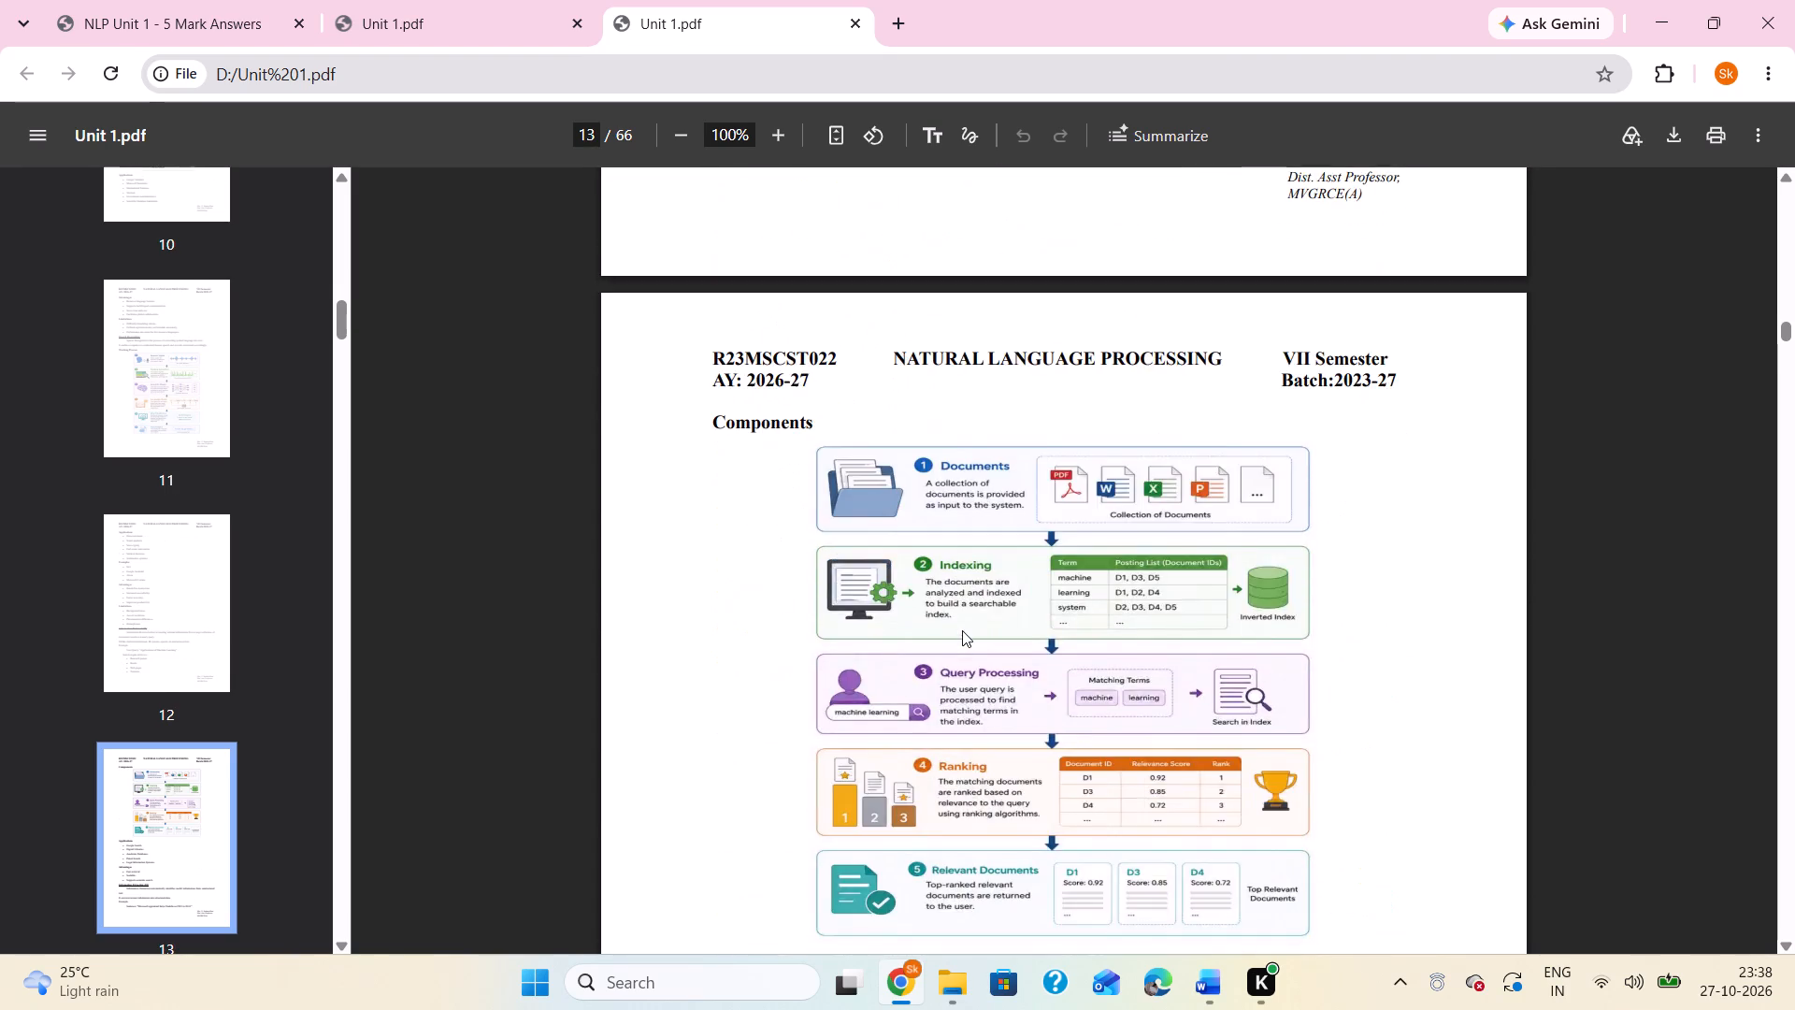
scroll(962, 630, down, 8)
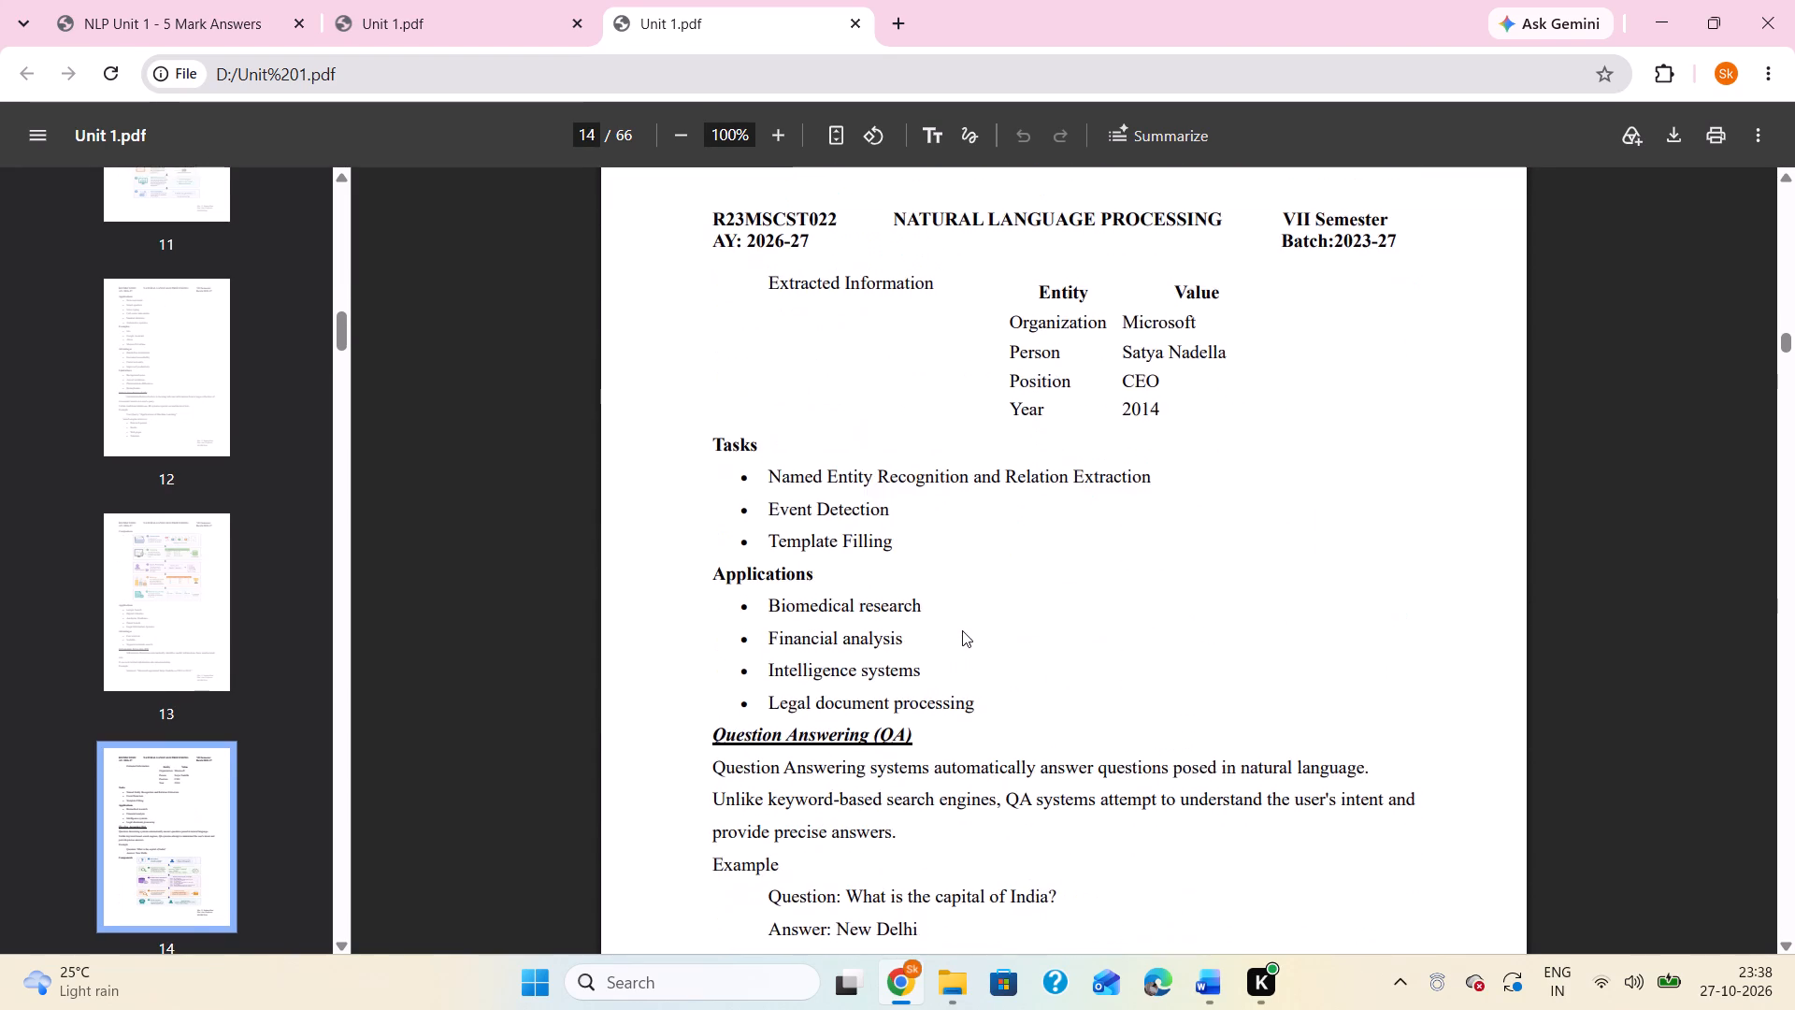
scroll(962, 630, down, 7)
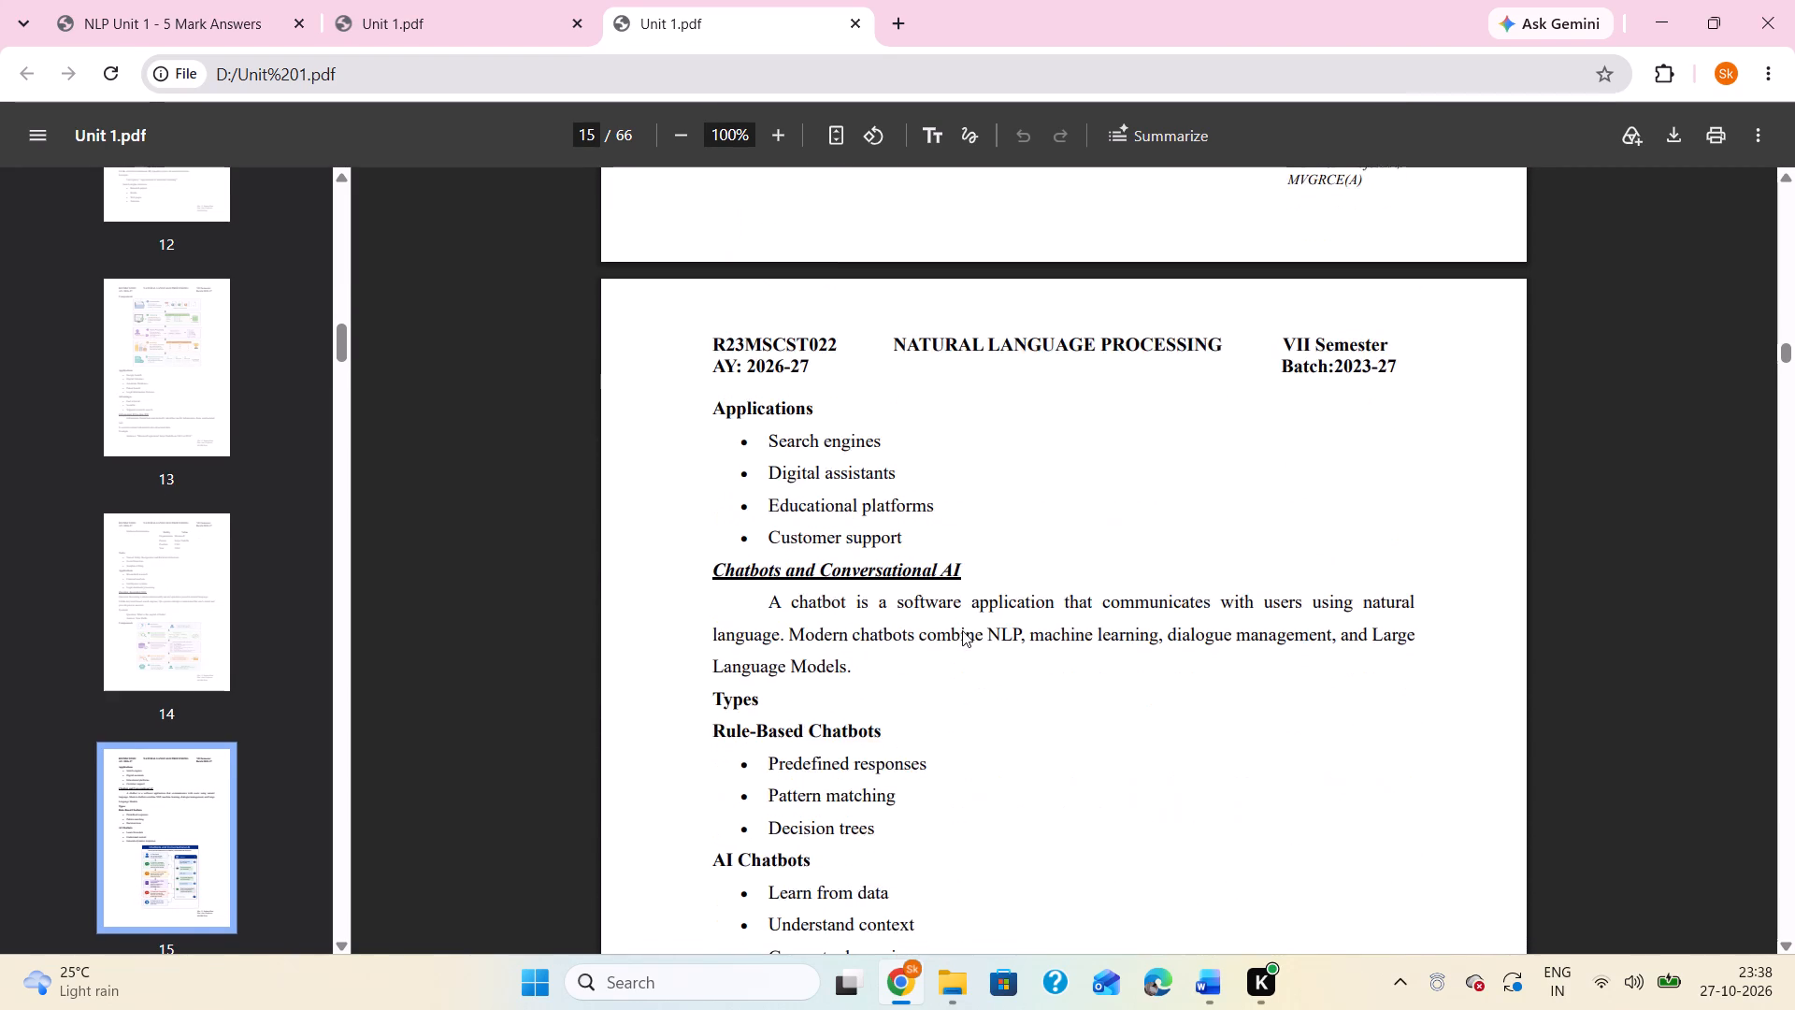
scroll(962, 630, down, 7)
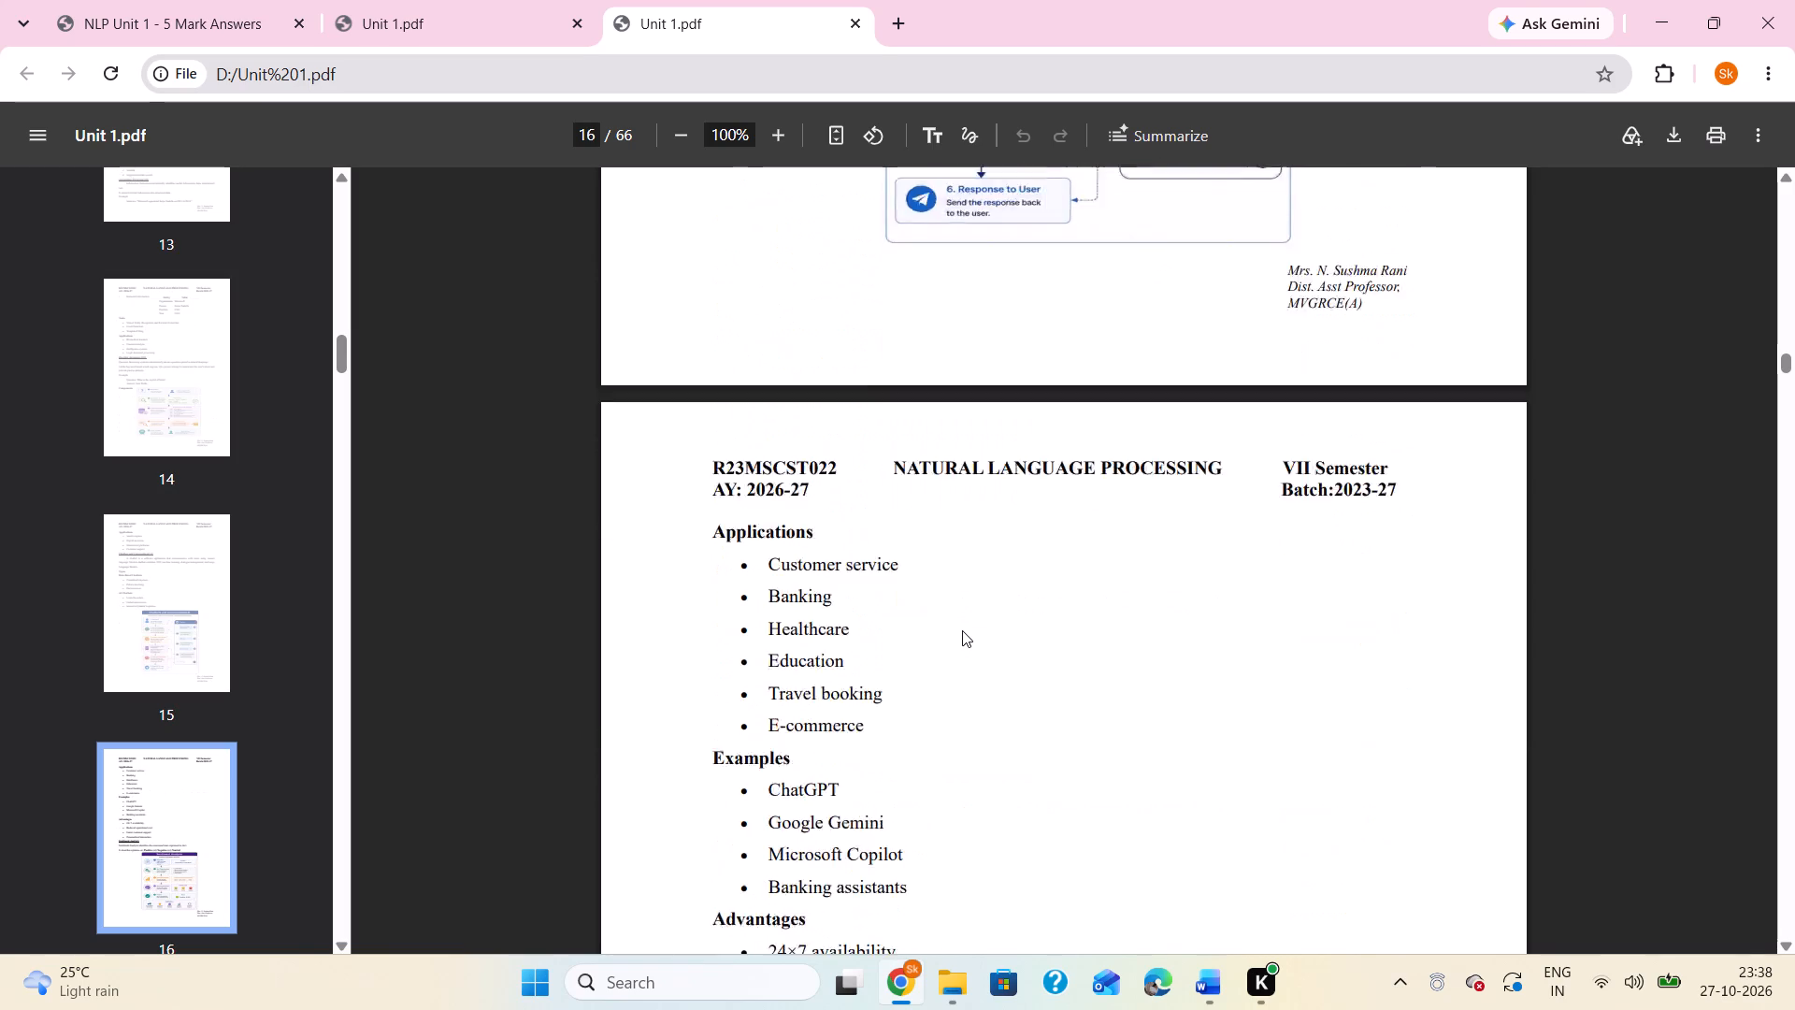
scroll(962, 630, down, 8)
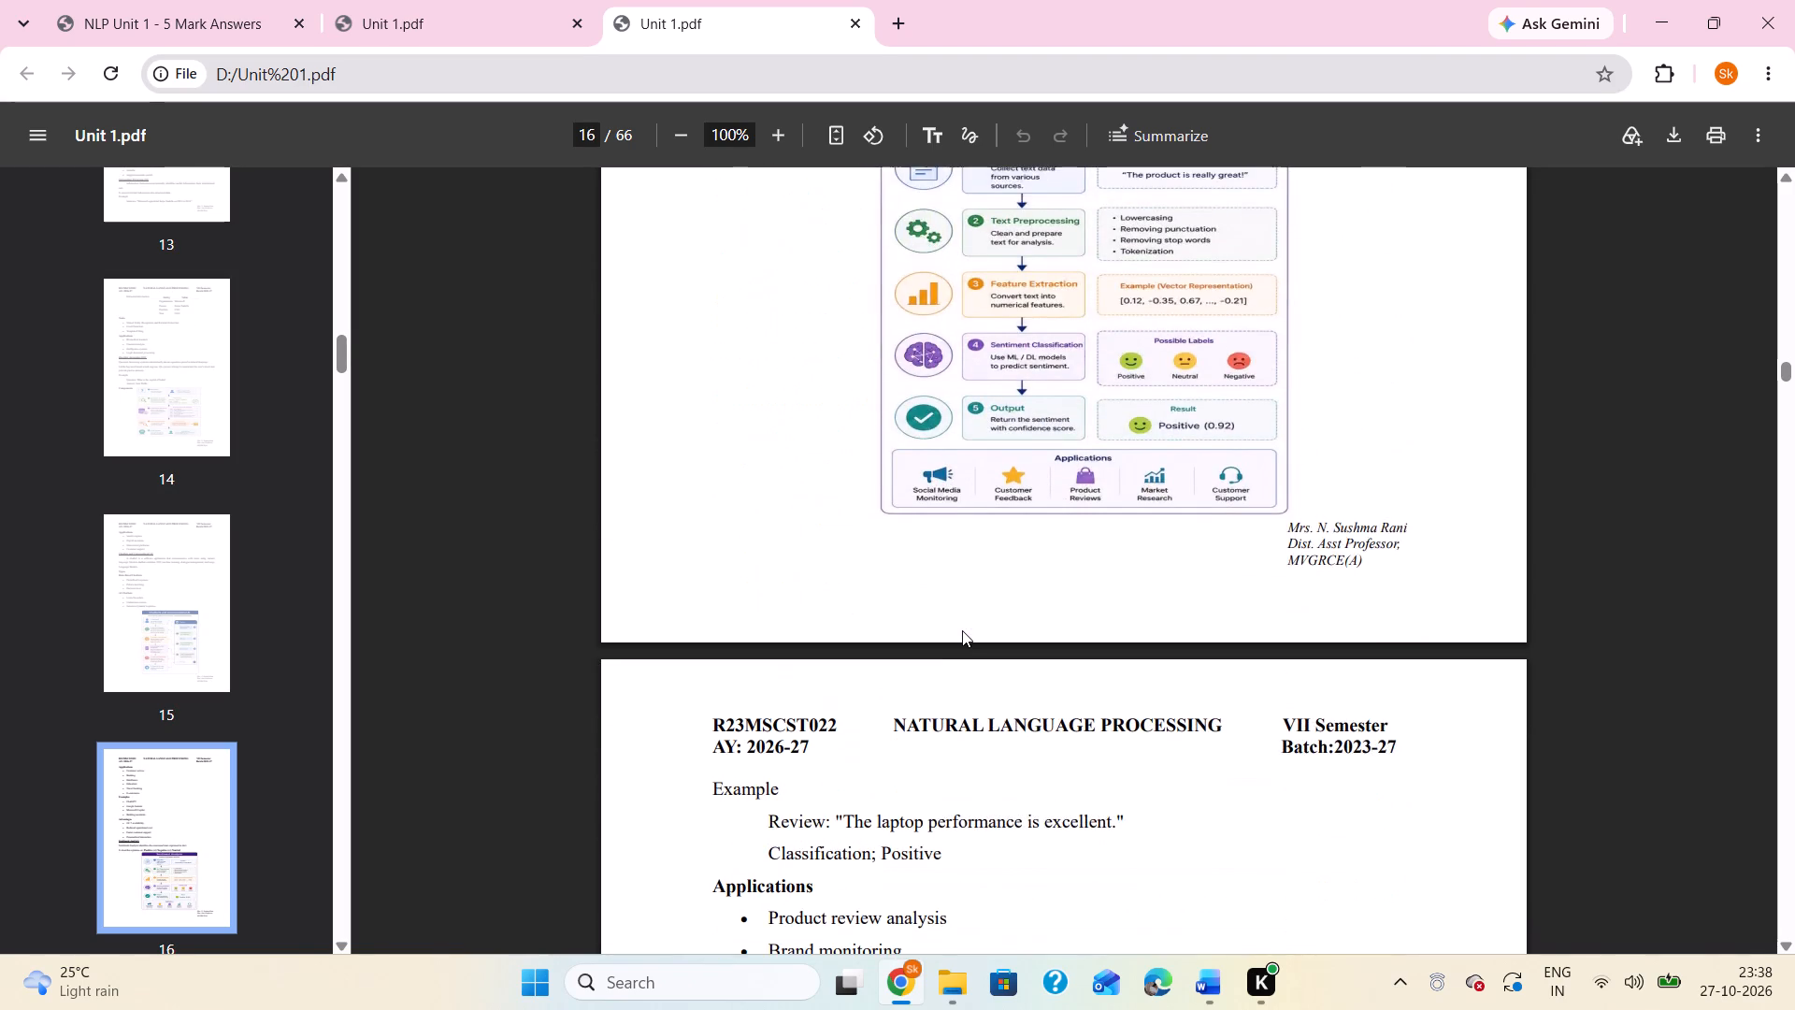
scroll(962, 630, down, 8)
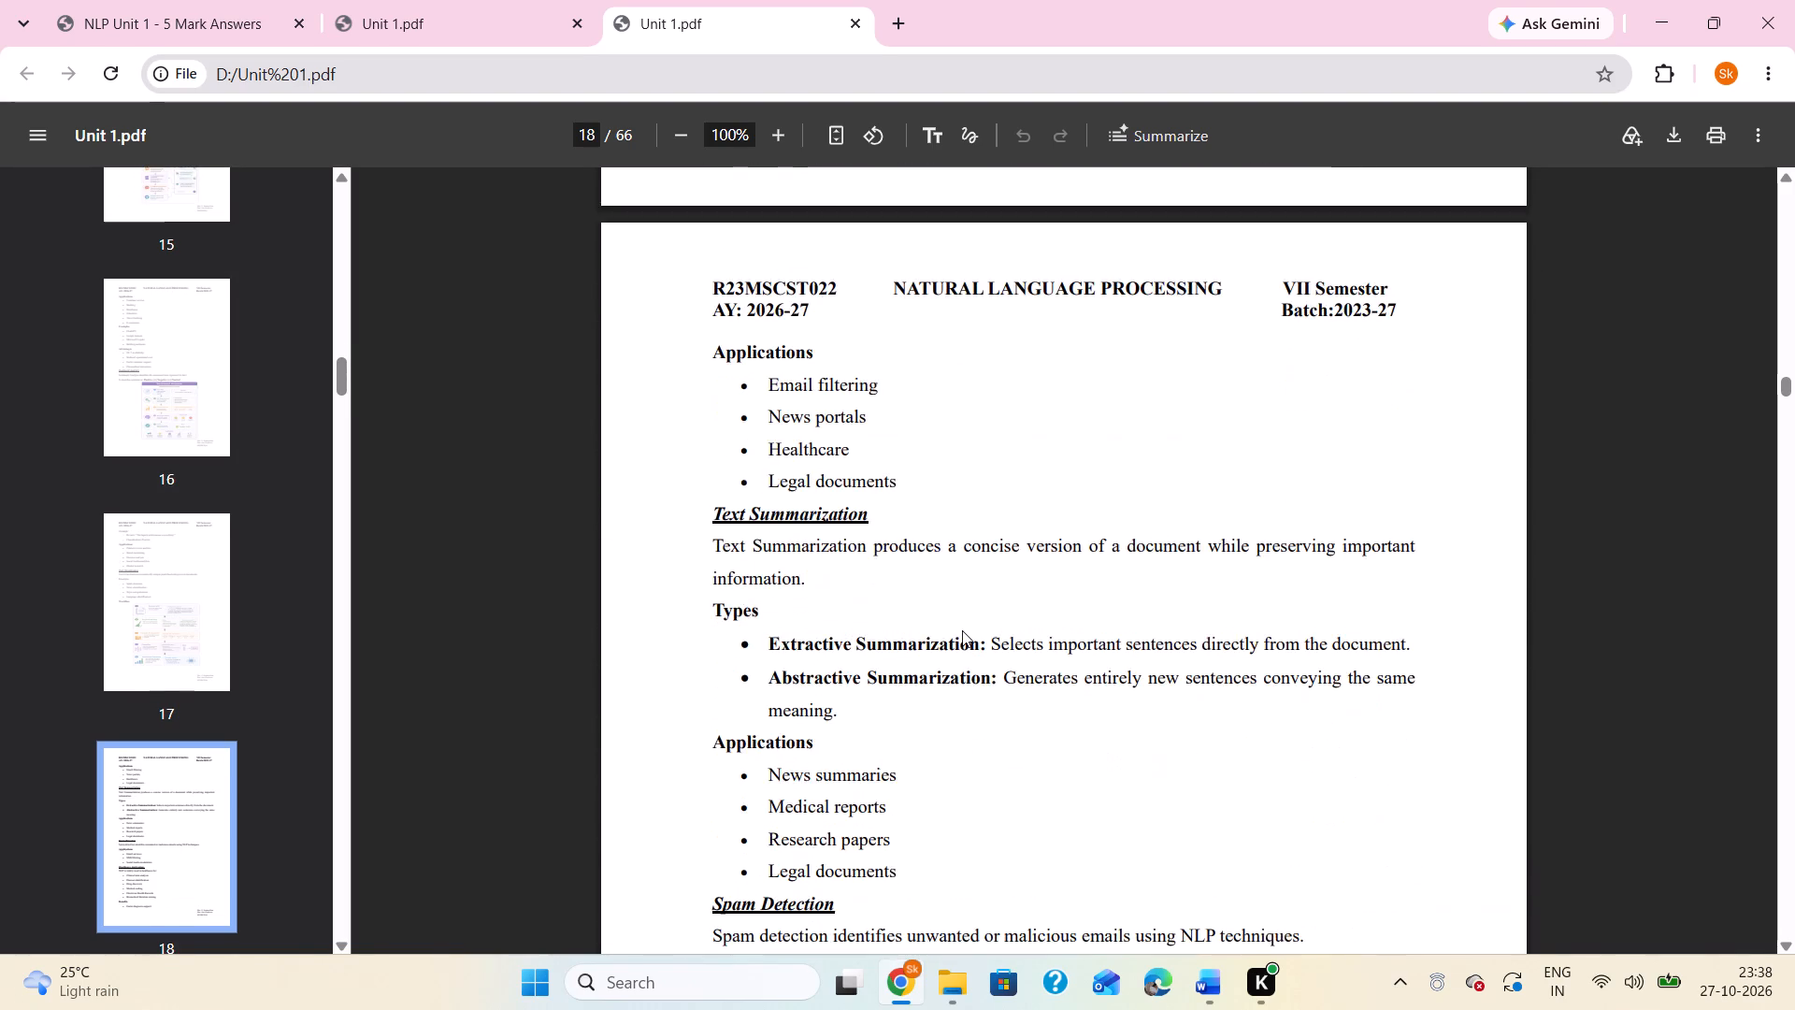
scroll(962, 630, down, 8)
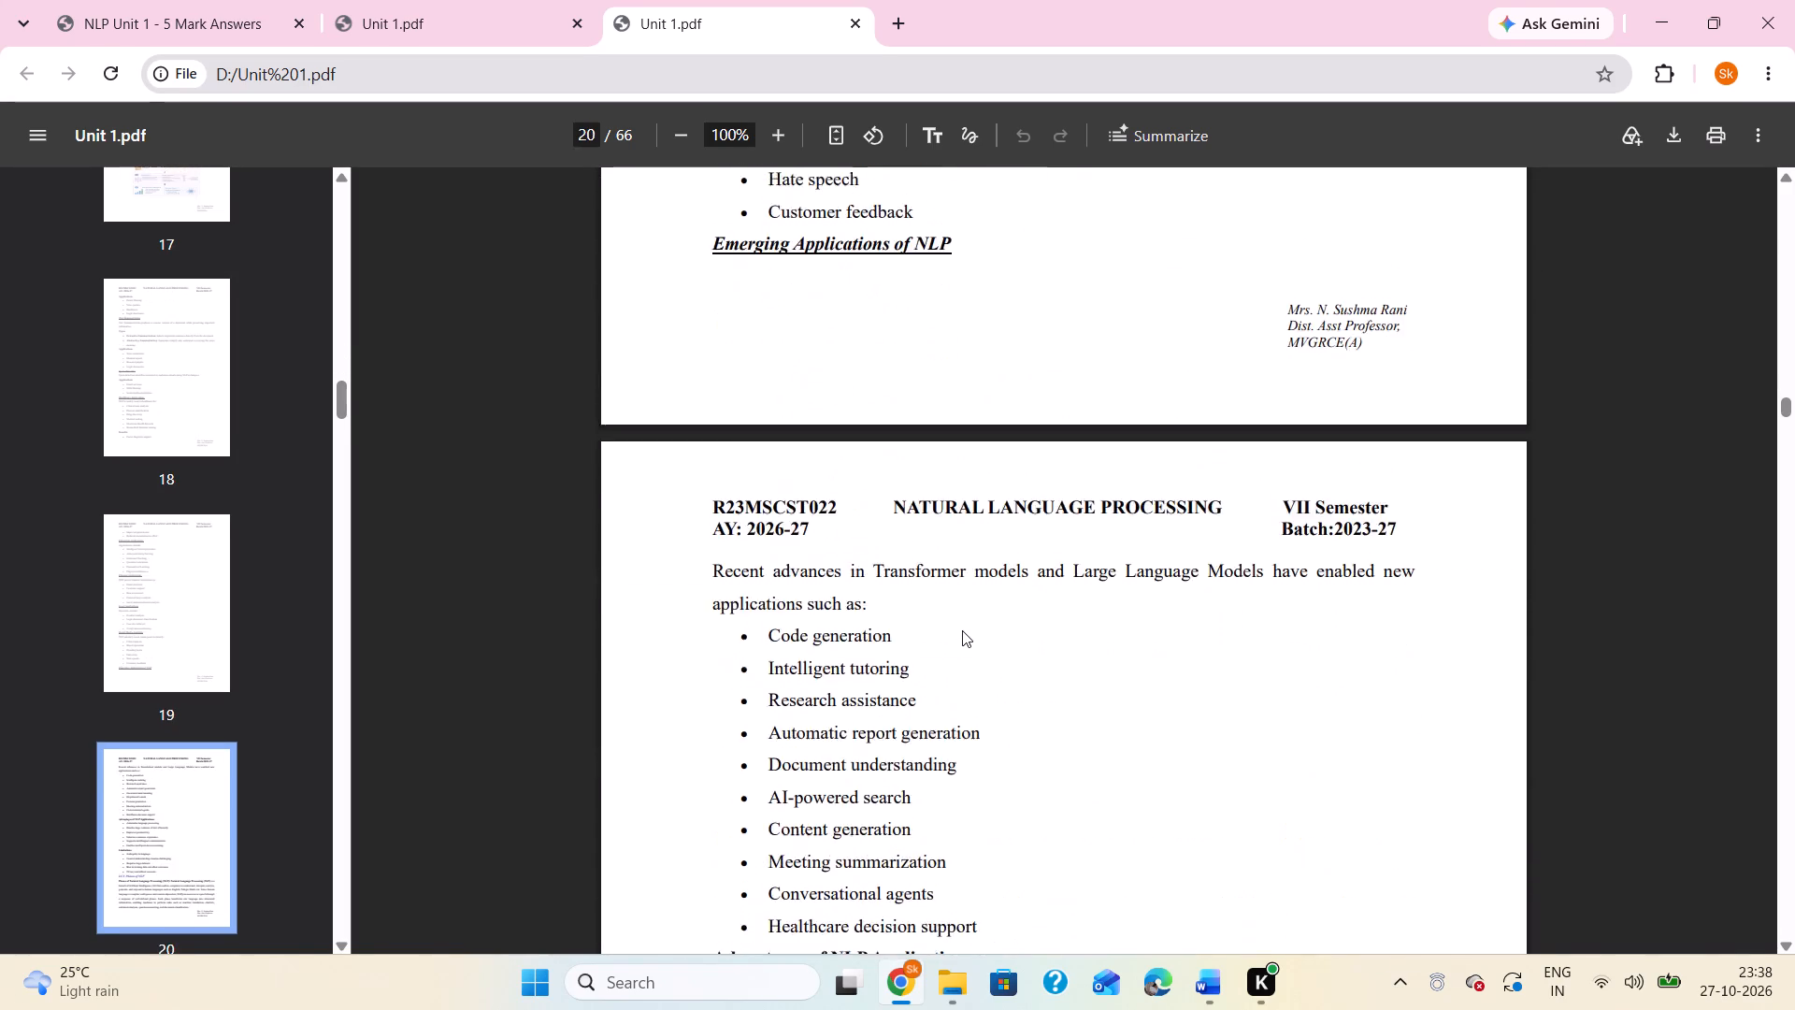
scroll(962, 630, down, 8)
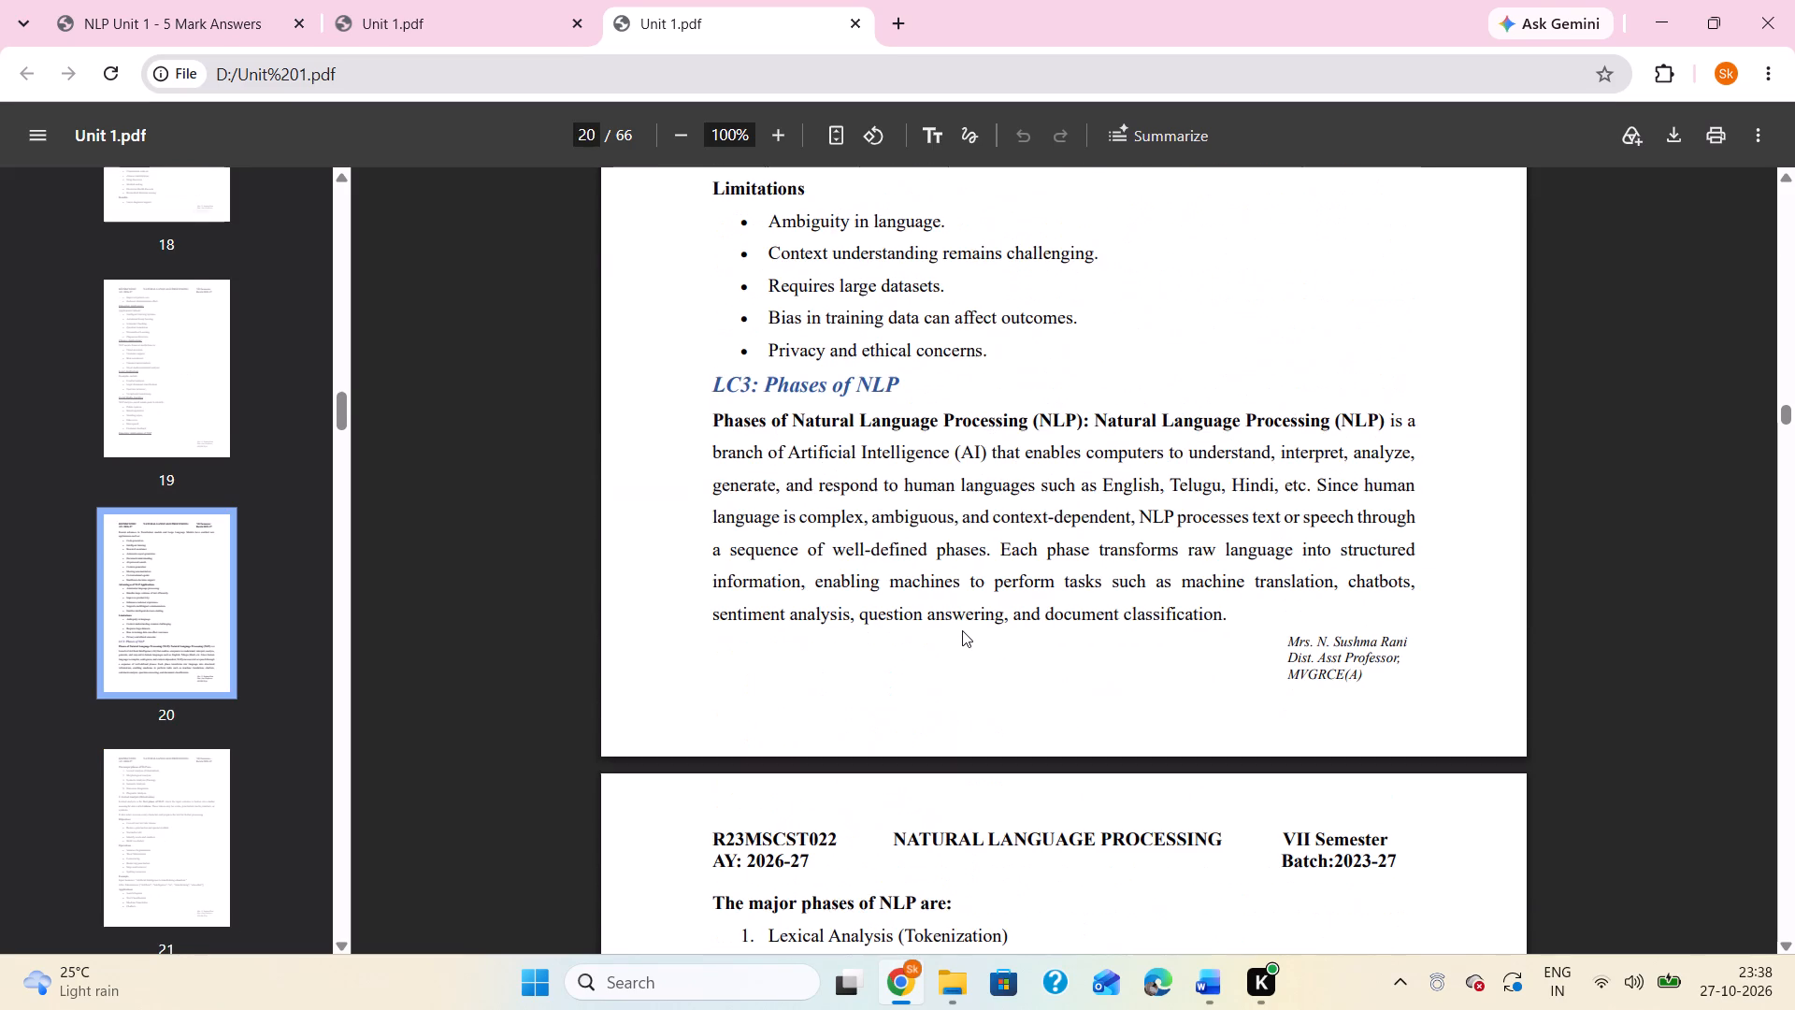
scroll(962, 630, down, 9)
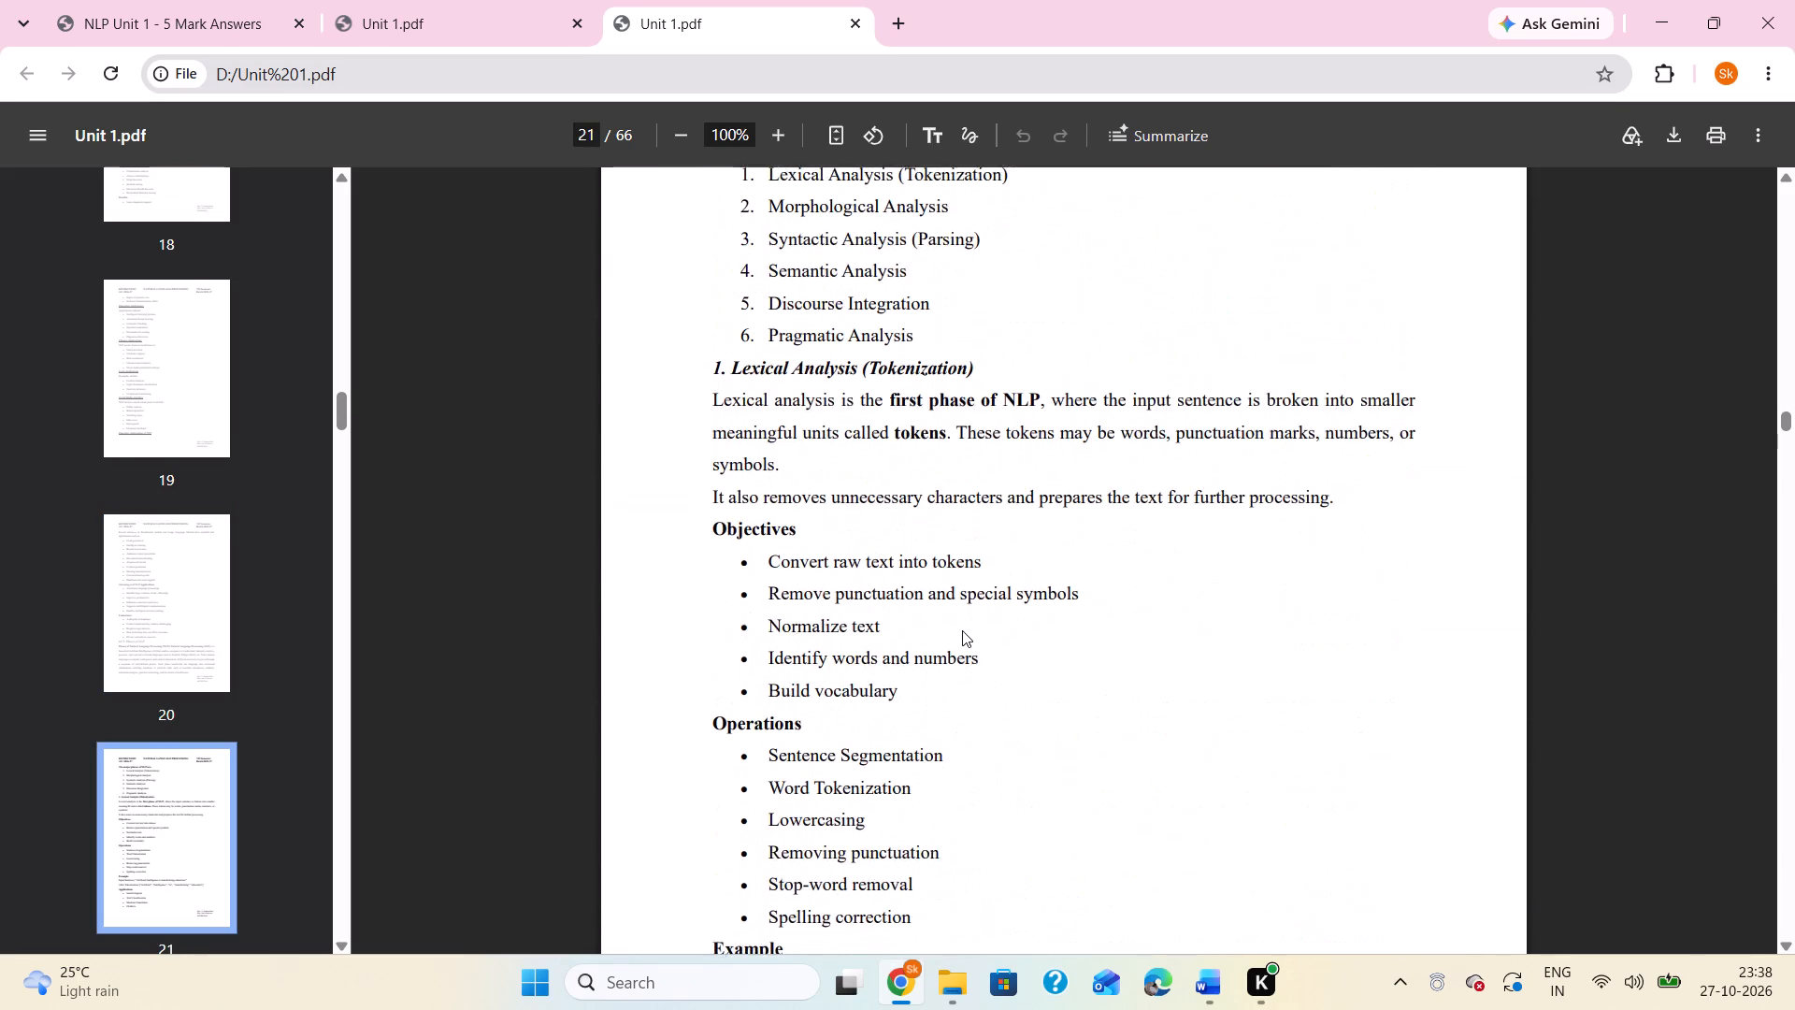
scroll(962, 630, down, 11)
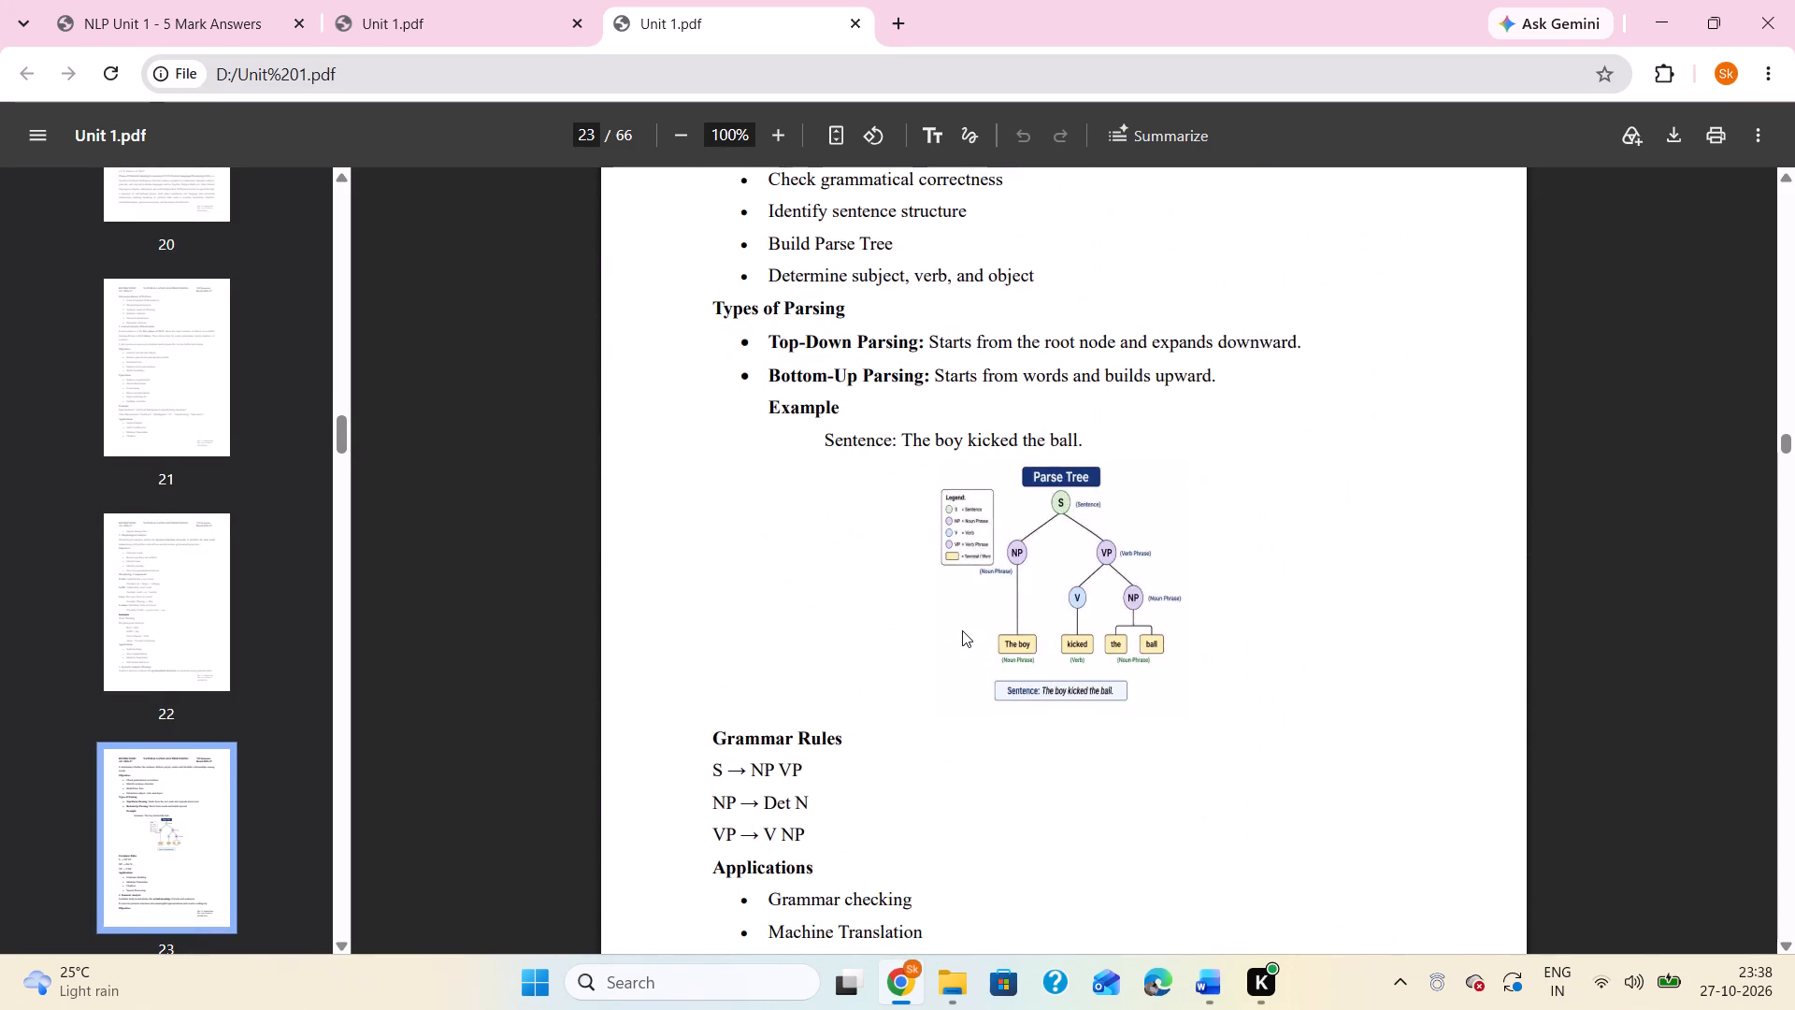
scroll(962, 630, down, 4)
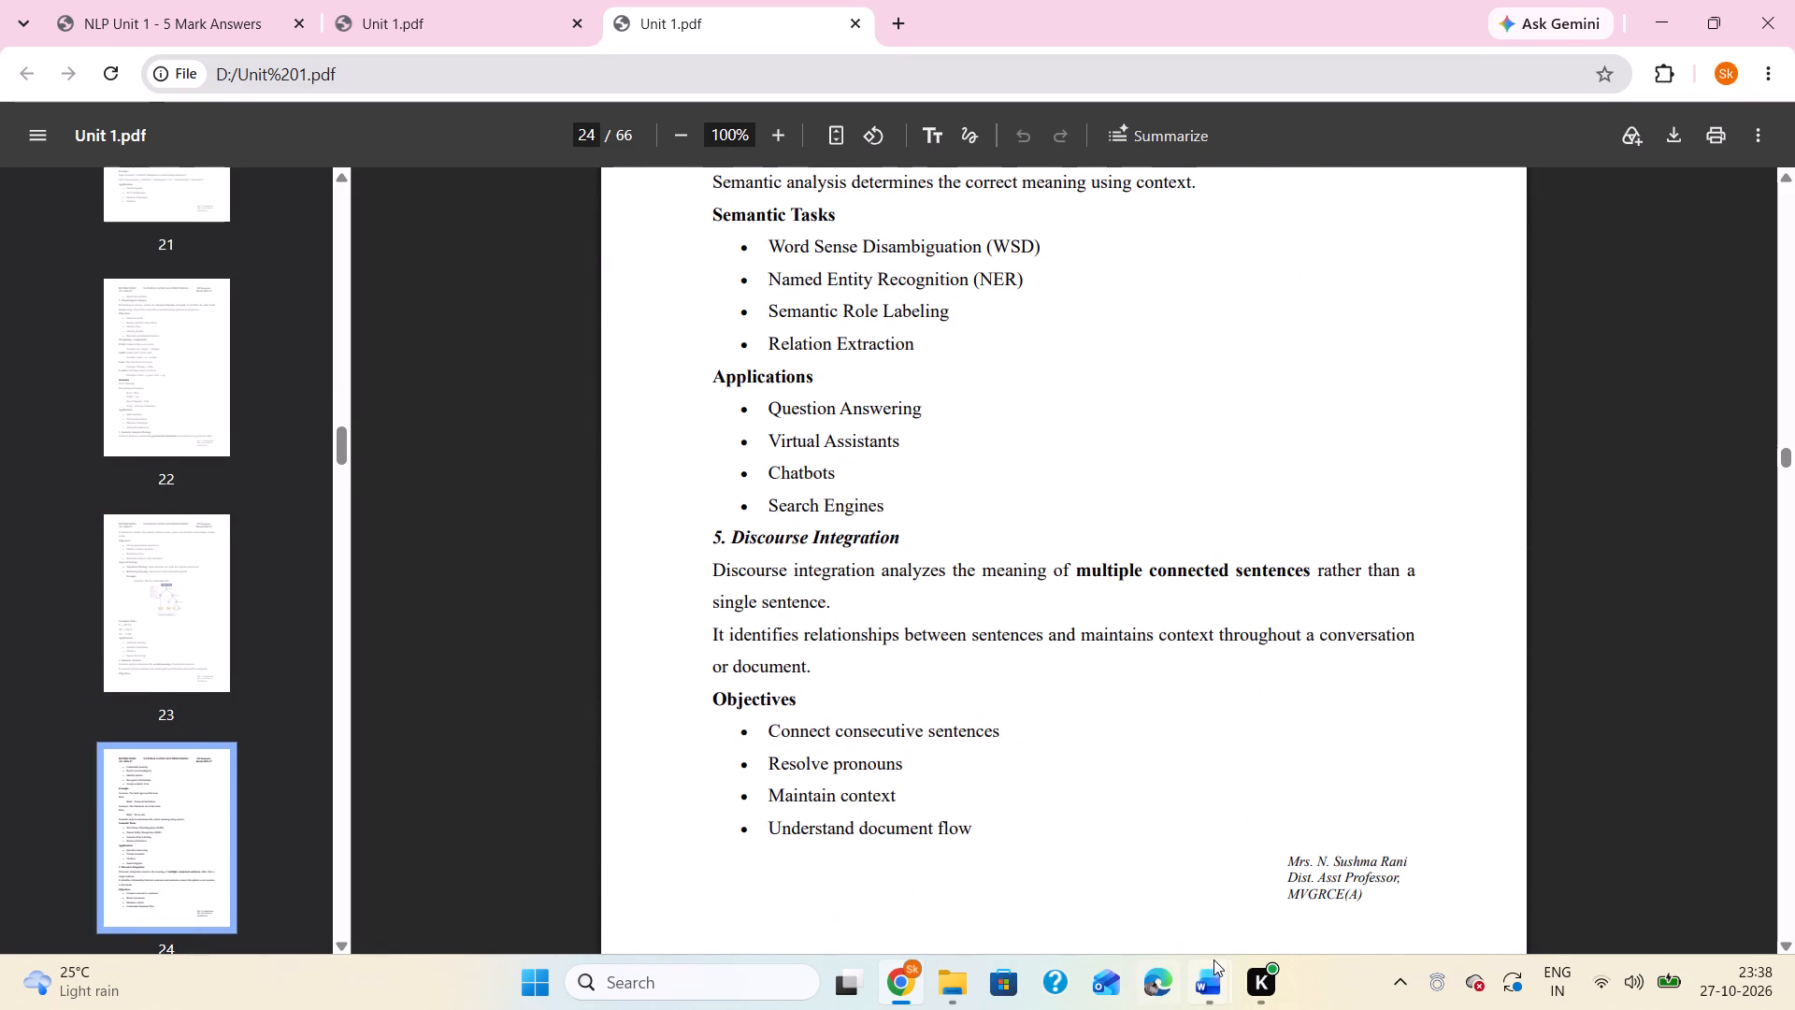
click(1214, 959)
click(1331, 857)
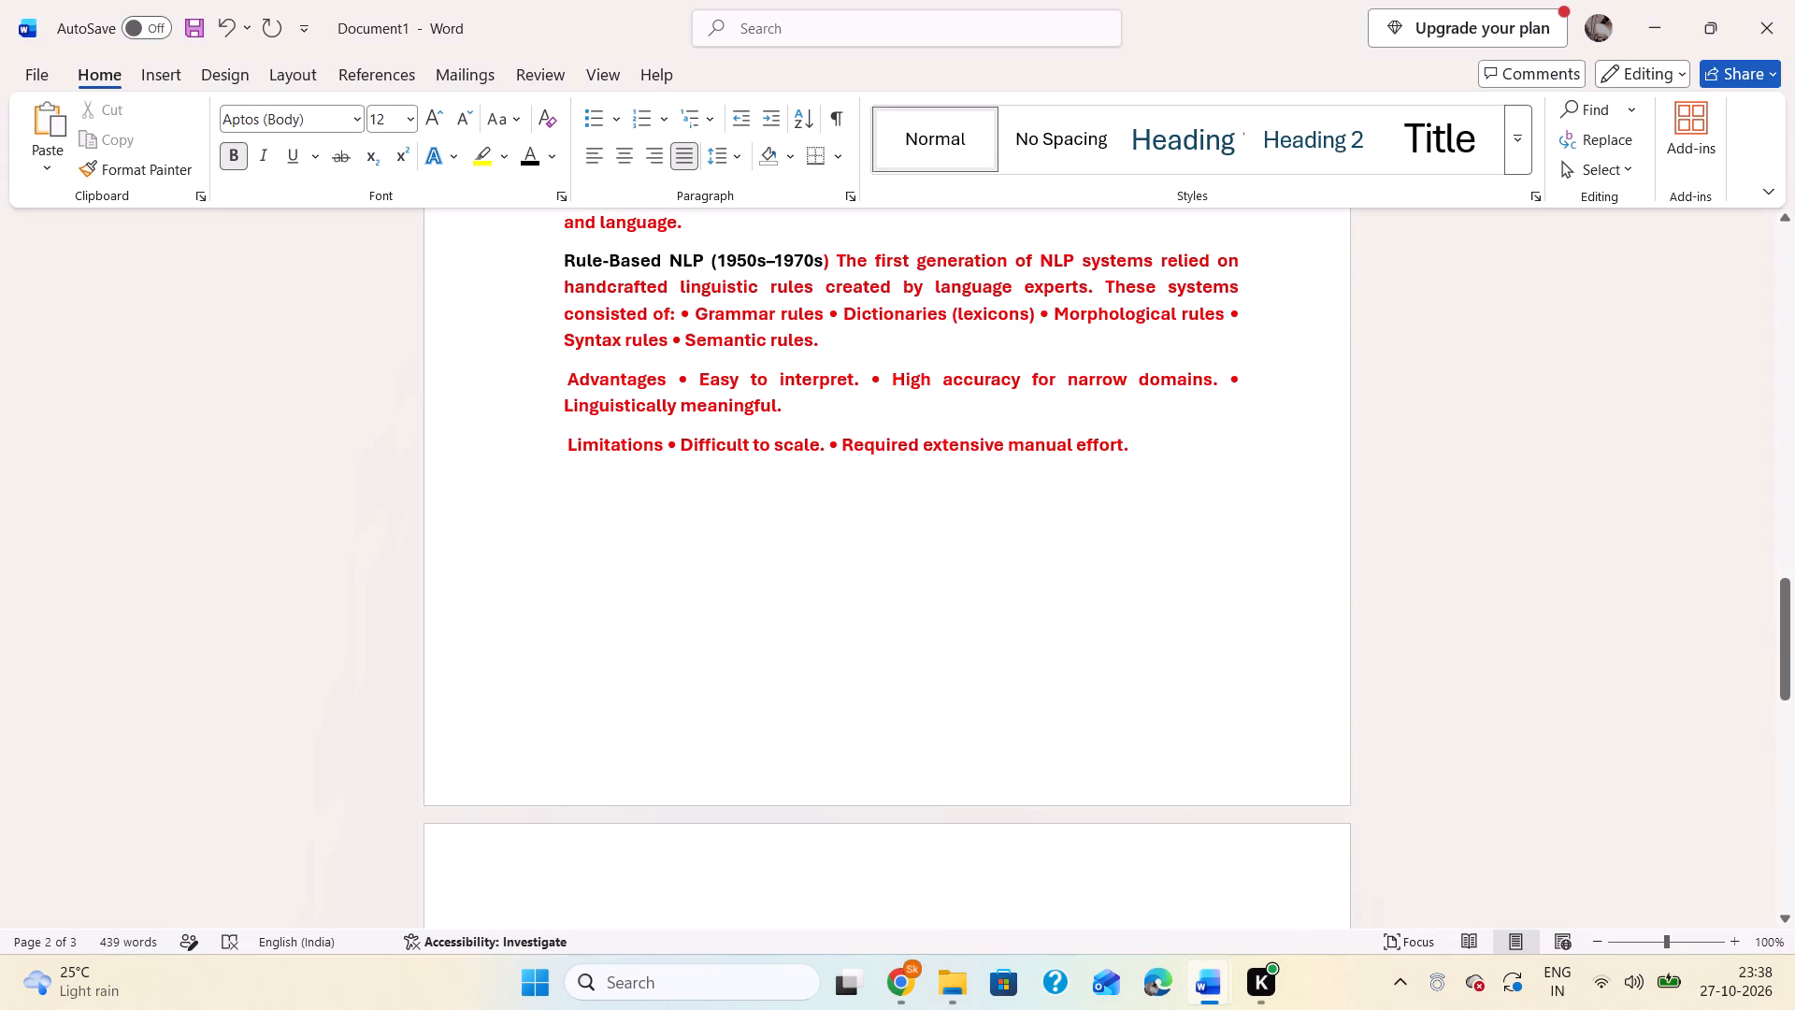
Look through the notes document from the numbered NLP points to the Evolution of NLP diagram on the last page.
scroll(906, 593, up, 3)
scroll(906, 593, down, 3)
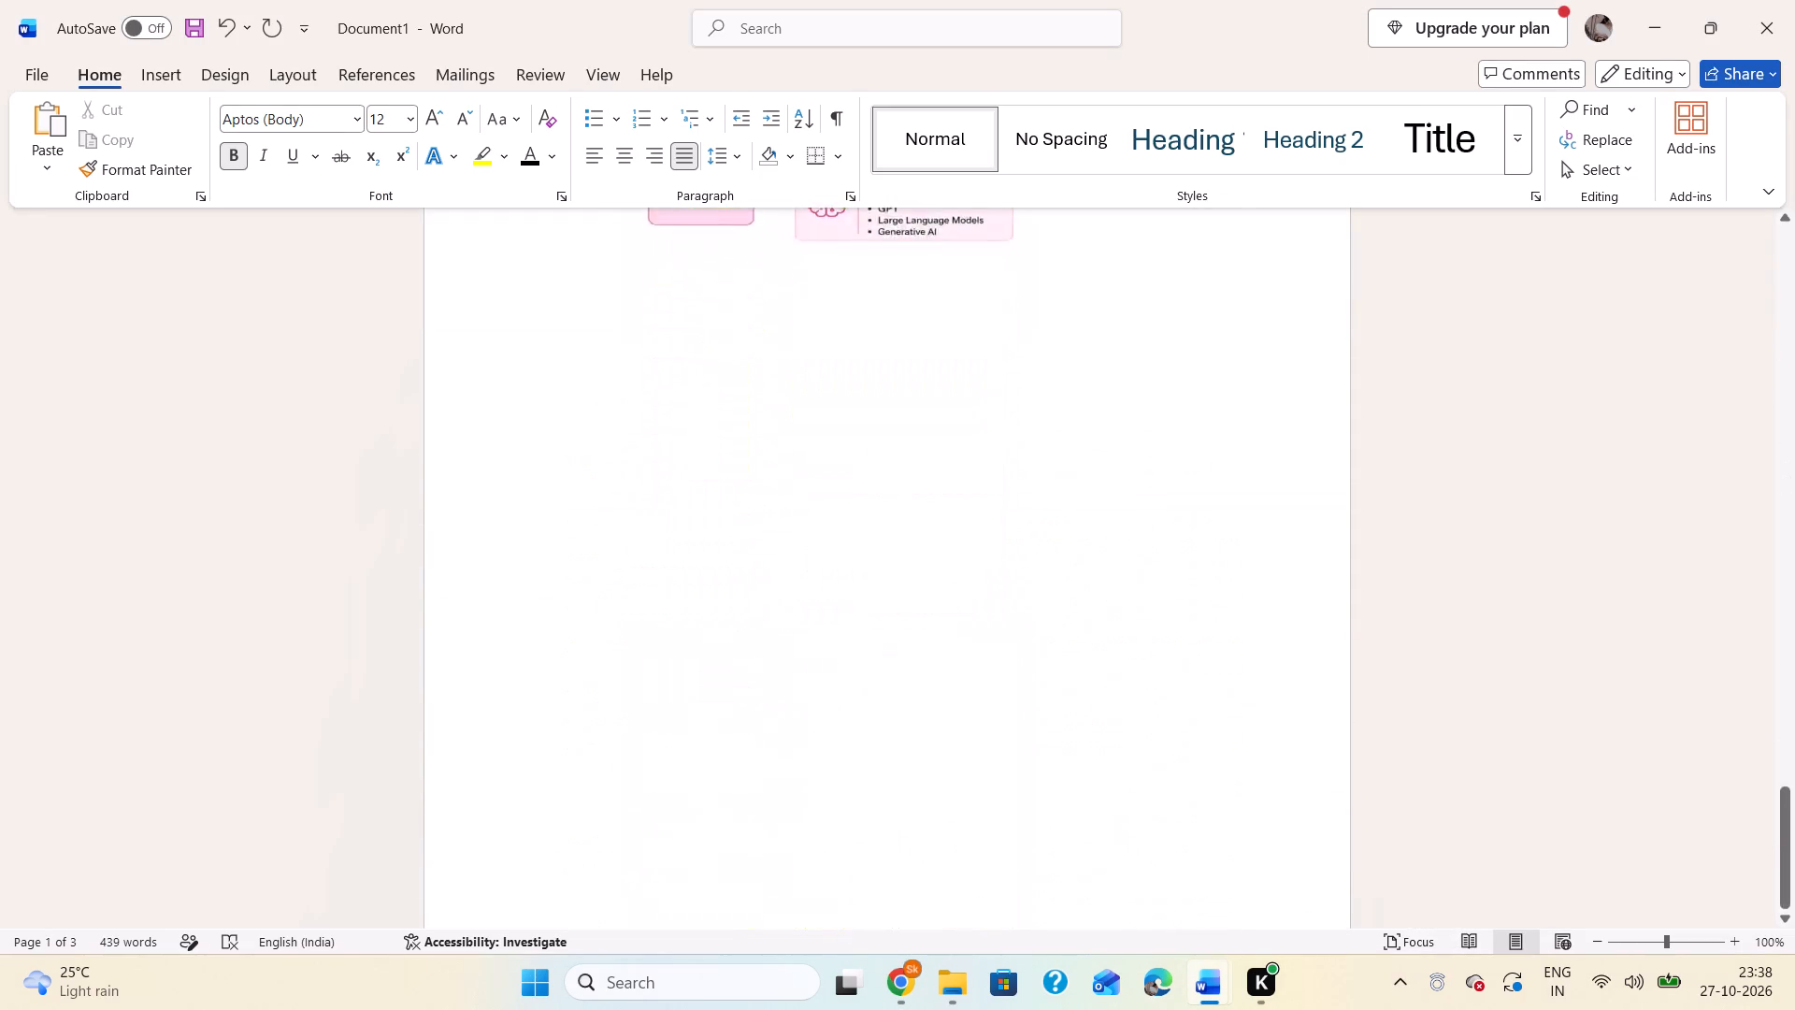
scroll(906, 593, up, 11)
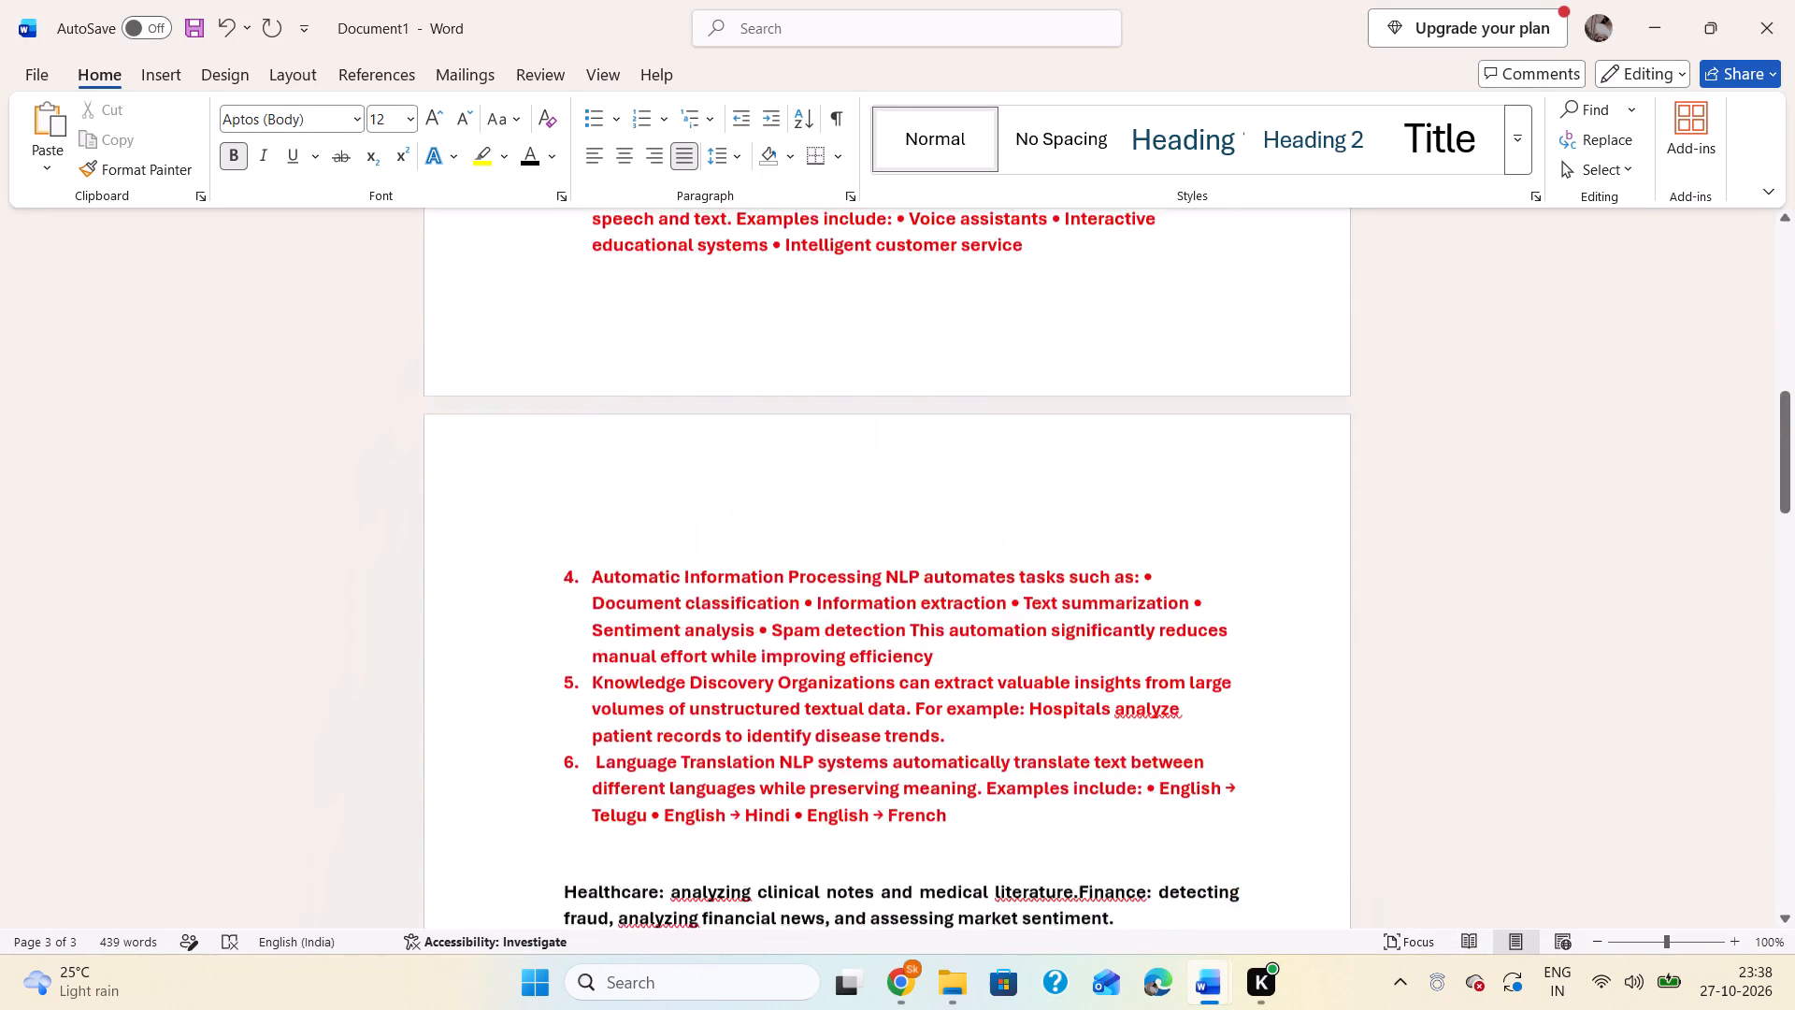
scroll(906, 593, up, 5)
scroll(906, 593, down, 5)
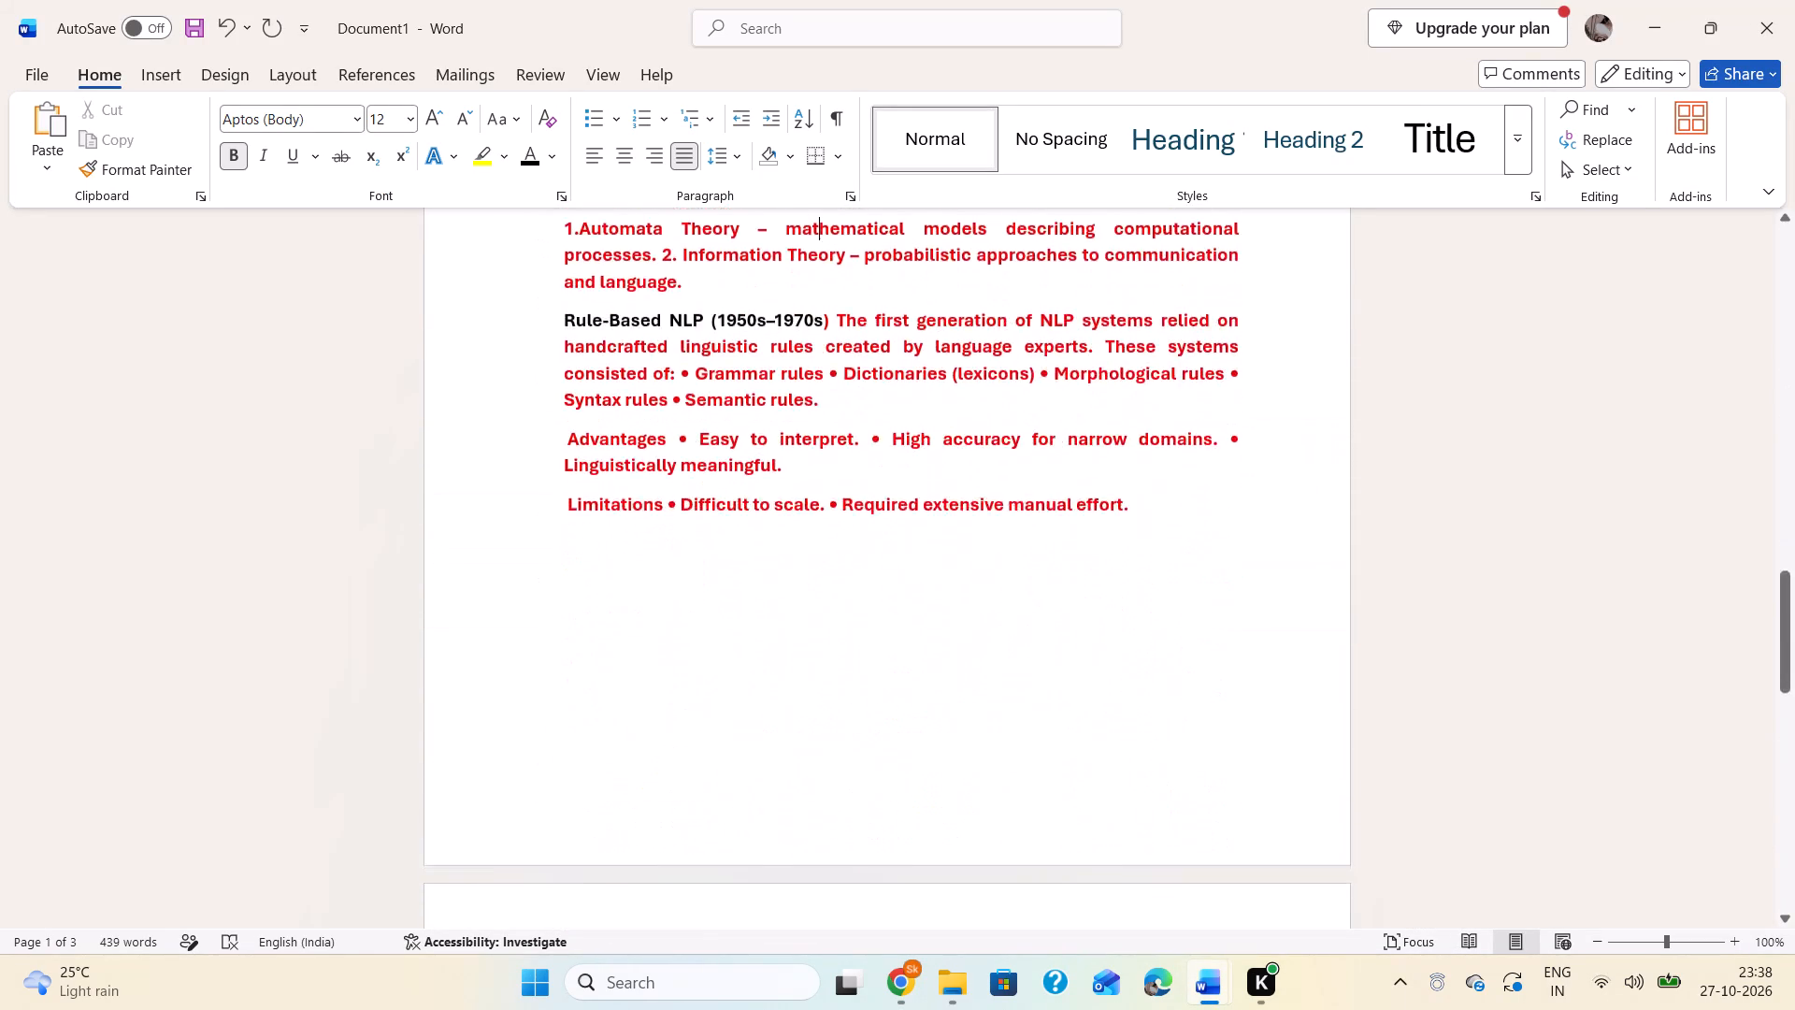
scroll(906, 593, down, 3)
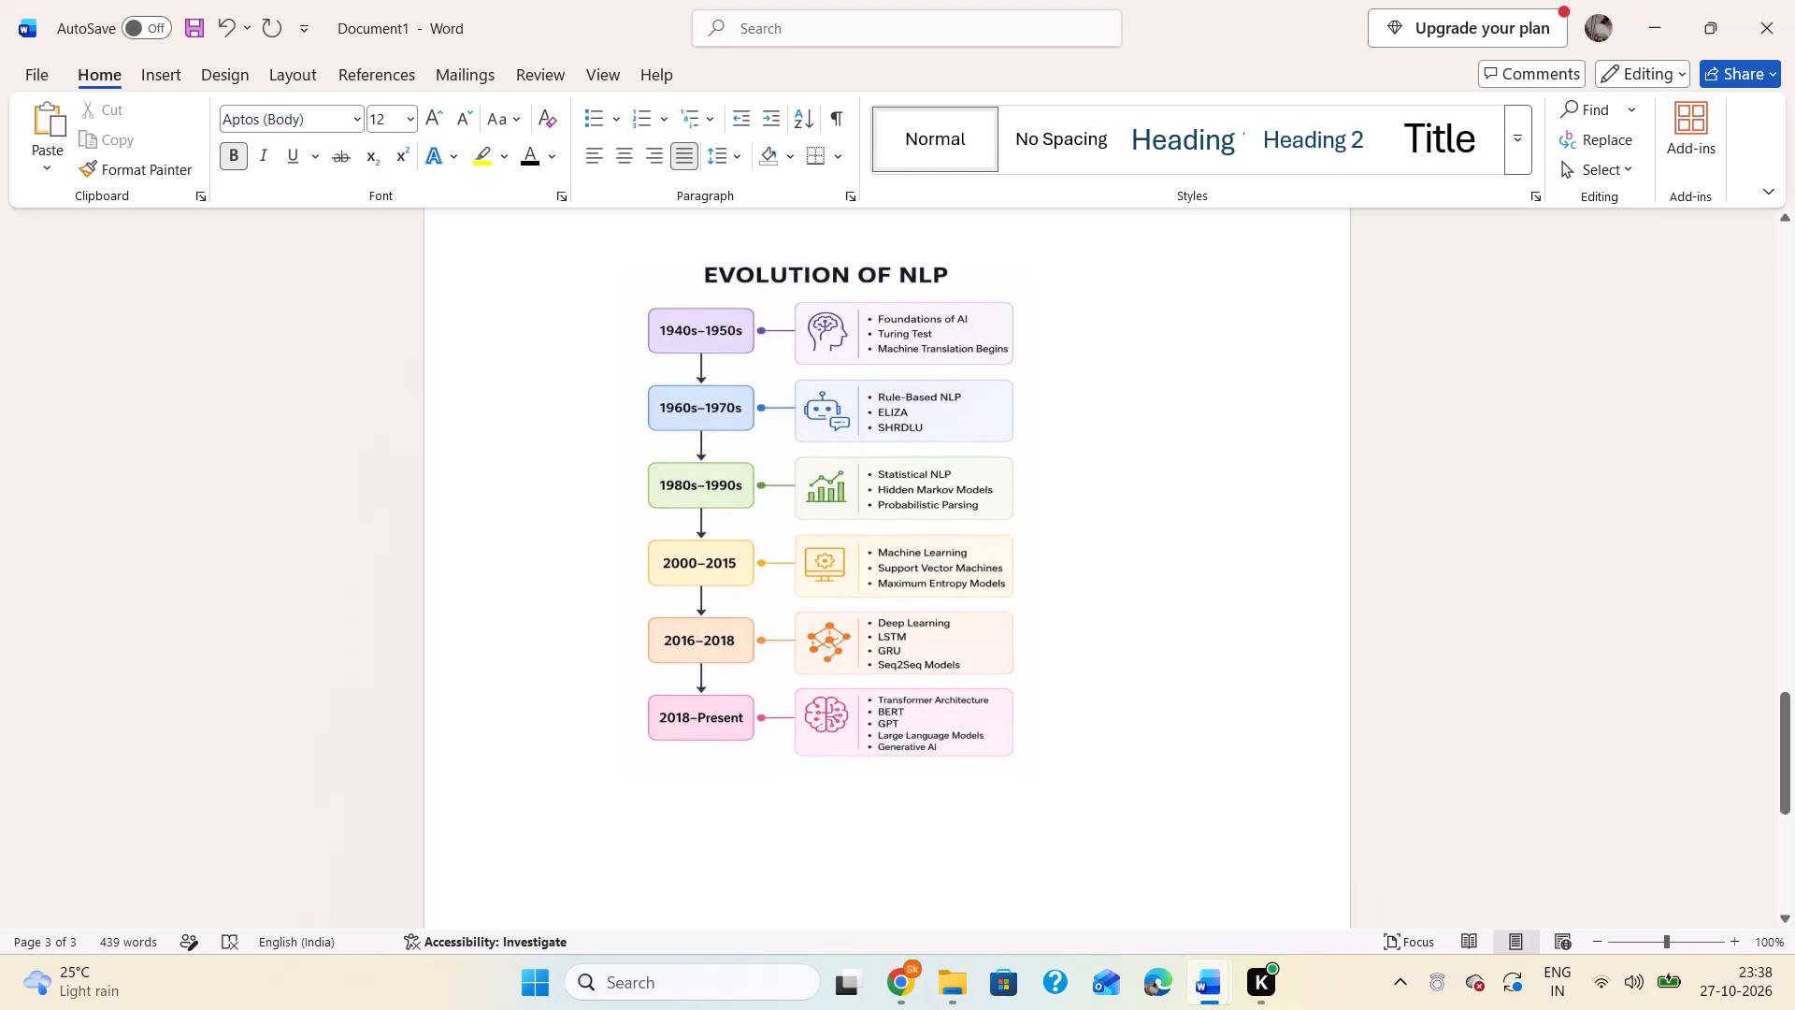
scroll(906, 593, right, 1)
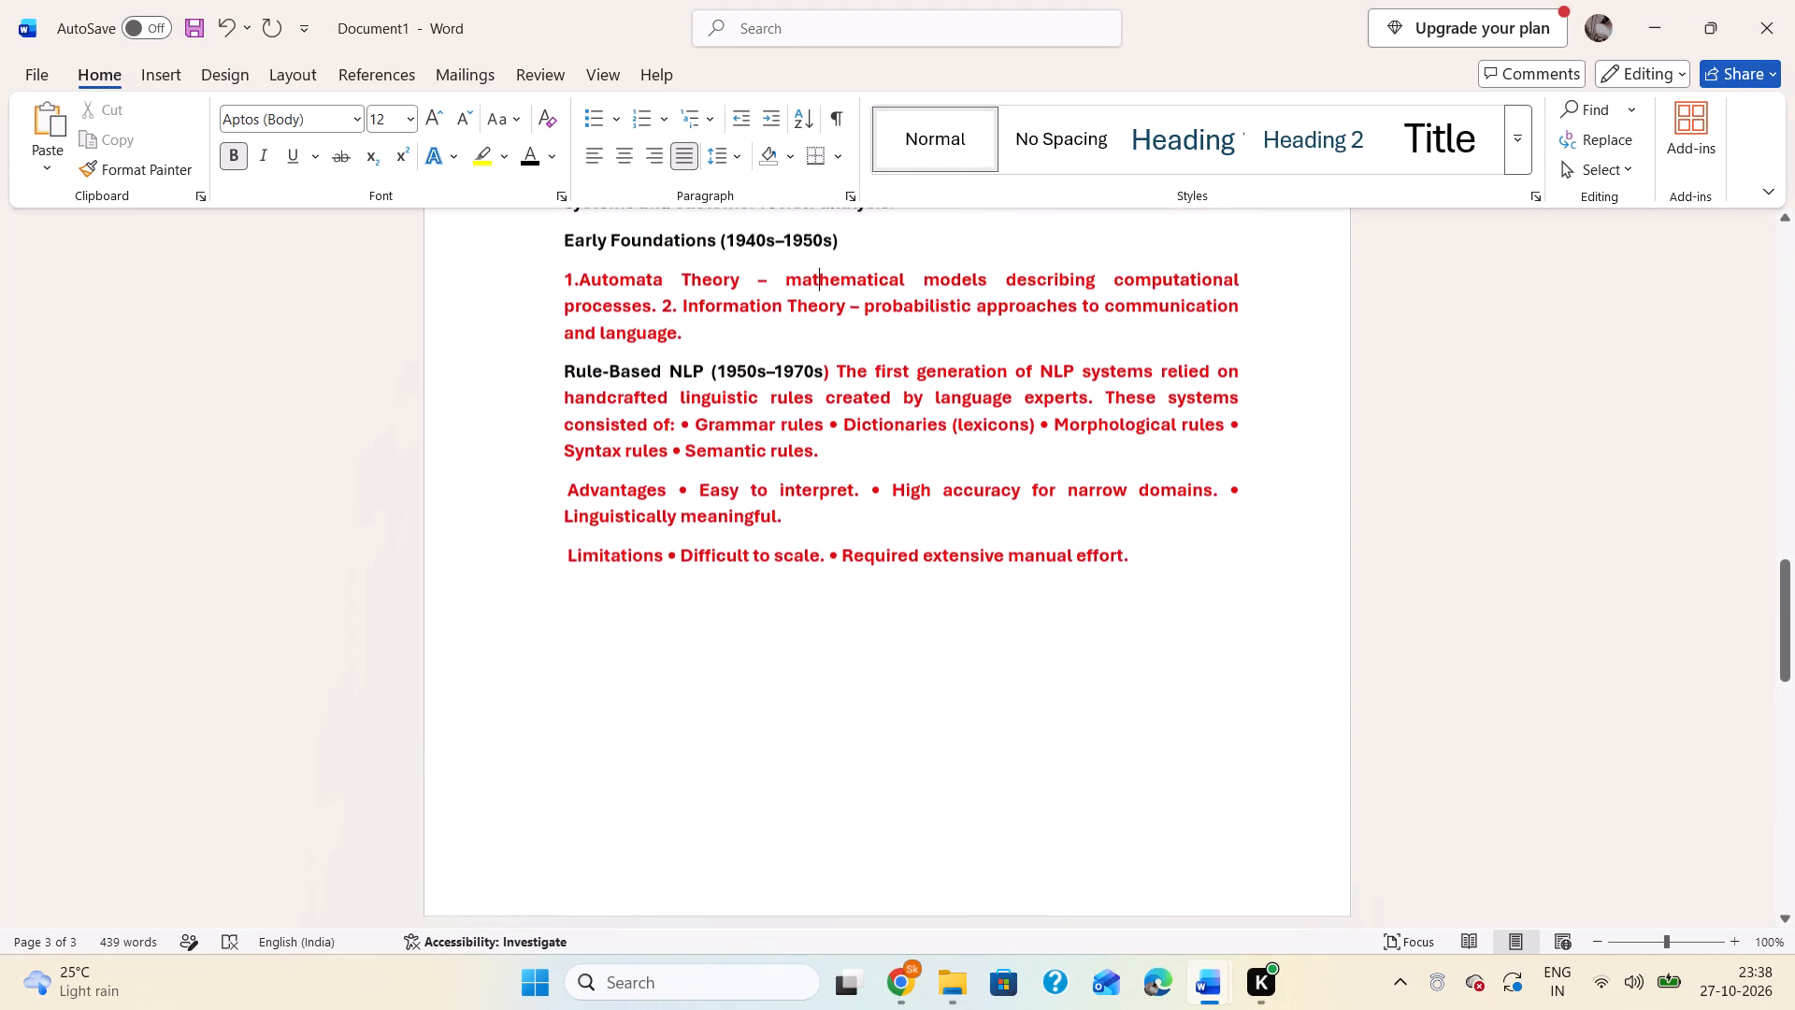
scroll(906, 593, right, 1)
scroll(906, 593, down, 1)
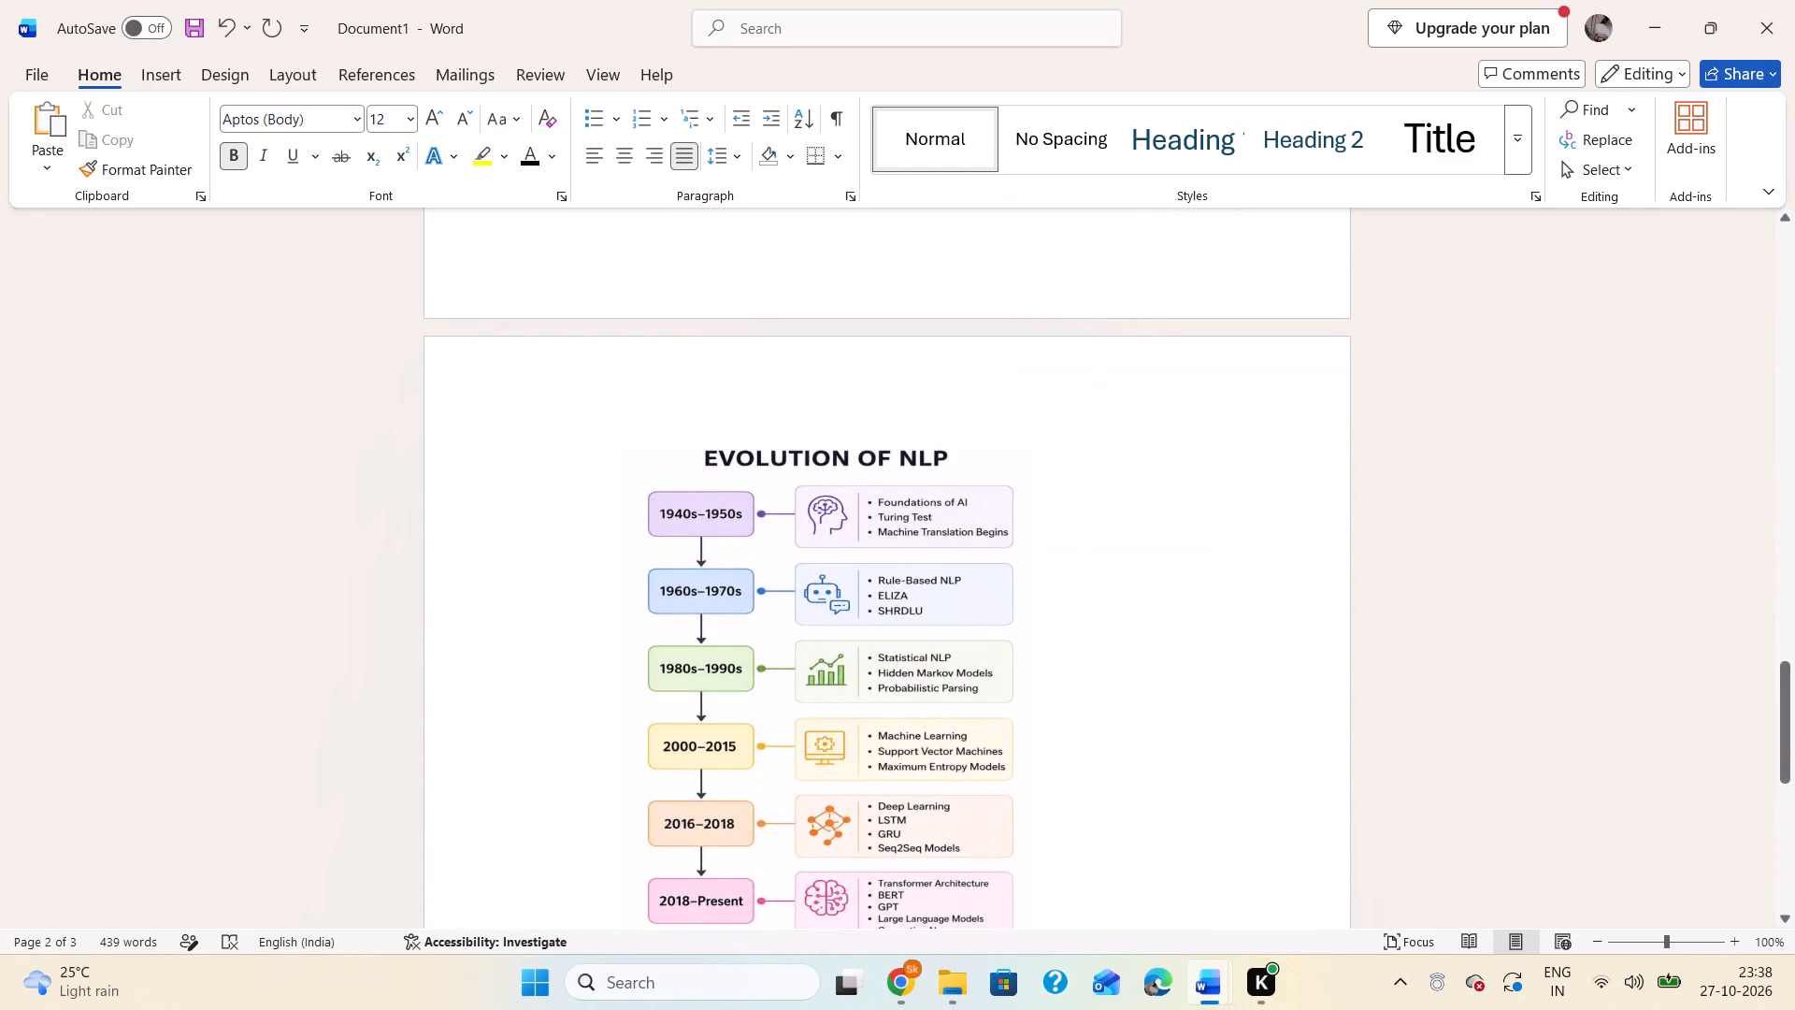
scroll(906, 593, down, 1)
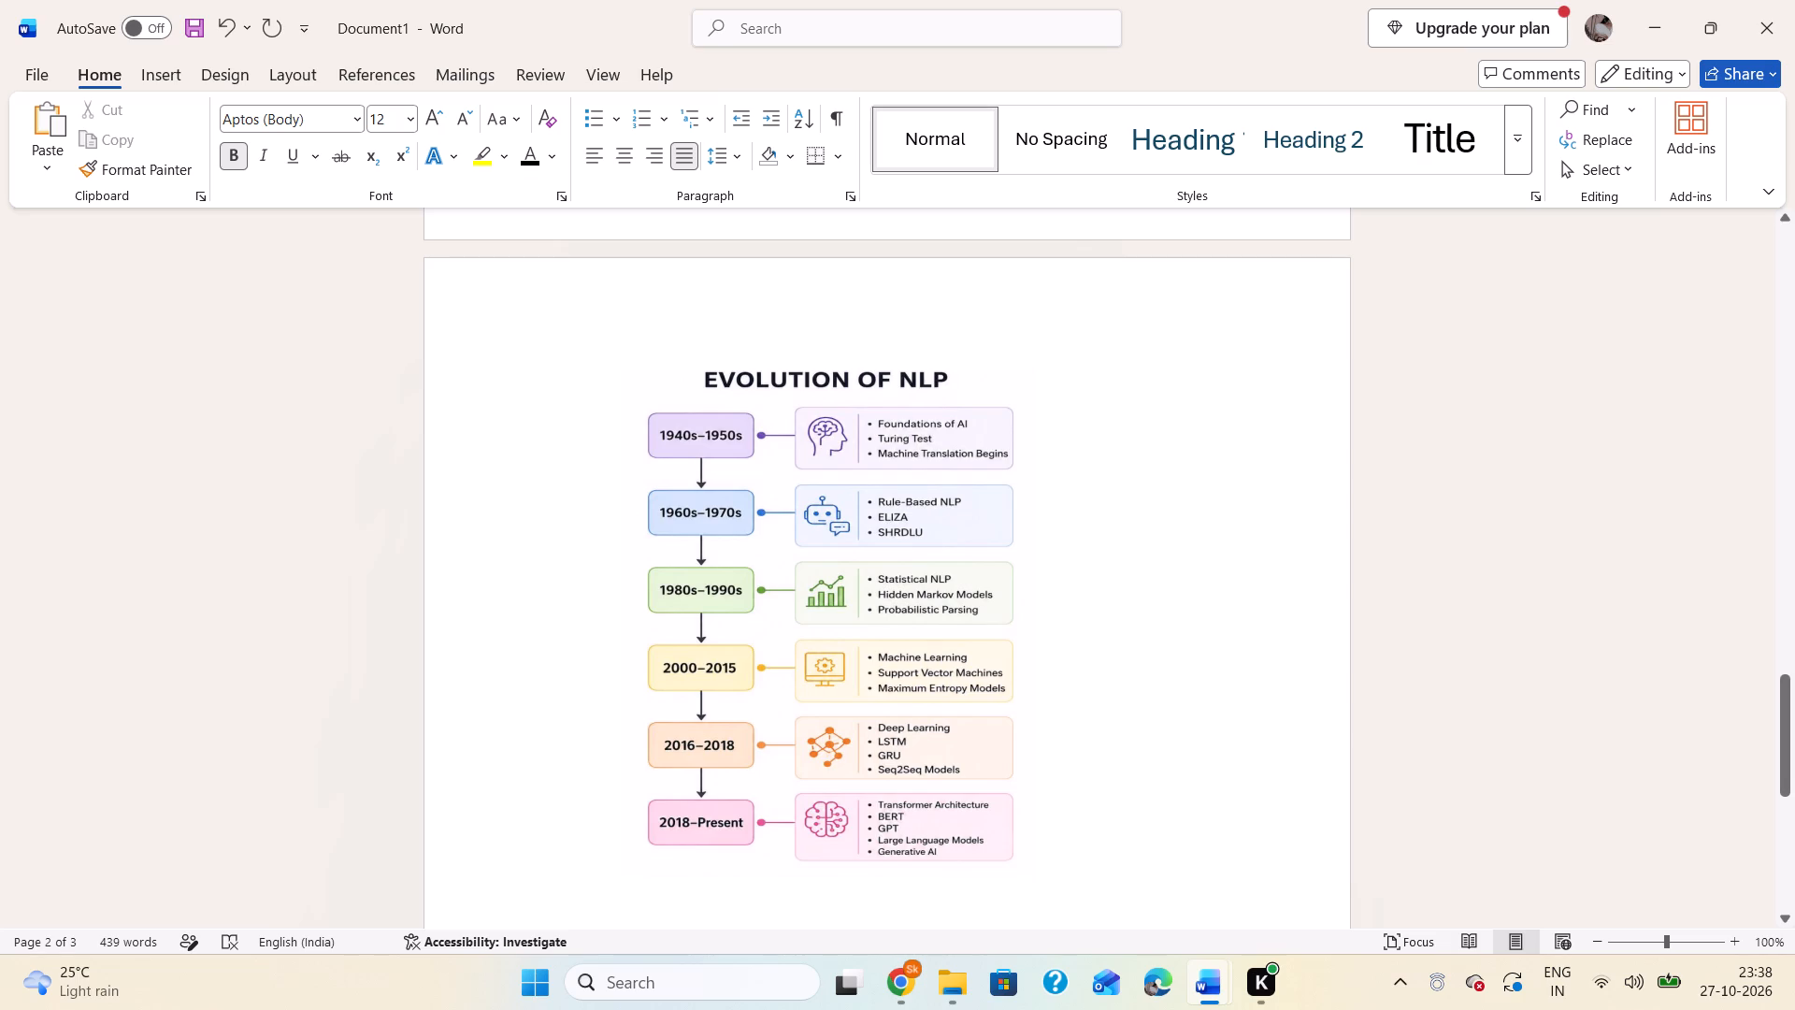
Copy the Evolution of NLP diagram from the notes document.
click(712, 449)
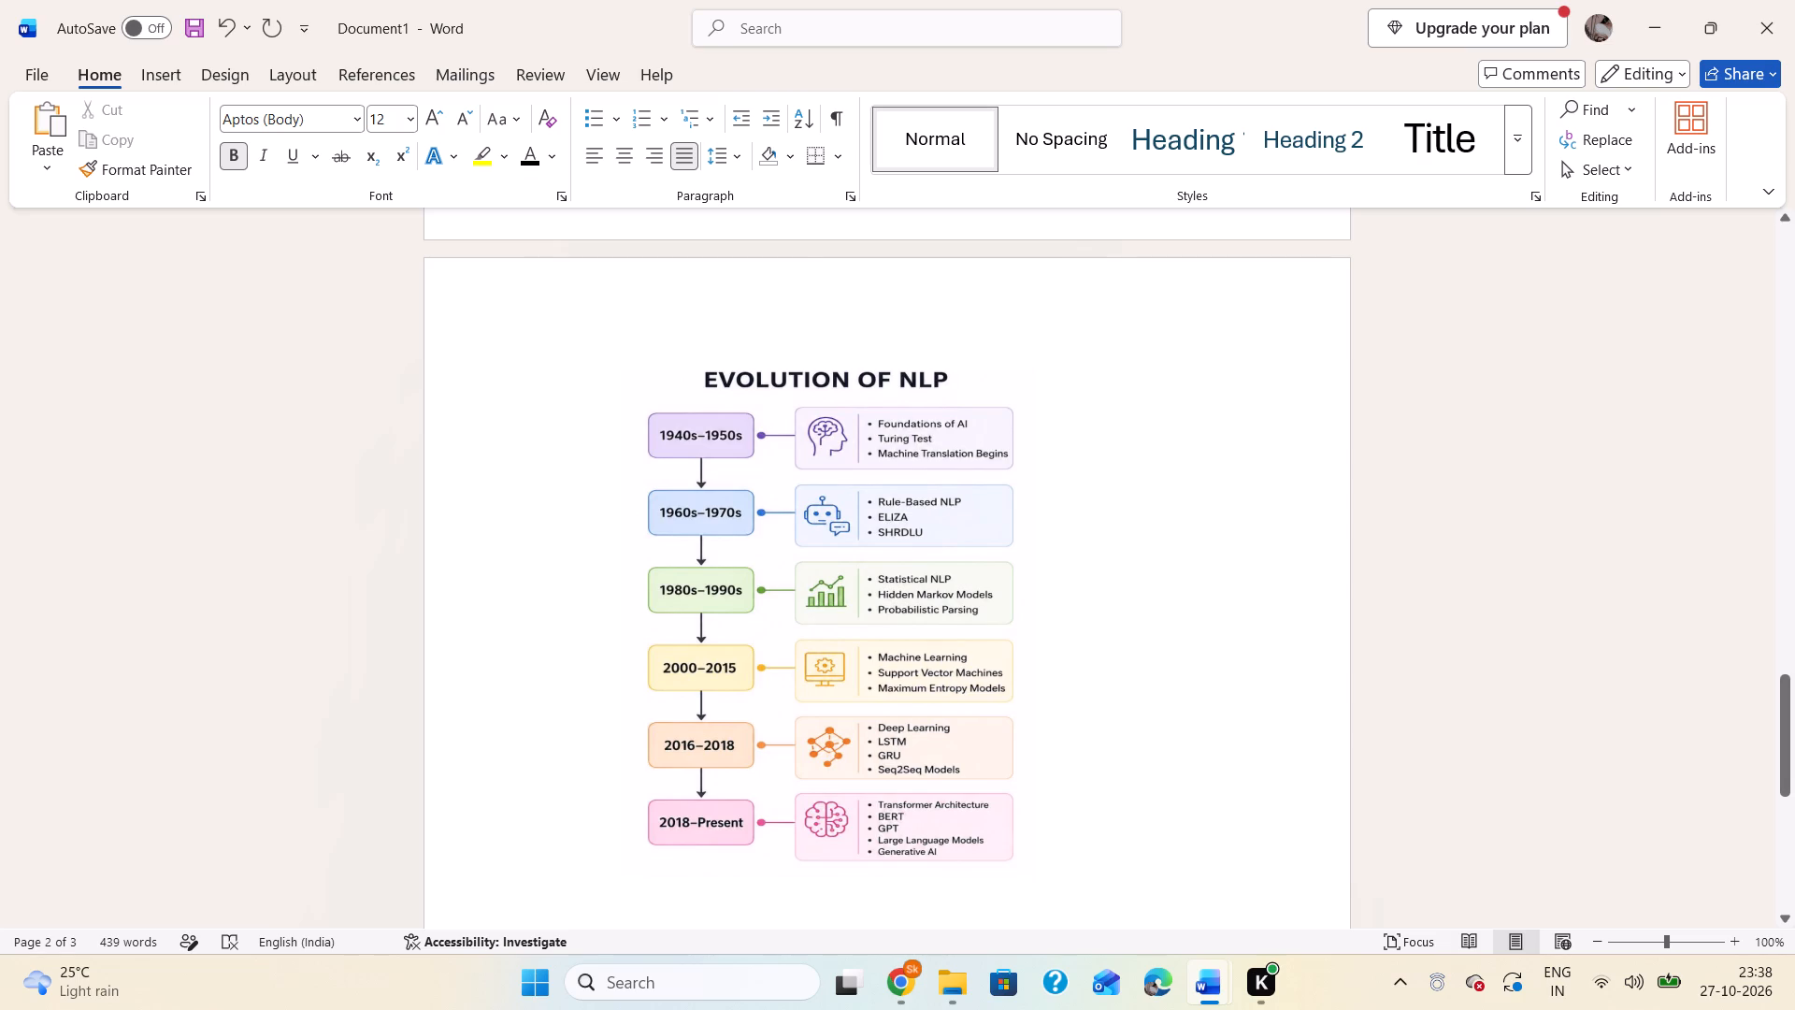
right_click(712, 449)
click(813, 366)
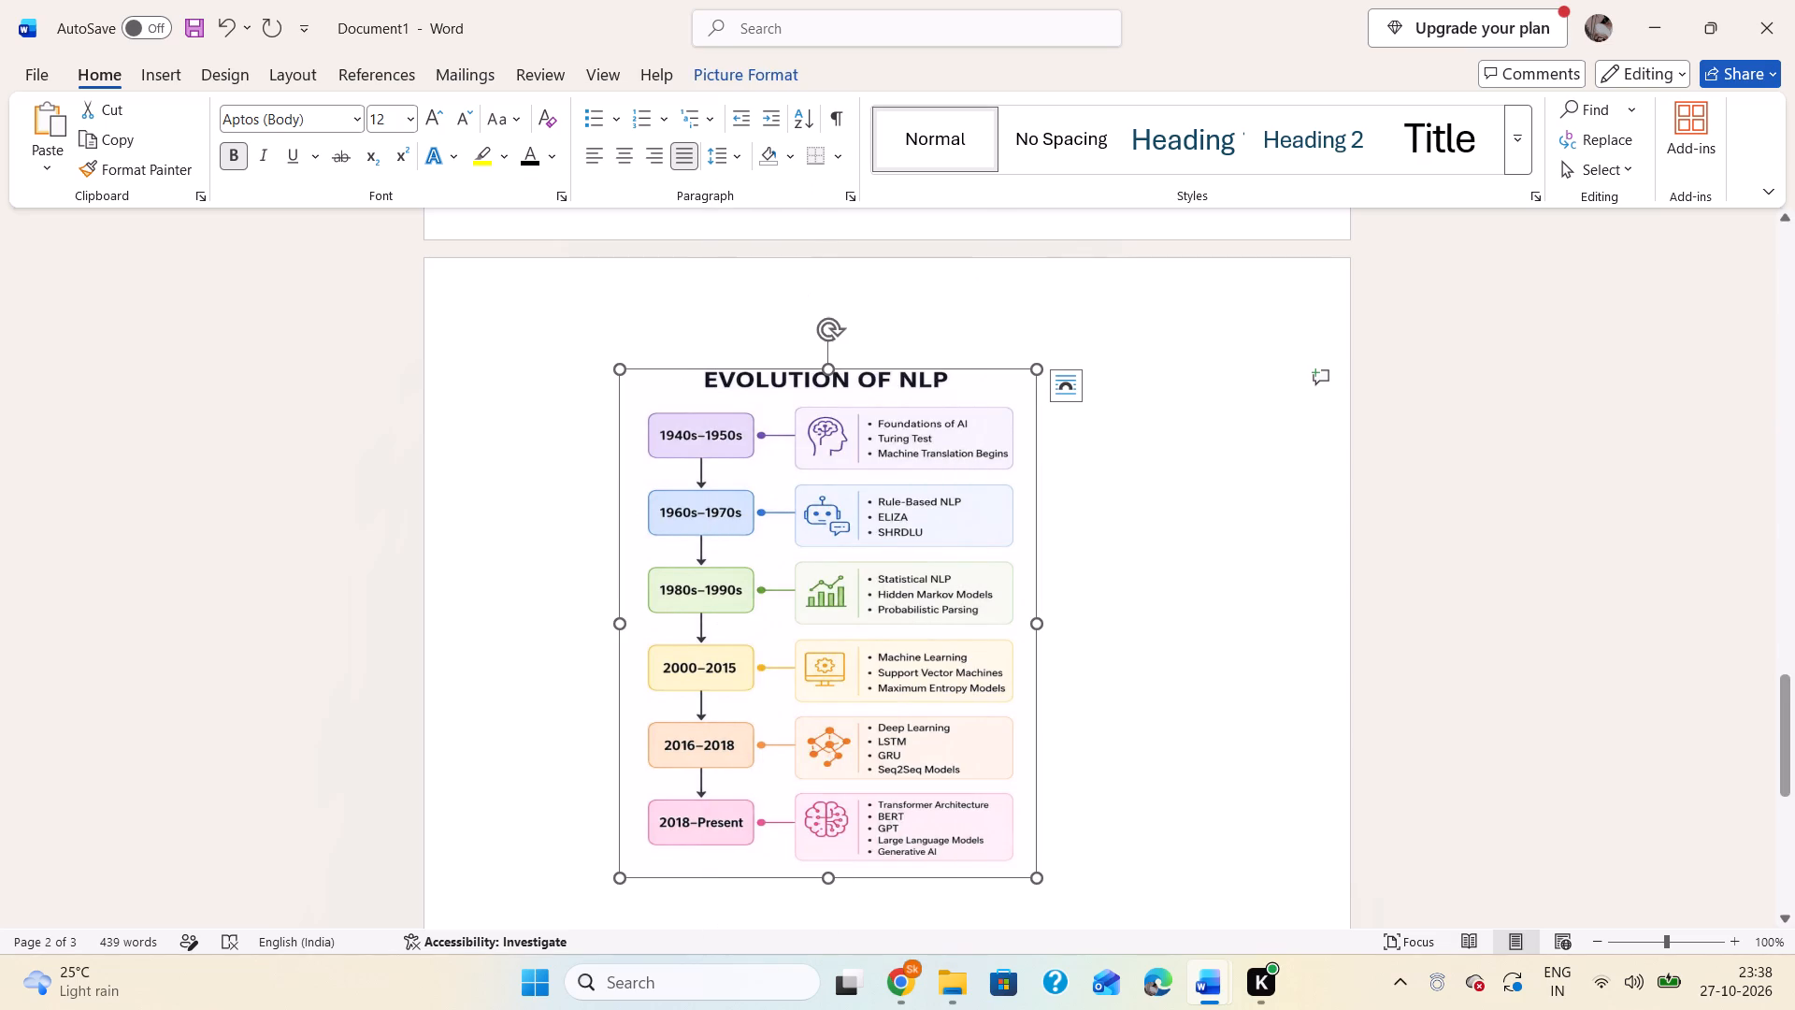
click(911, 972)
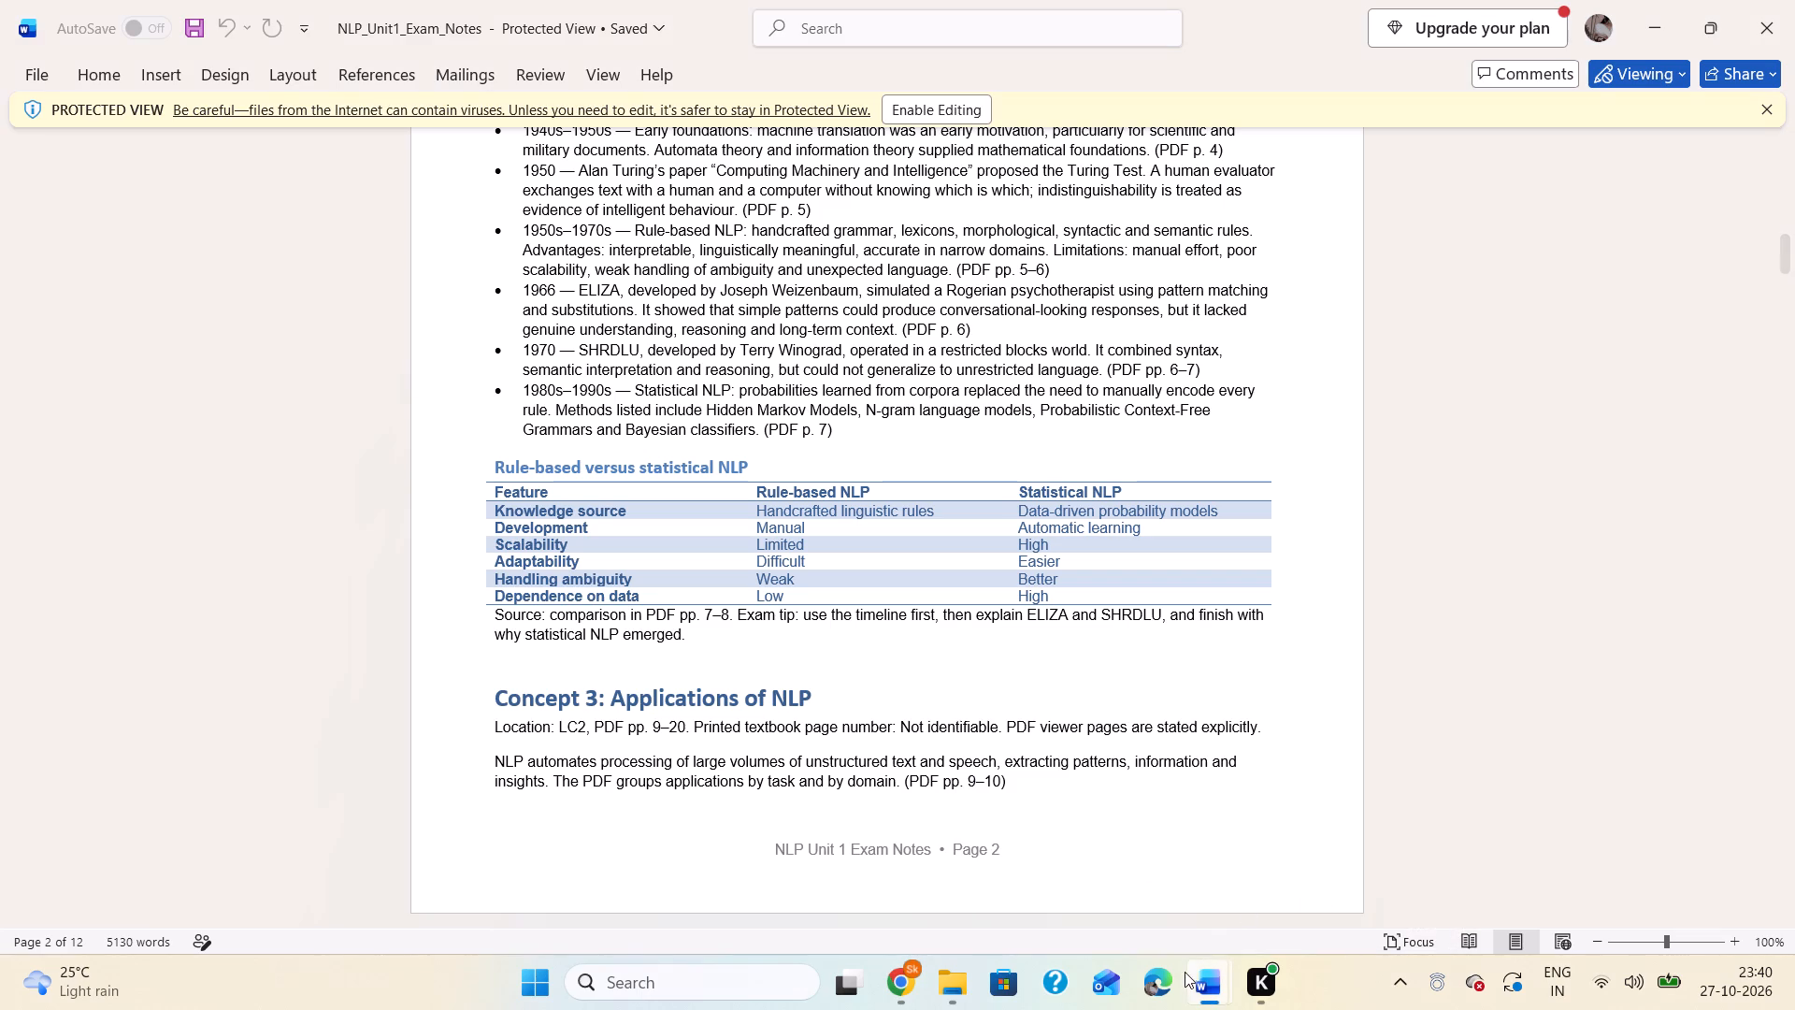
click(1314, 910)
scroll(940, 528, up, 1)
click(1149, 440)
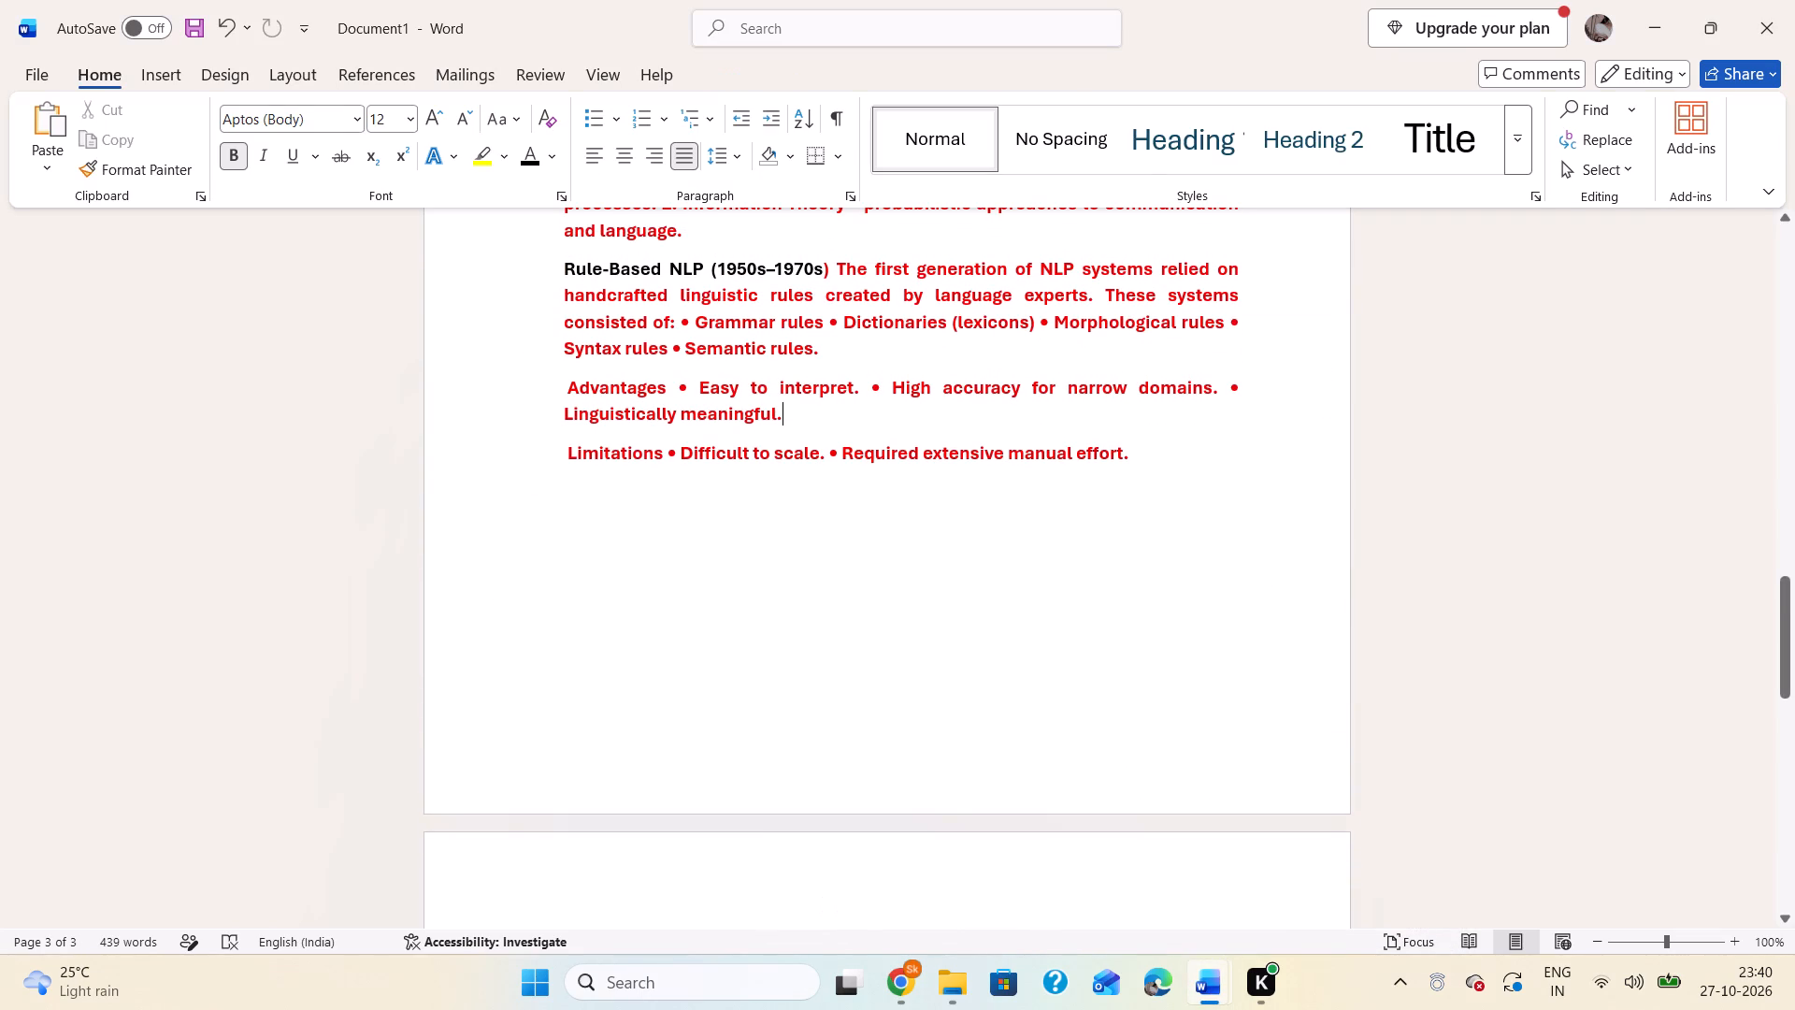
click(1155, 483)
click(1155, 483)
key(Return)
key(ctrl+v)
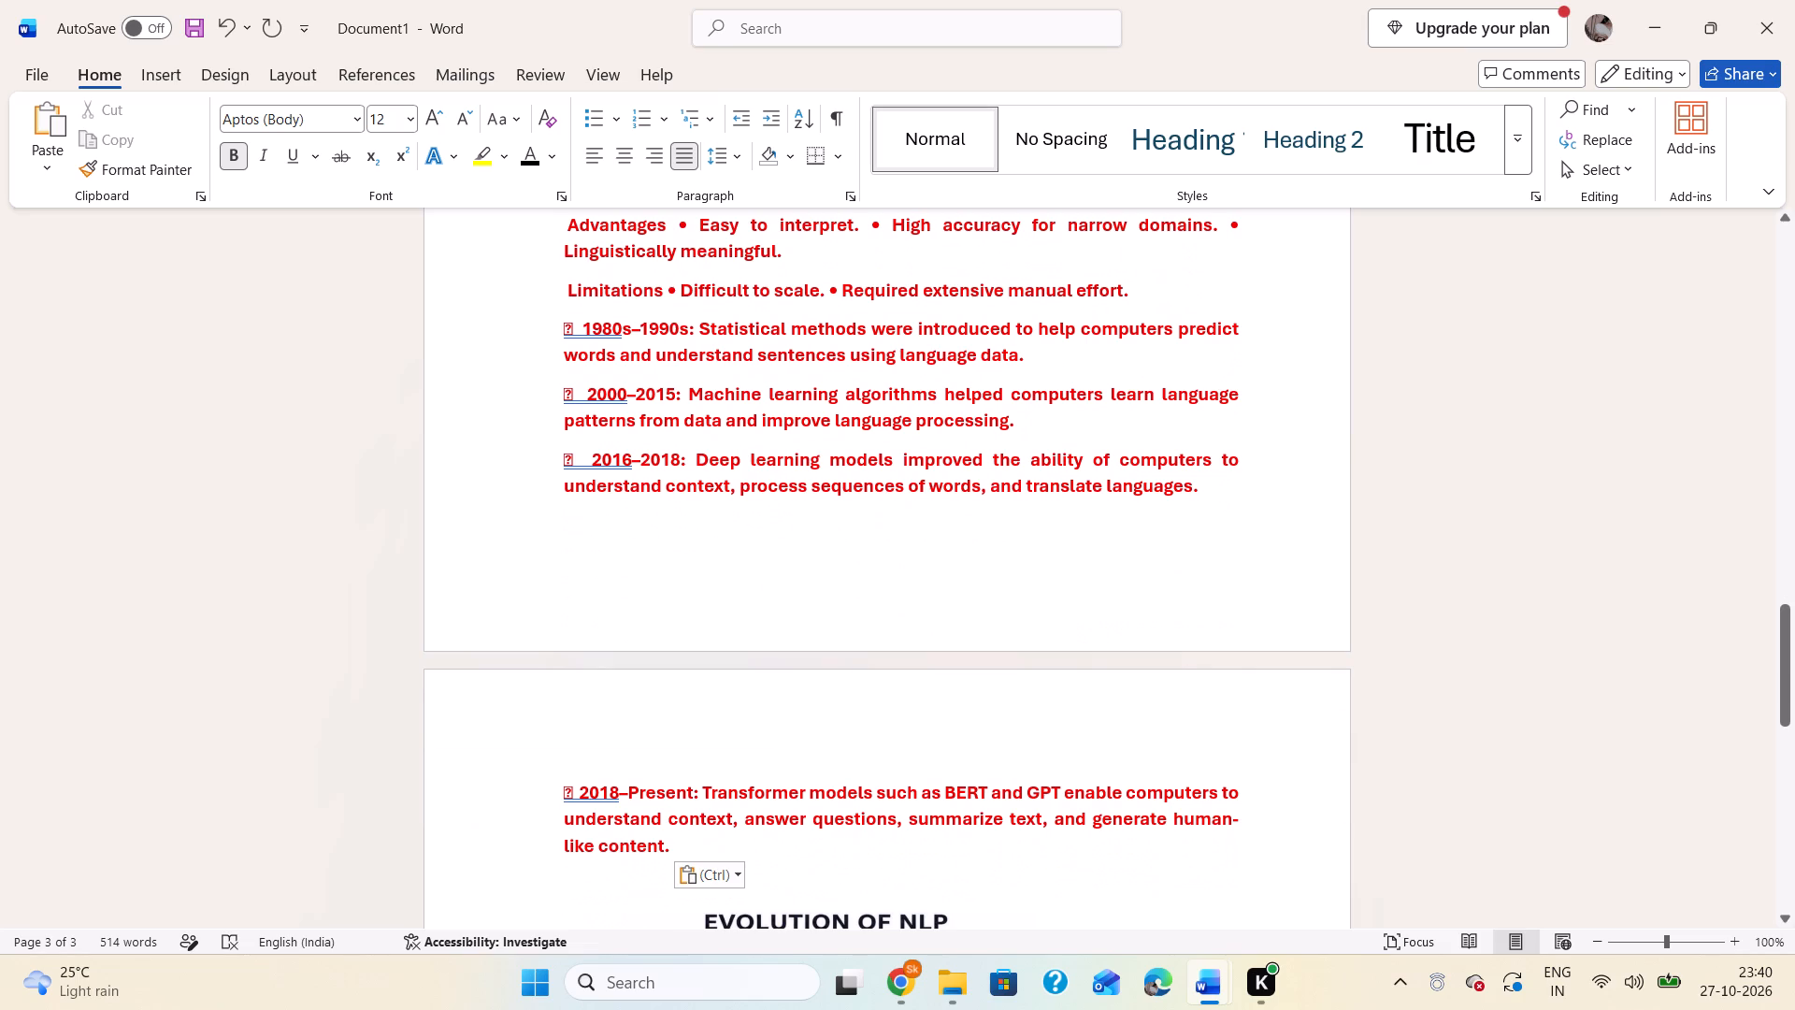
Delete the stray bullet symbol and spacing before "2018–Present" in the pasted text.
click(578, 796)
key(equal)
key(BackSpace)
key(BackSpace)
key(BackSpace)
key(BackSpace)
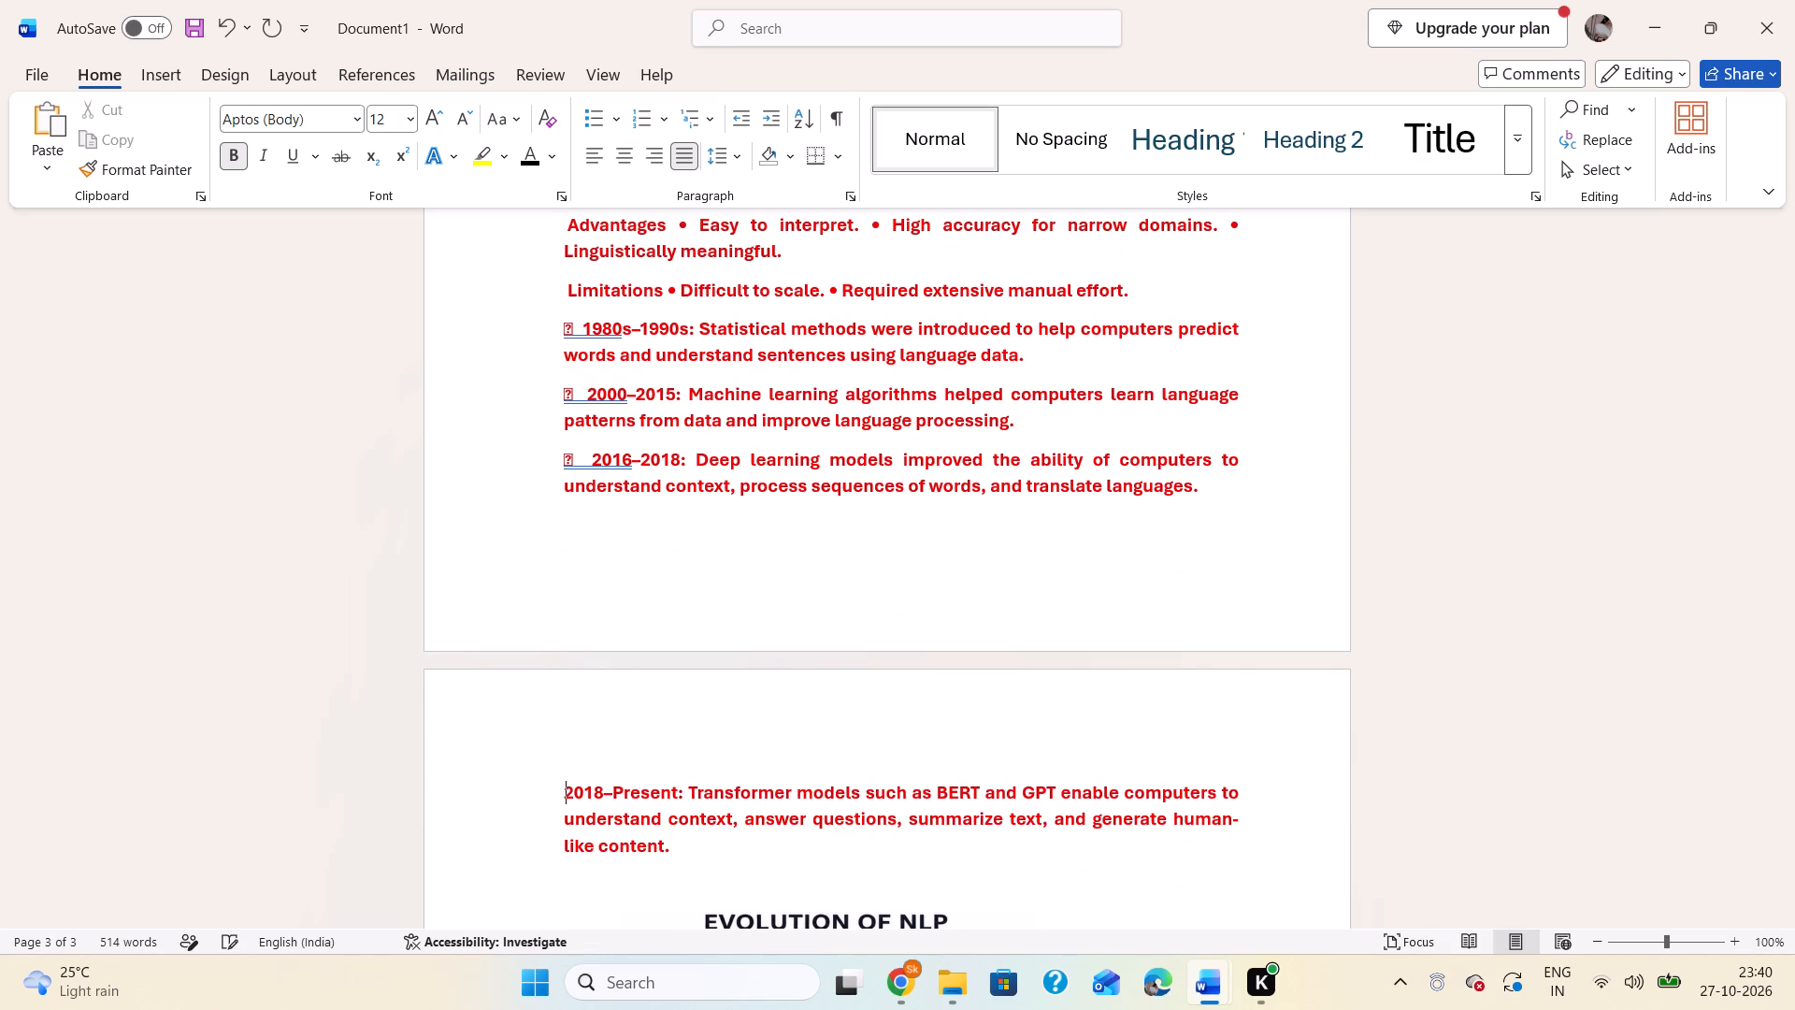
Delete the stray bullet symbols and spacing before "2016–2018", "2000–2015" and "1980s–1990s" in the pasted text.
click(589, 452)
key(BackSpace)
key(BackSpace)
key(BackSpace)
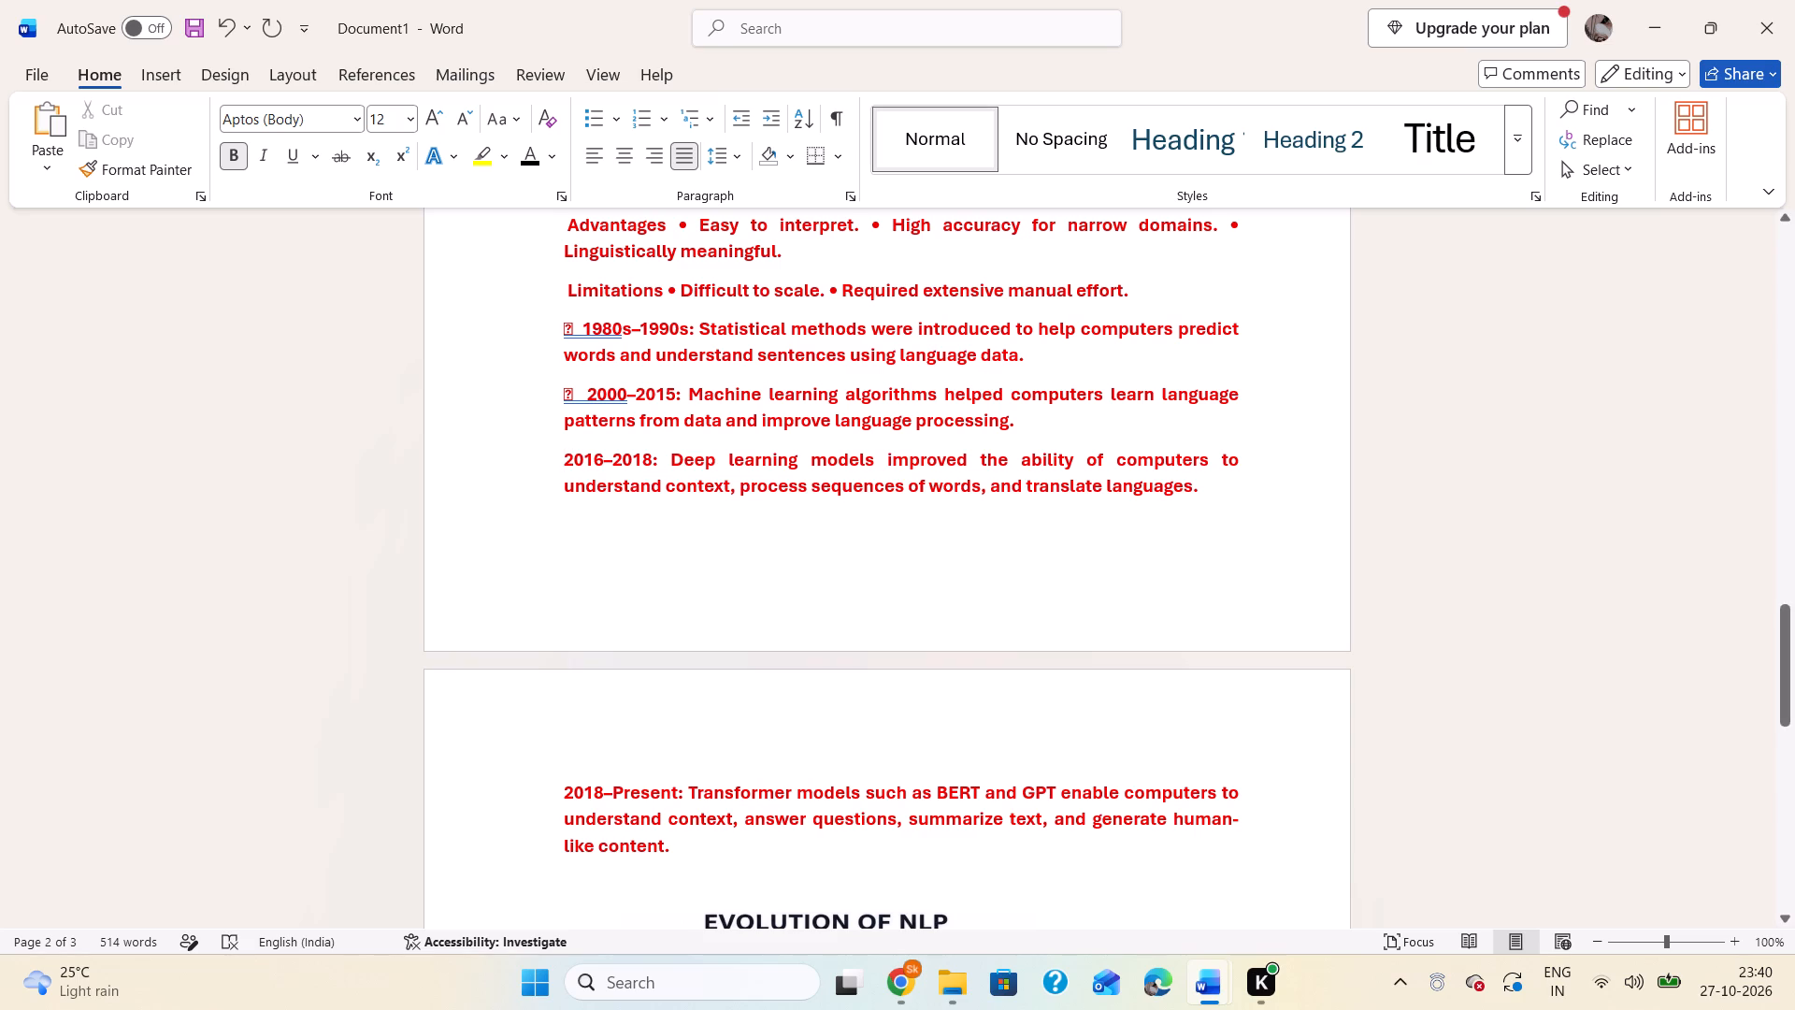
click(582, 390)
key(BackSpace)
key(BackSpace)
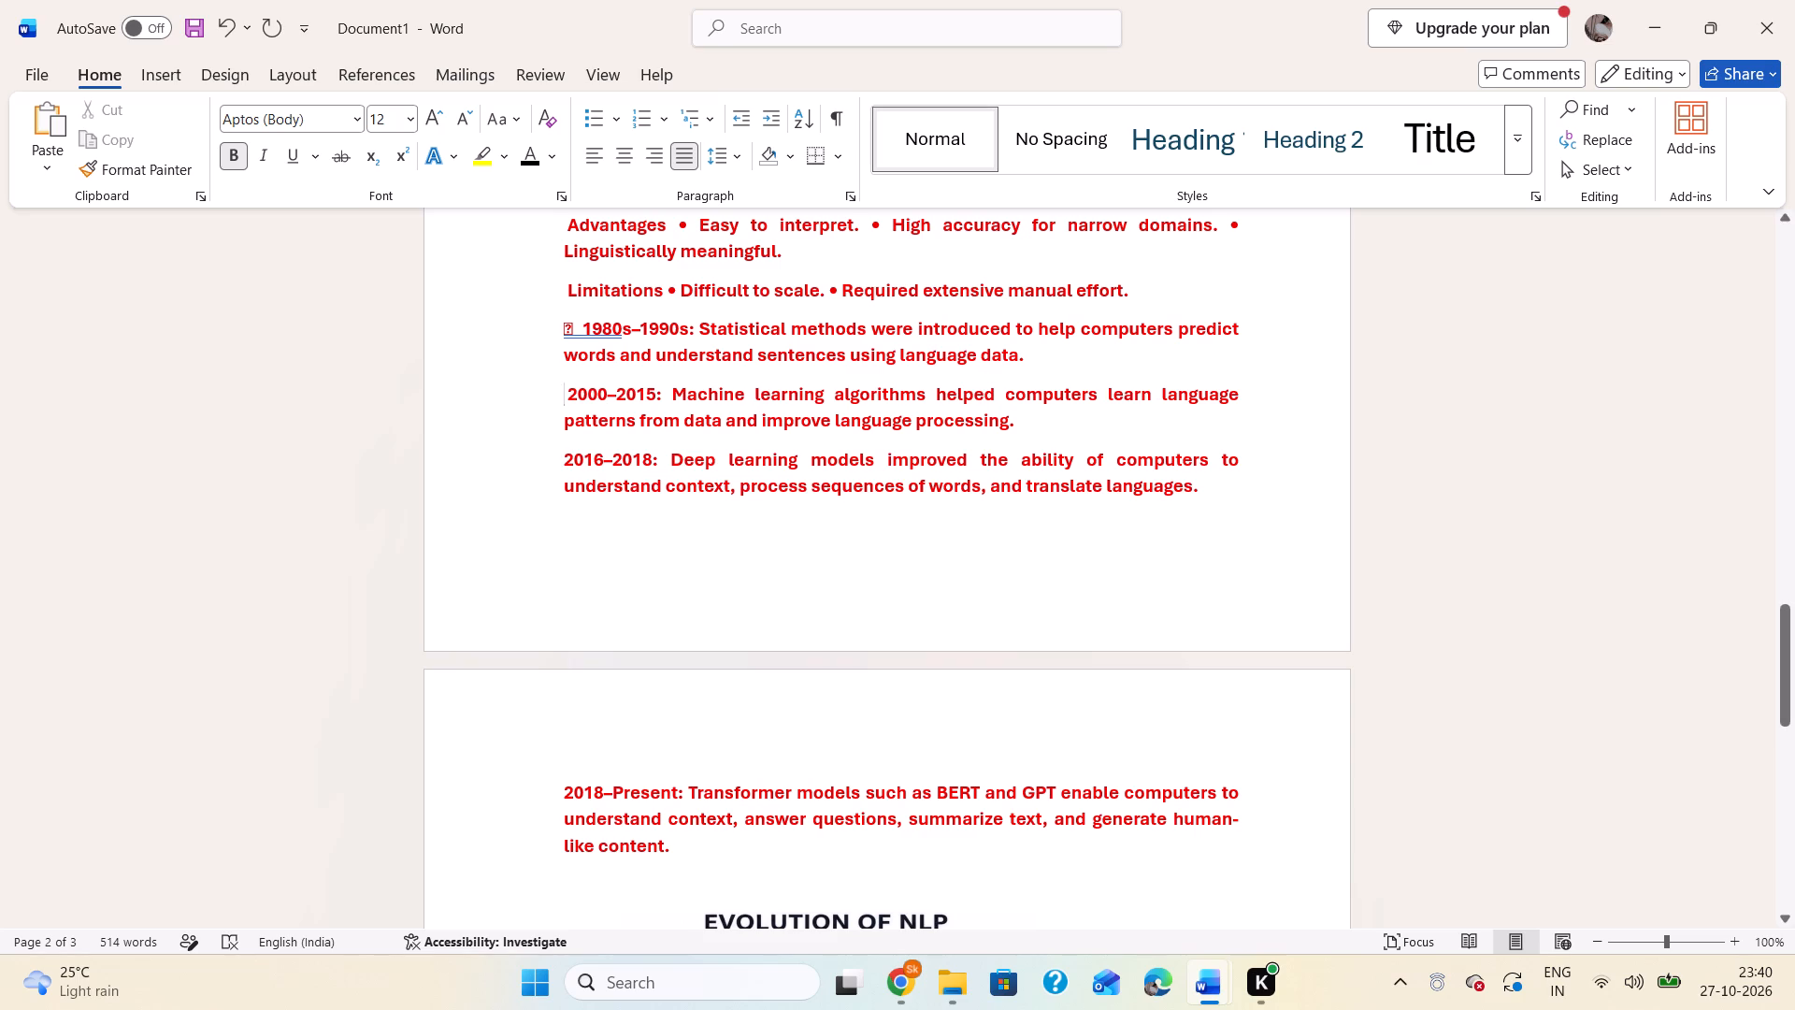
click(592, 325)
key(Left)
key(BackSpace)
key(BackSpace)
key(BackSpace)
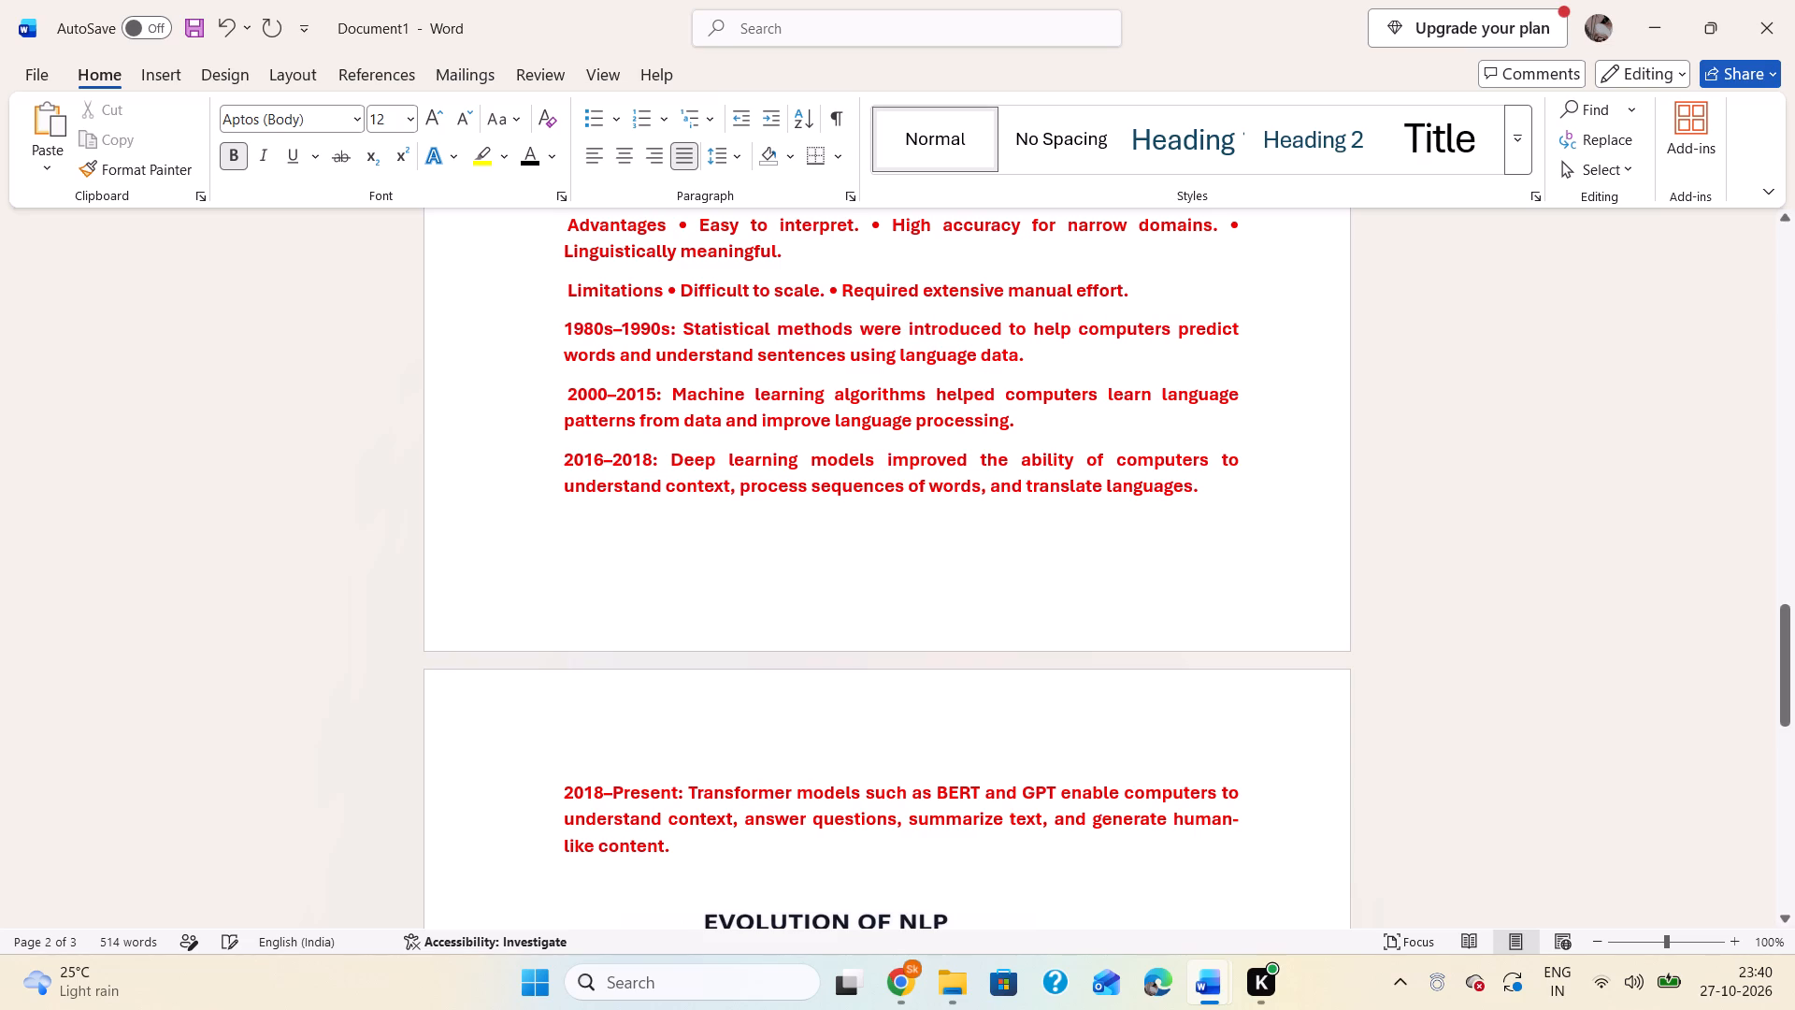
Change the font colour of the period labels "1980s–1990s:" and "2000–2015:" to black.
drag(672, 330, 583, 322)
drag(583, 322, 565, 262)
click(565, 262)
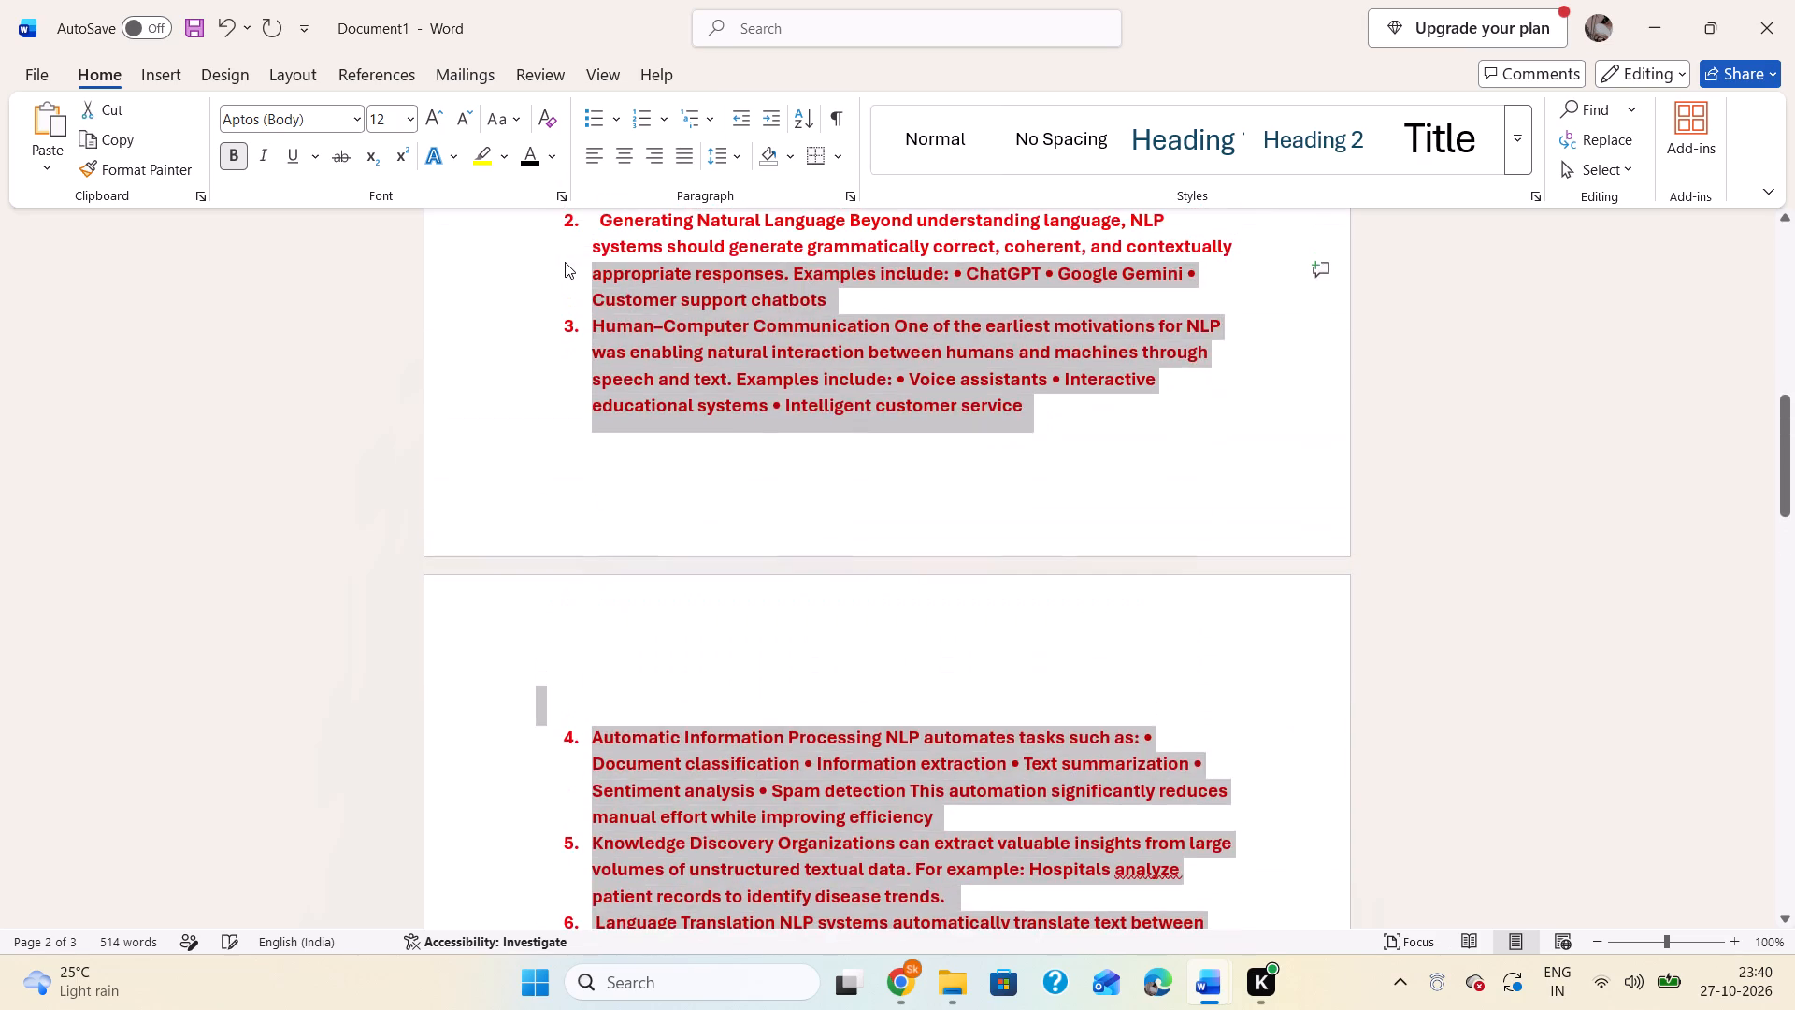
scroll(565, 262, down, 4)
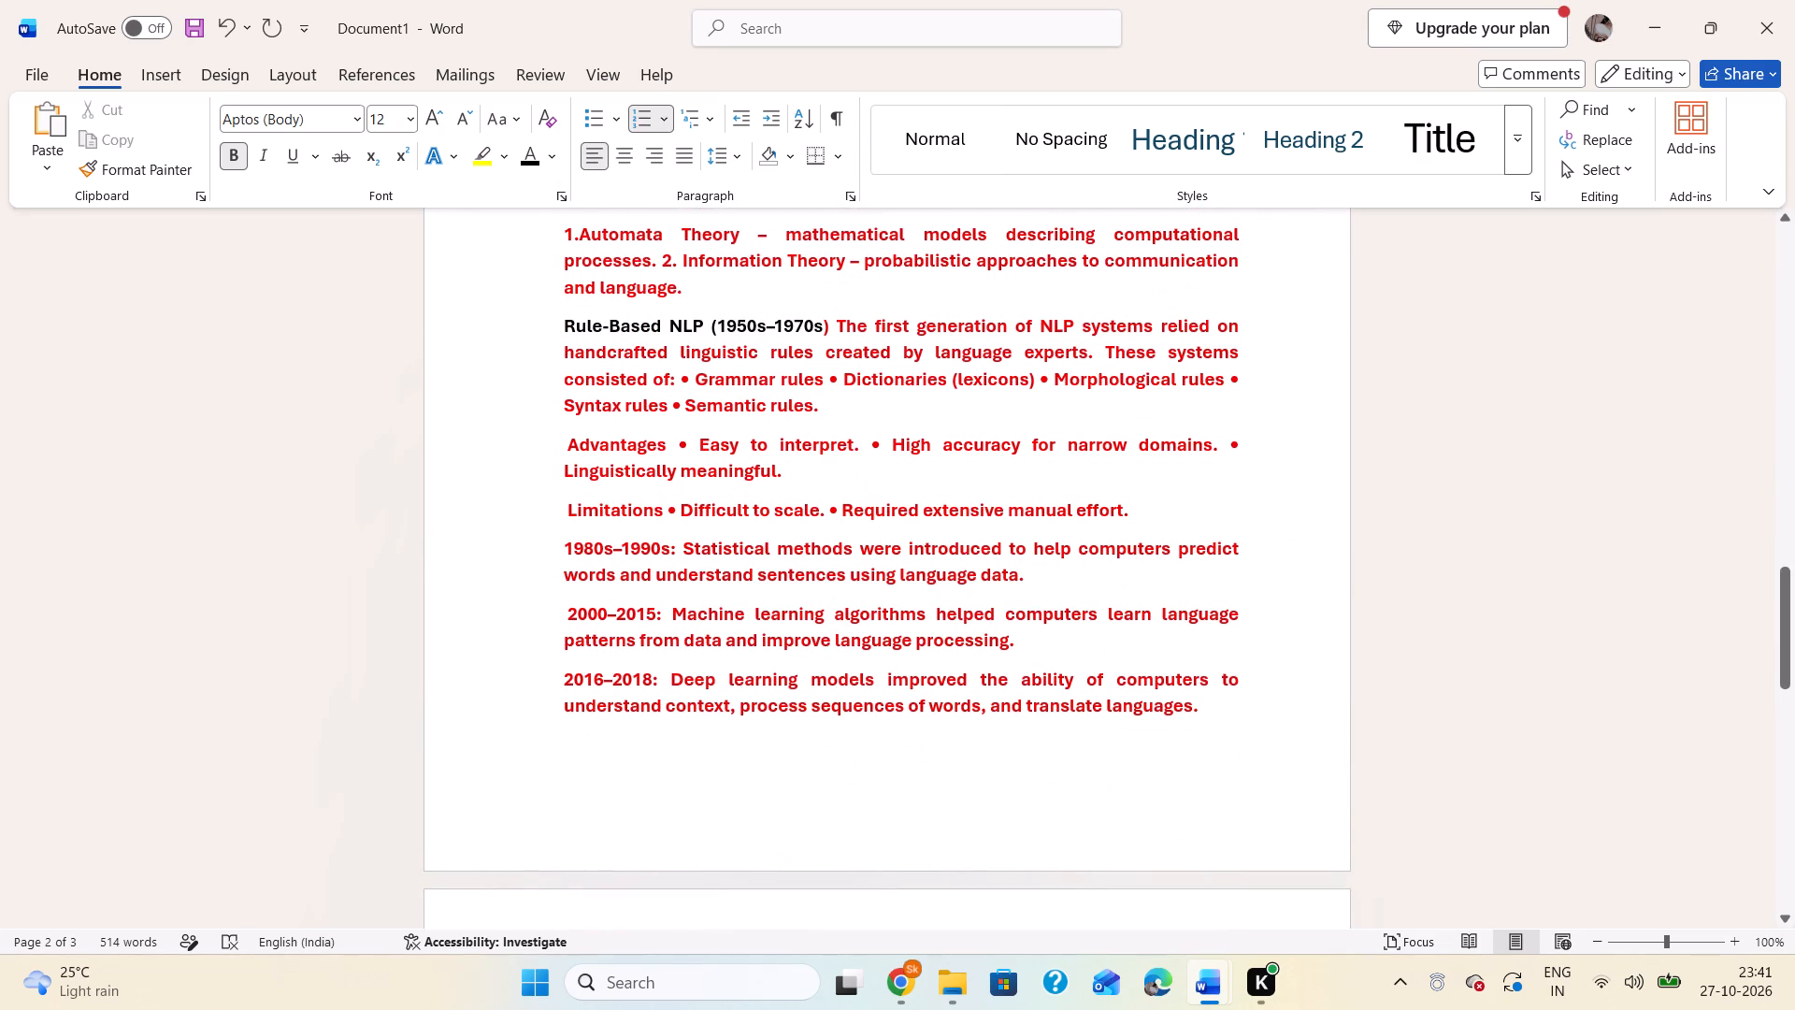
drag(674, 548, 567, 542)
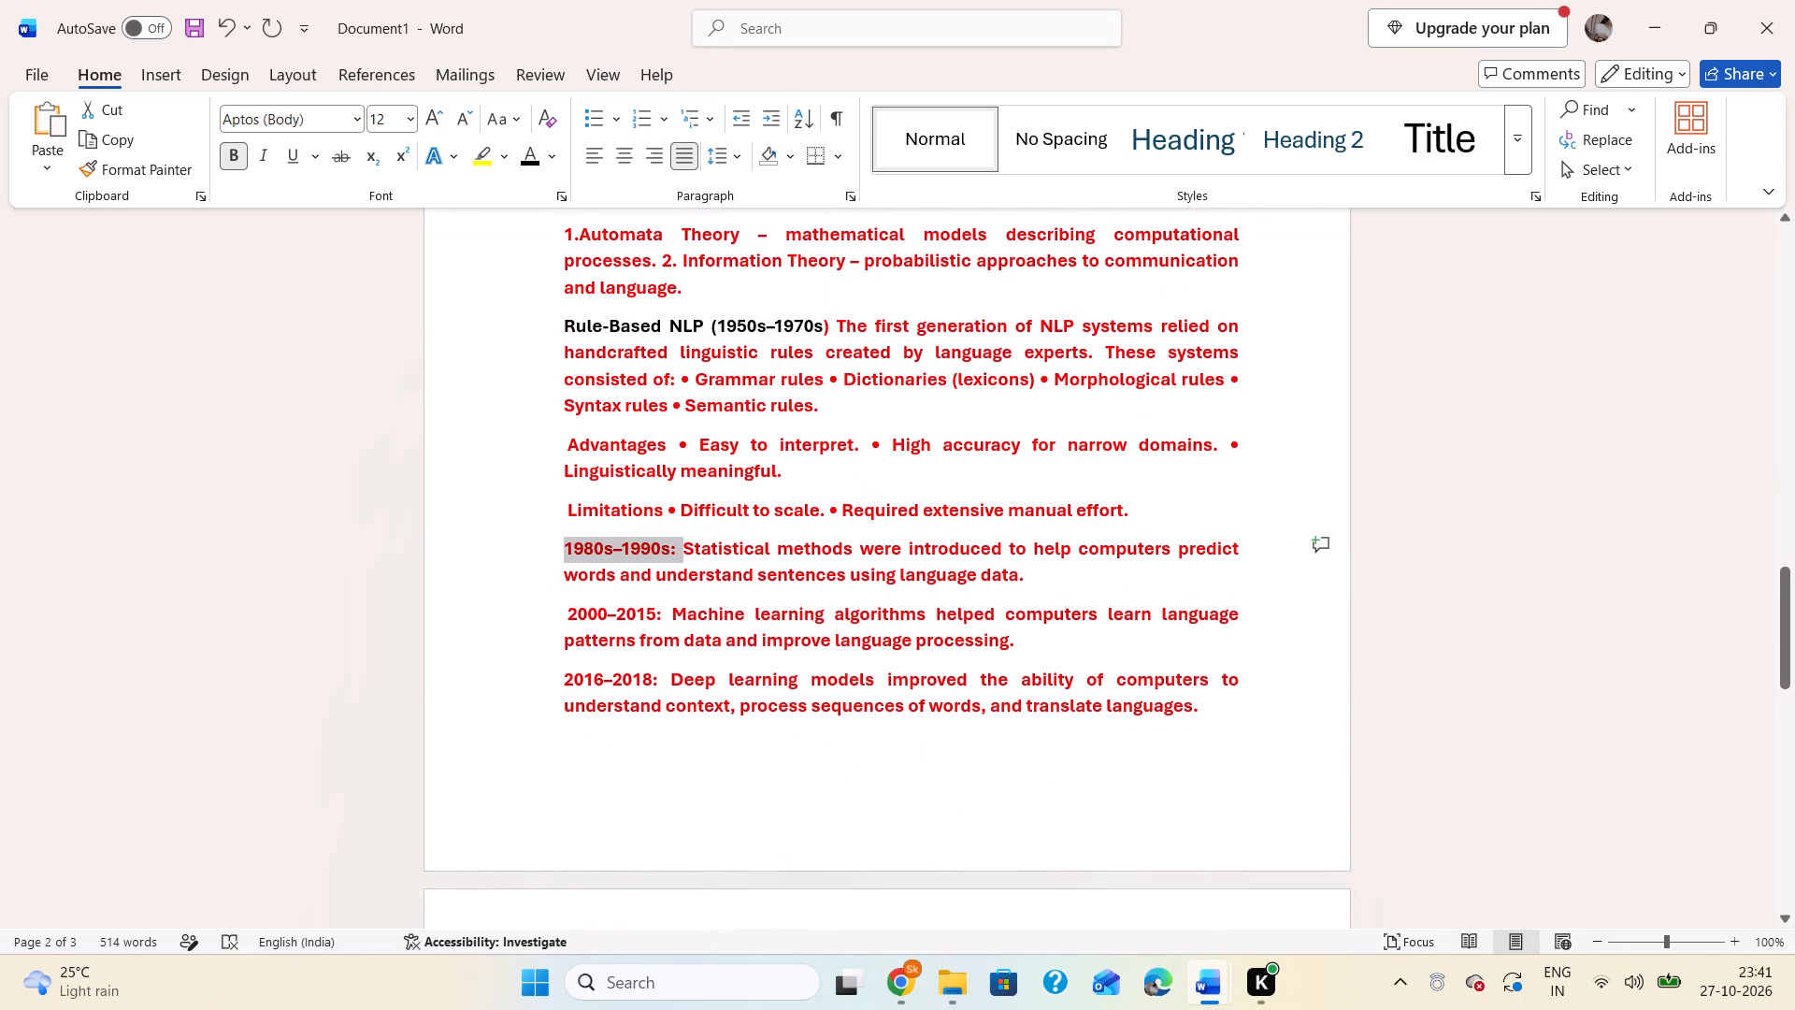
click(534, 158)
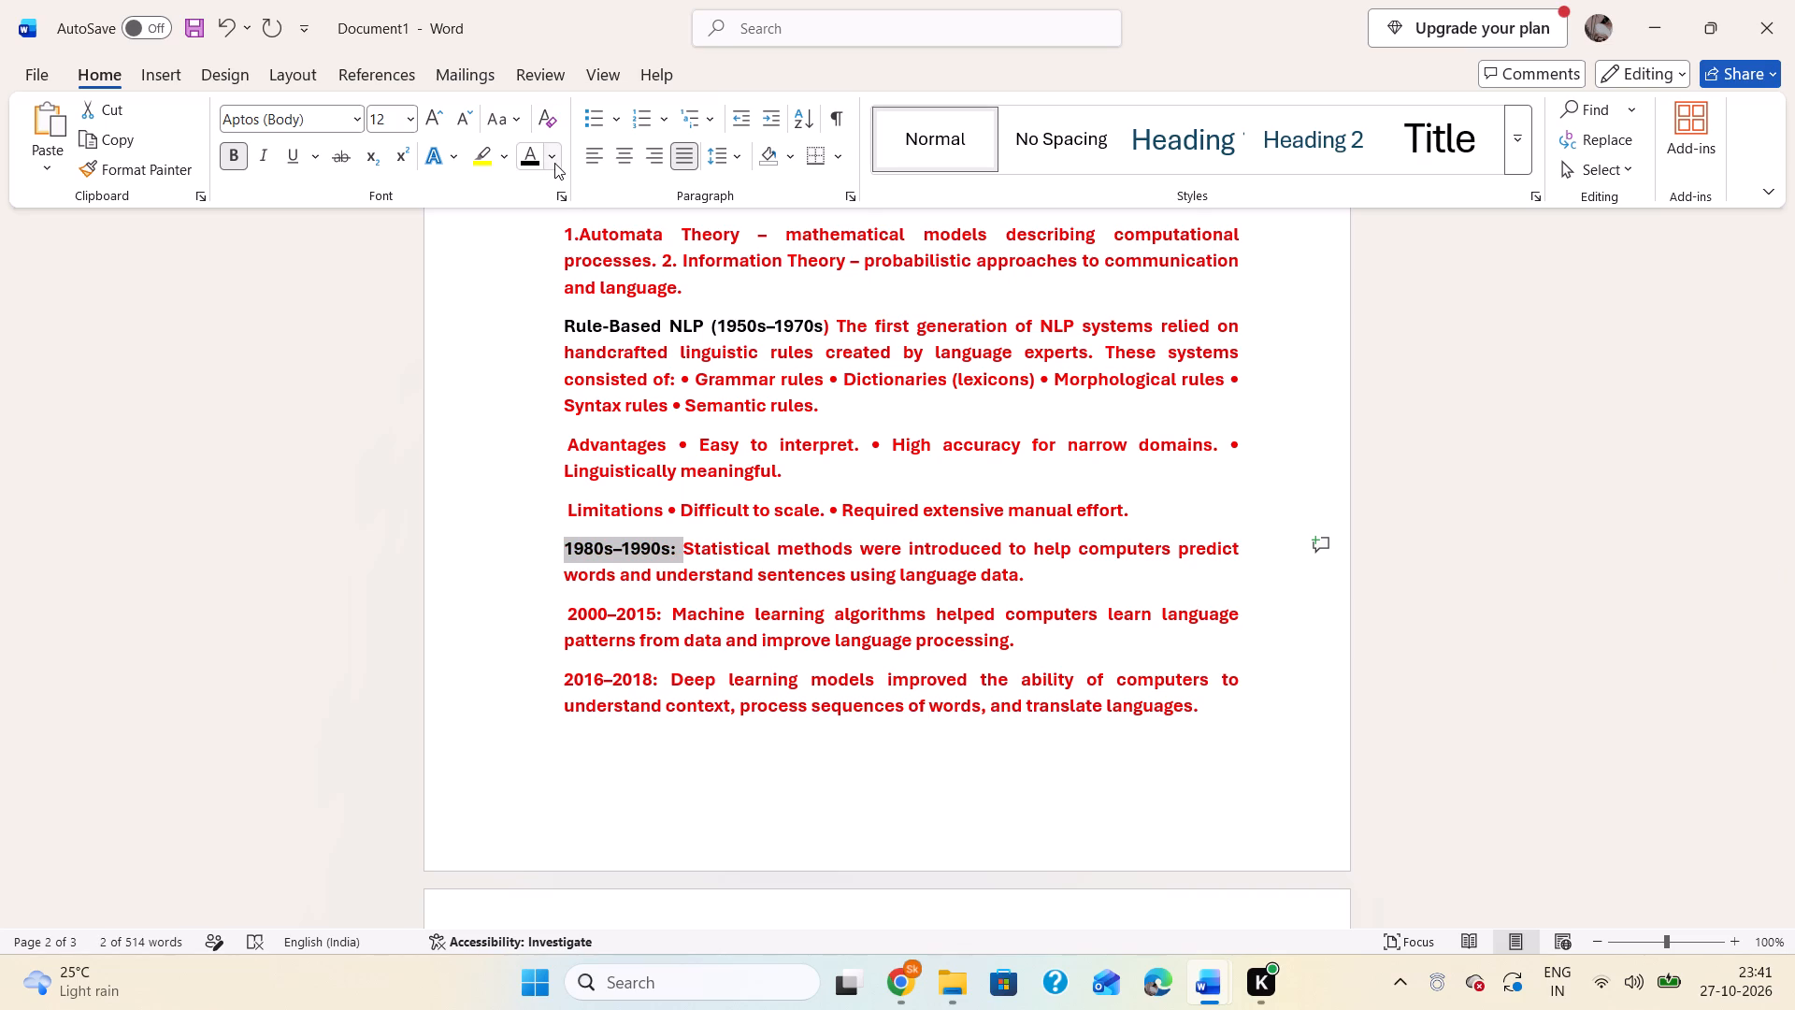
drag(664, 618, 611, 610)
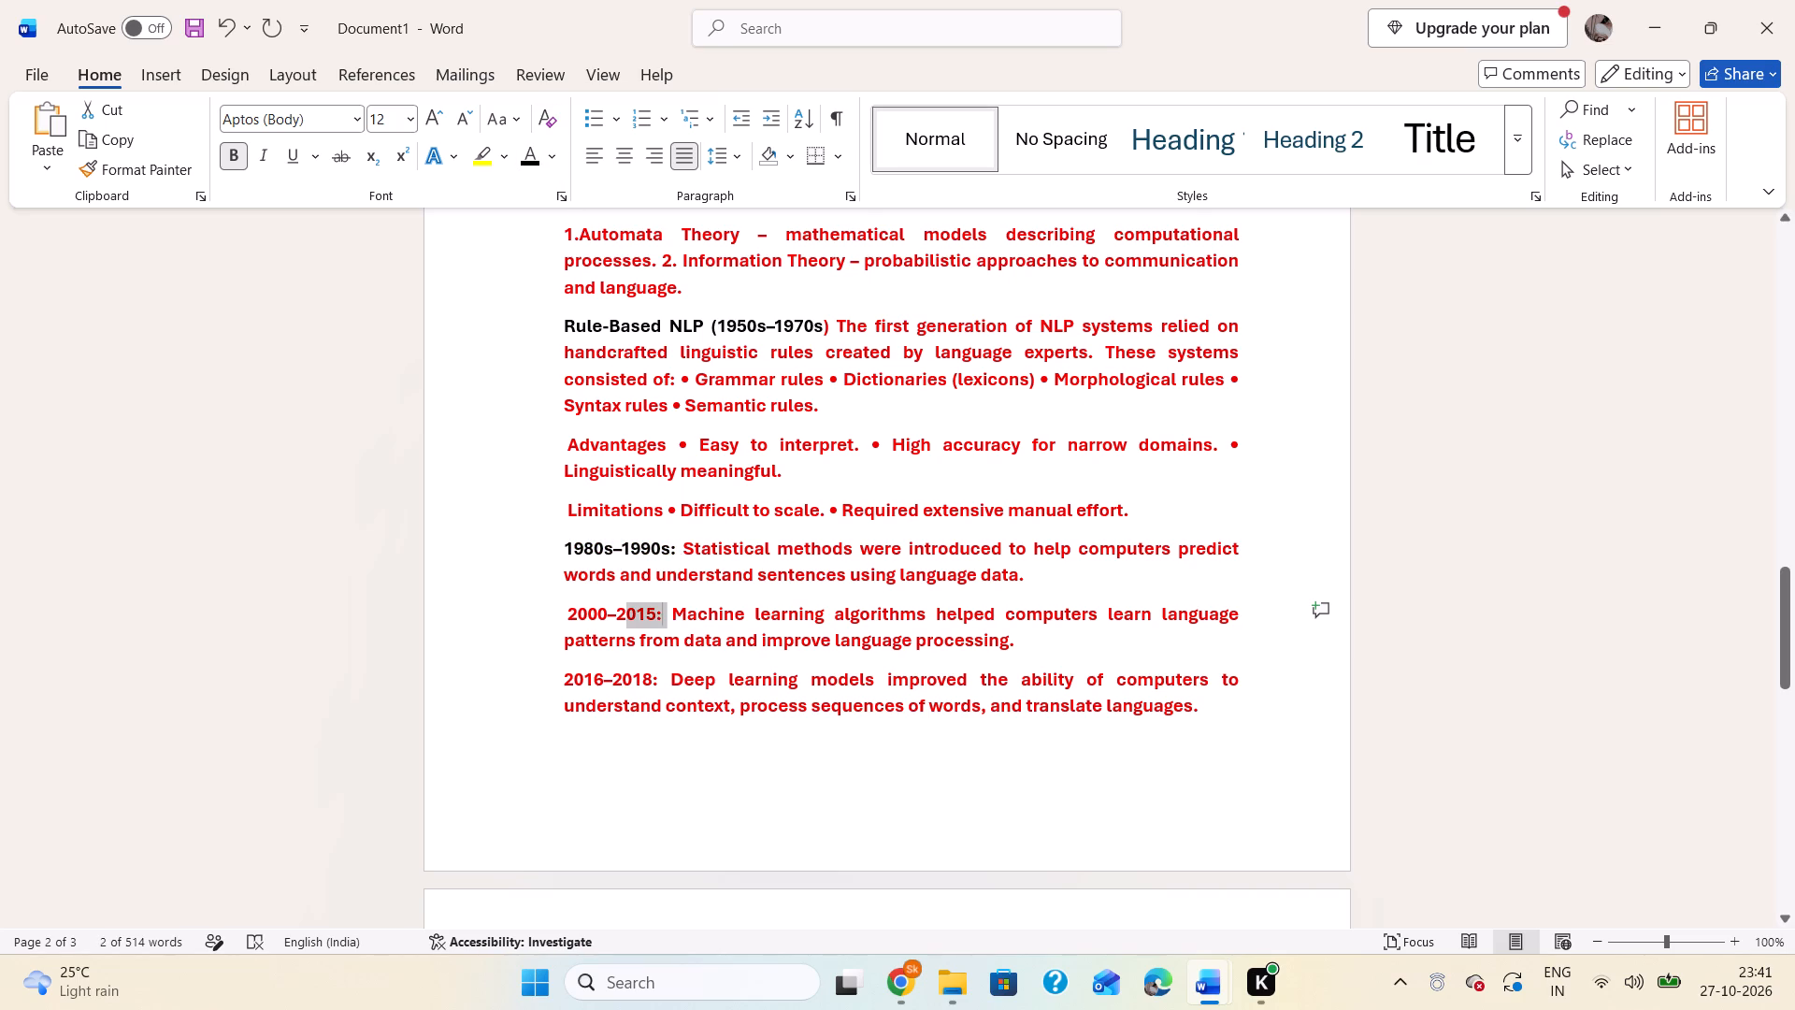
drag(611, 610, 565, 610)
click(524, 167)
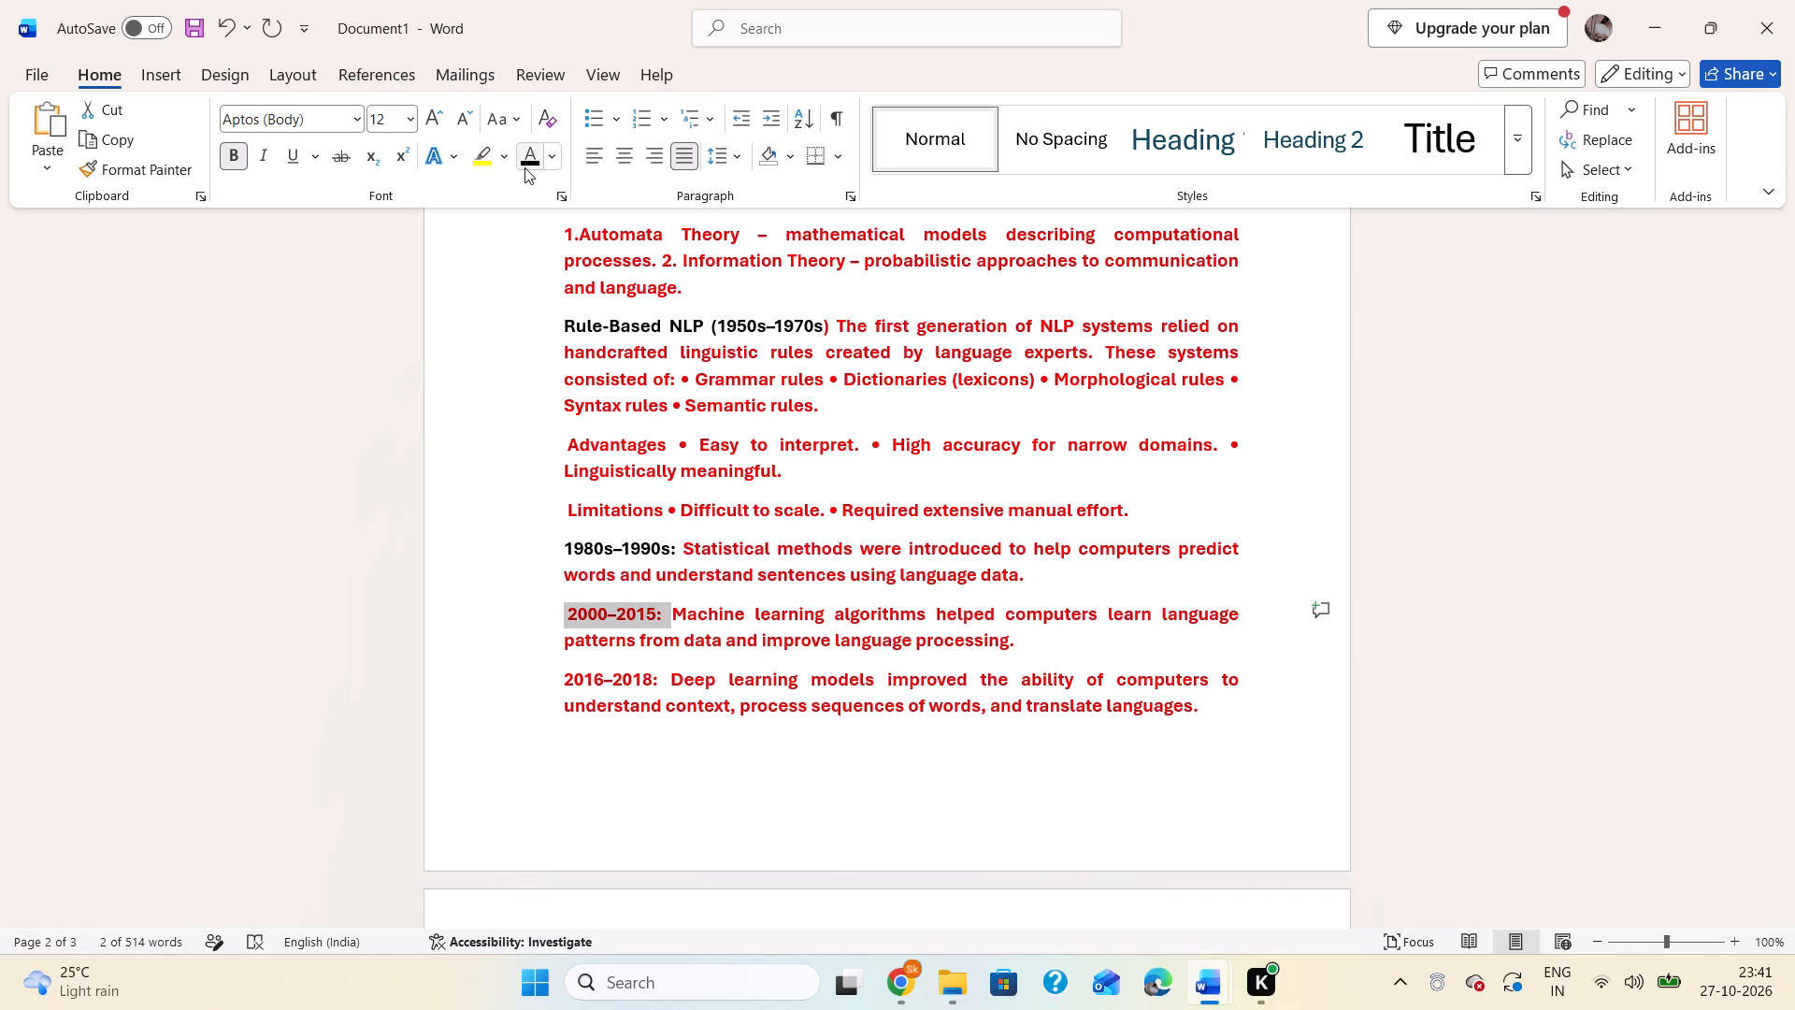
Change the font colour of "2016–2018:" and of "2018–" in the last period label to black.
scroll(524, 167, down, 1)
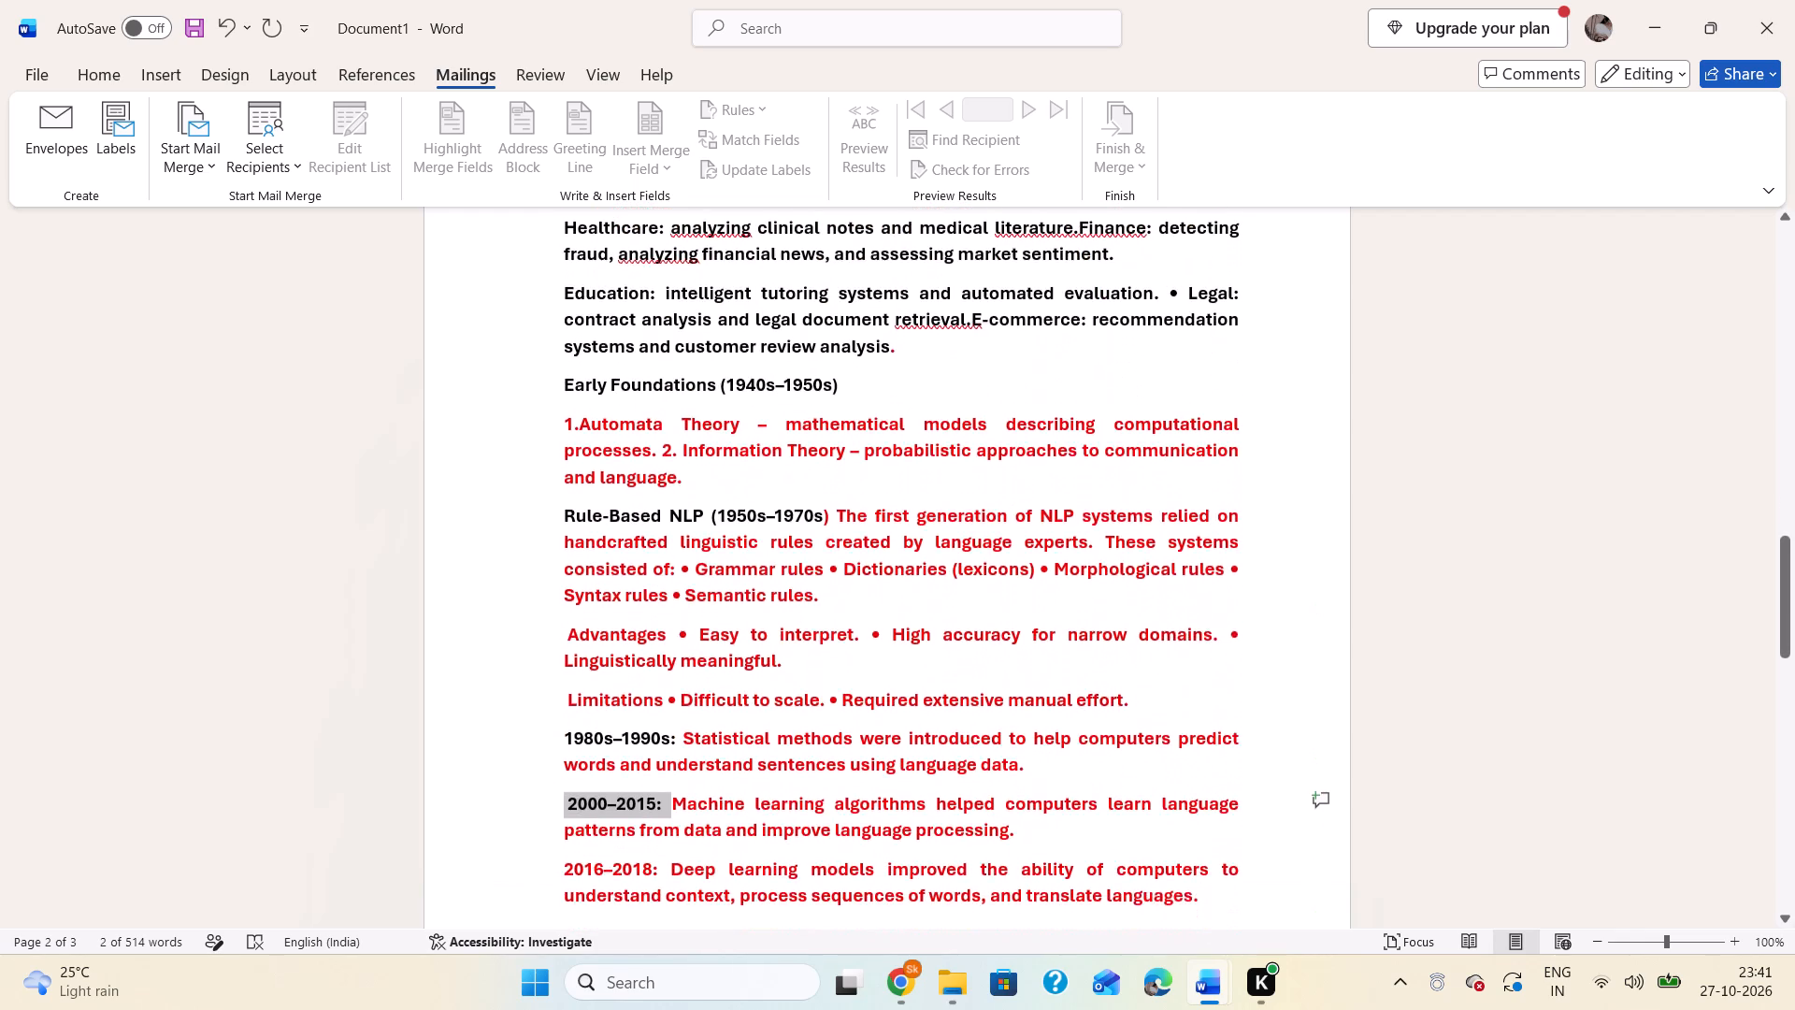
scroll(646, 585, down, 1)
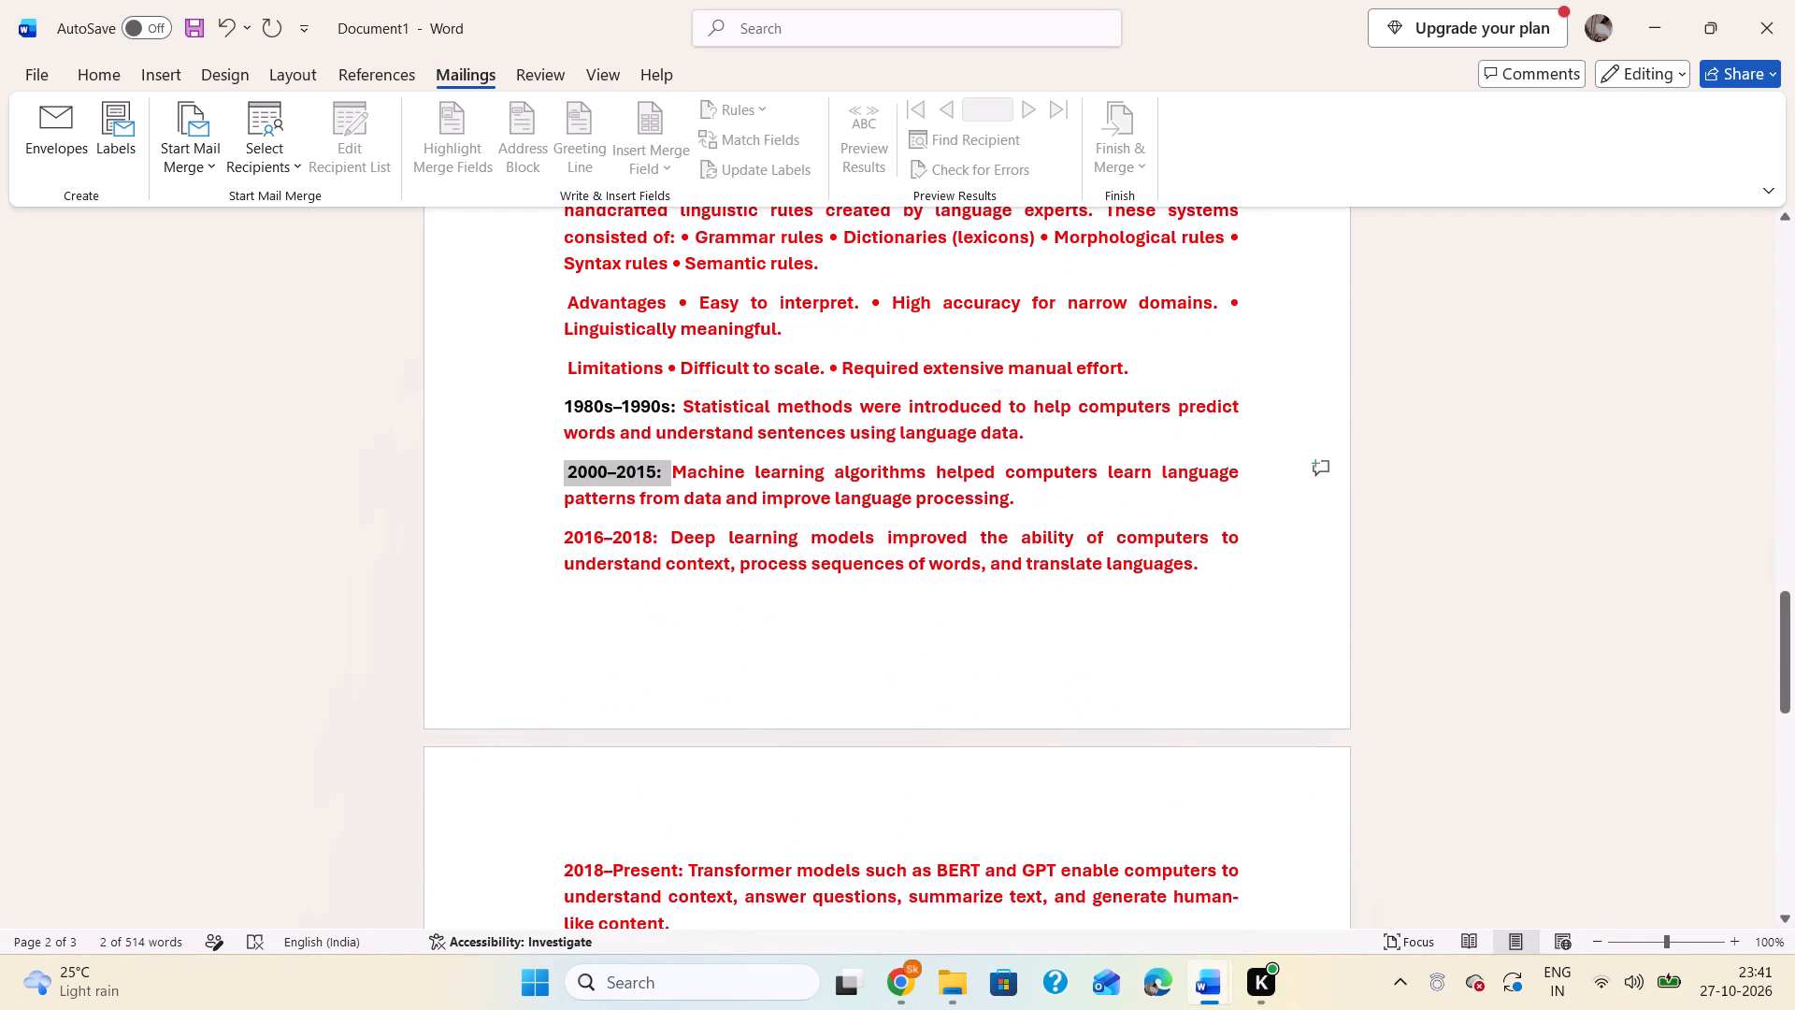
drag(664, 537, 569, 531)
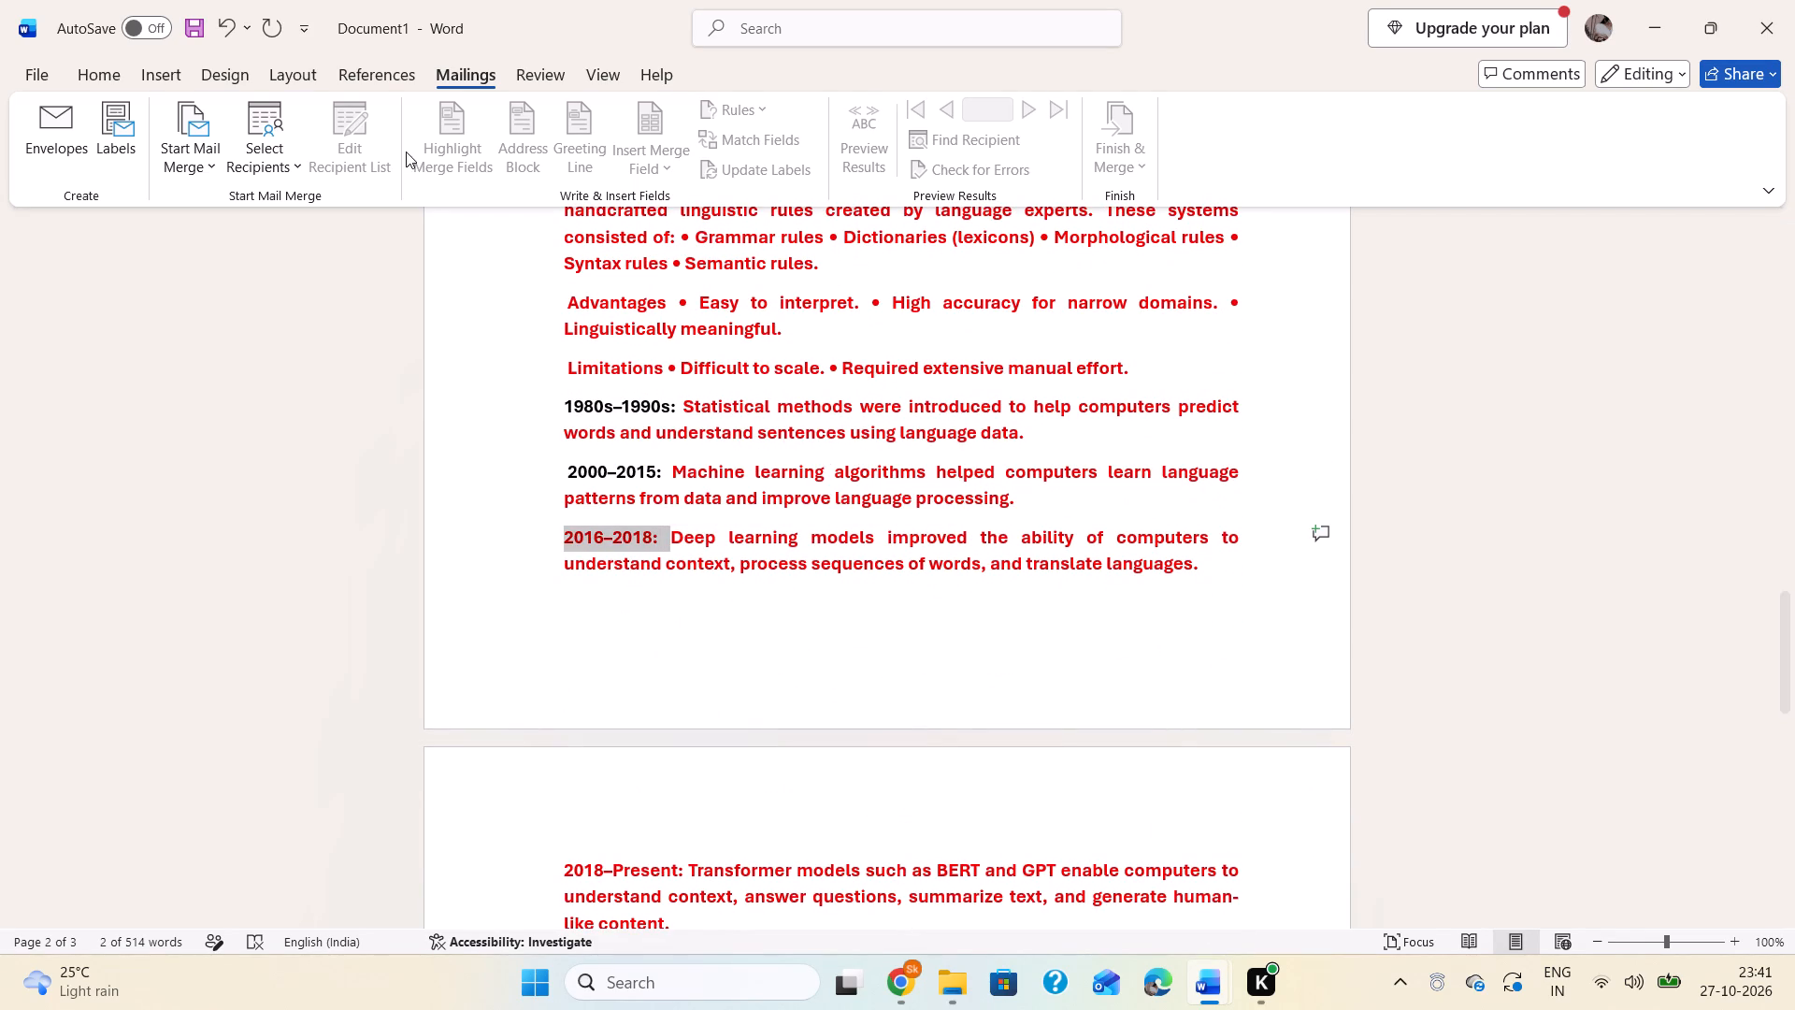
click(180, 79)
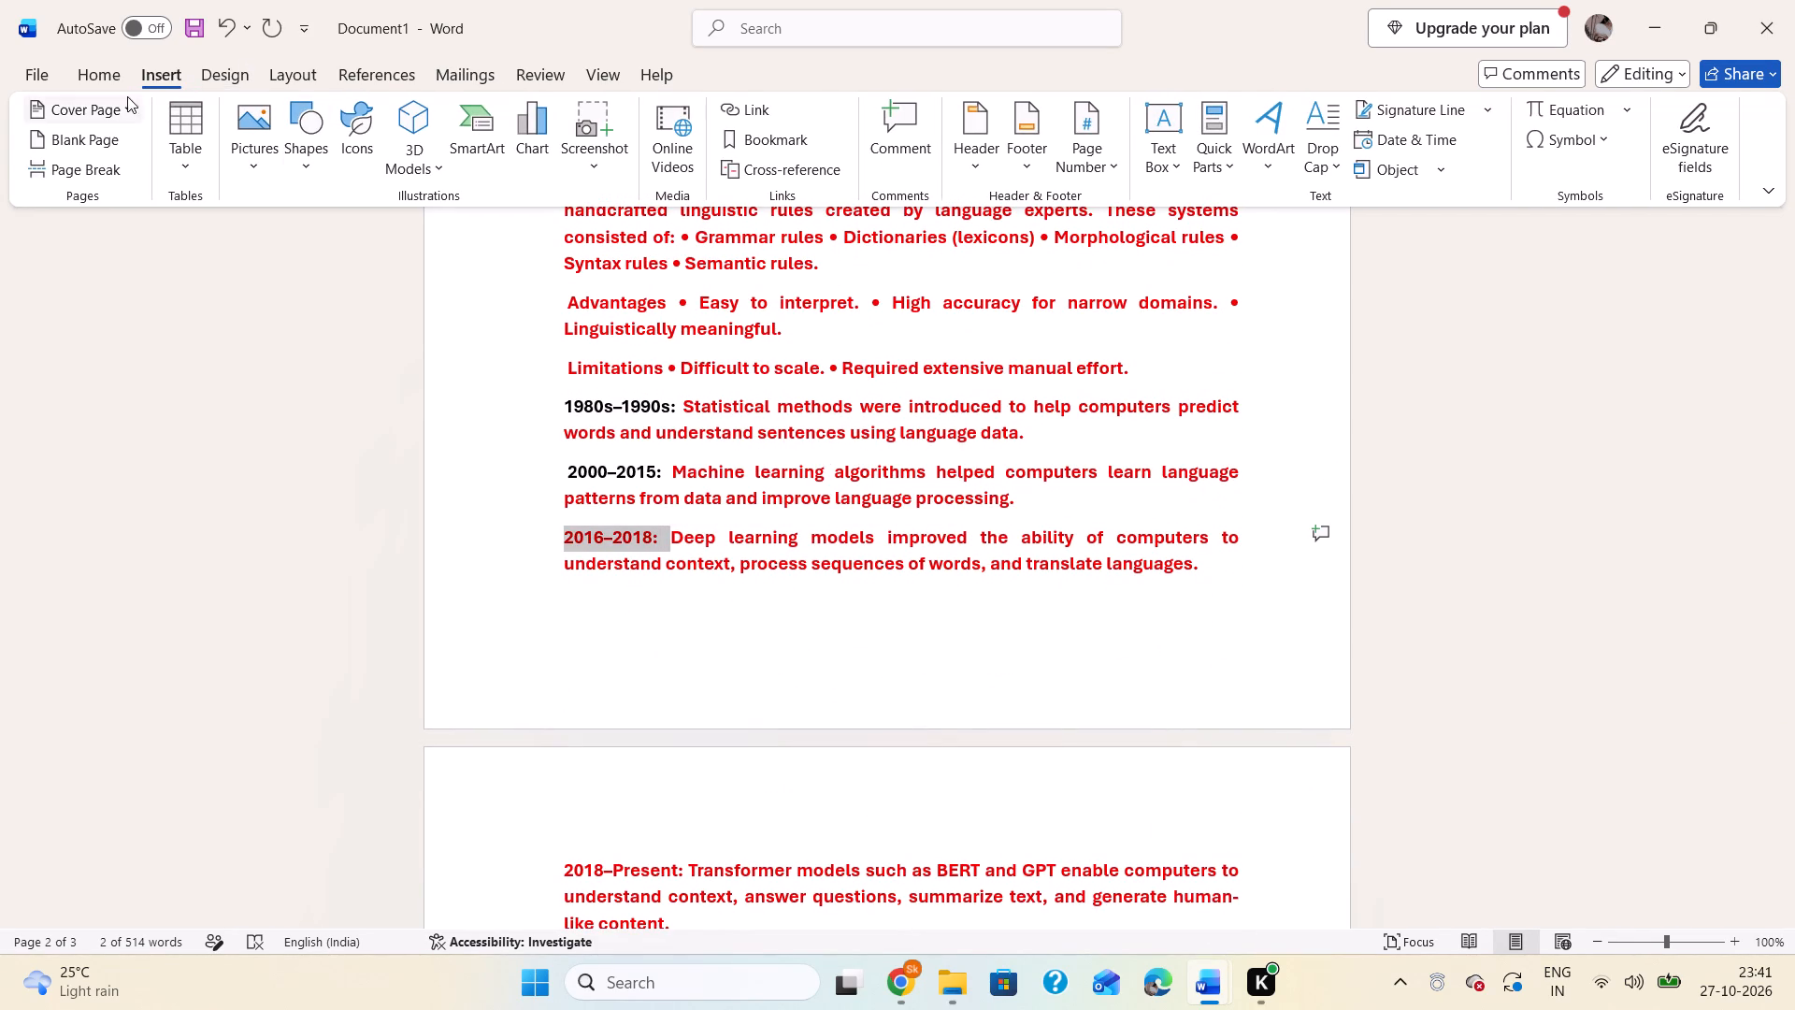
click(111, 85)
click(526, 161)
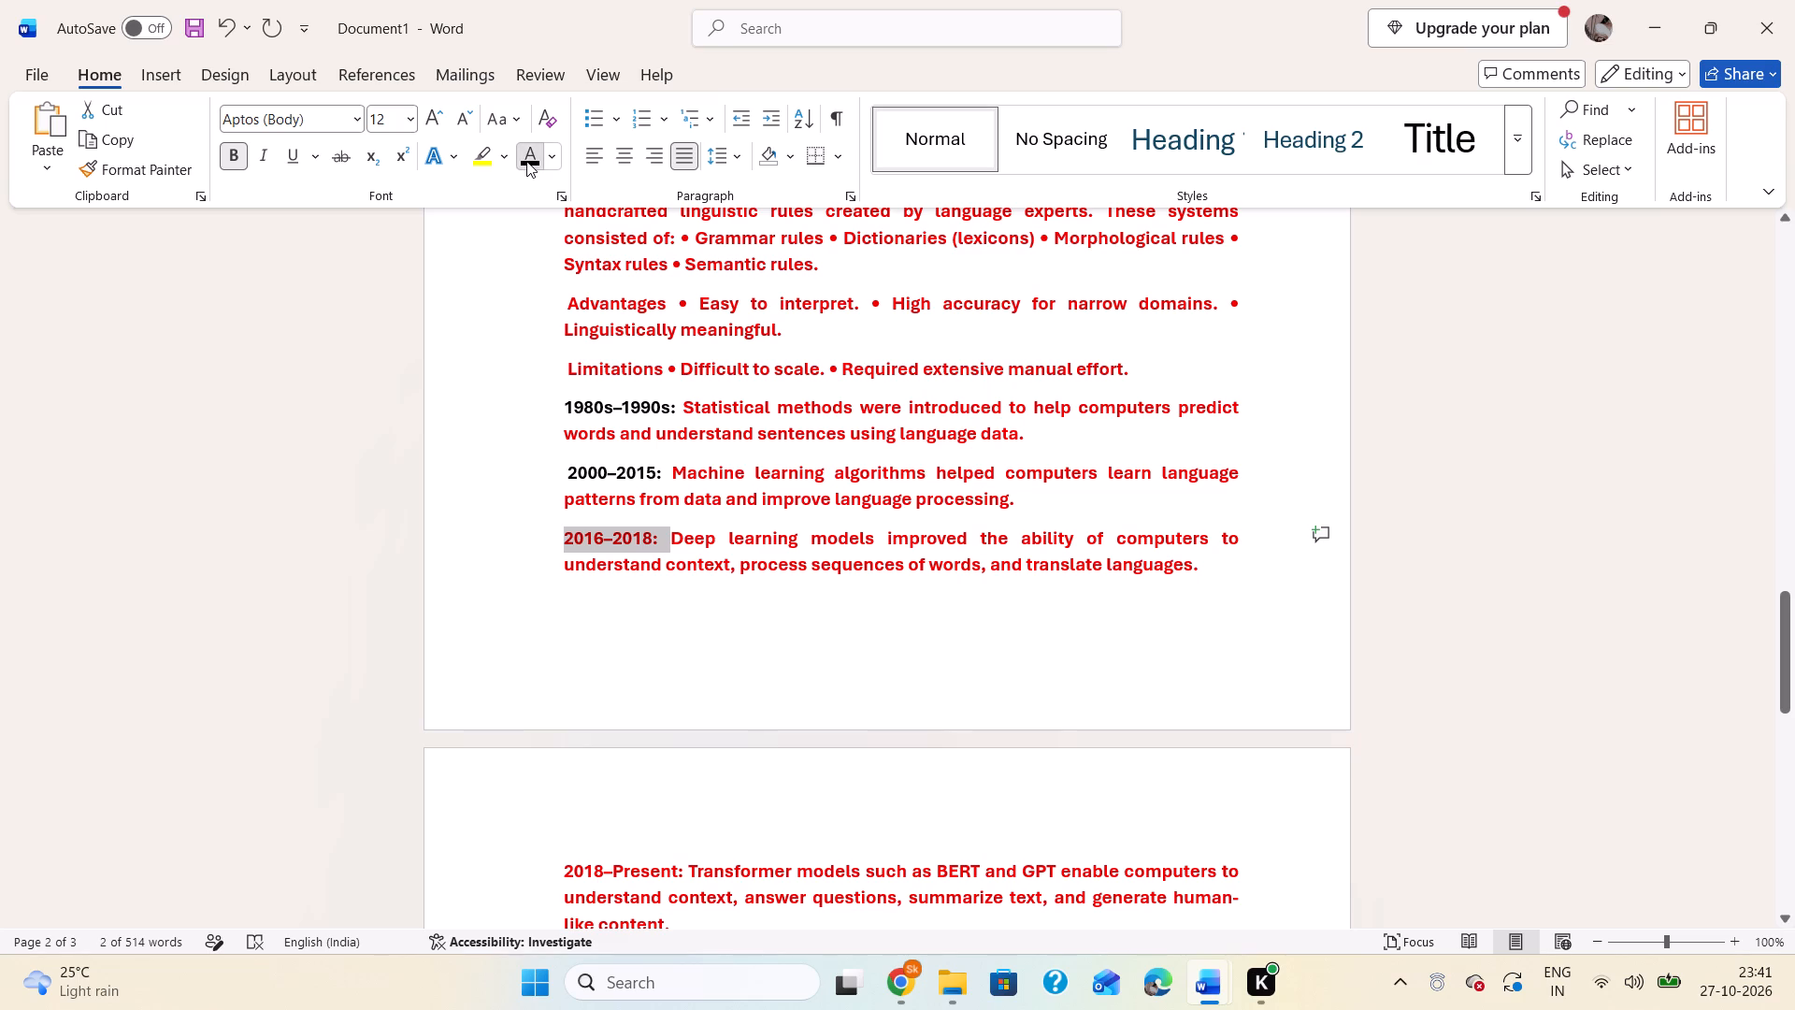
scroll(670, 498, down, 1)
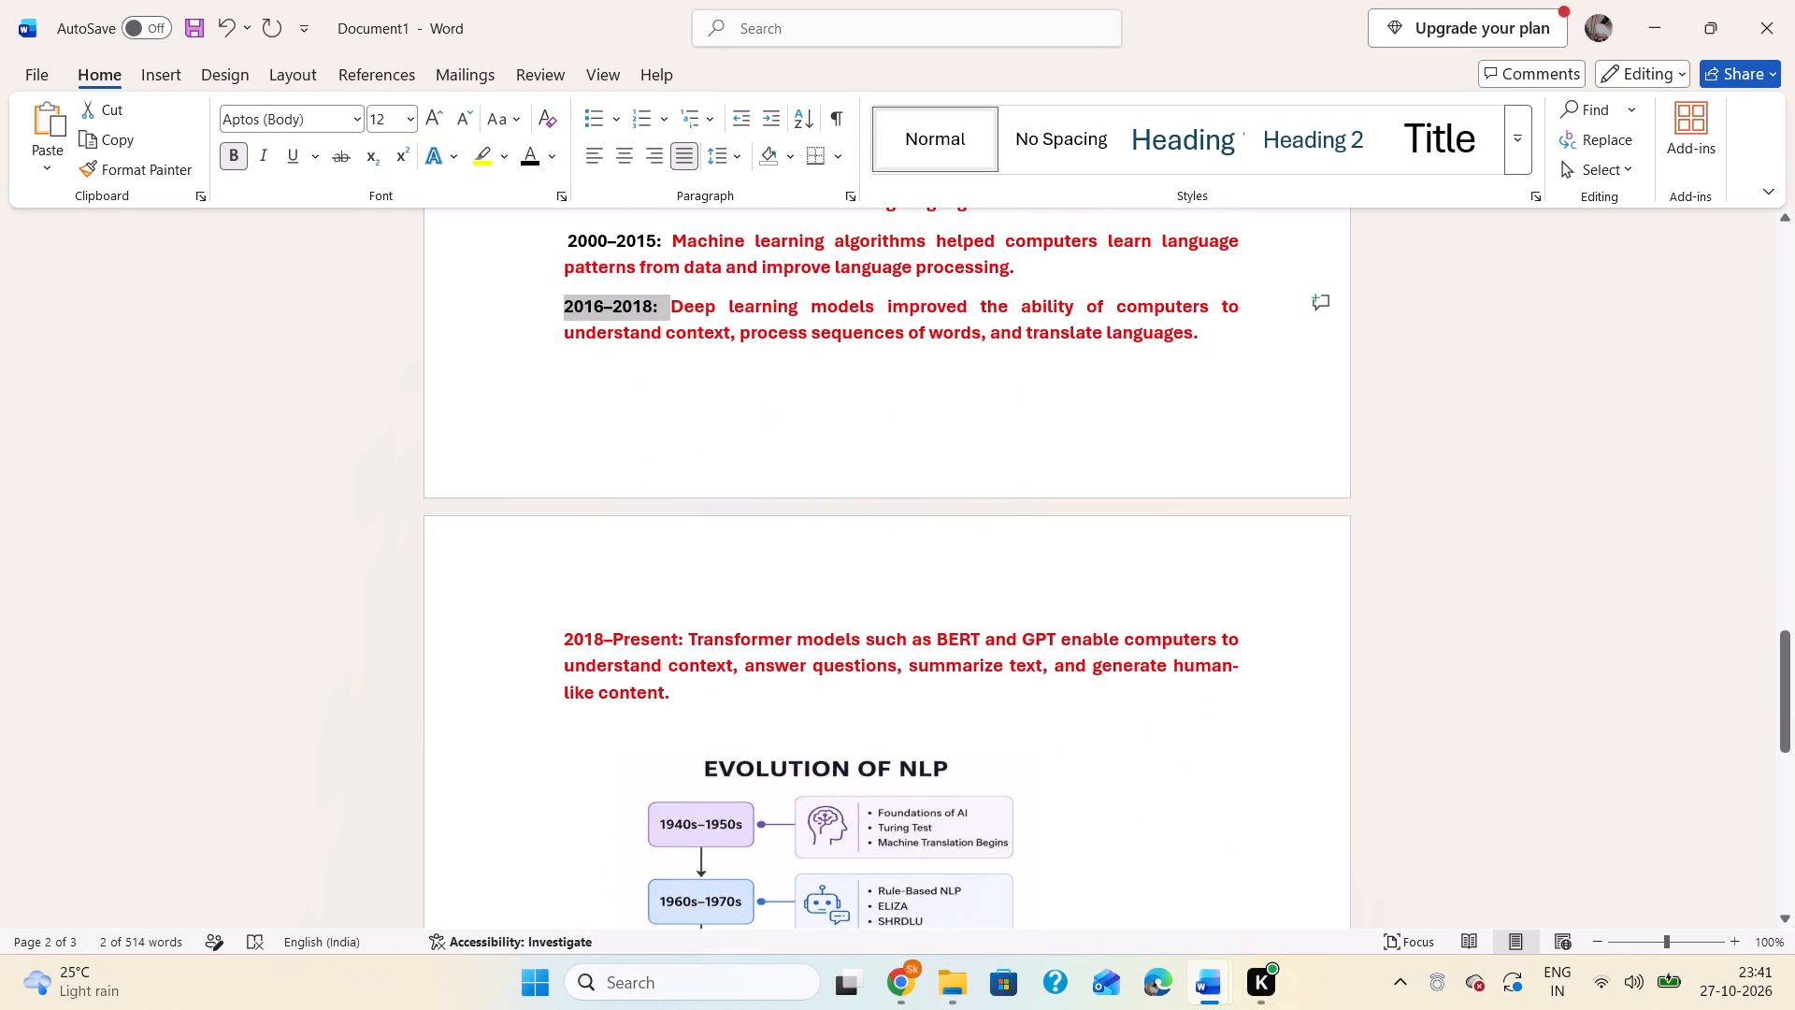
drag(613, 645, 535, 634)
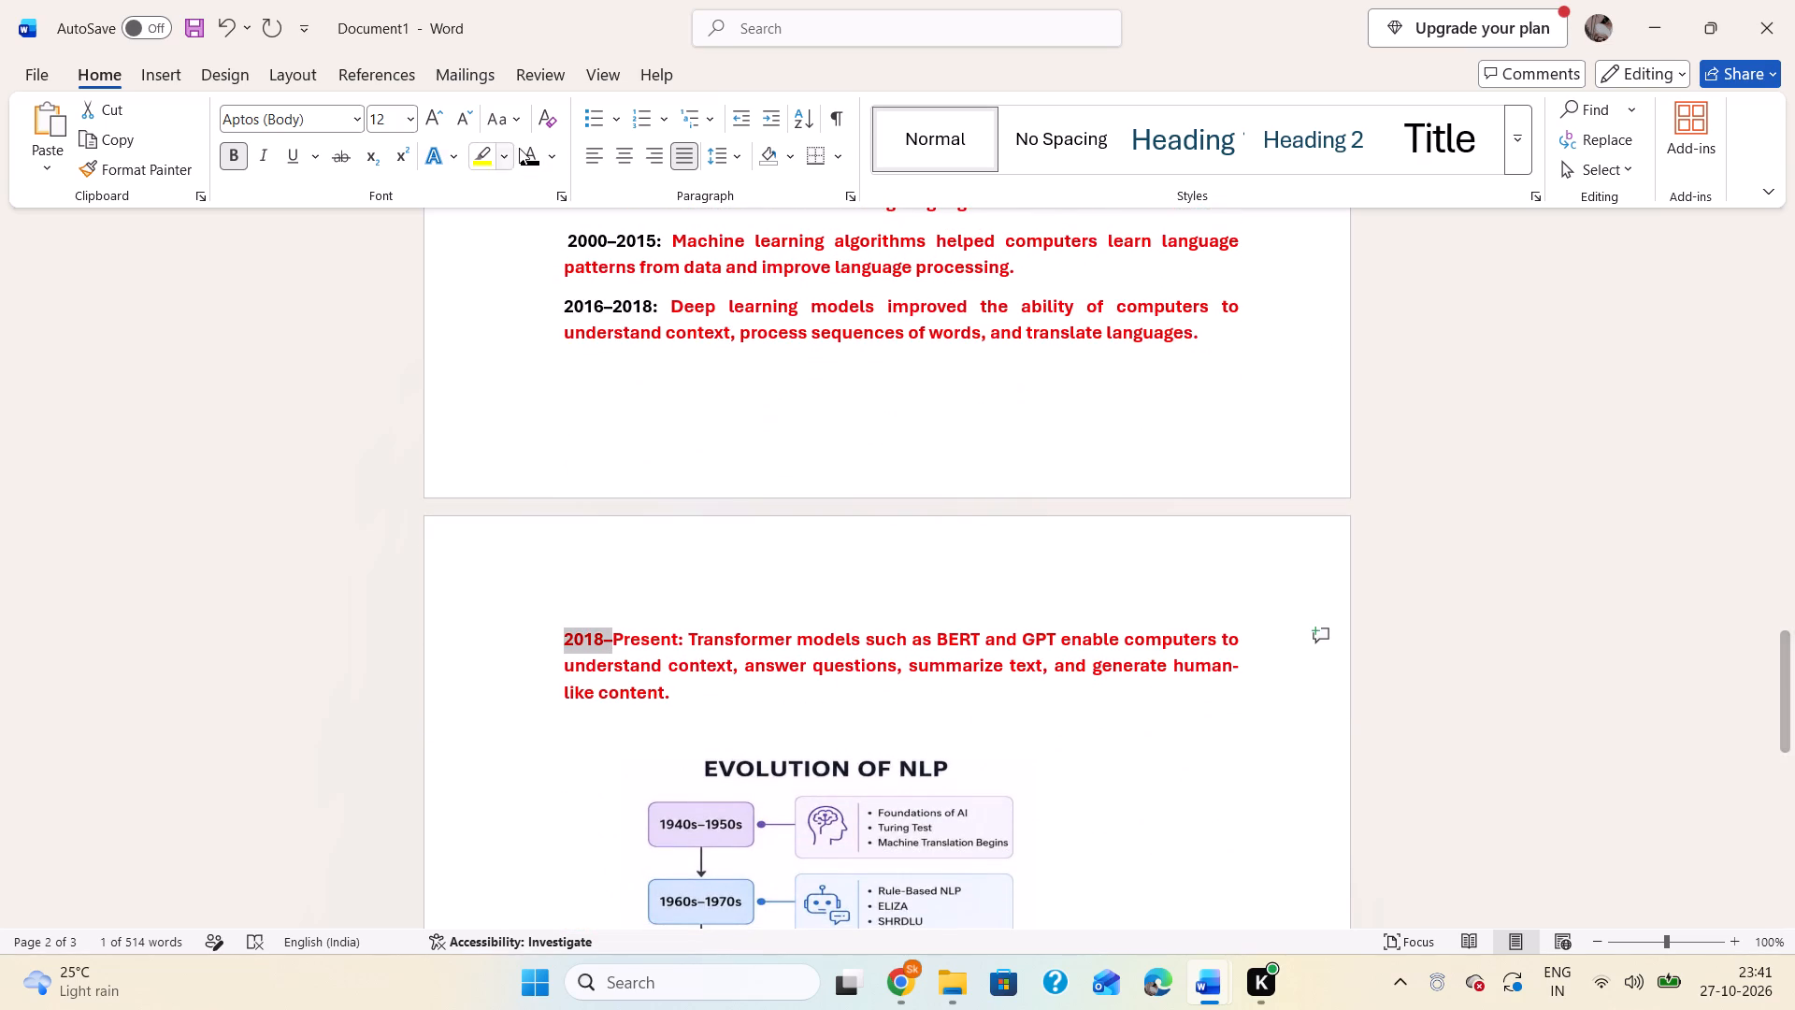
click(538, 159)
click(640, 492)
Delete the empty line between the numbered goal on Language Translation and the "Healthcare" paragraph.
scroll(640, 492, up, 1)
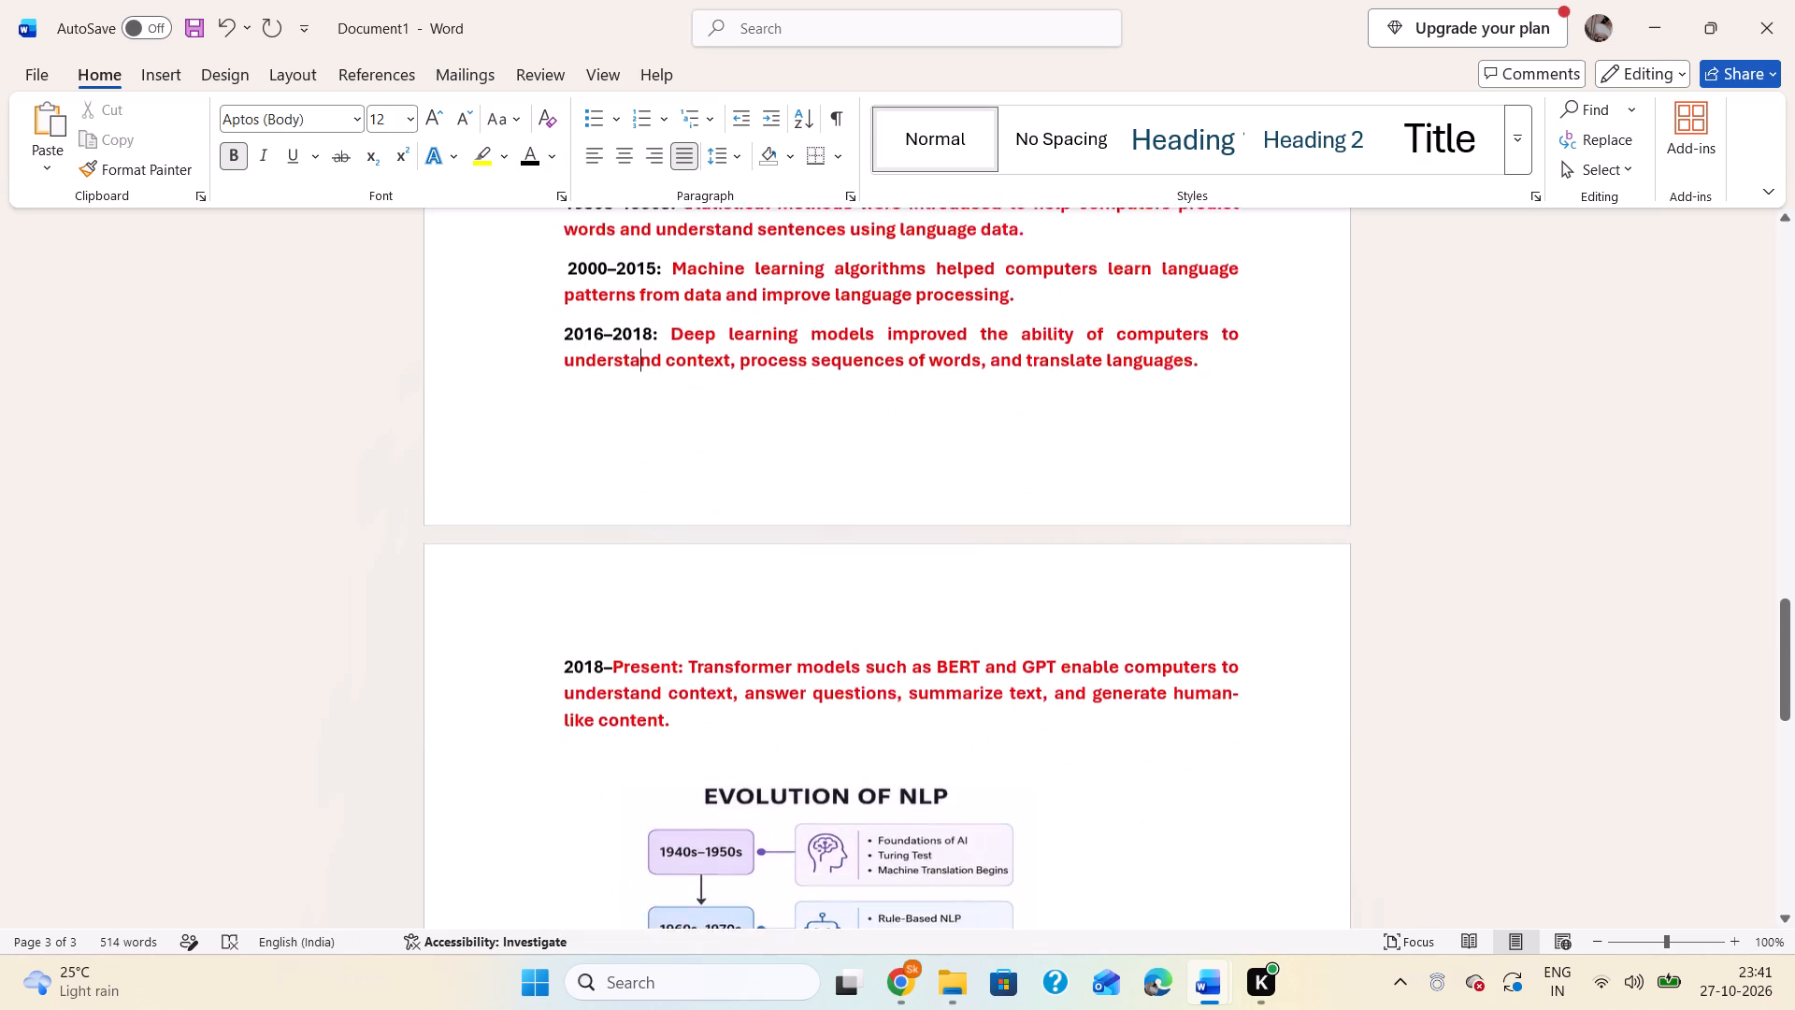
scroll(640, 492, up, 2)
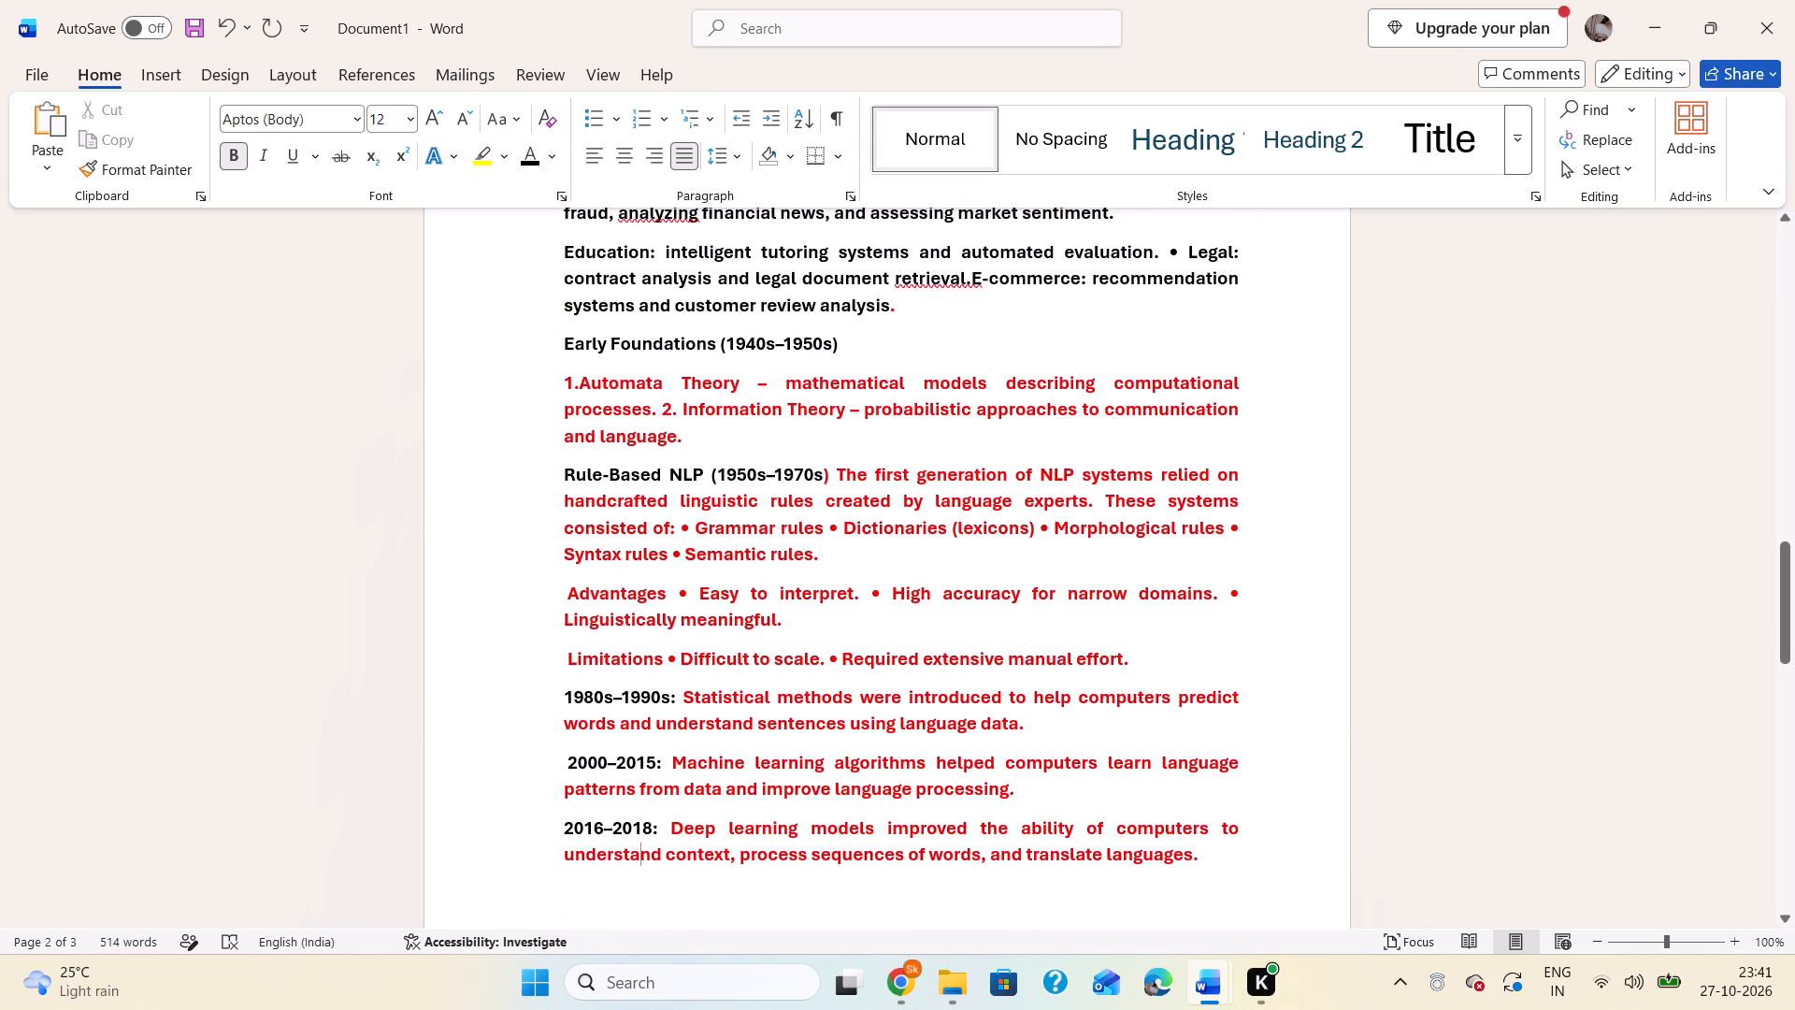
scroll(640, 492, up, 1)
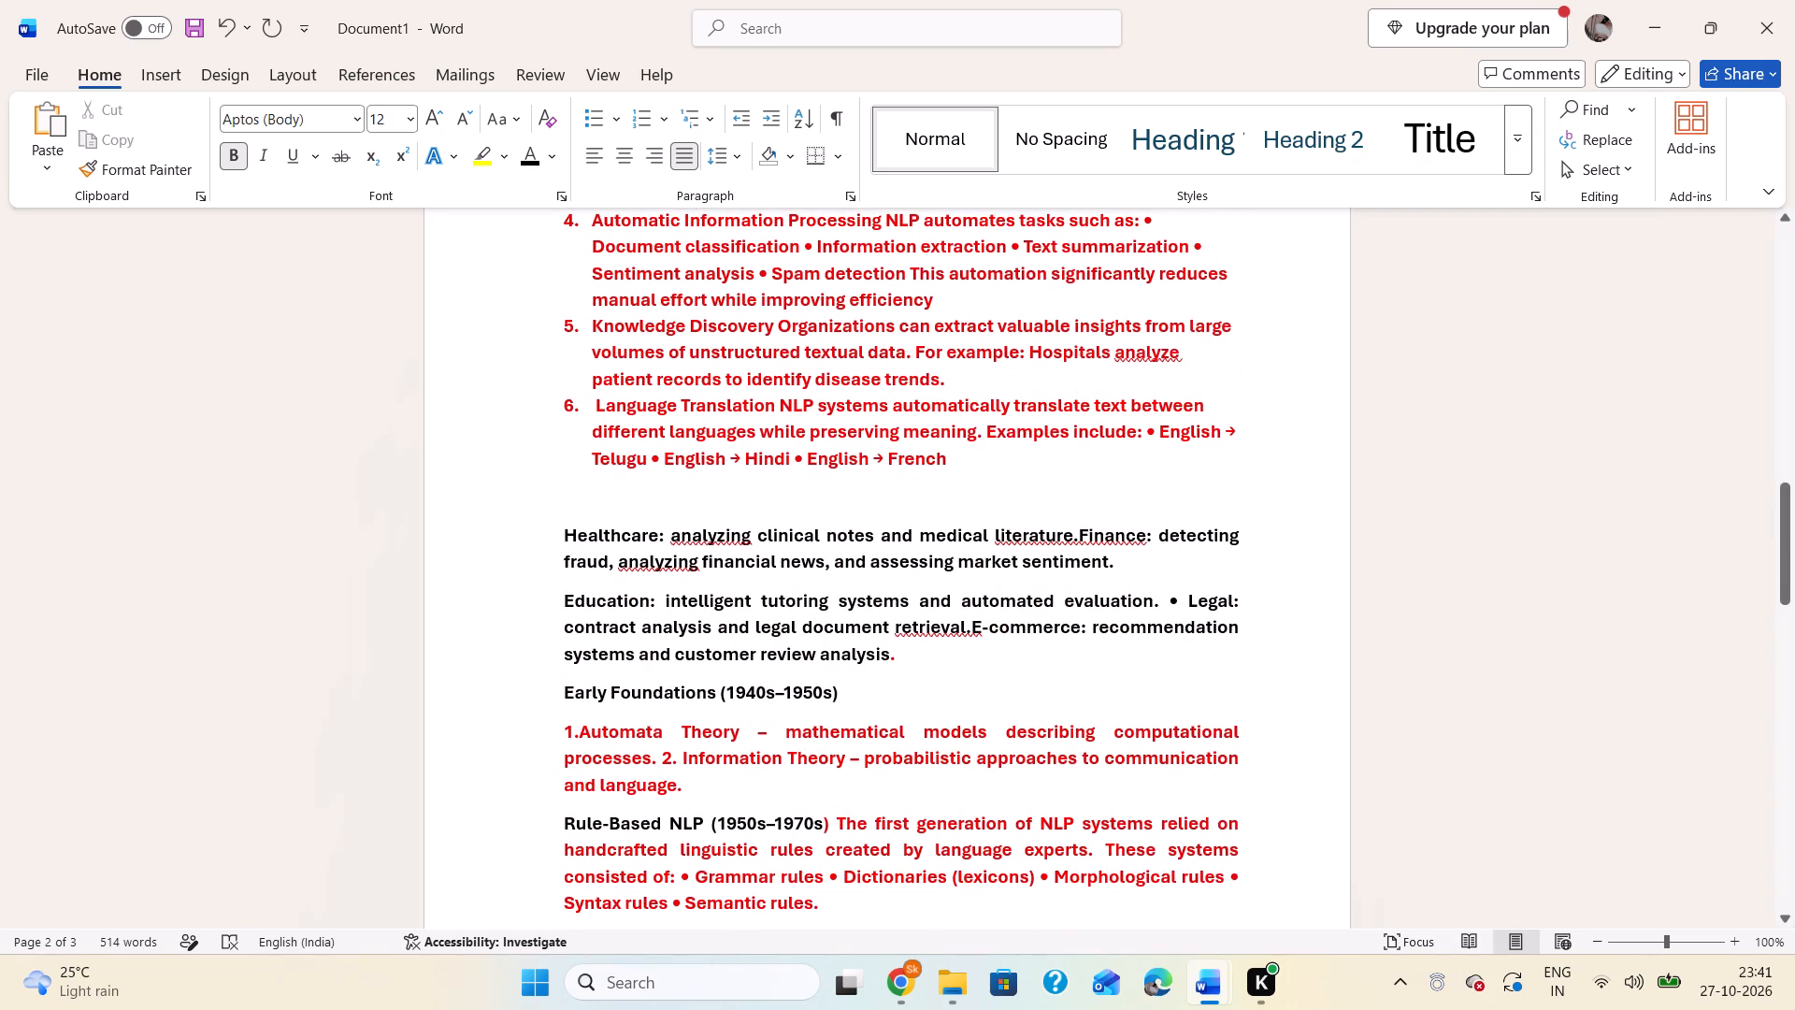
click(536, 509)
key(BackSpace)
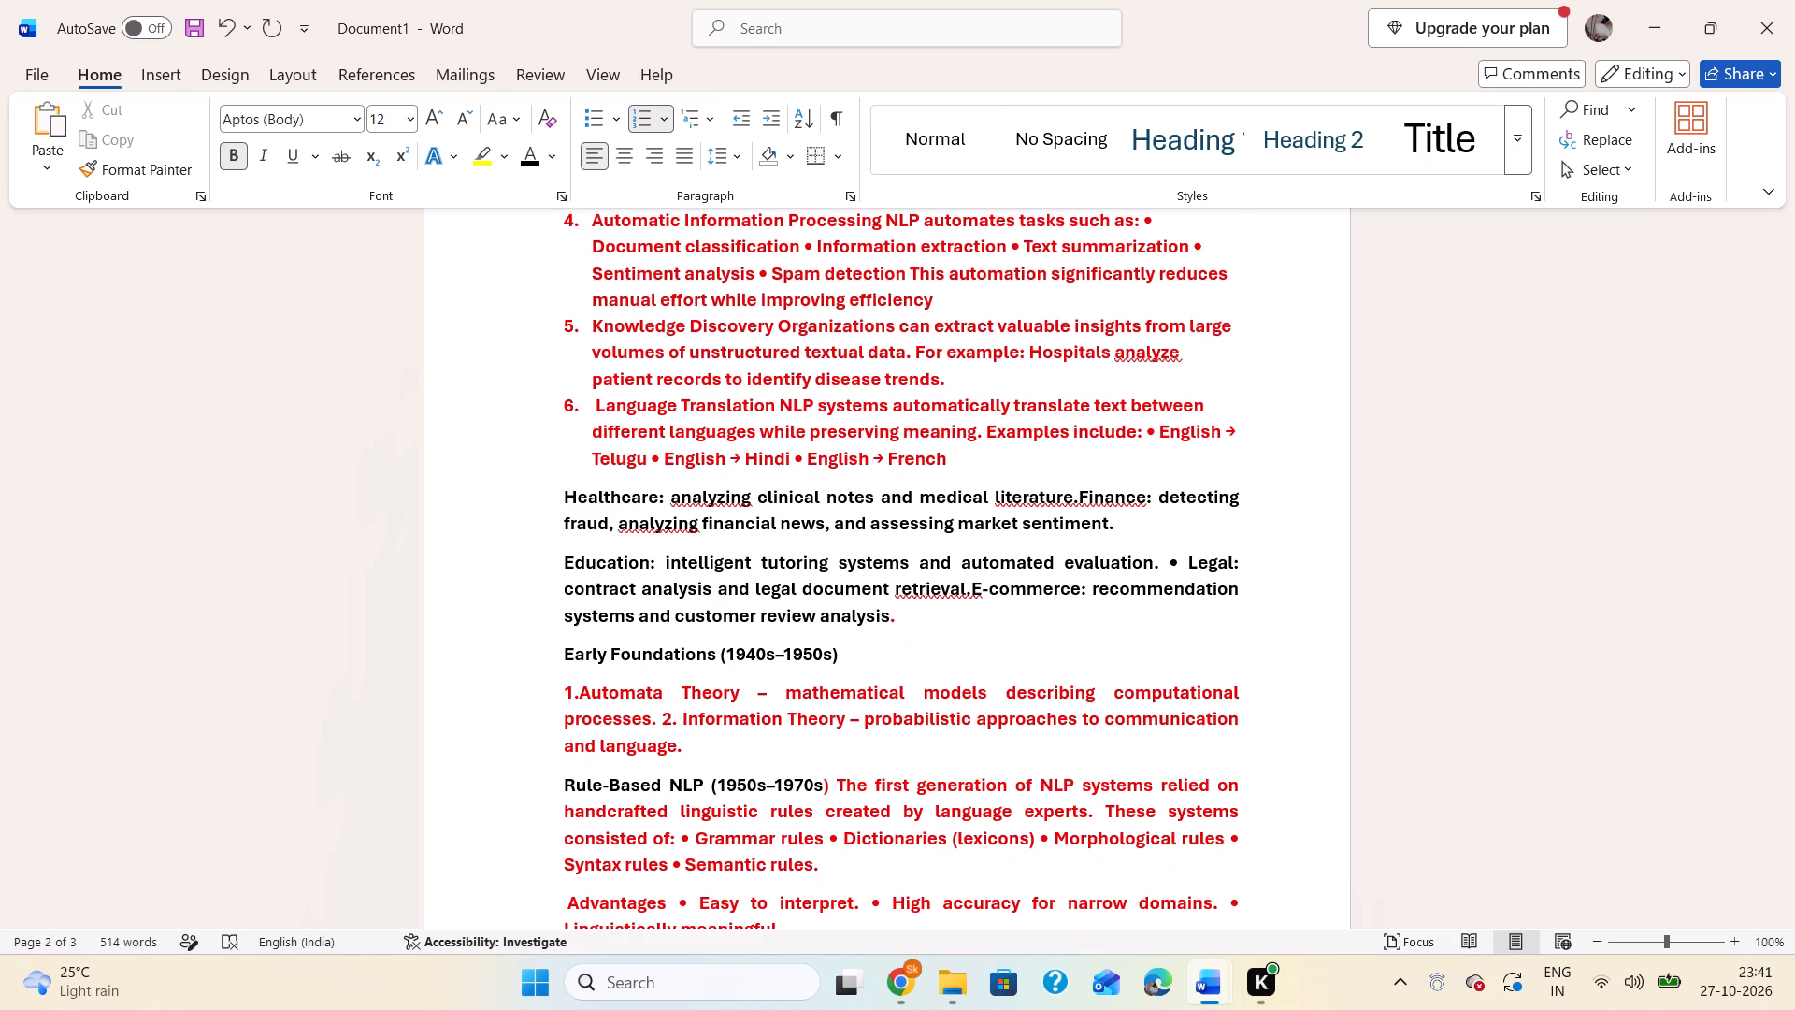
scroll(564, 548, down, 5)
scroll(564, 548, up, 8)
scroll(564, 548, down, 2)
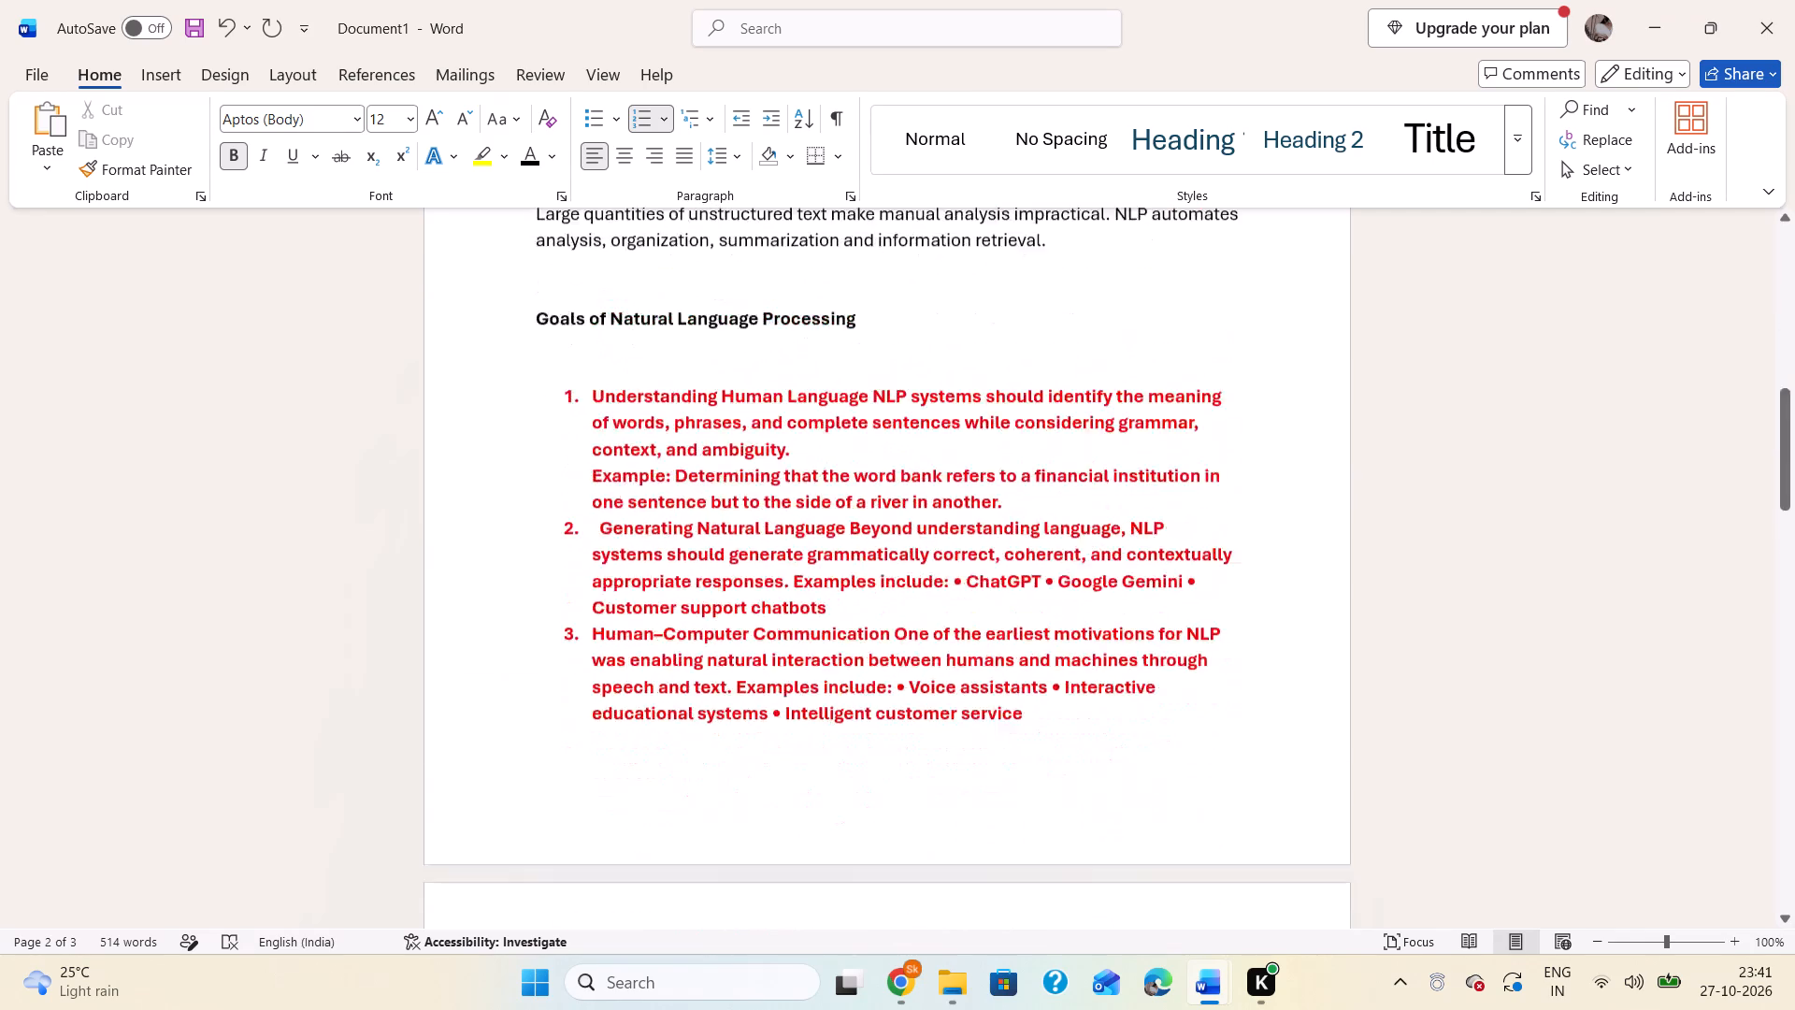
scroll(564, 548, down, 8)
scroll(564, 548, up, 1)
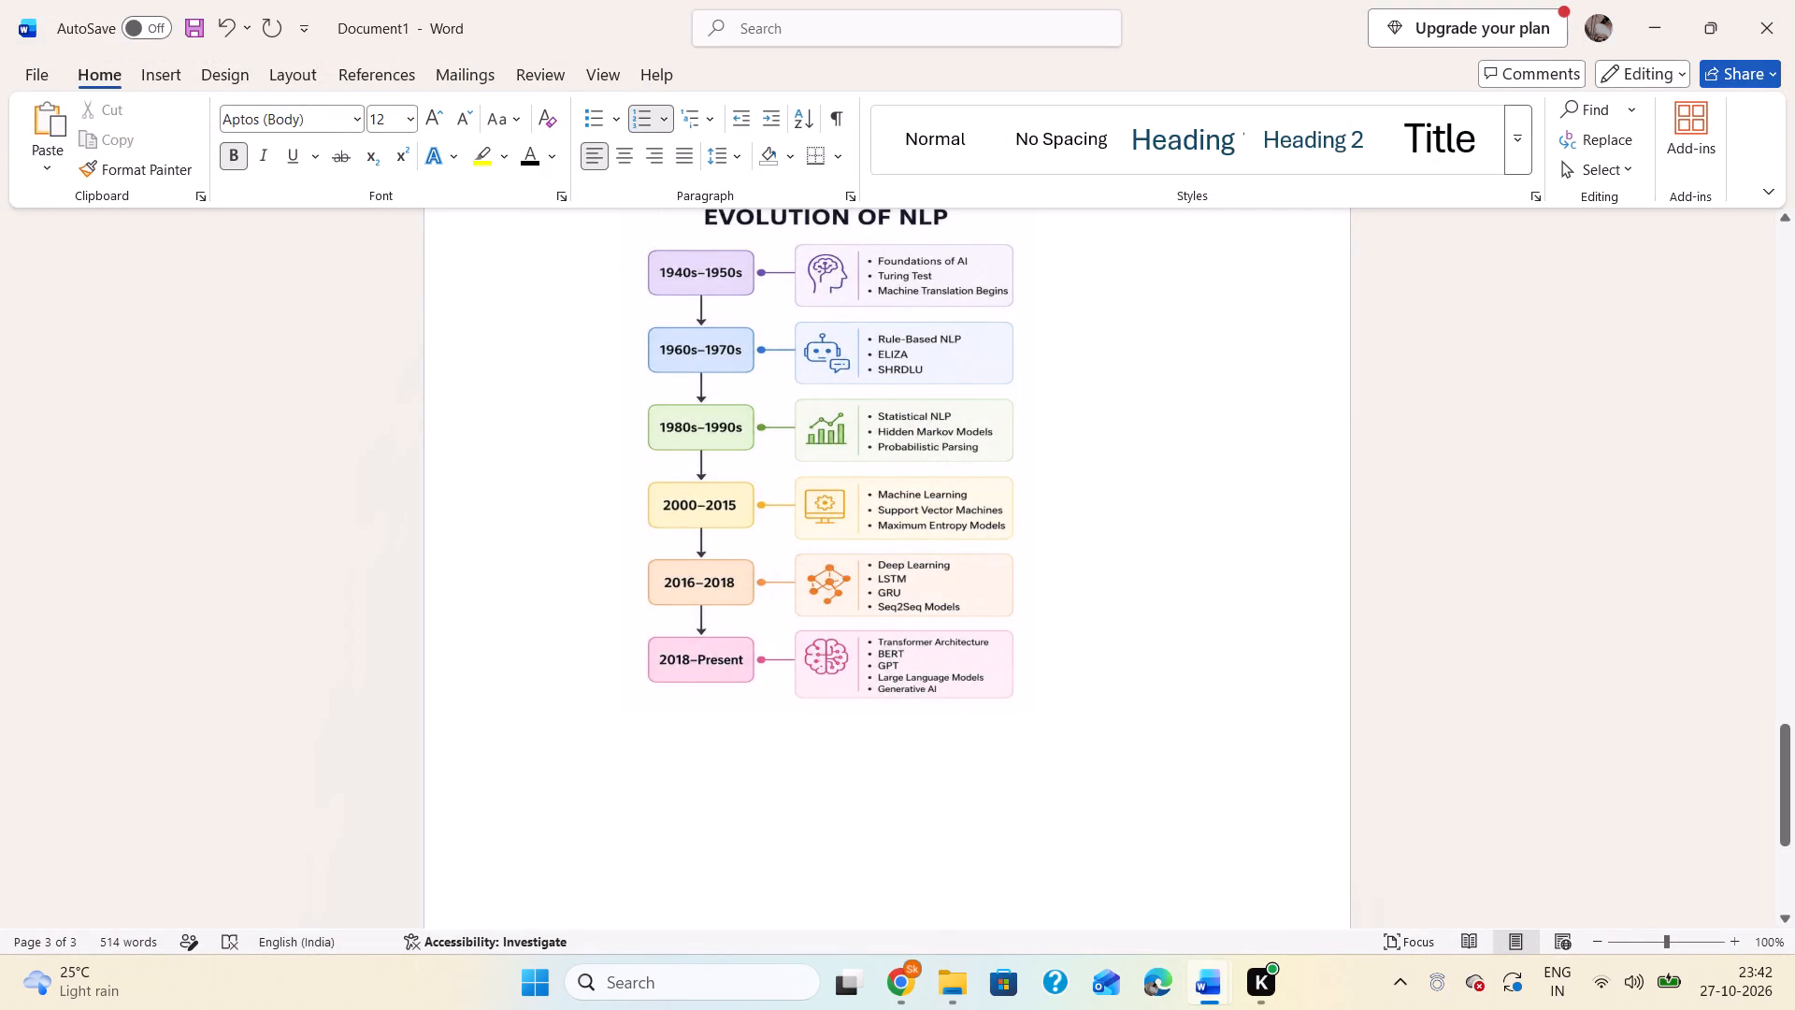
click(1072, 680)
key(Return)
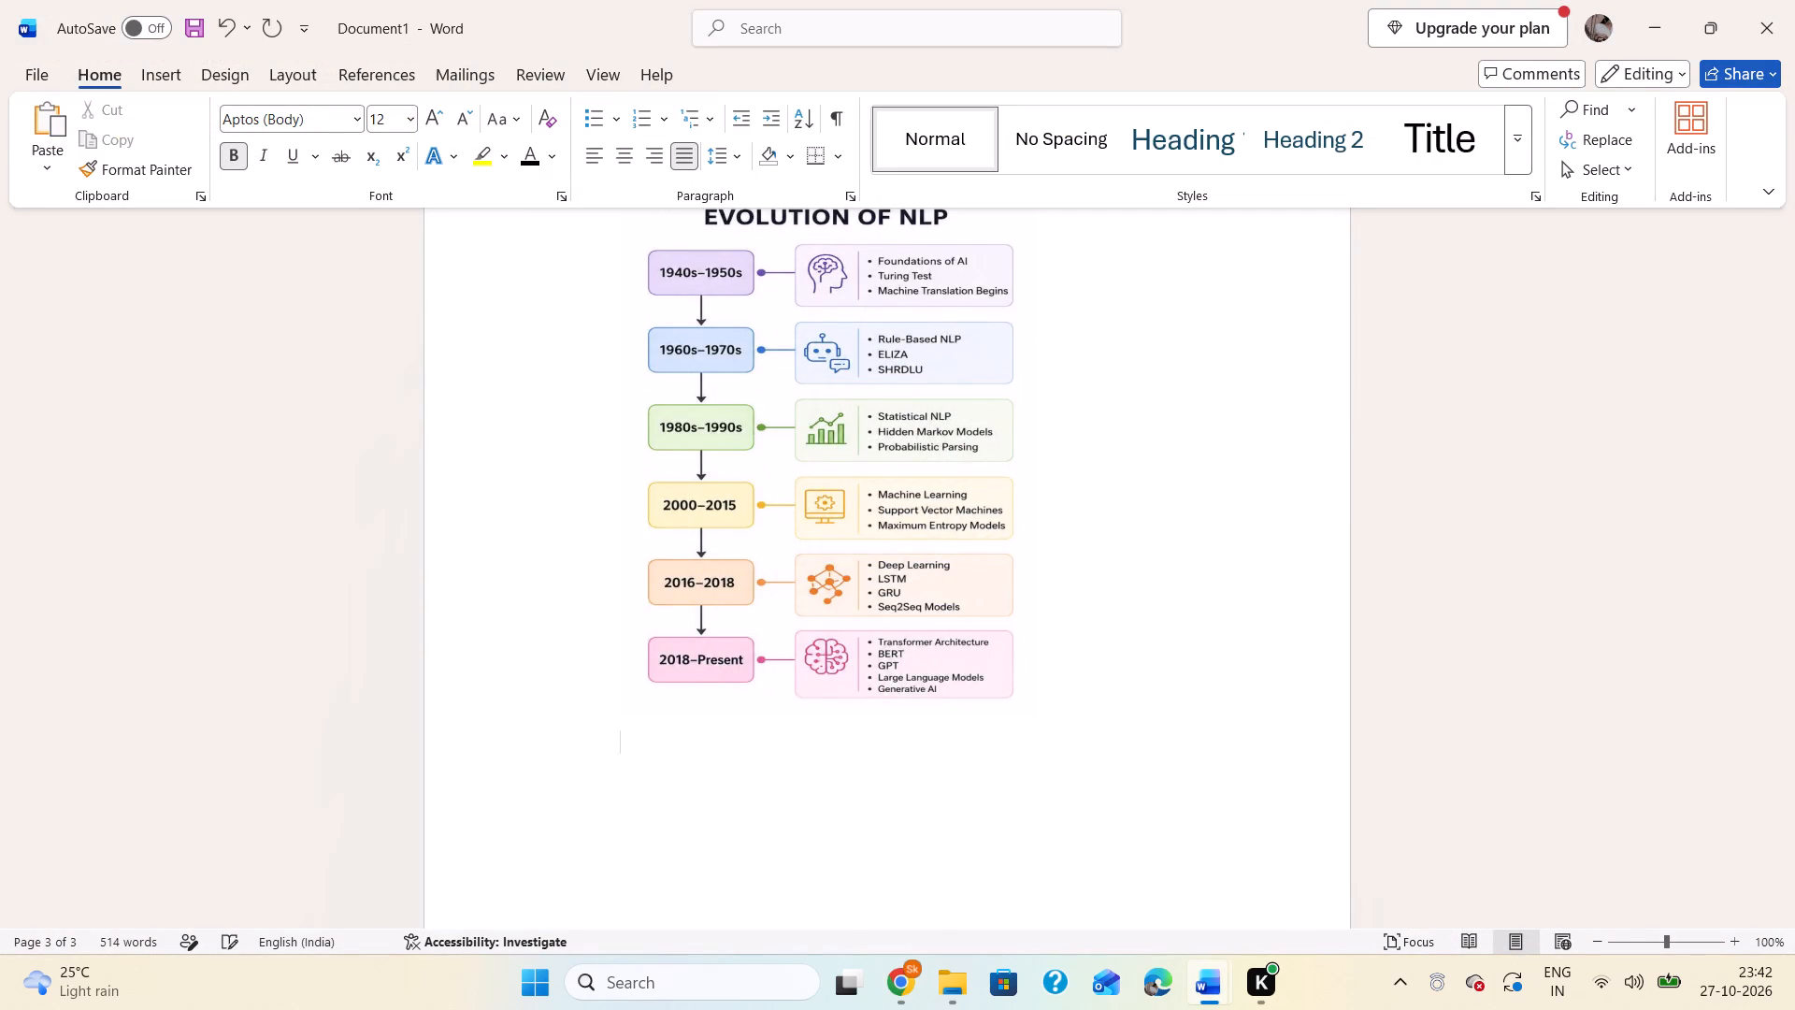
key(ctrl+v)
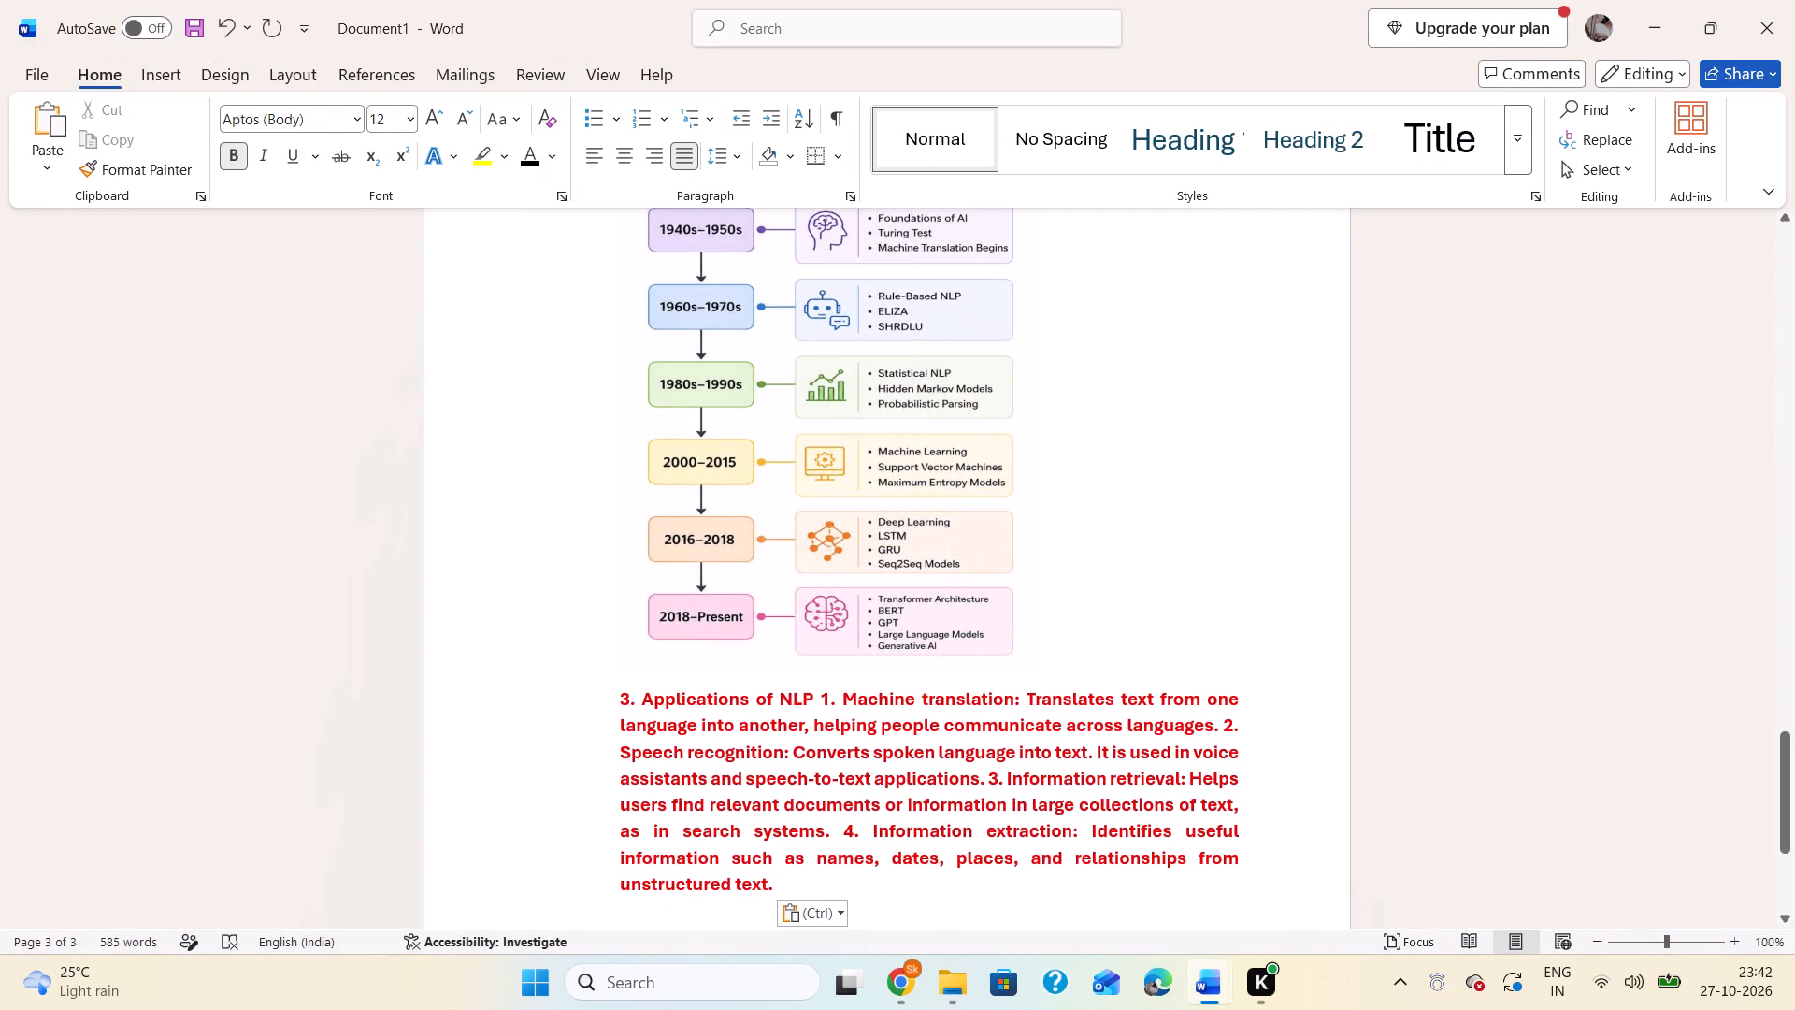
Break the pasted text into separate paragraphs for the "Applications of NLP" heading and each of the numbered items 1 to 4.
click(1220, 730)
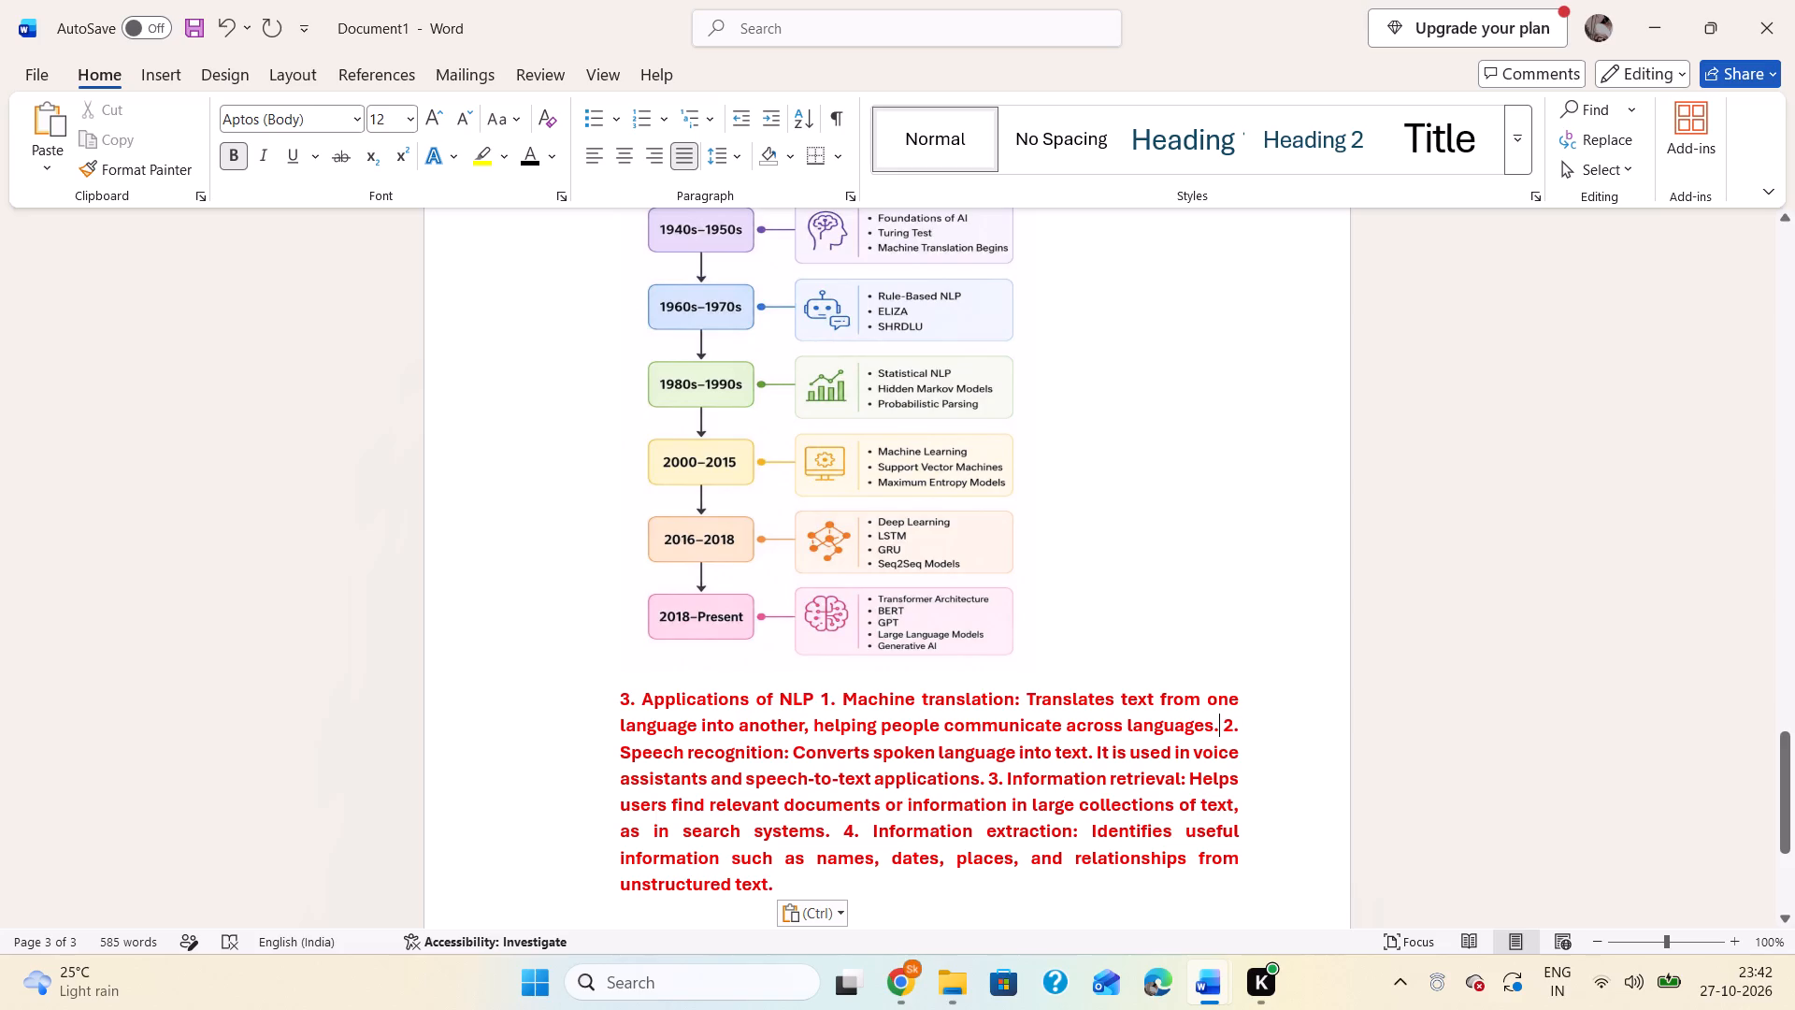
key(Return)
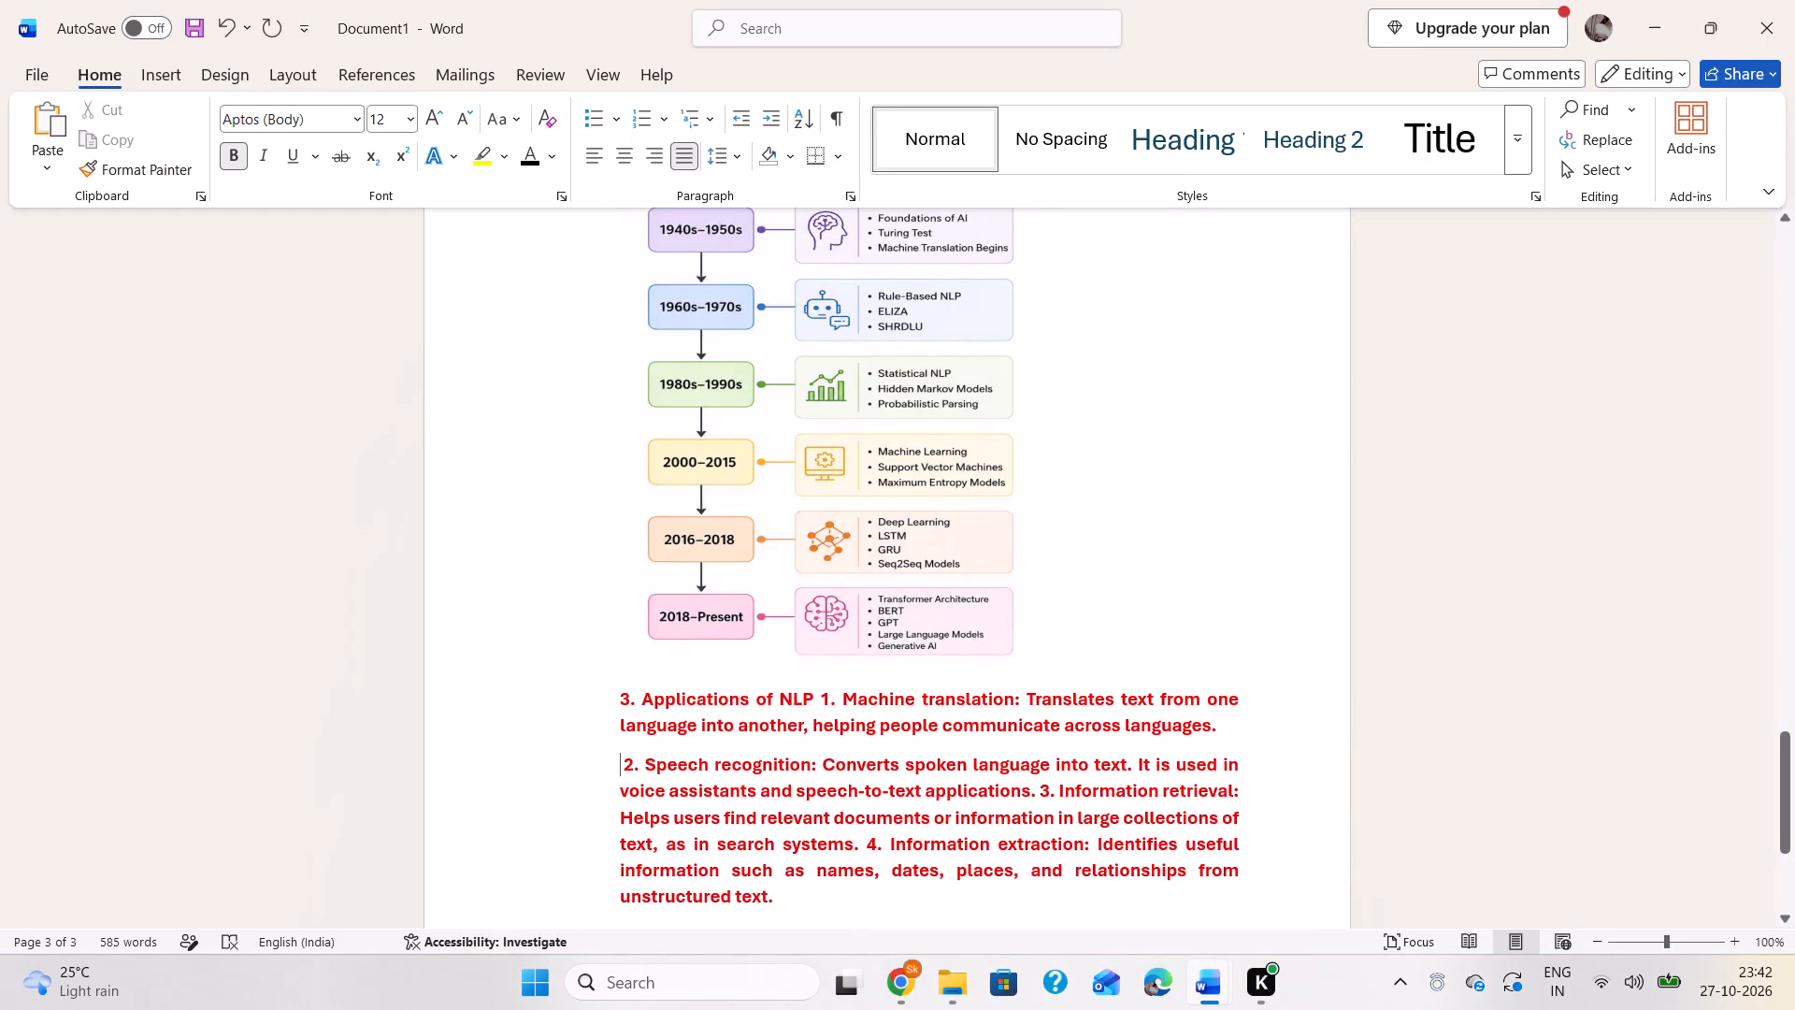
click(1038, 789)
key(Return)
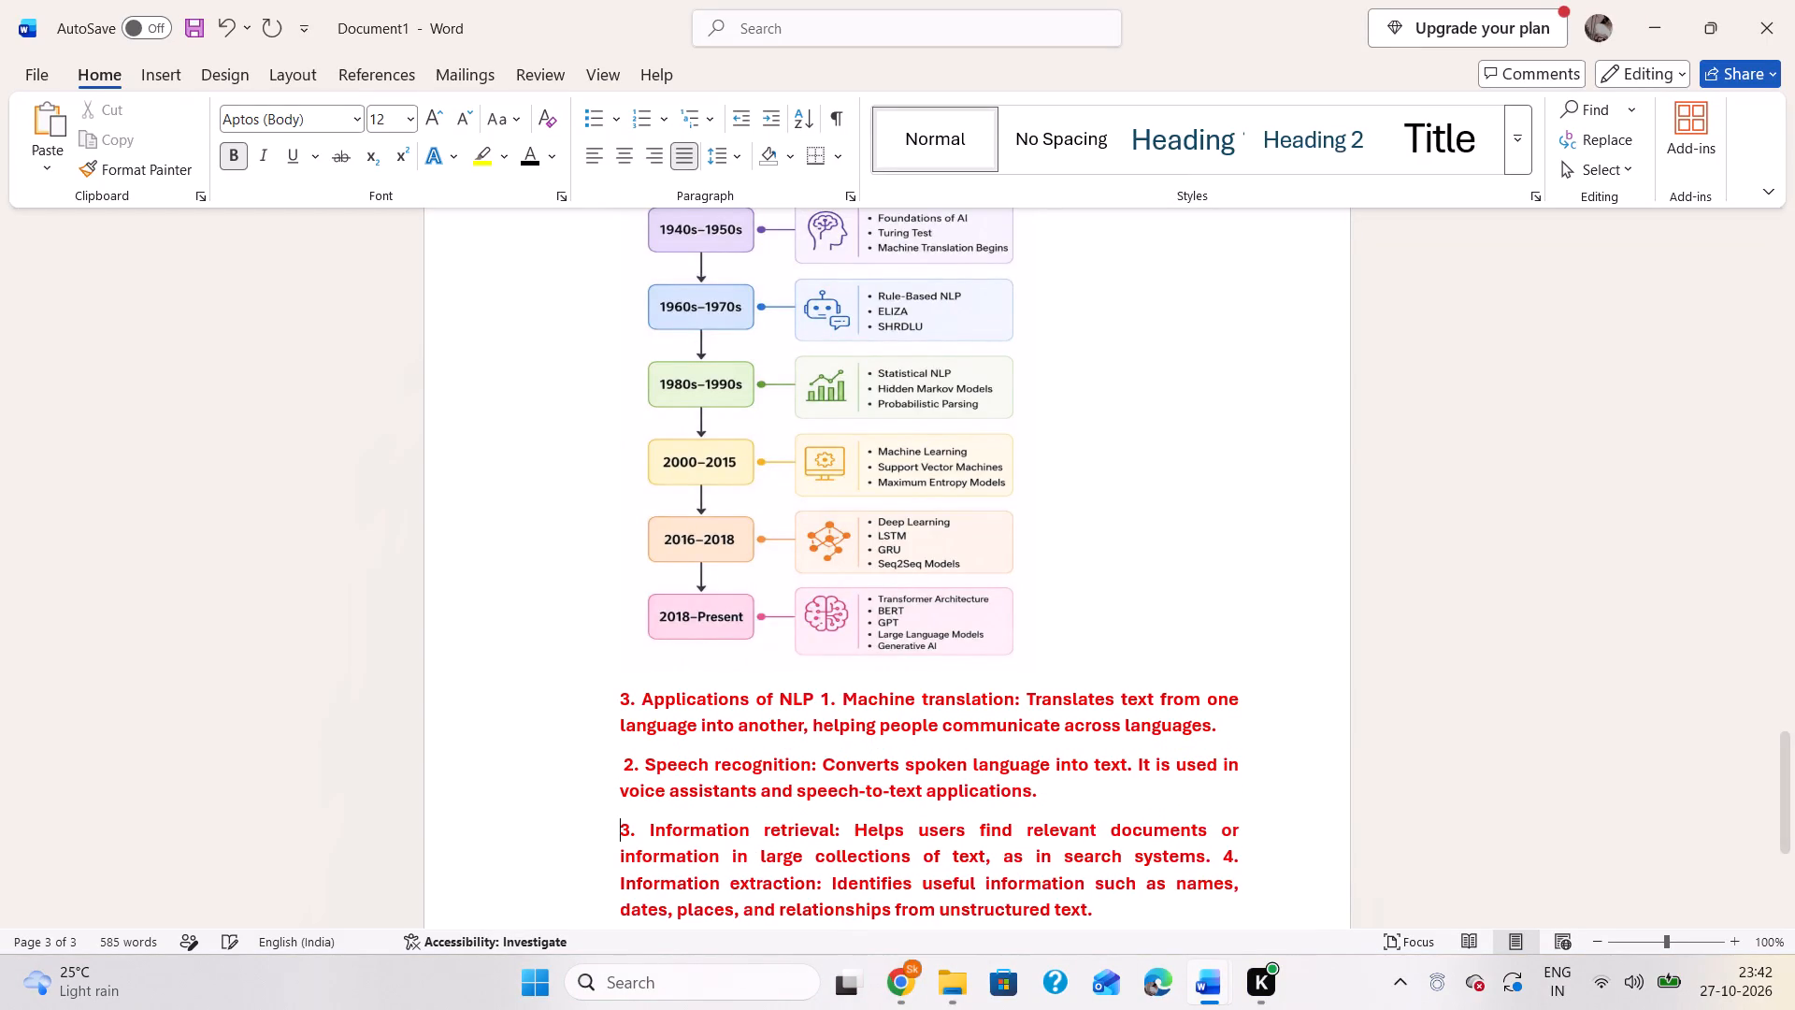
scroll(1038, 789, down, 1)
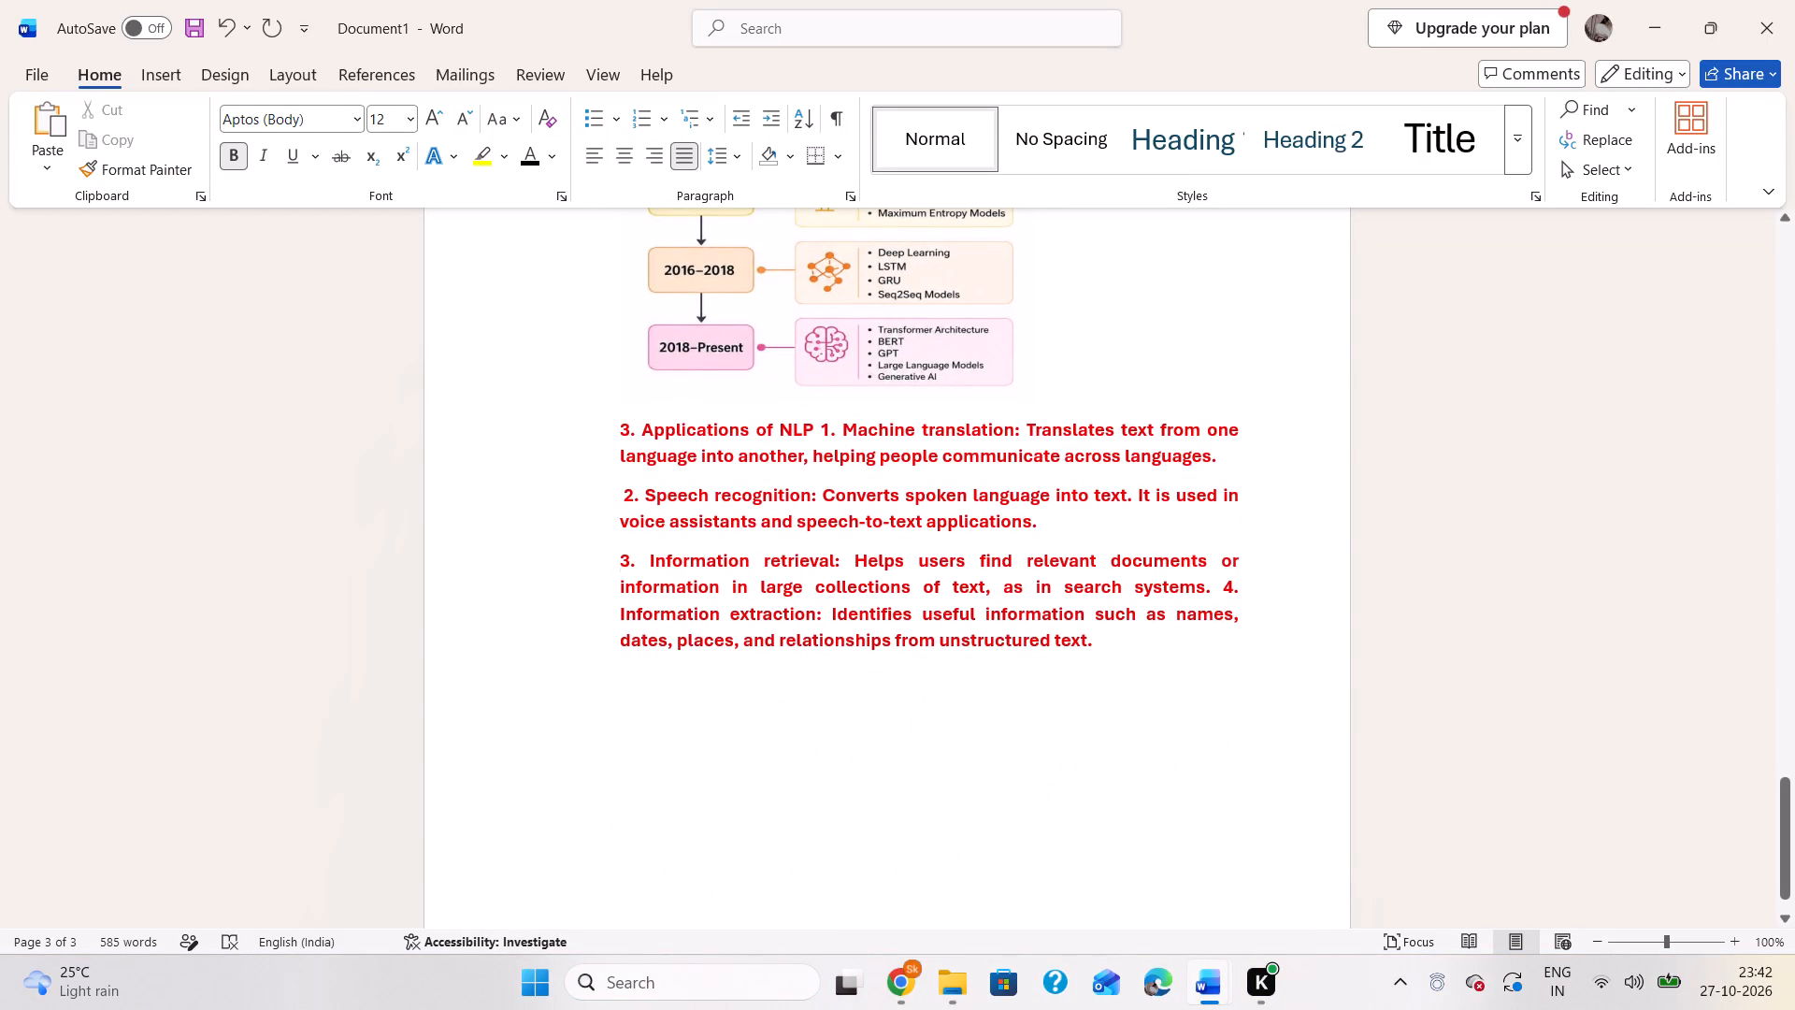
click(1214, 592)
key(Return)
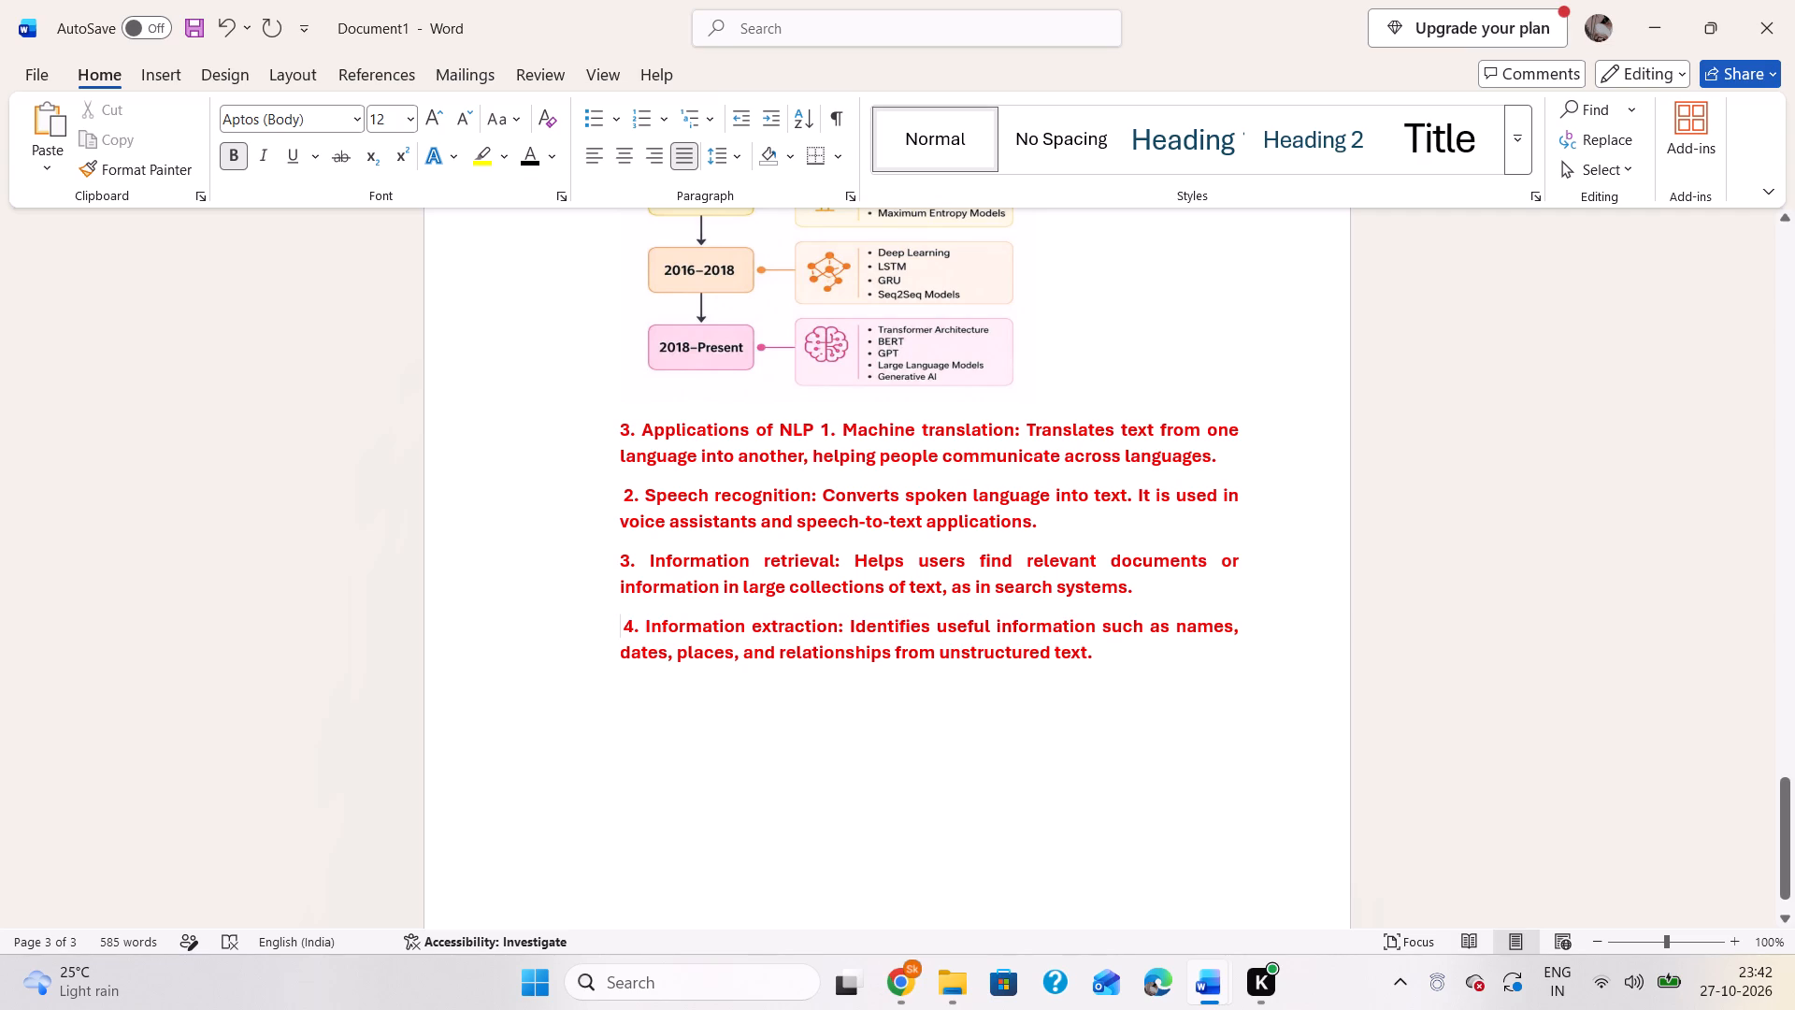
click(825, 425)
key(Return)
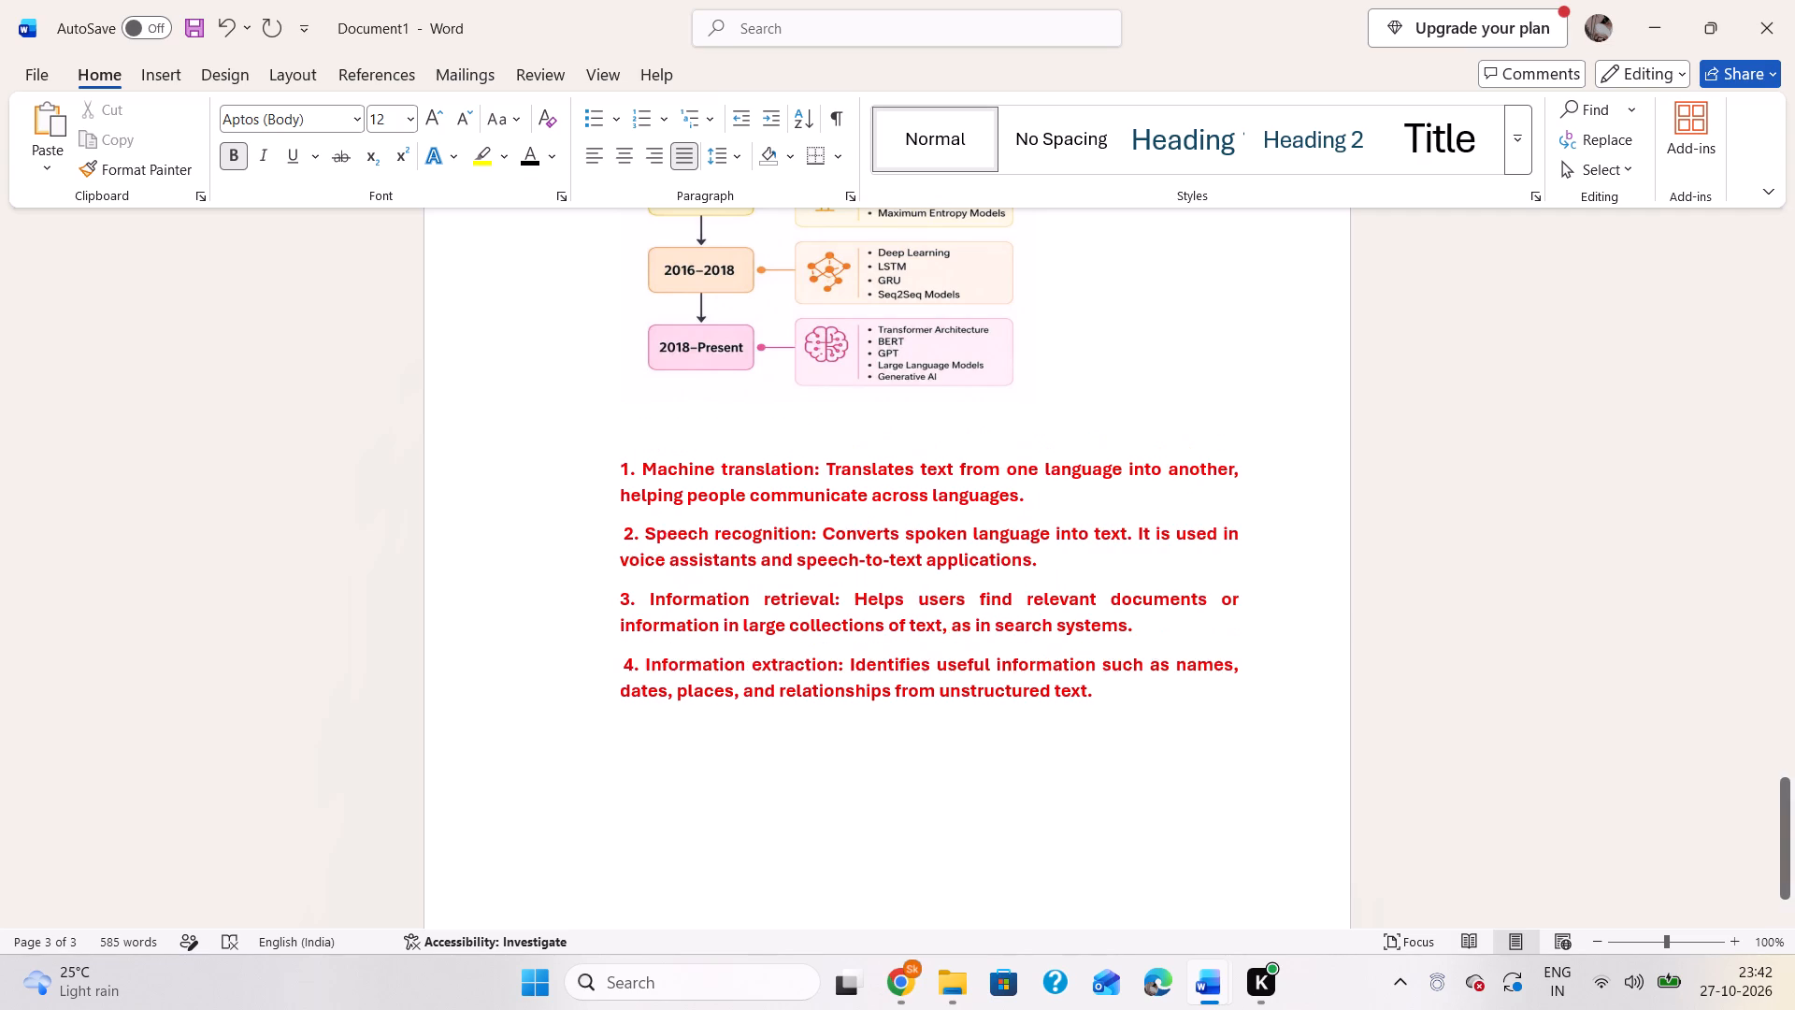
Replace the "3." before "Applications of NLP" with "CONCEPT 2:" on its own line above the heading.
click(635, 426)
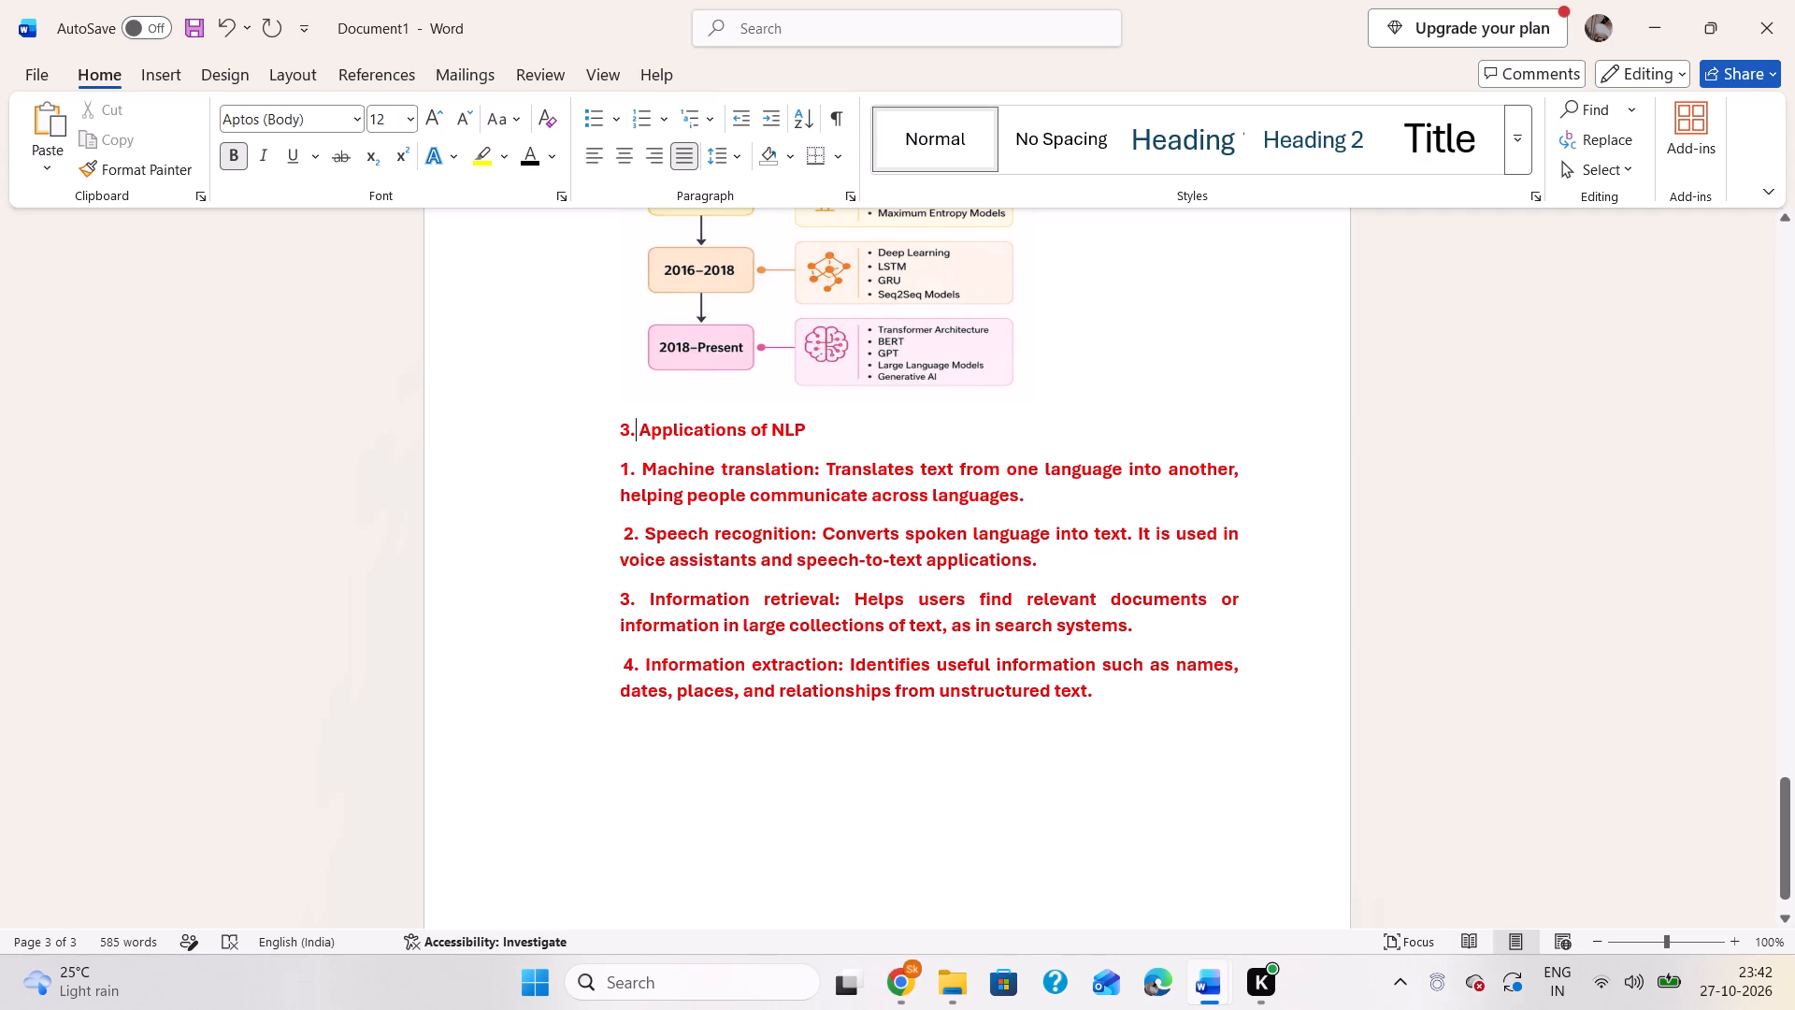
key(BackSpace)
key(BackSpace)
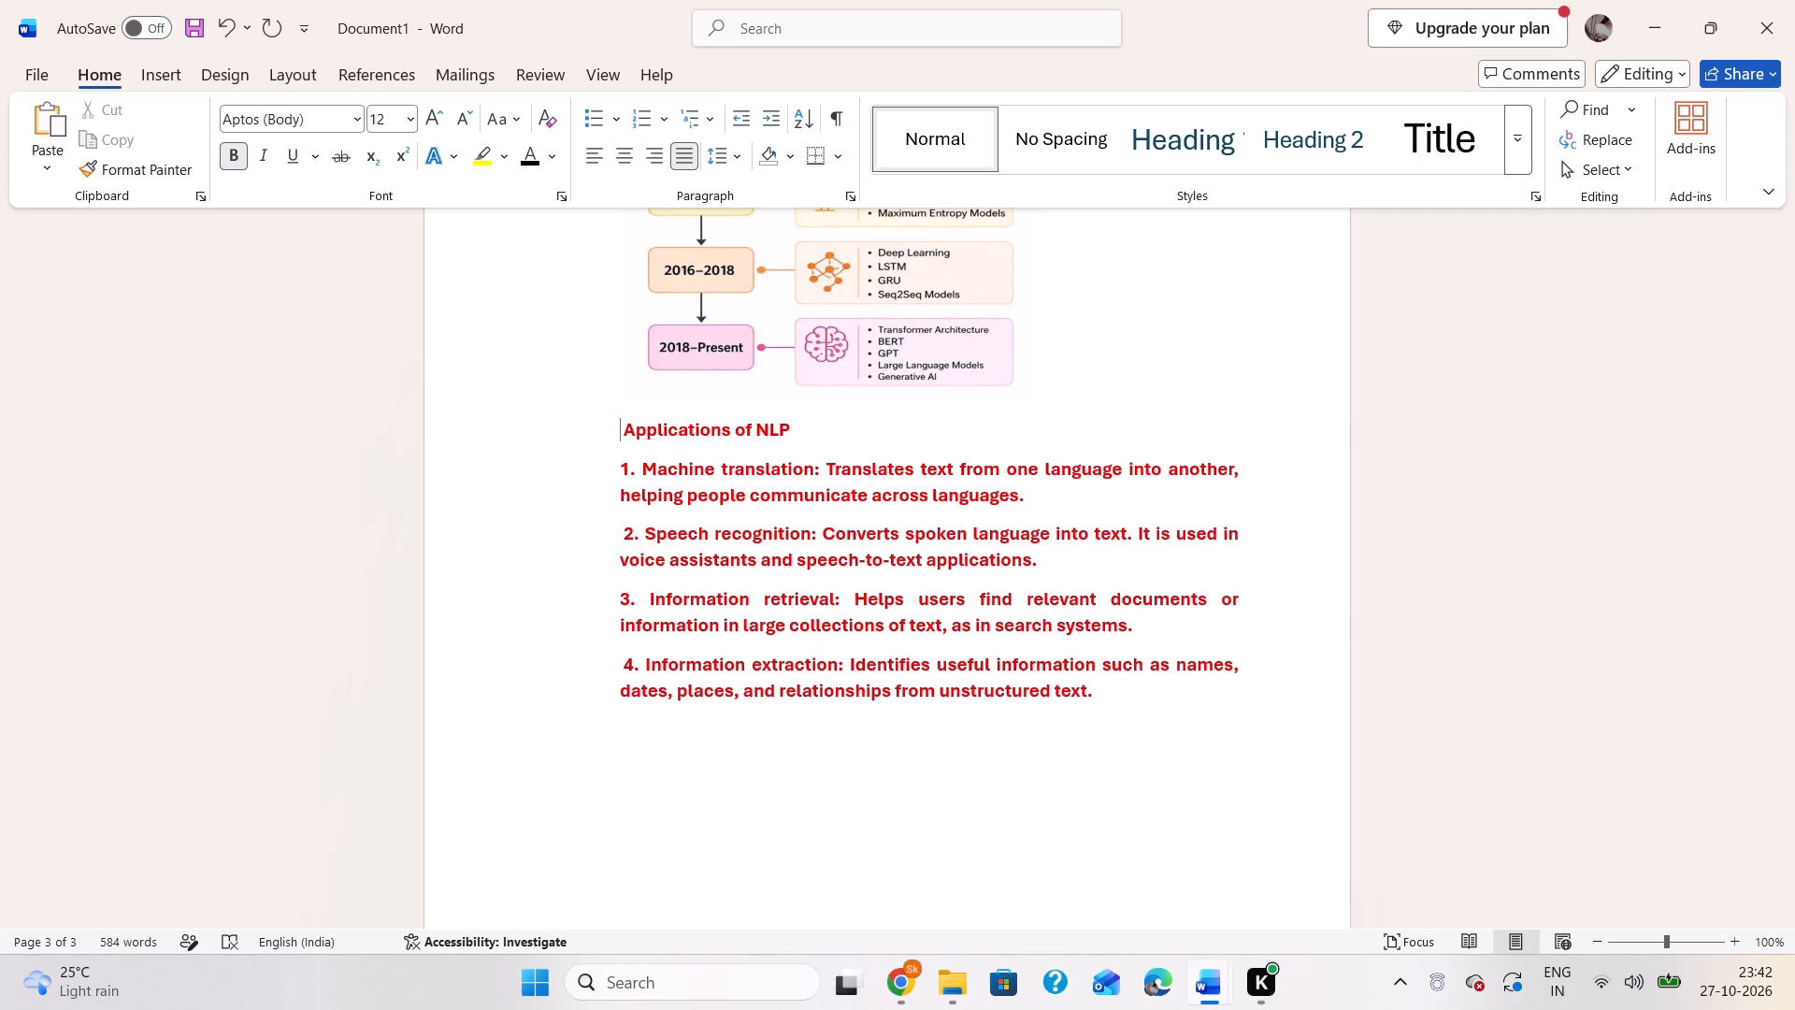
text(CONCEPT 2:)
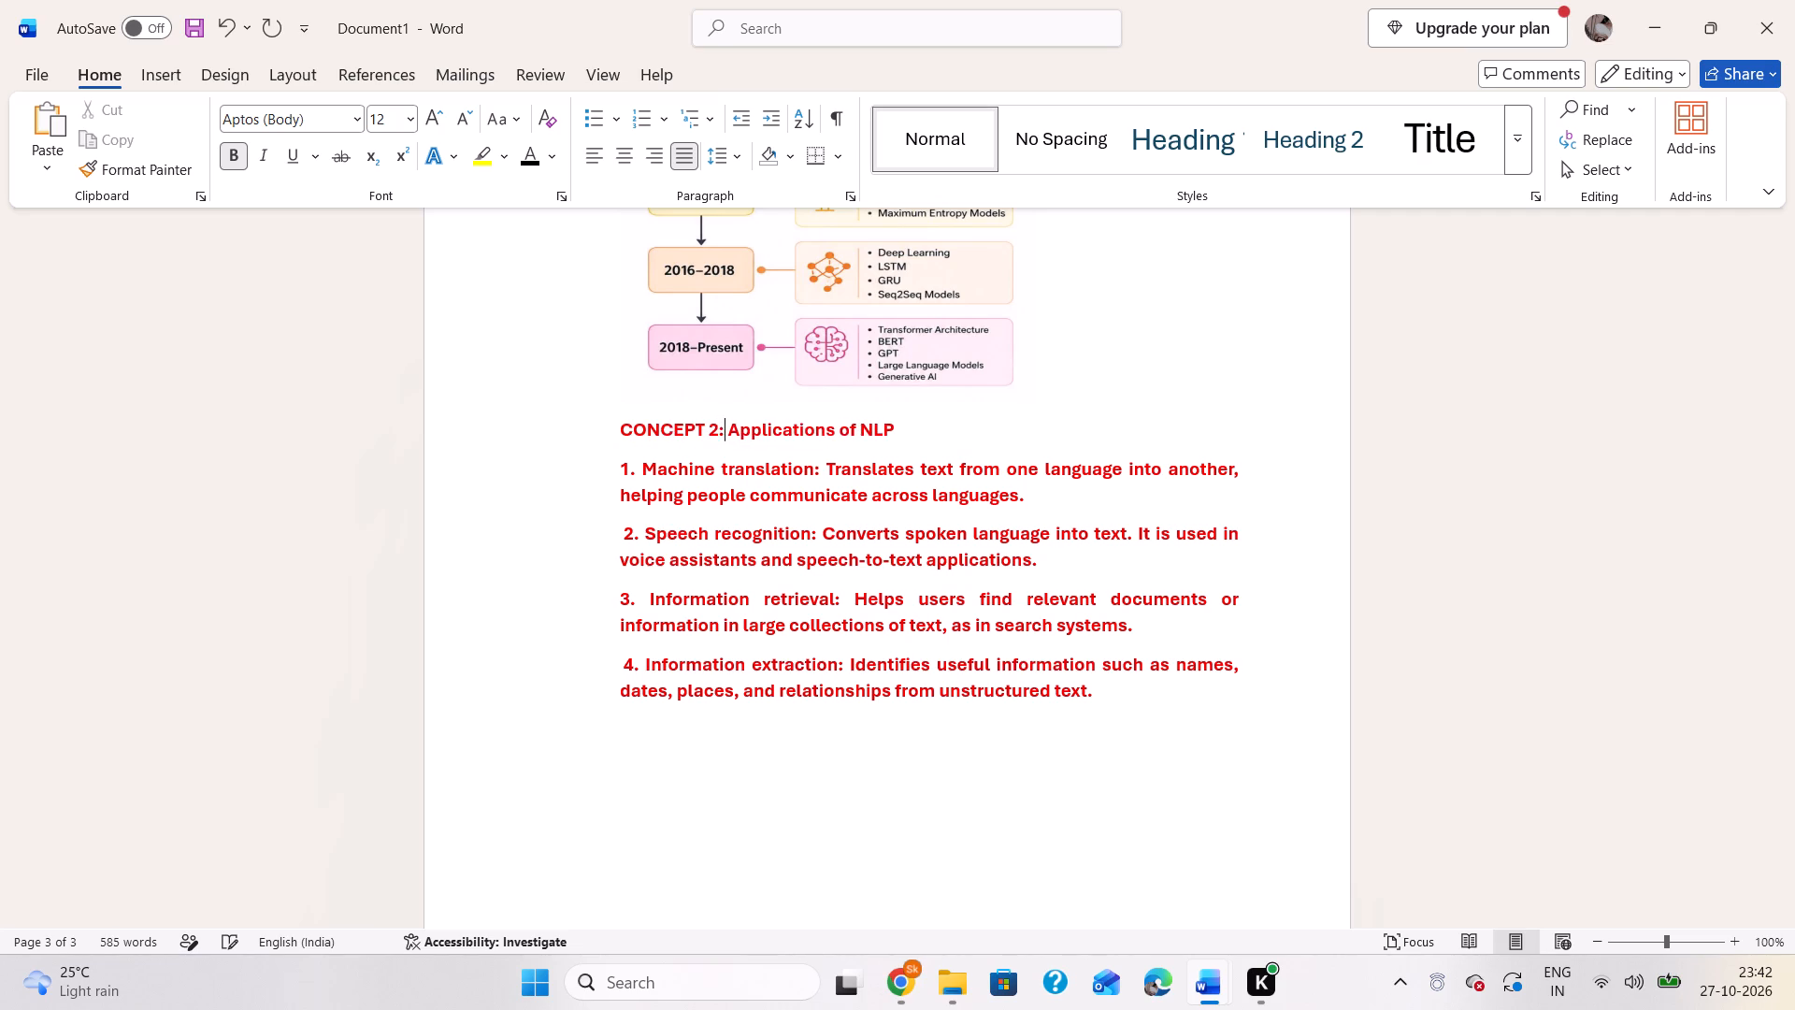
key(Return)
Change the font colour of the "CONCEPT 2:" and "Applications of NLP" lines to black.
drag(620, 412, 759, 448)
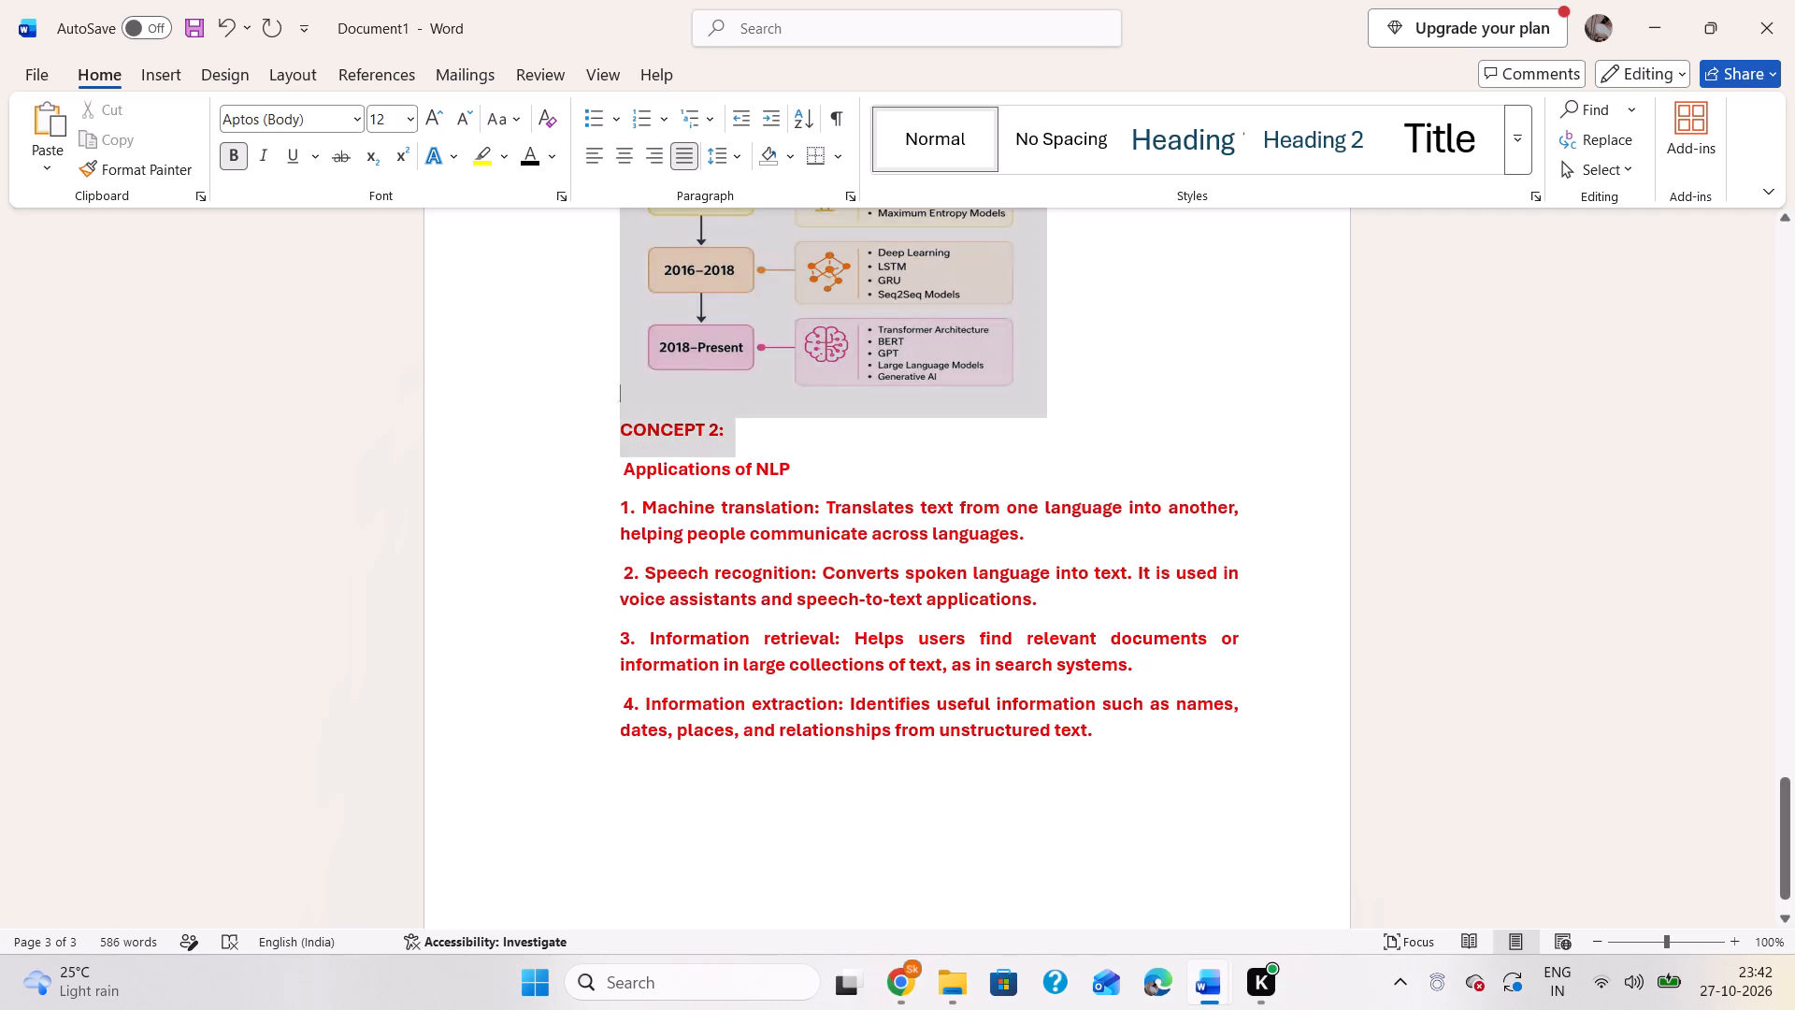
drag(759, 448, 786, 479)
click(786, 479)
click(794, 477)
drag(794, 477, 612, 433)
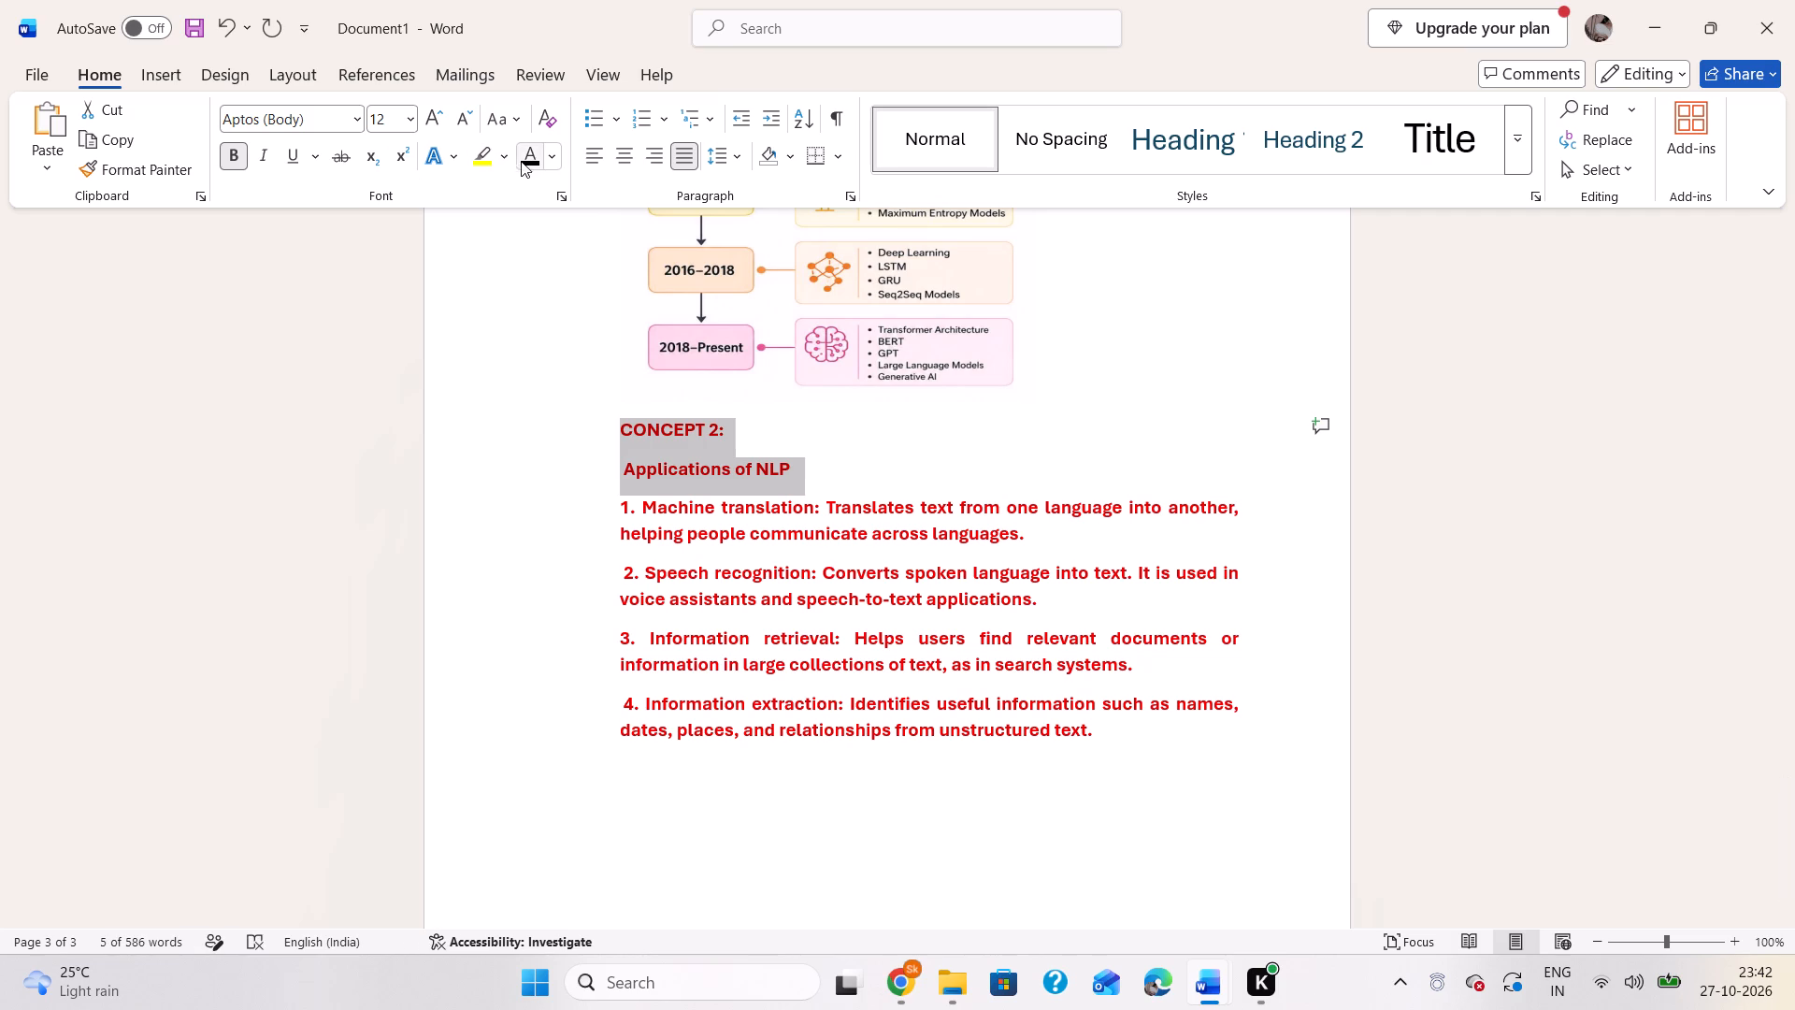
click(522, 159)
click(674, 511)
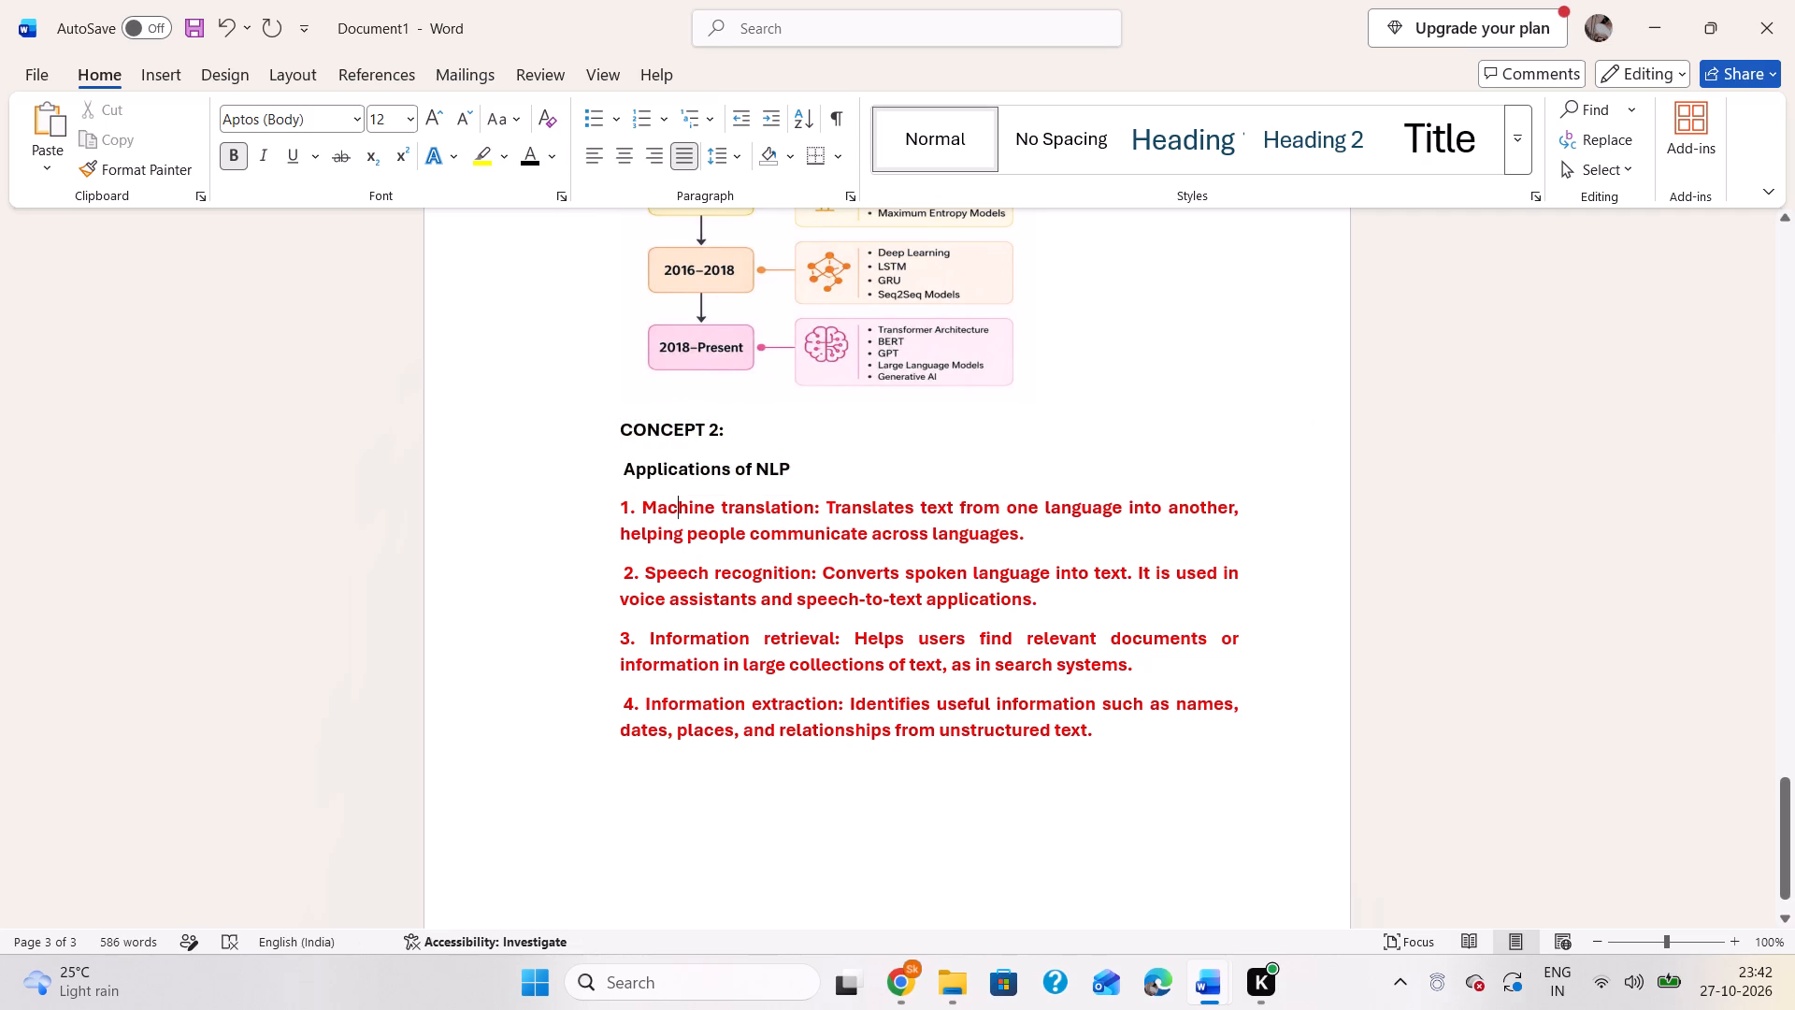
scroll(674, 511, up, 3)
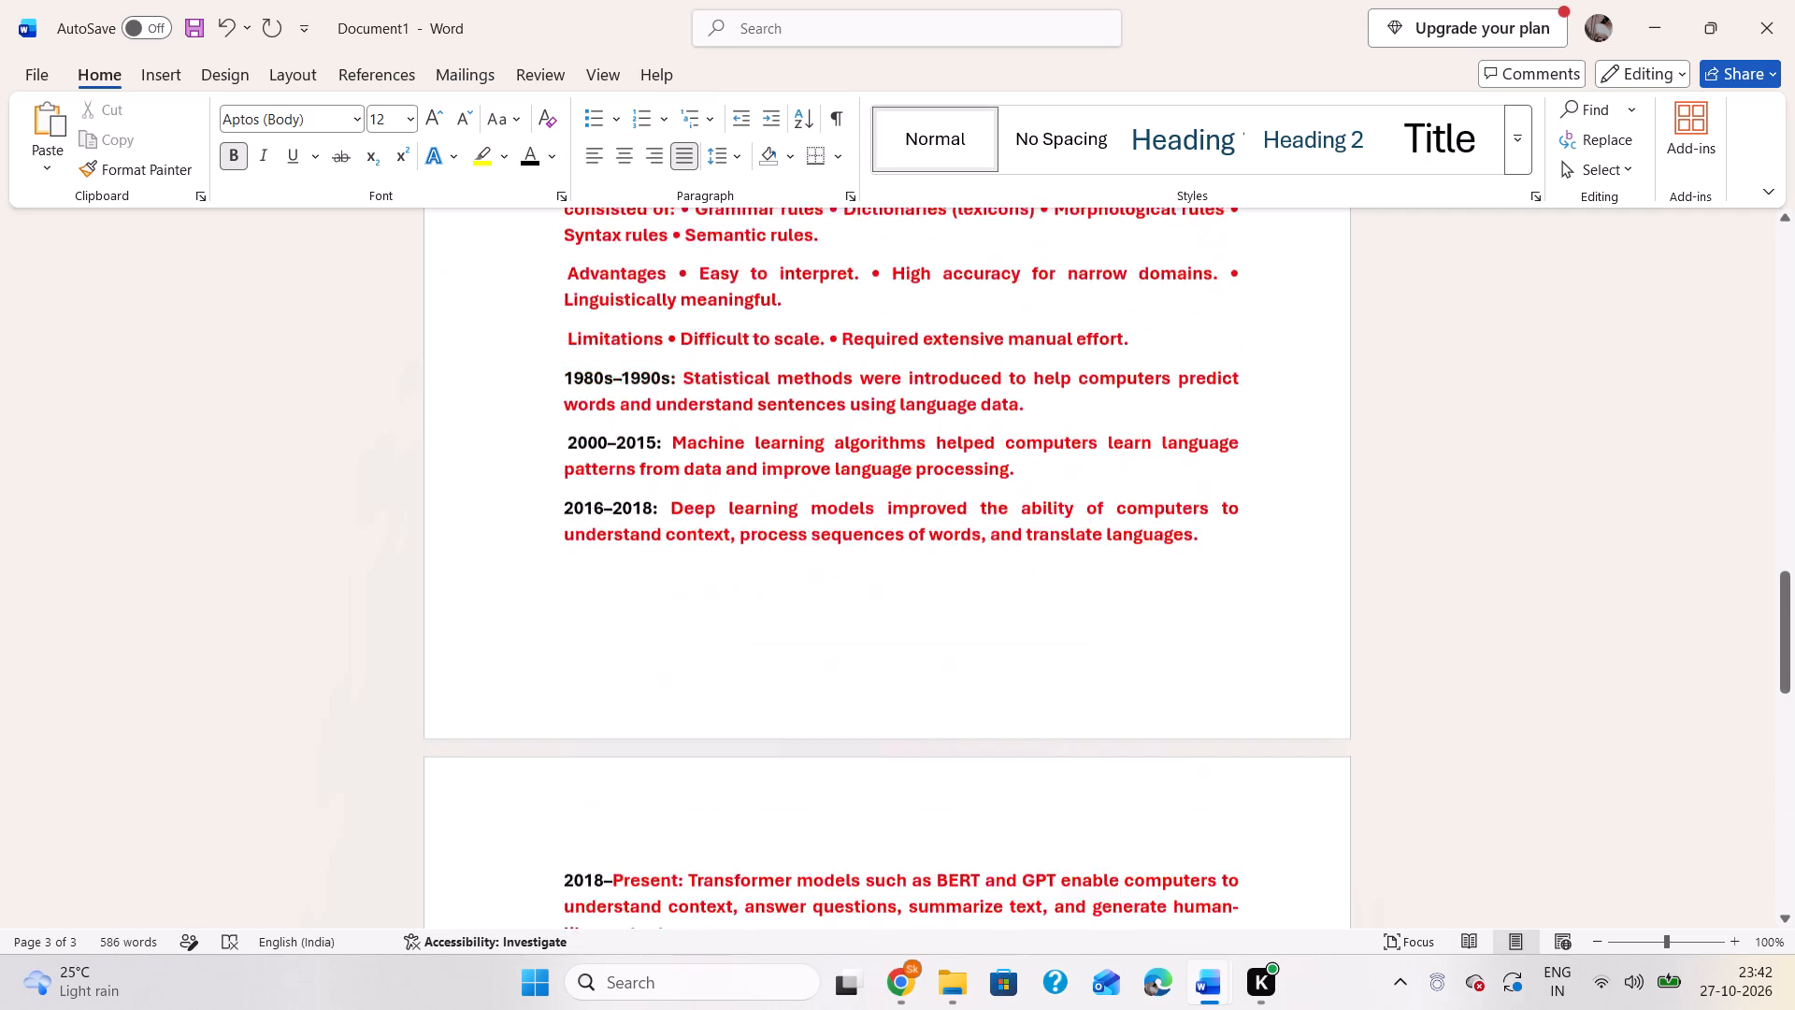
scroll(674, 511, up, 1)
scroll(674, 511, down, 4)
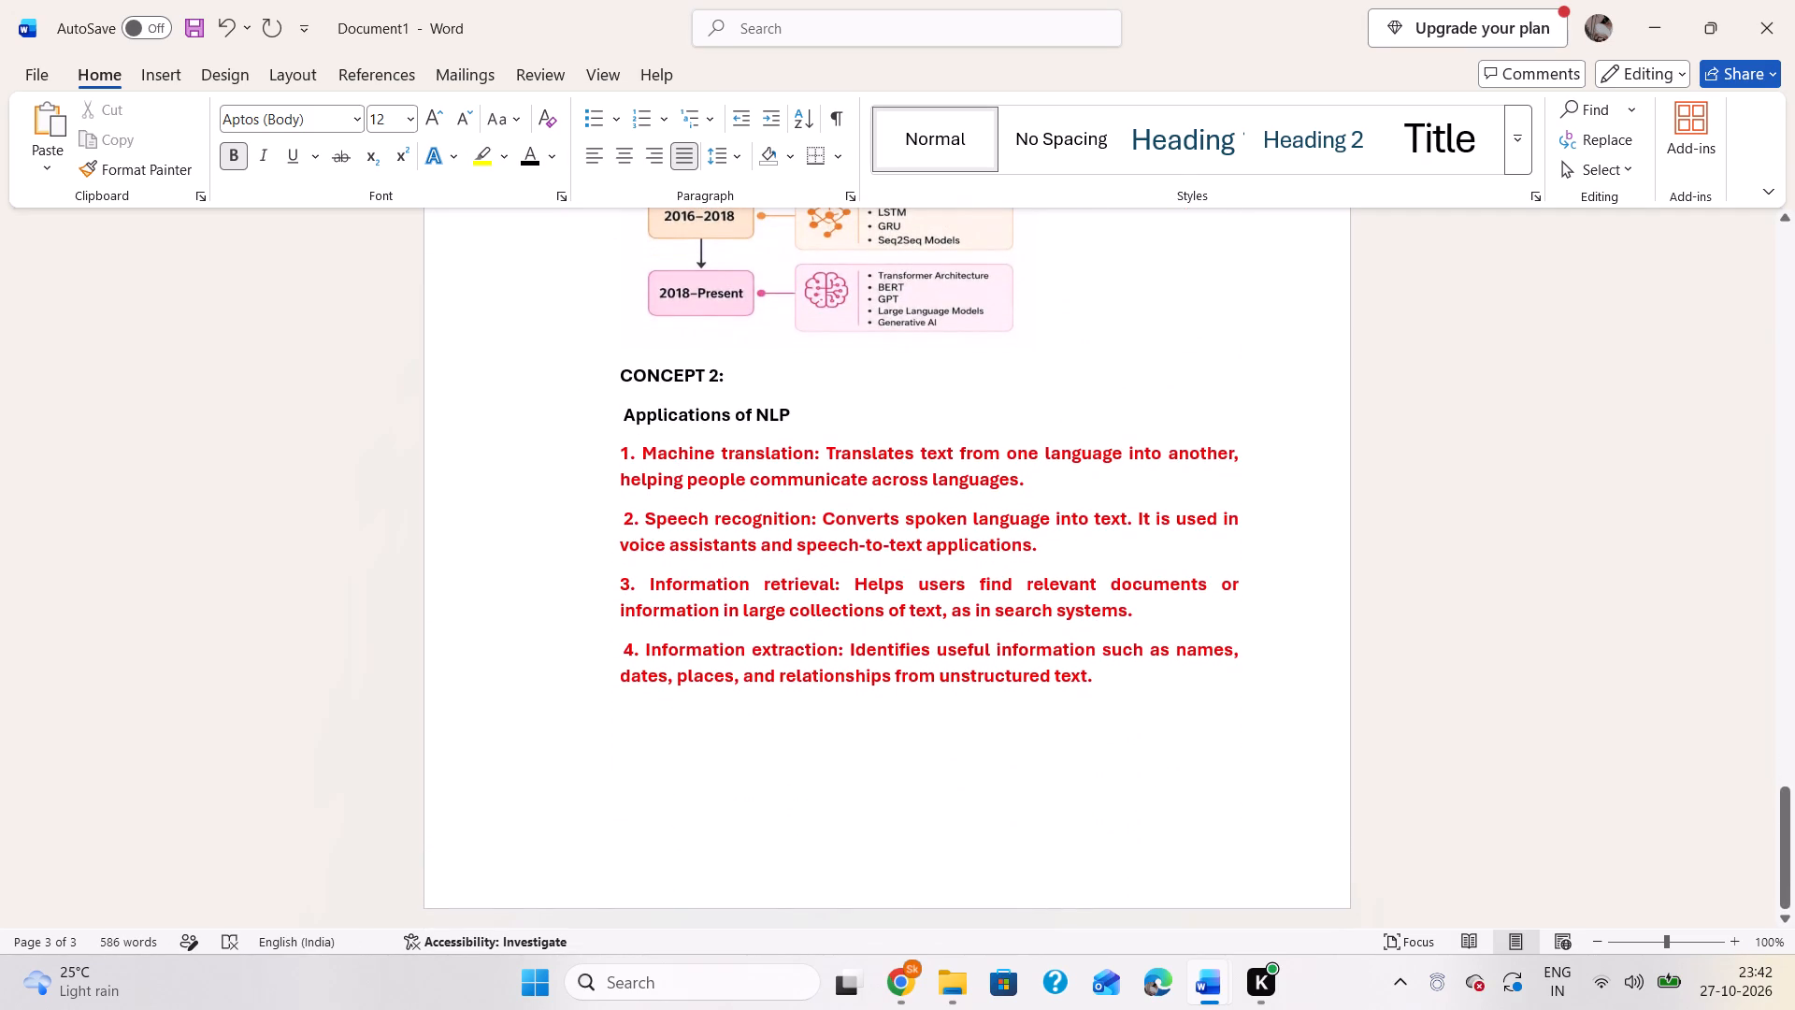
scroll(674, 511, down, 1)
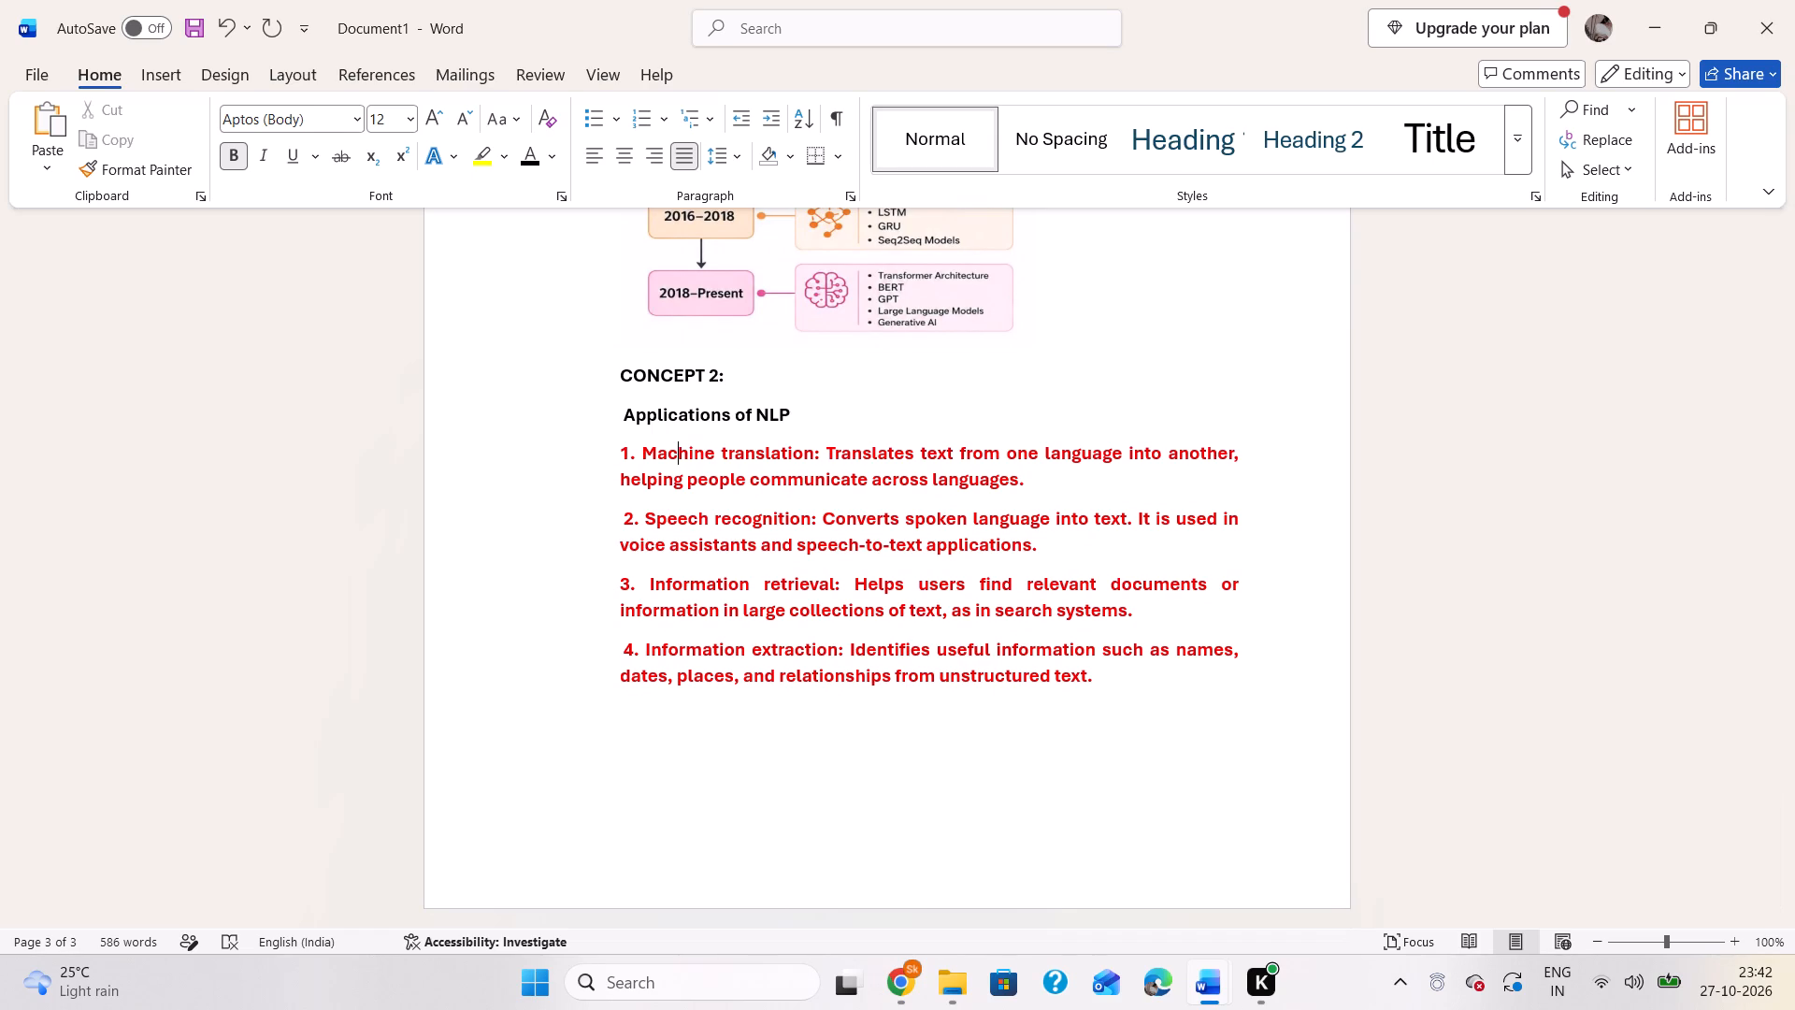
Switch to the 5 Mark Answers PDF in Chrome and copy application items 5 to 8, from Question answering to Text summarization.
click(905, 988)
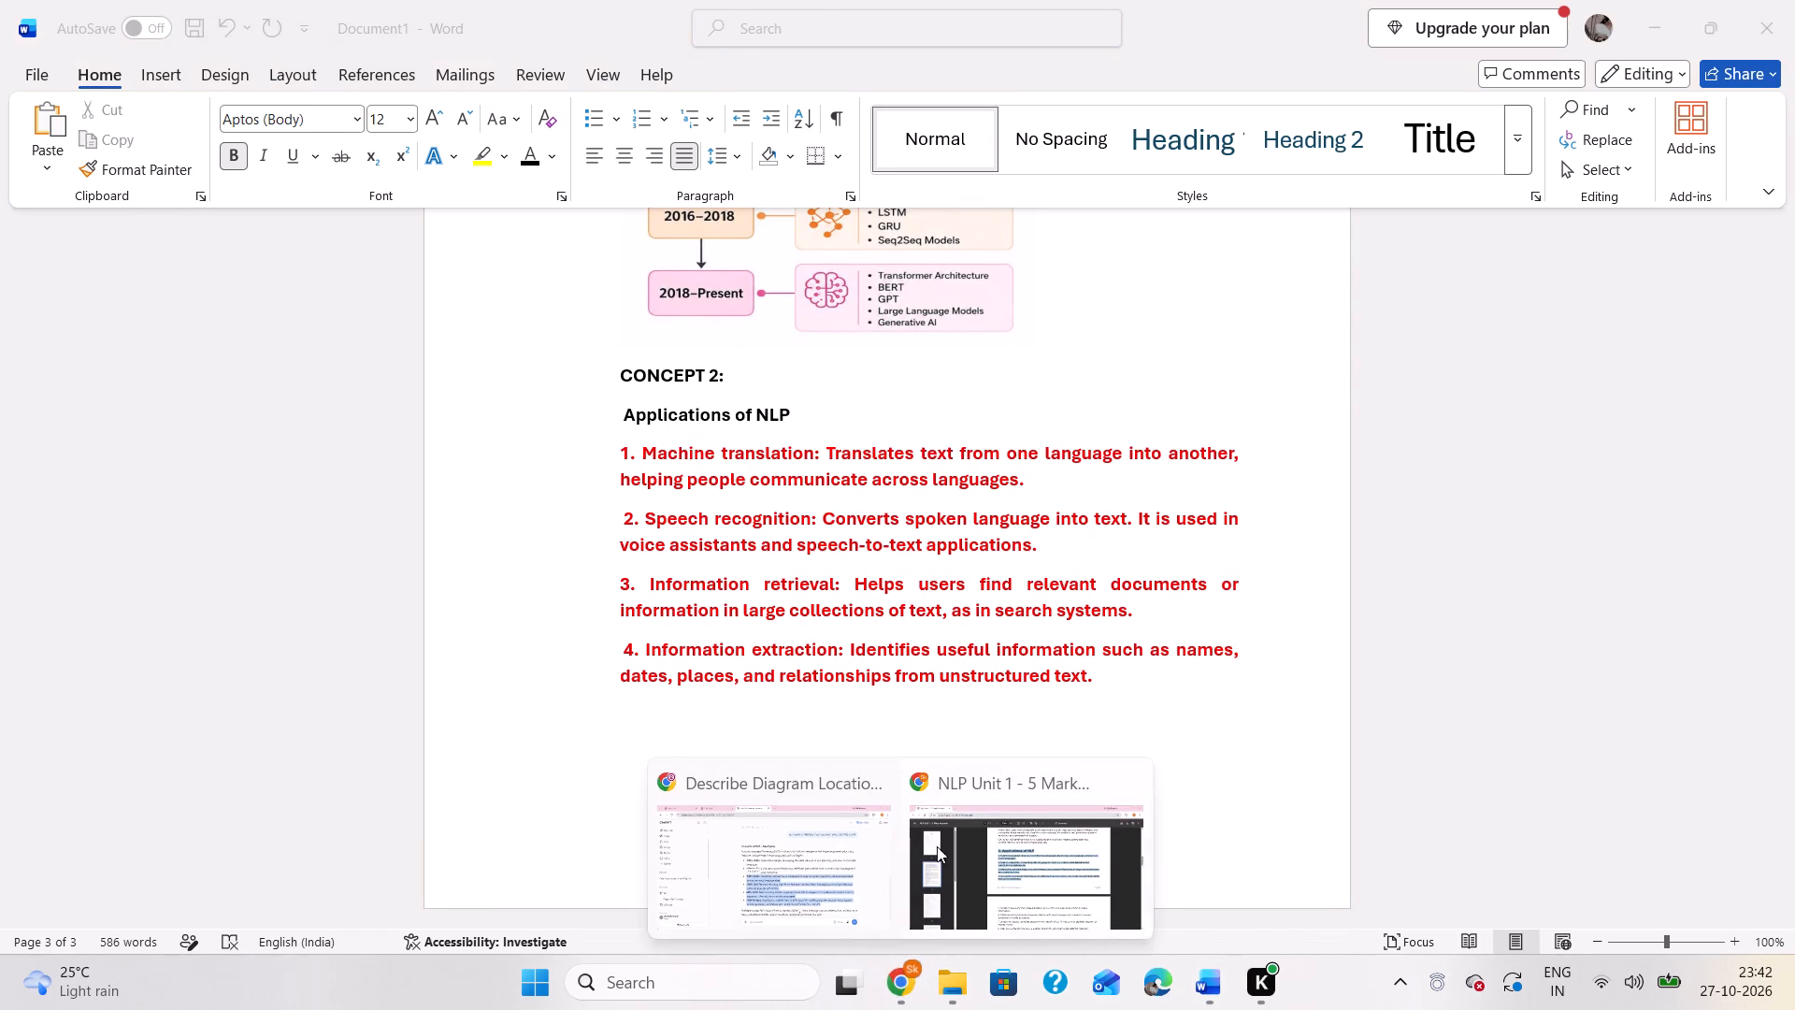
click(1011, 885)
scroll(813, 640, down, 1)
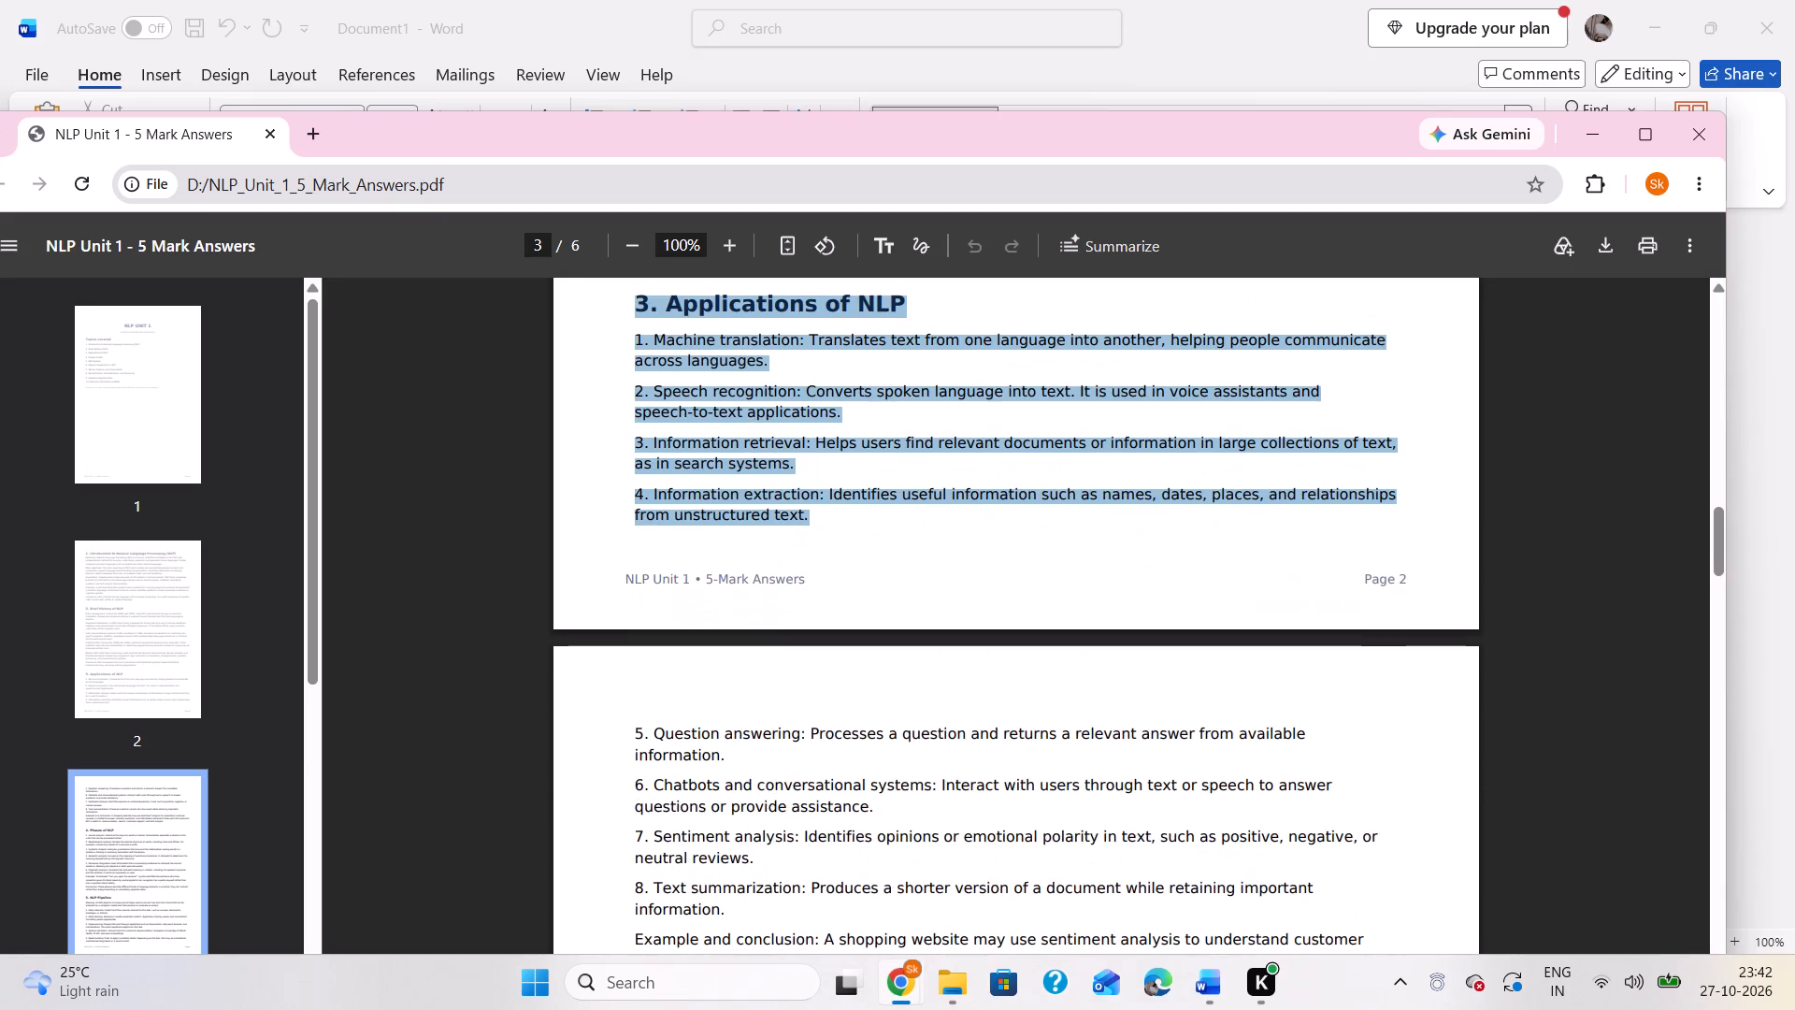
scroll(813, 640, down, 1)
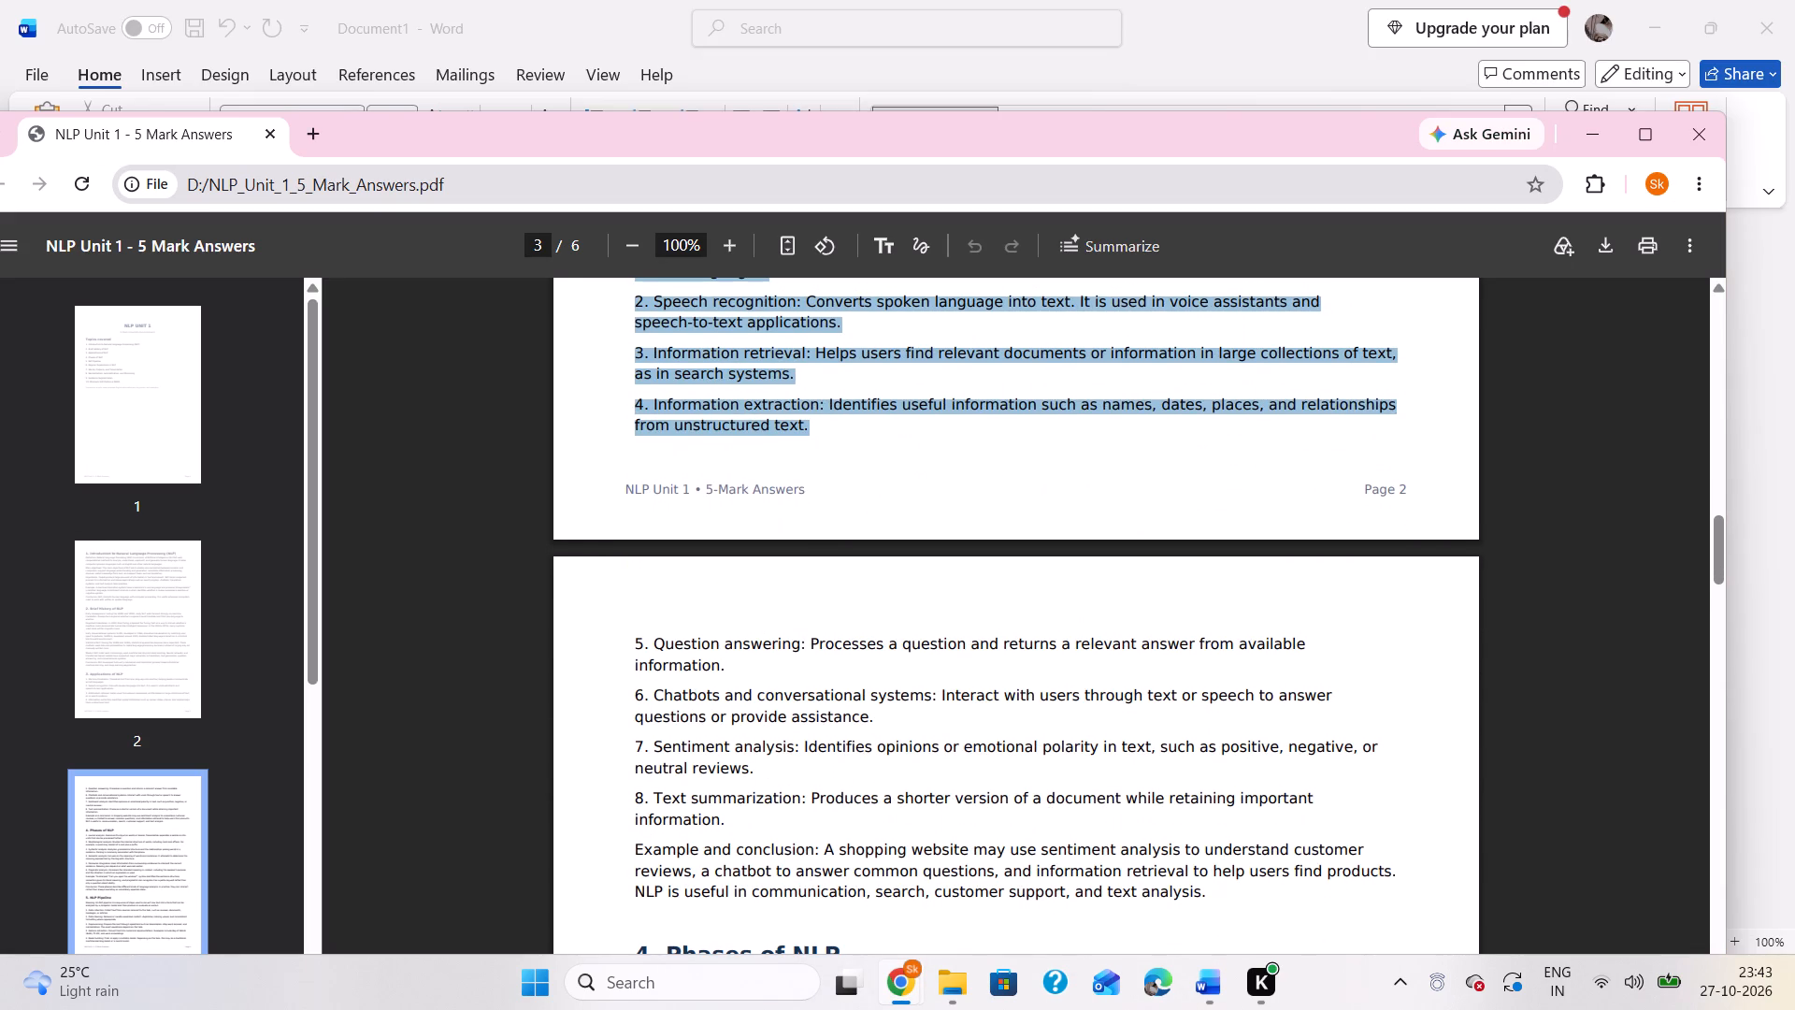
drag(631, 650, 733, 821)
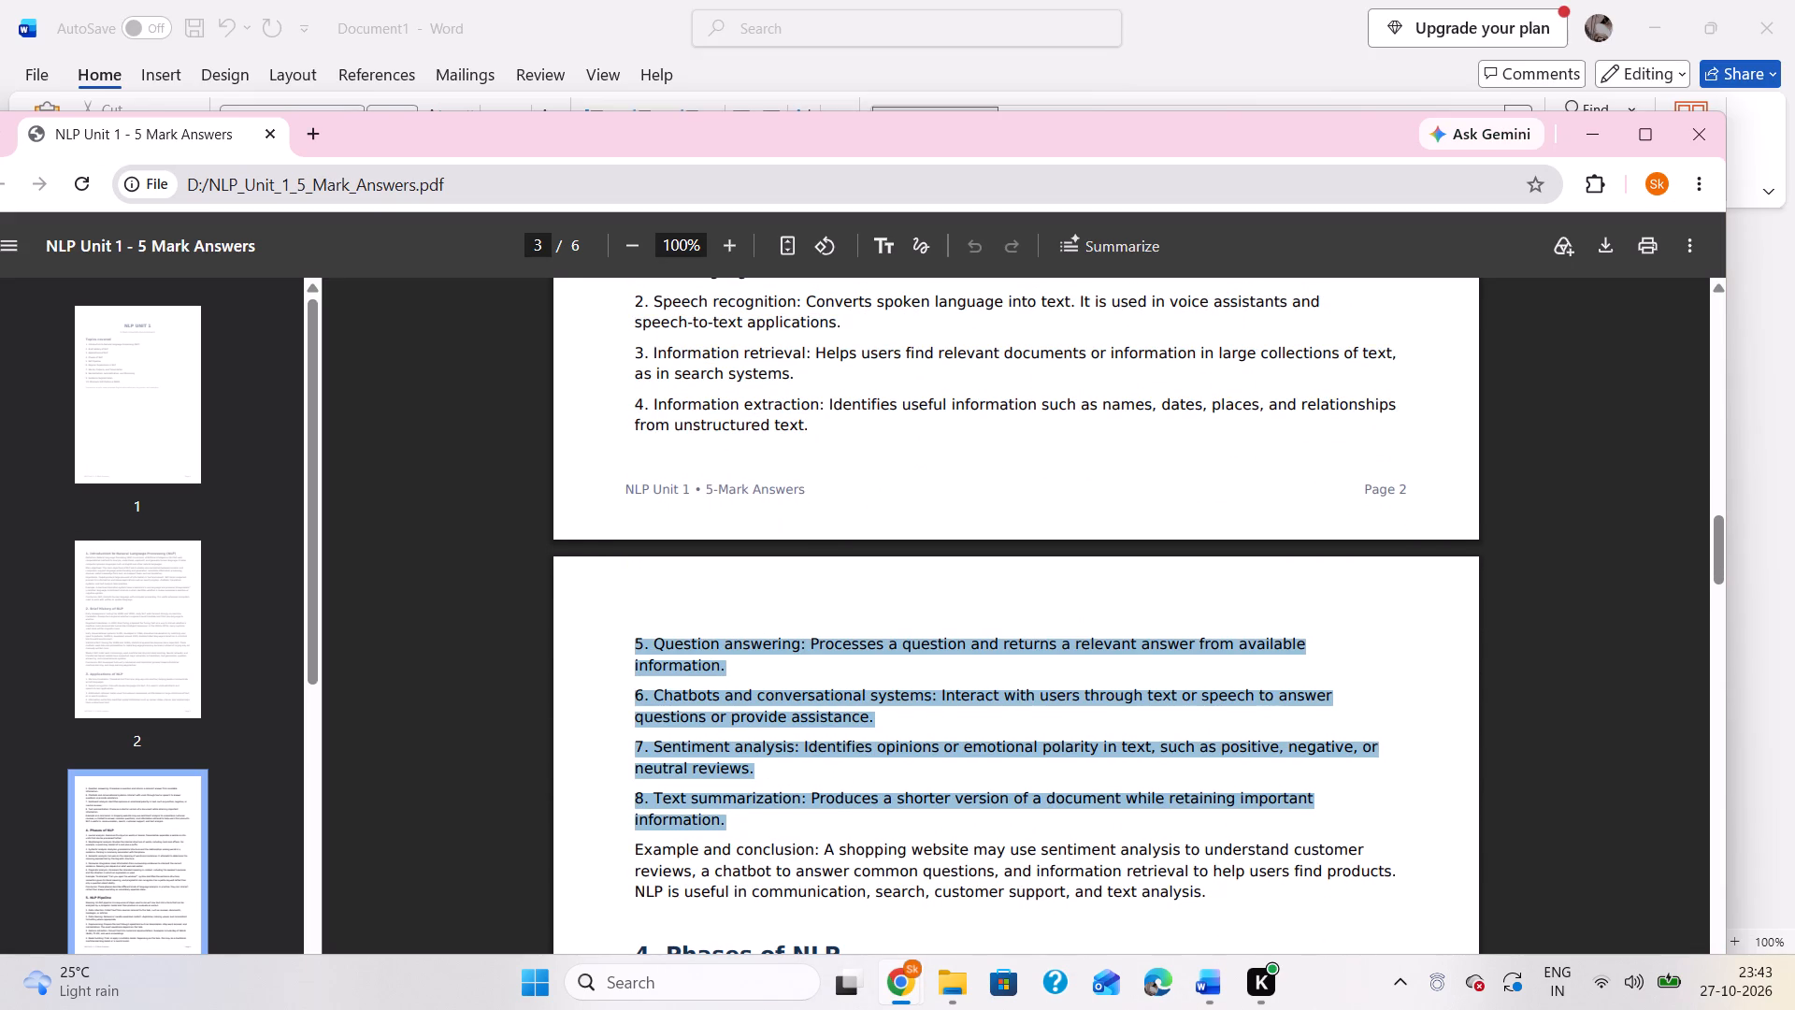
drag(733, 821, 731, 818)
key(ctrl+c)
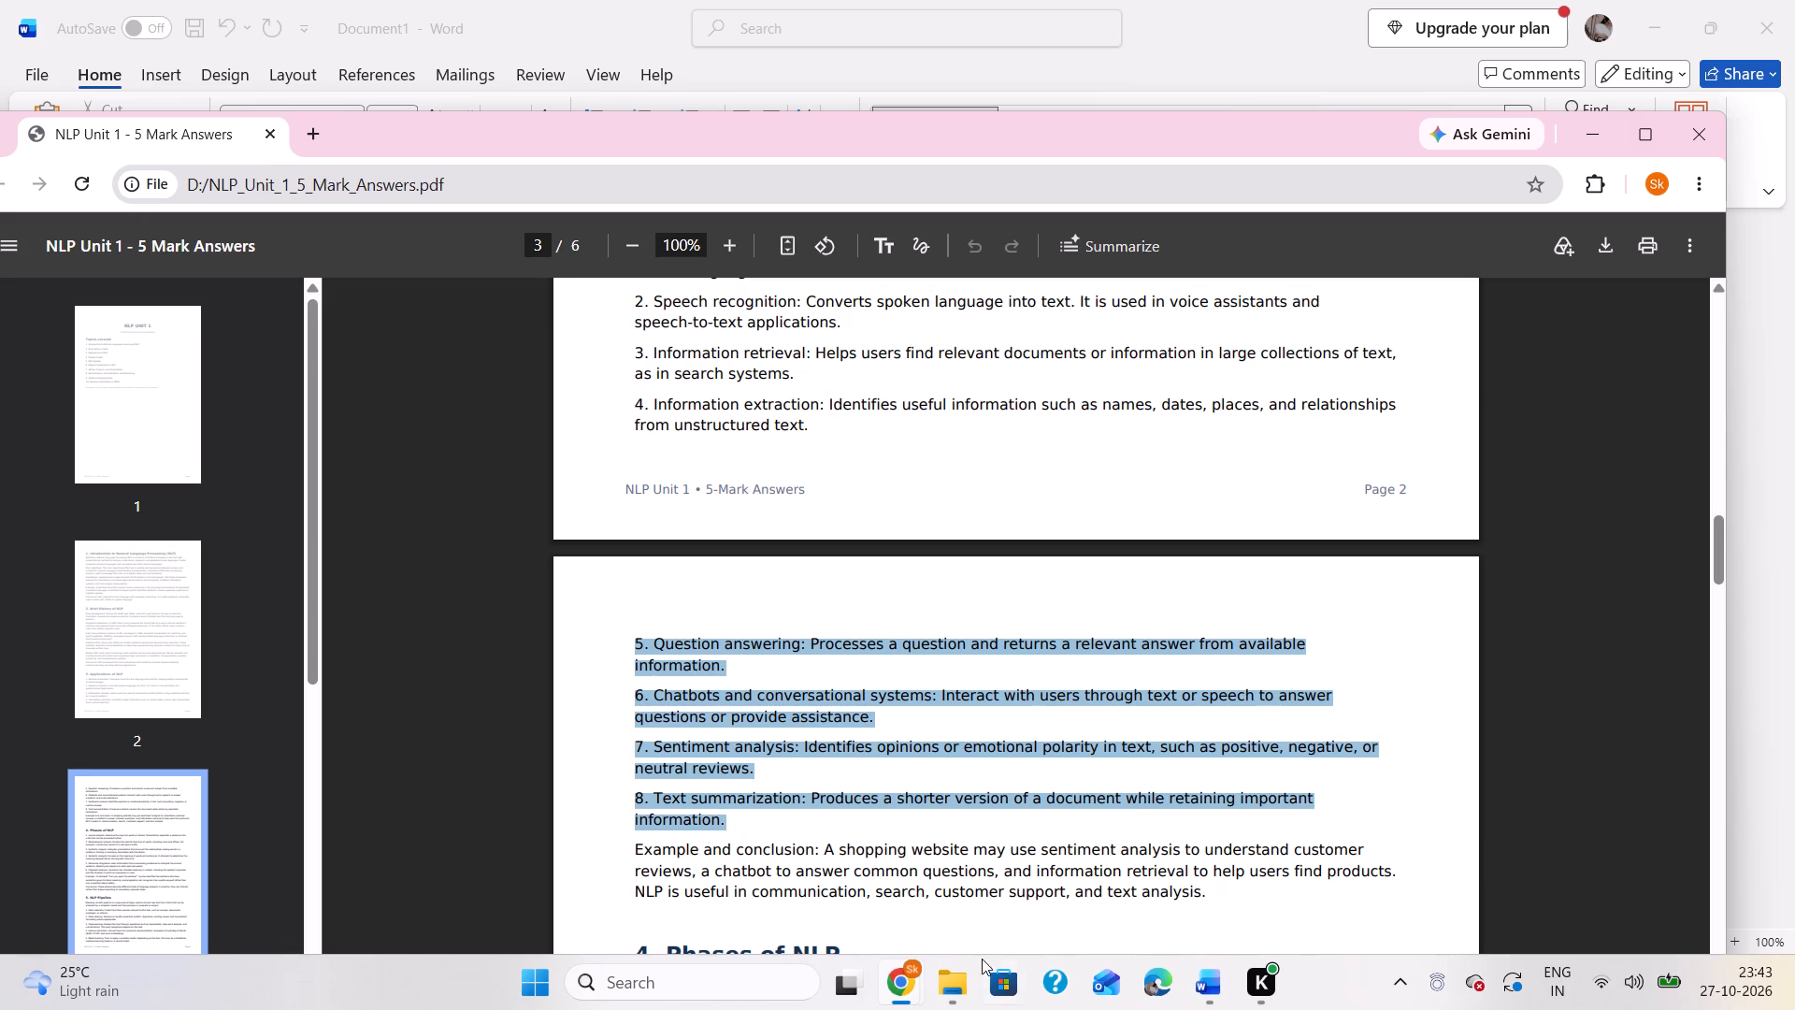
Return to Document1 in Word and paste the copied items 5 to 8 on a new line below the Information extraction item.
click(1213, 966)
click(1332, 887)
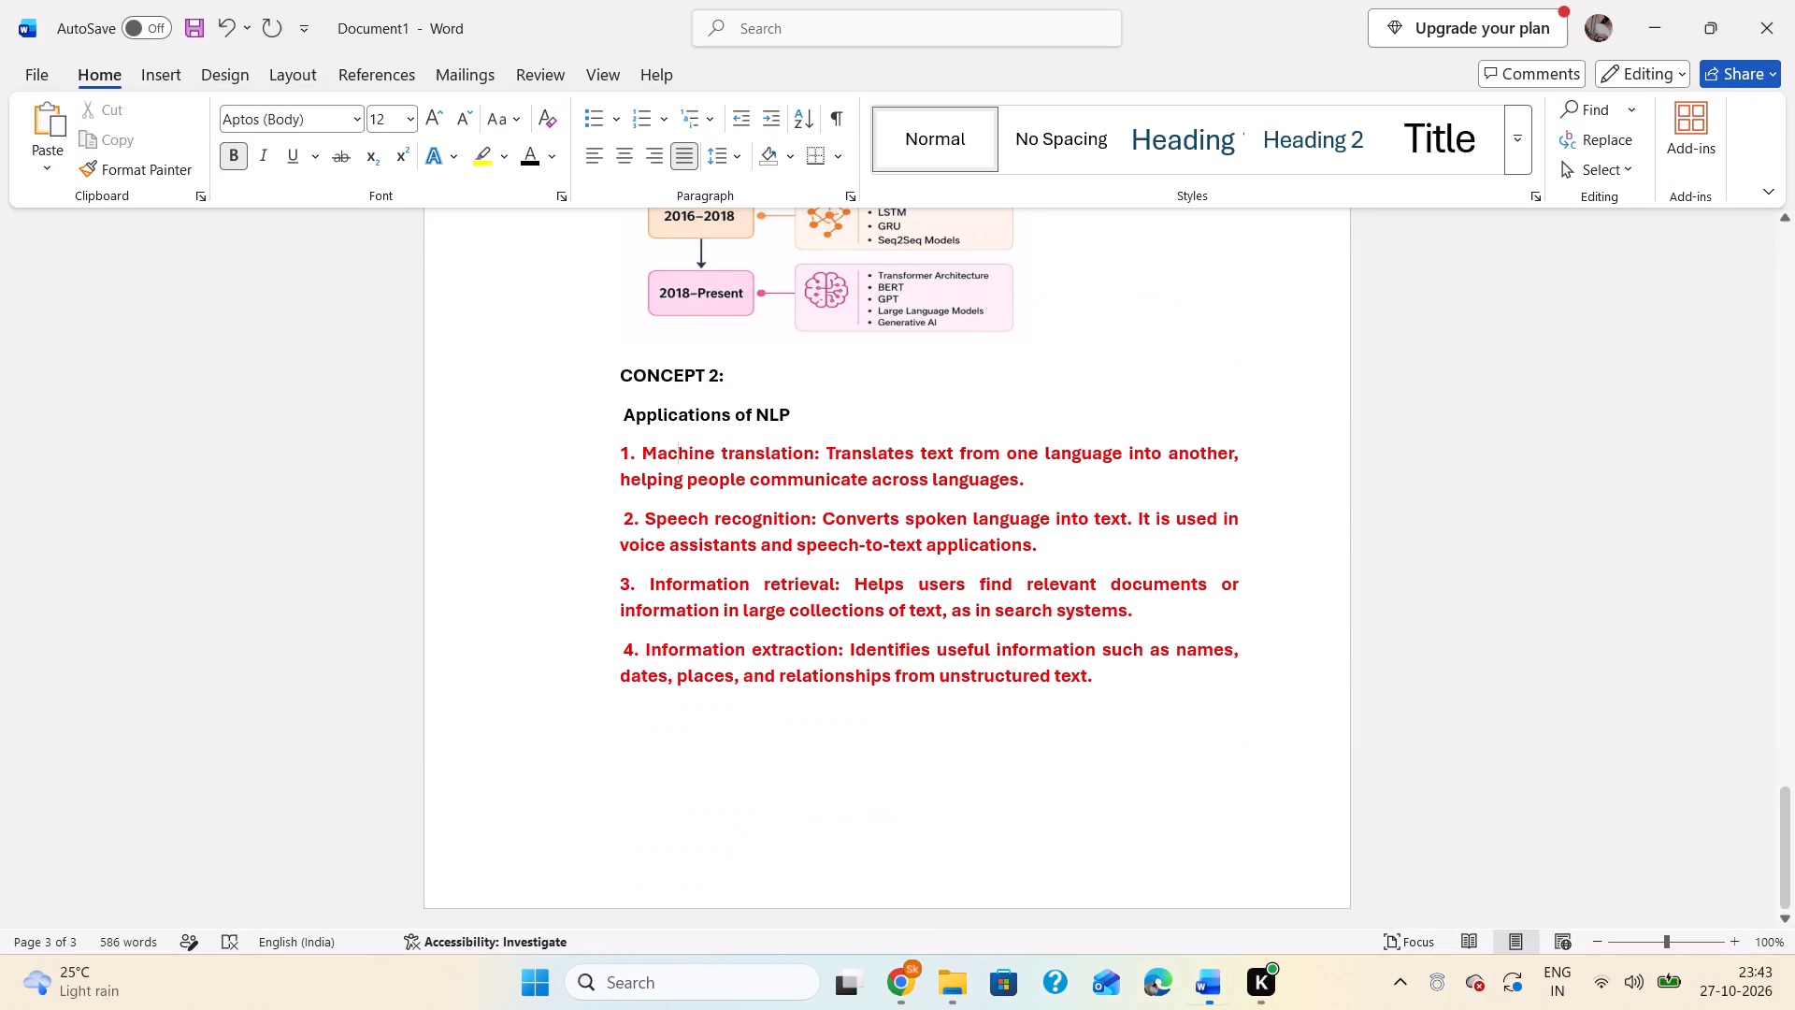
click(1113, 696)
key(Return)
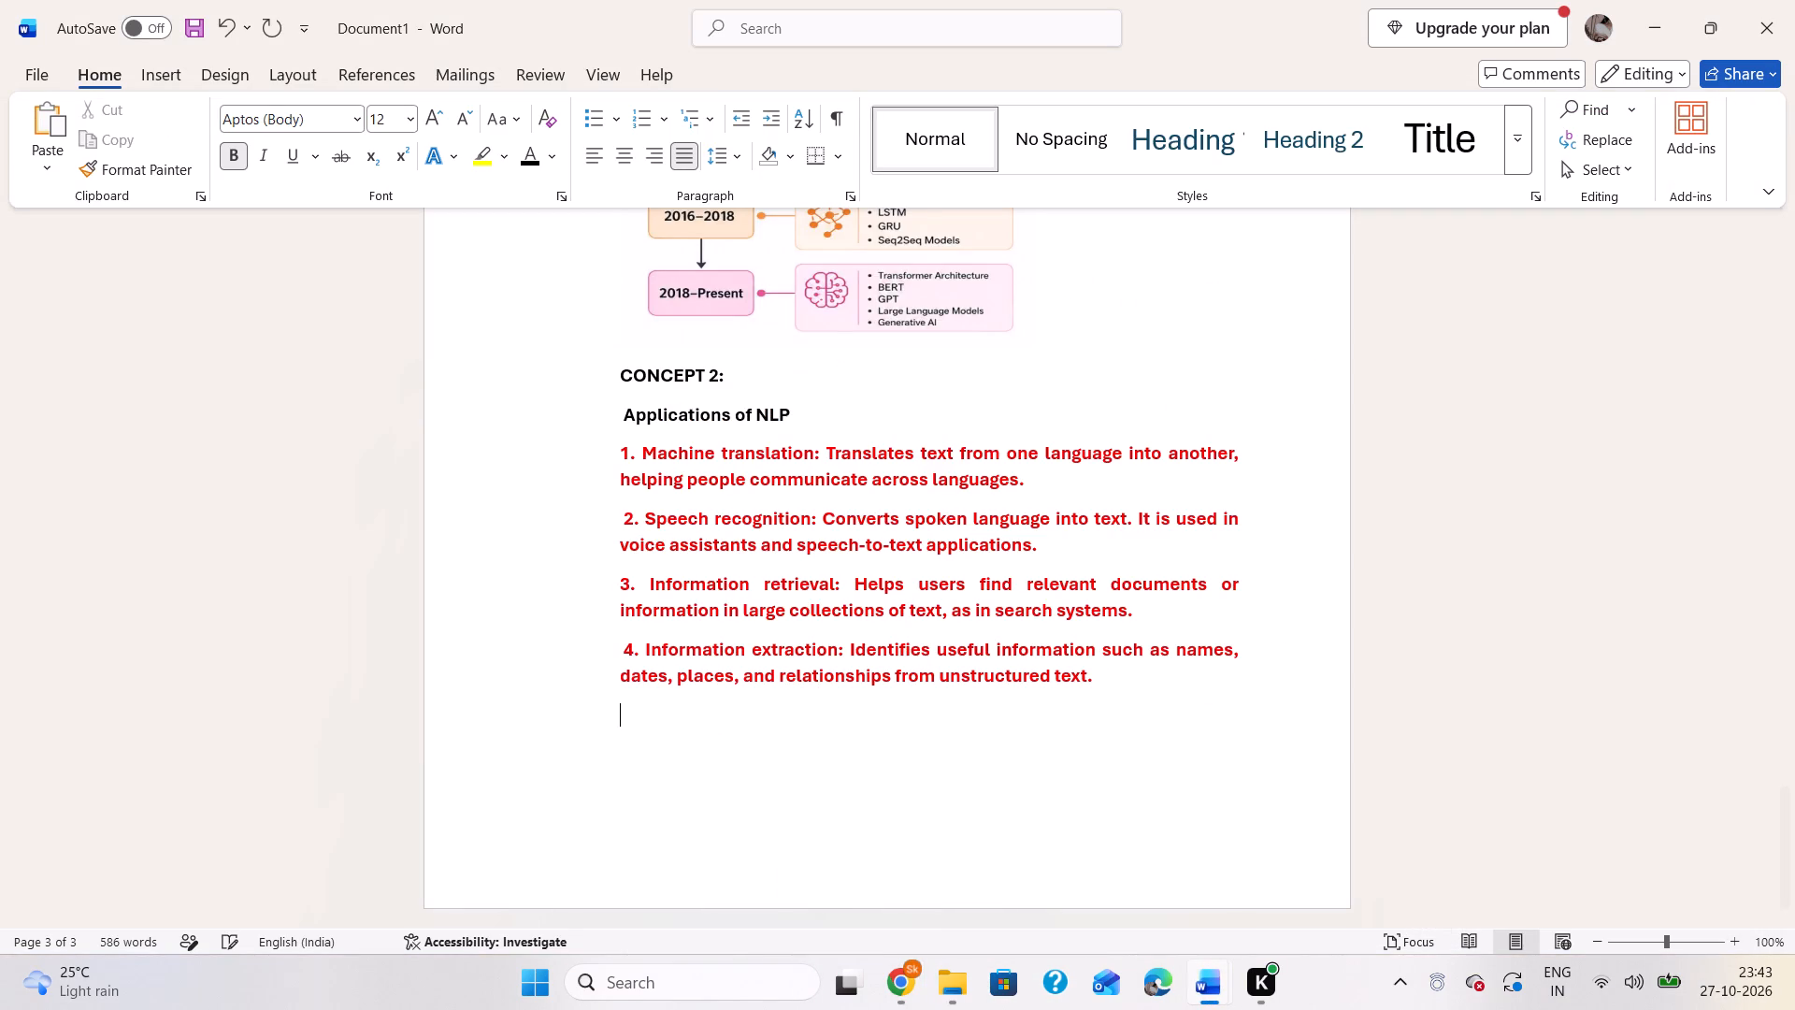
key(ctrl+v)
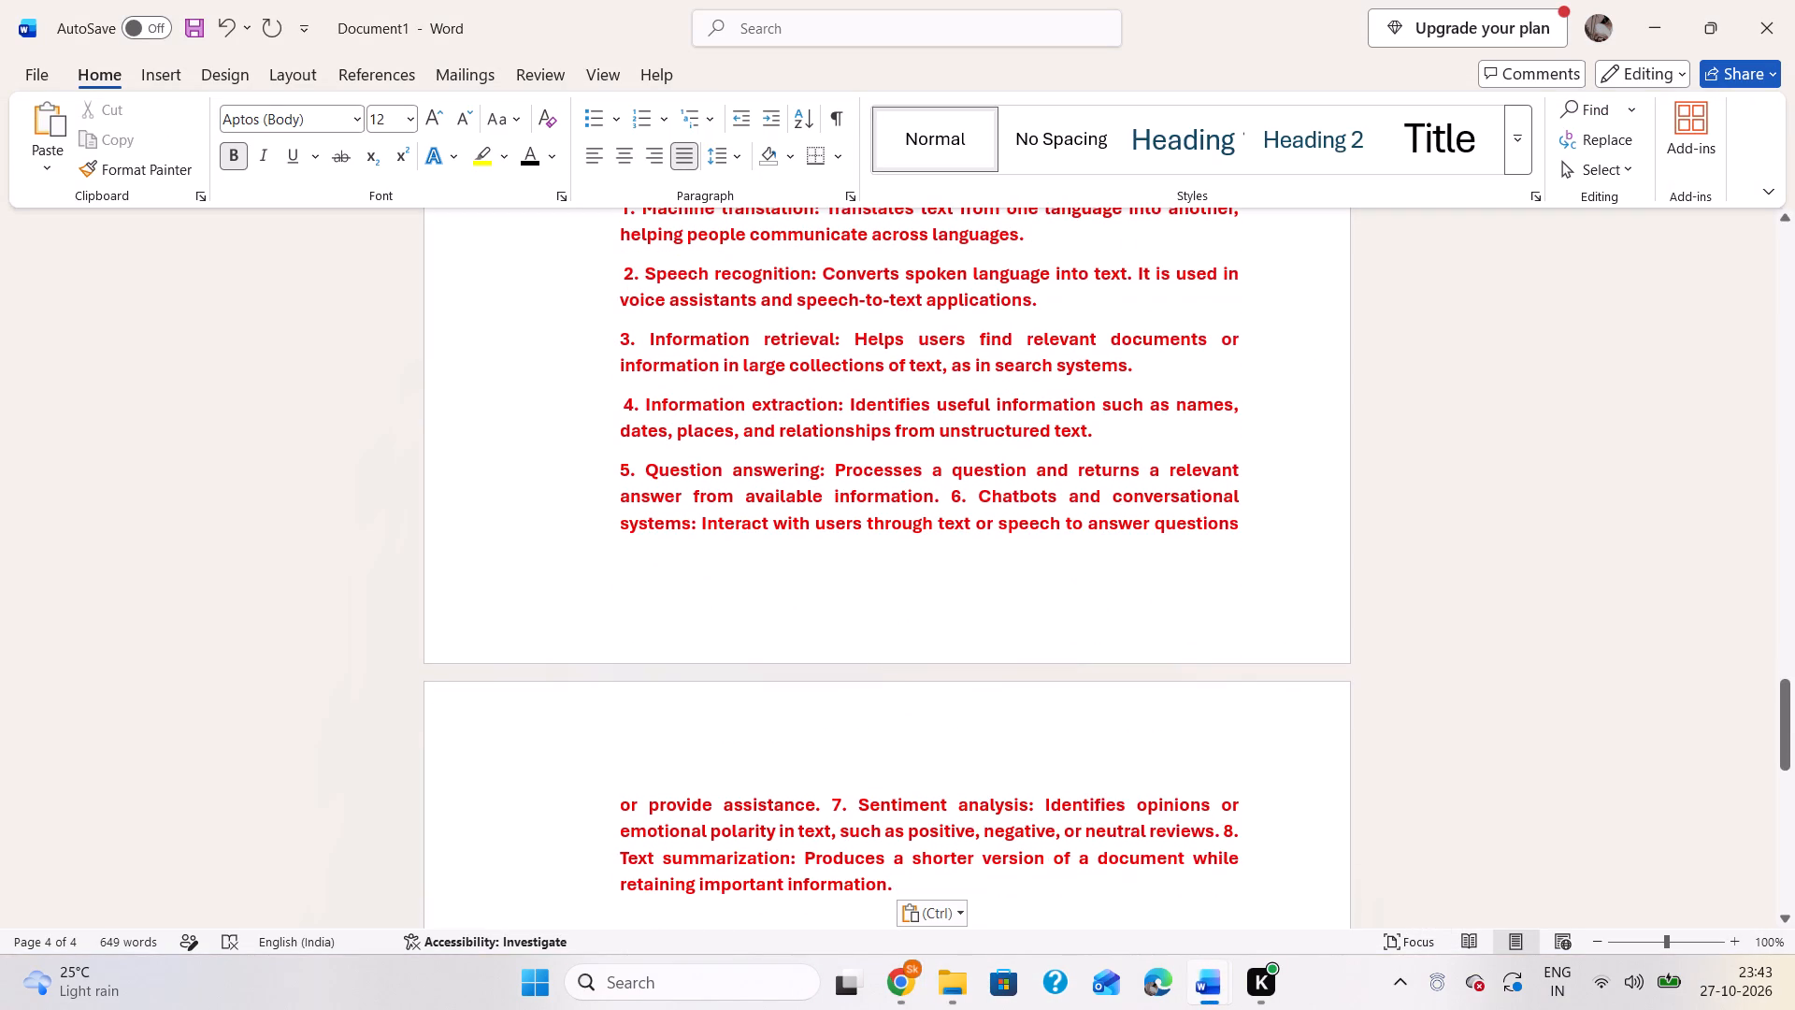
Put the Chatbots, Sentiment analysis and Text summarization items (6, 7 and 8) each on its own line under Applications of NLP.
click(953, 503)
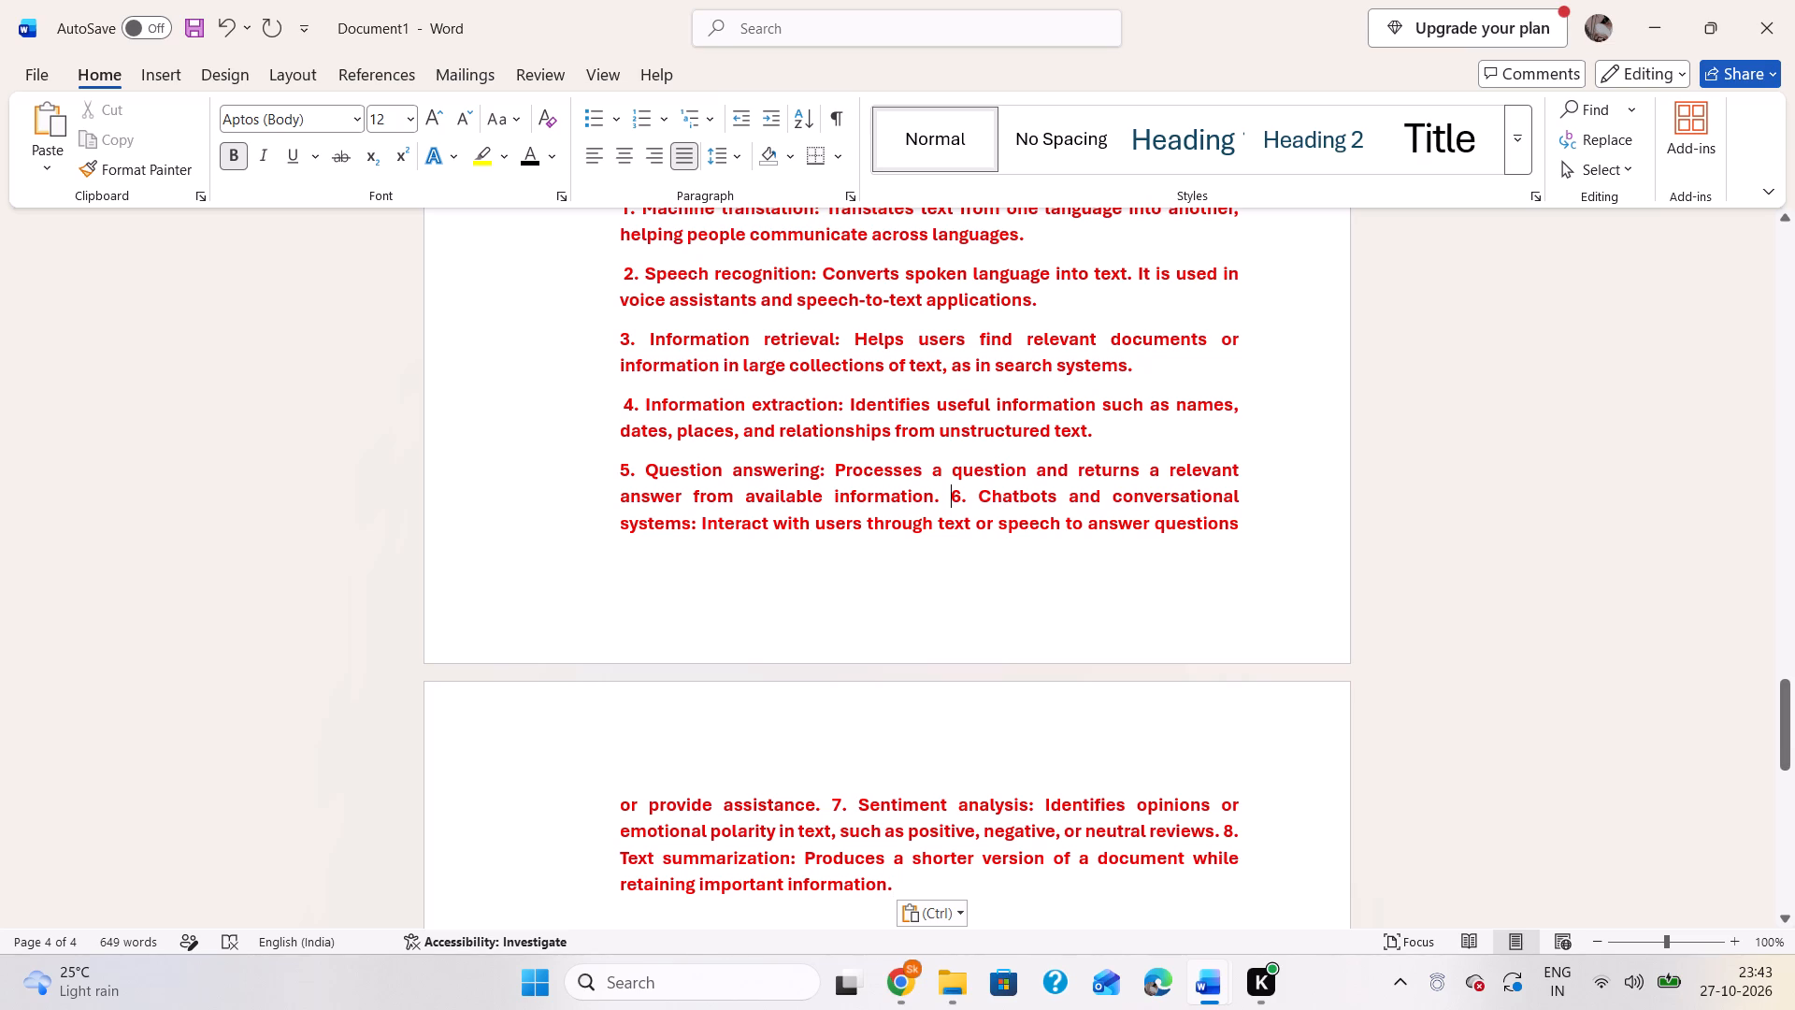
key(Return)
scroll(953, 503, down, 1)
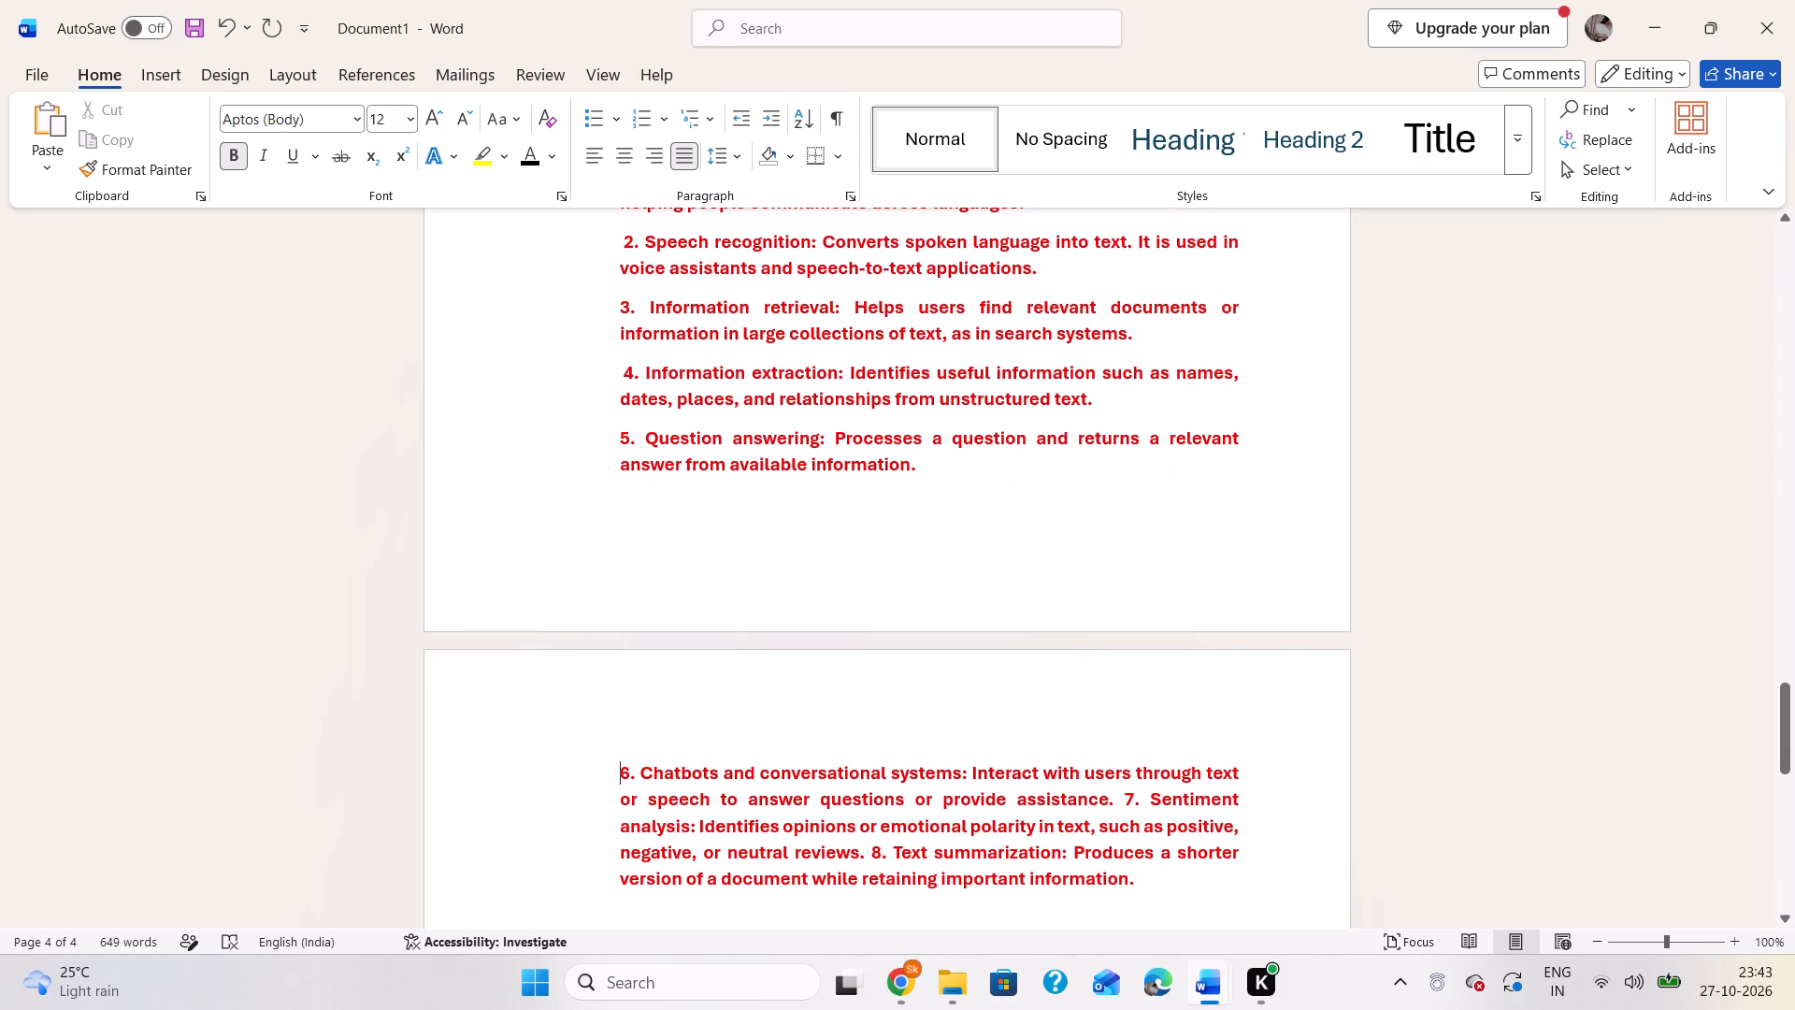
click(1122, 789)
key(Return)
scroll(1122, 789, down, 1)
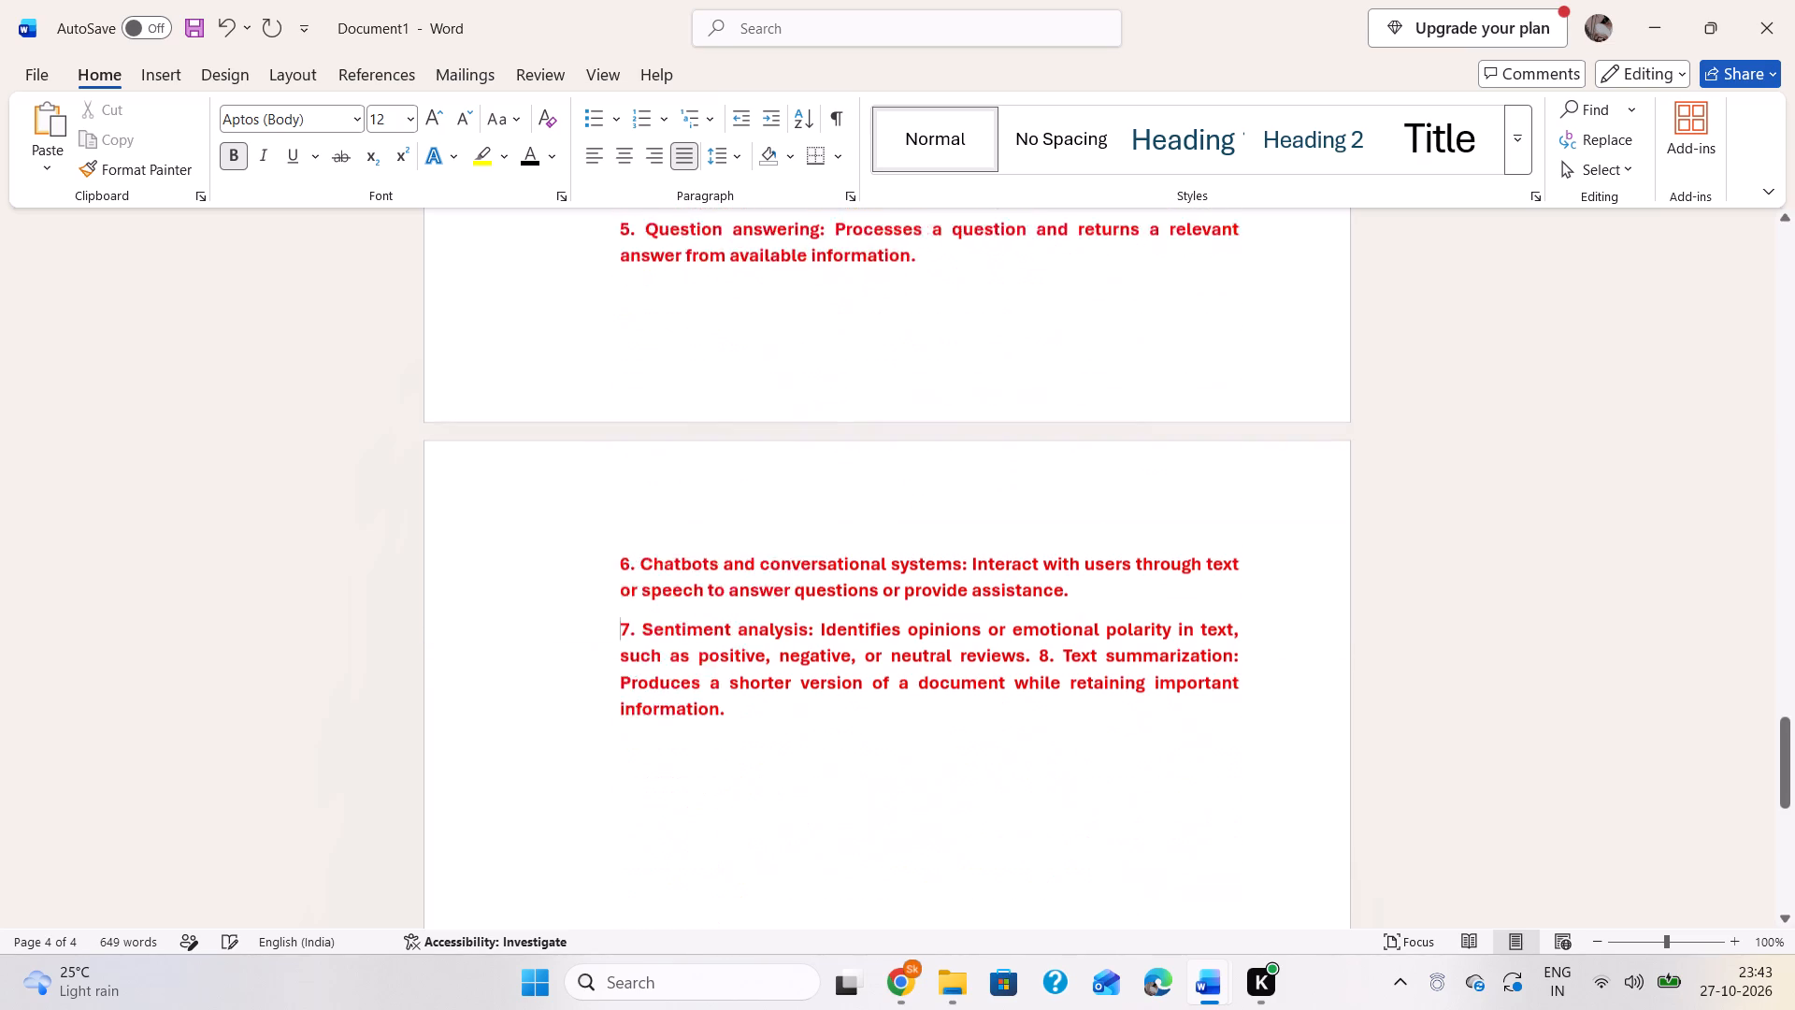
scroll(1122, 789, down, 1)
click(1043, 589)
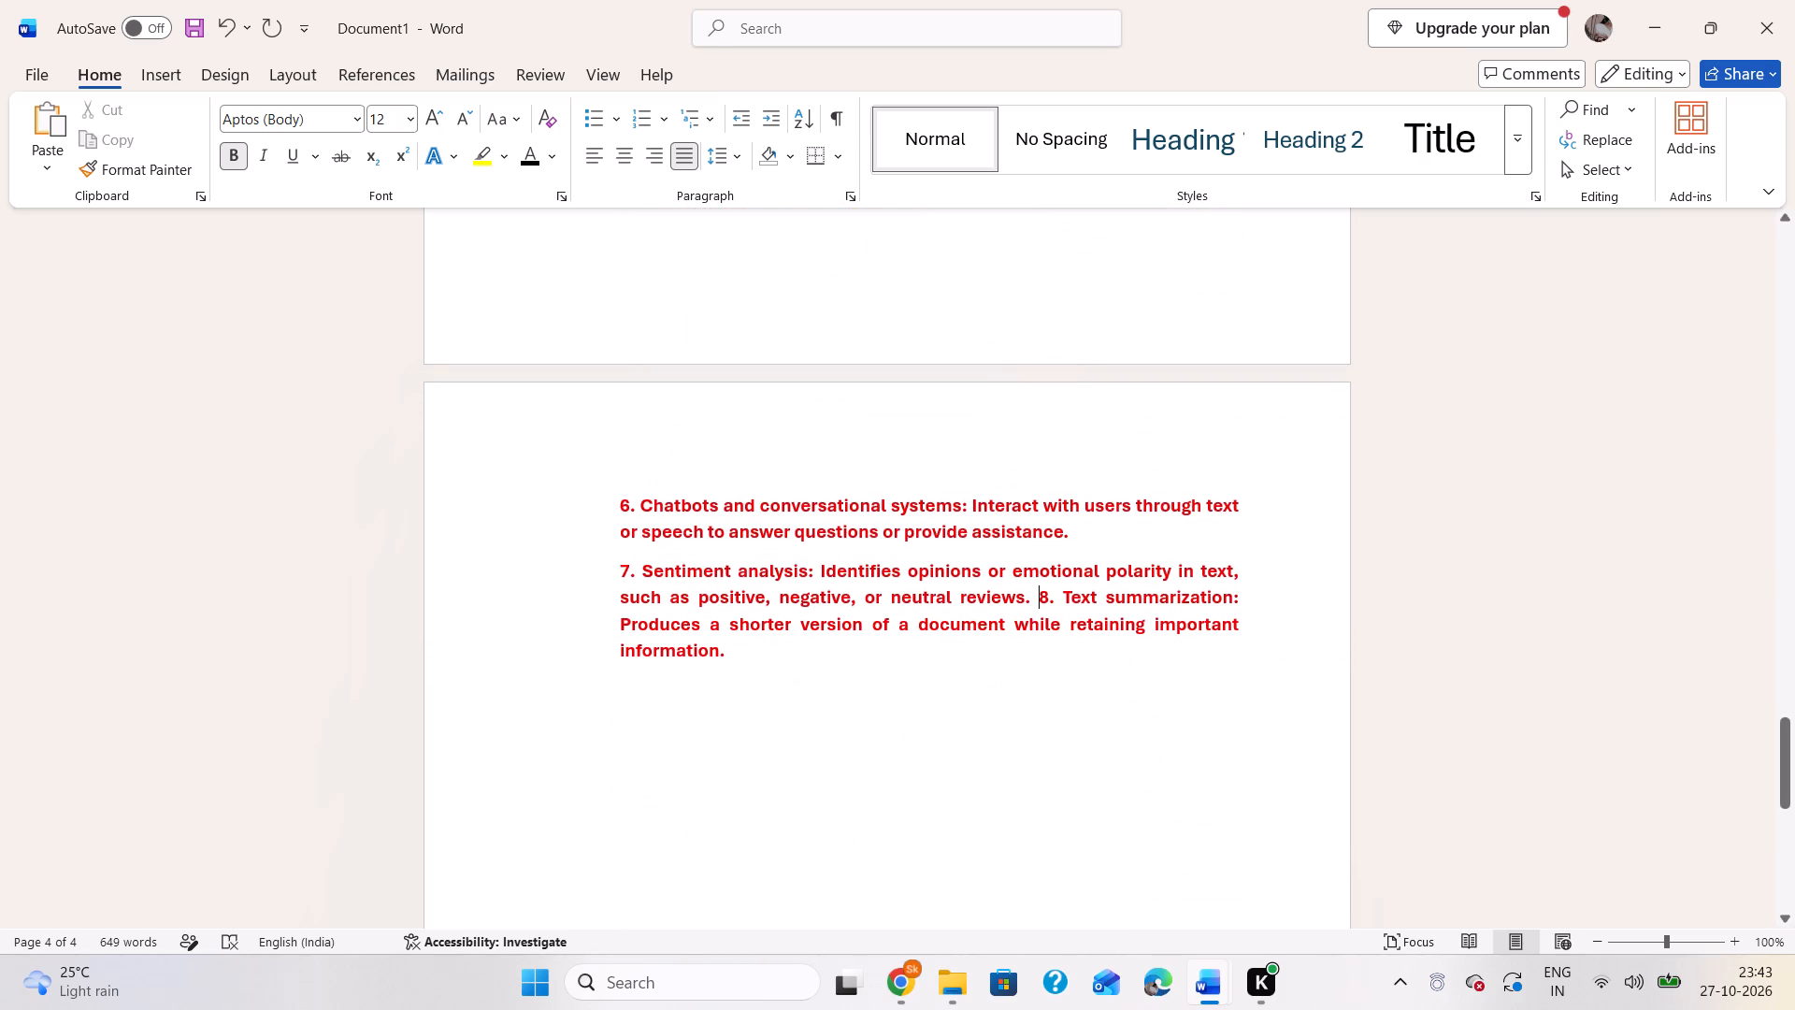
key(Return)
scroll(1043, 589, up, 4)
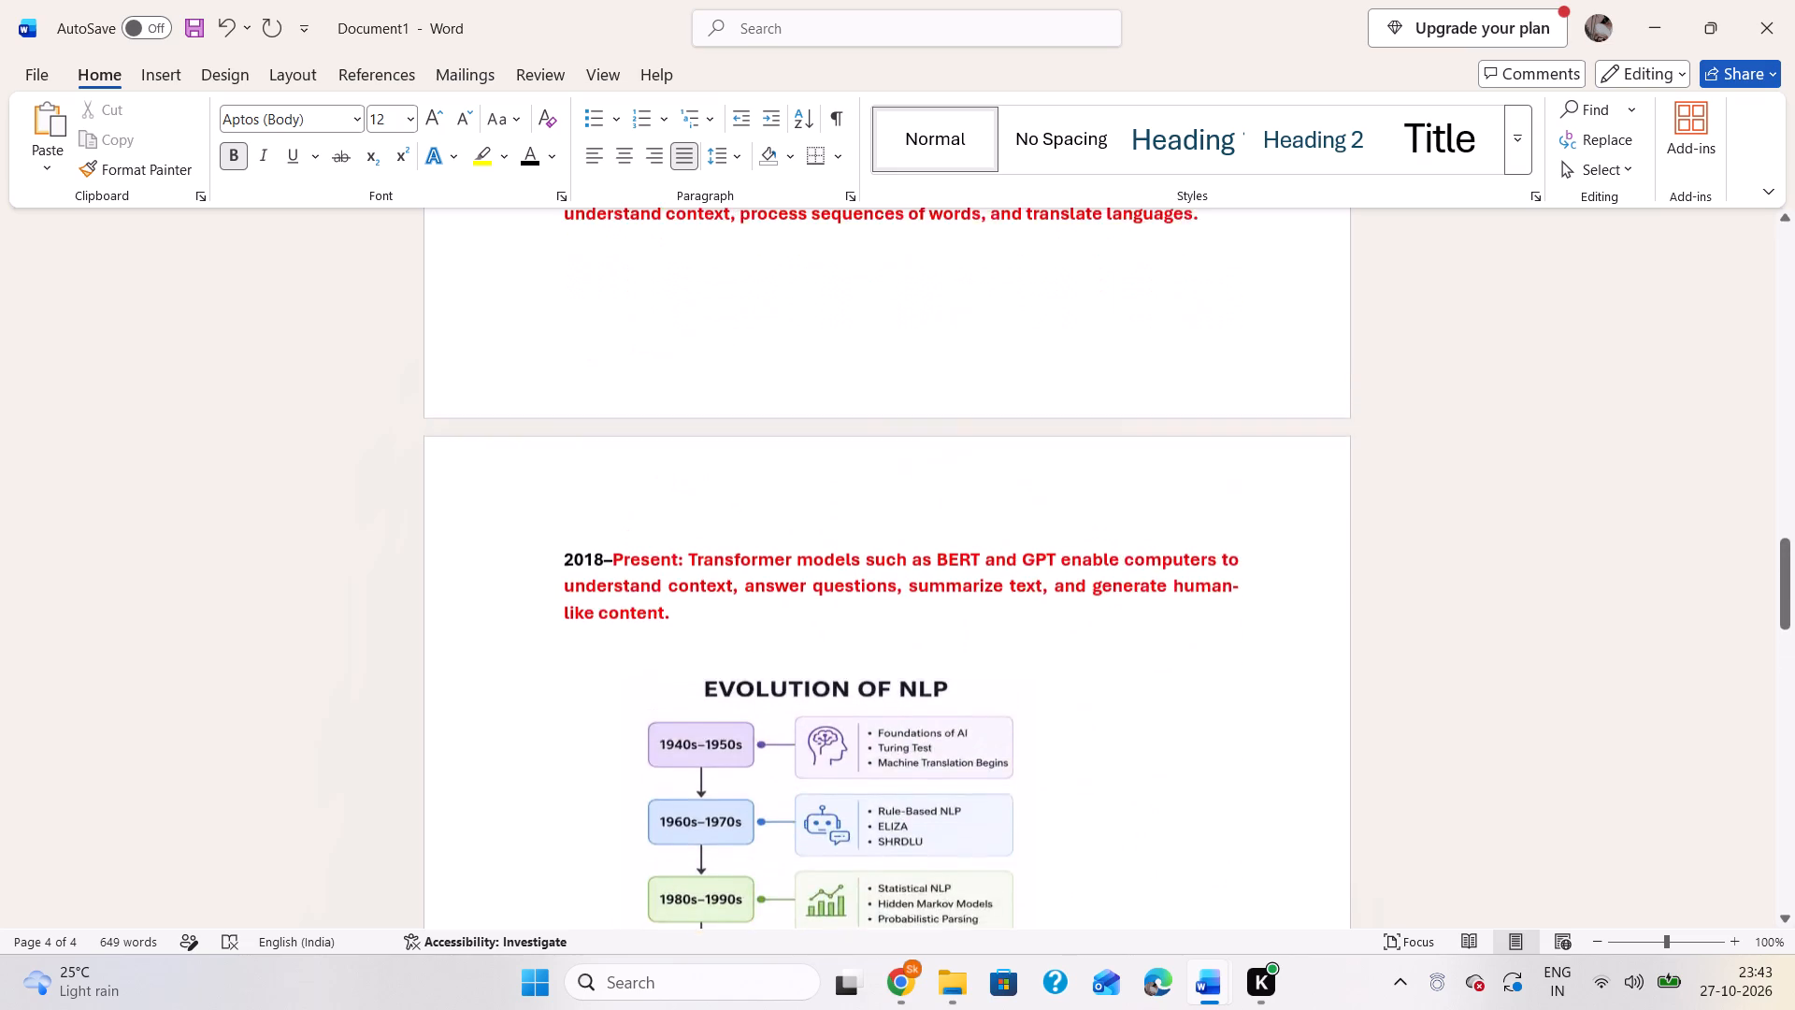
scroll(1043, 589, down, 3)
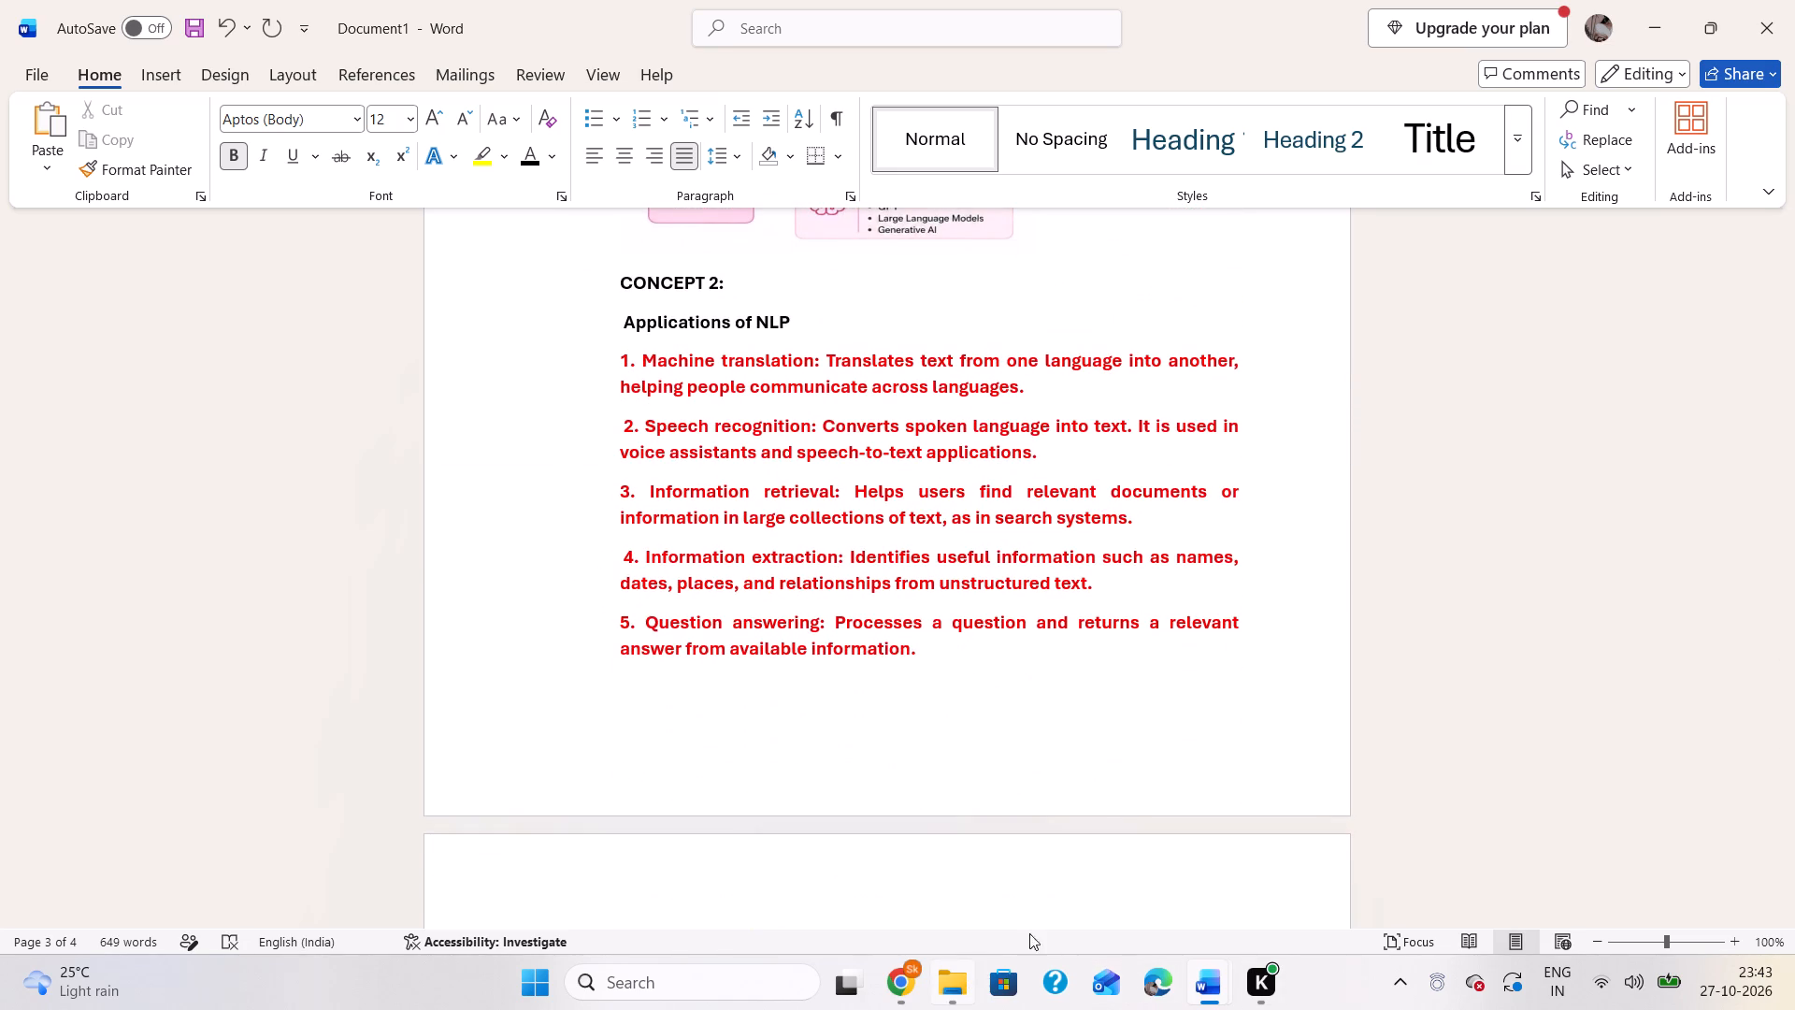
click(903, 1003)
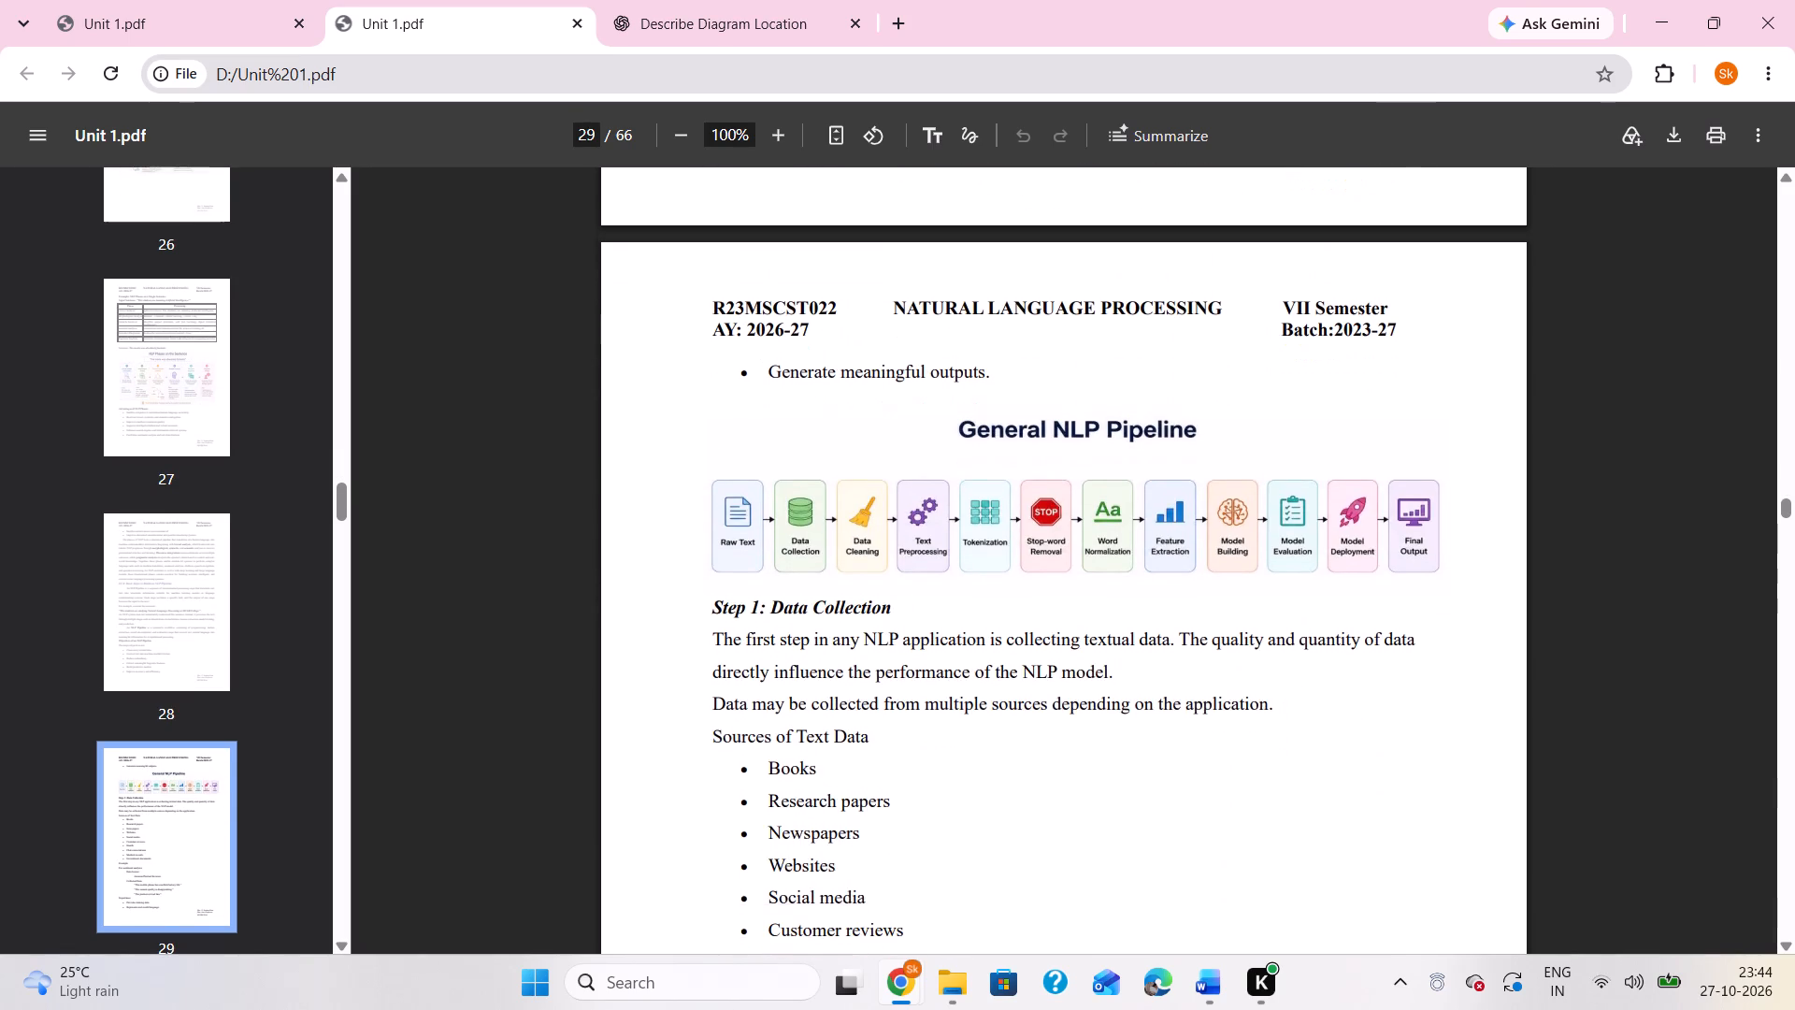
scroll(983, 837, up, 9)
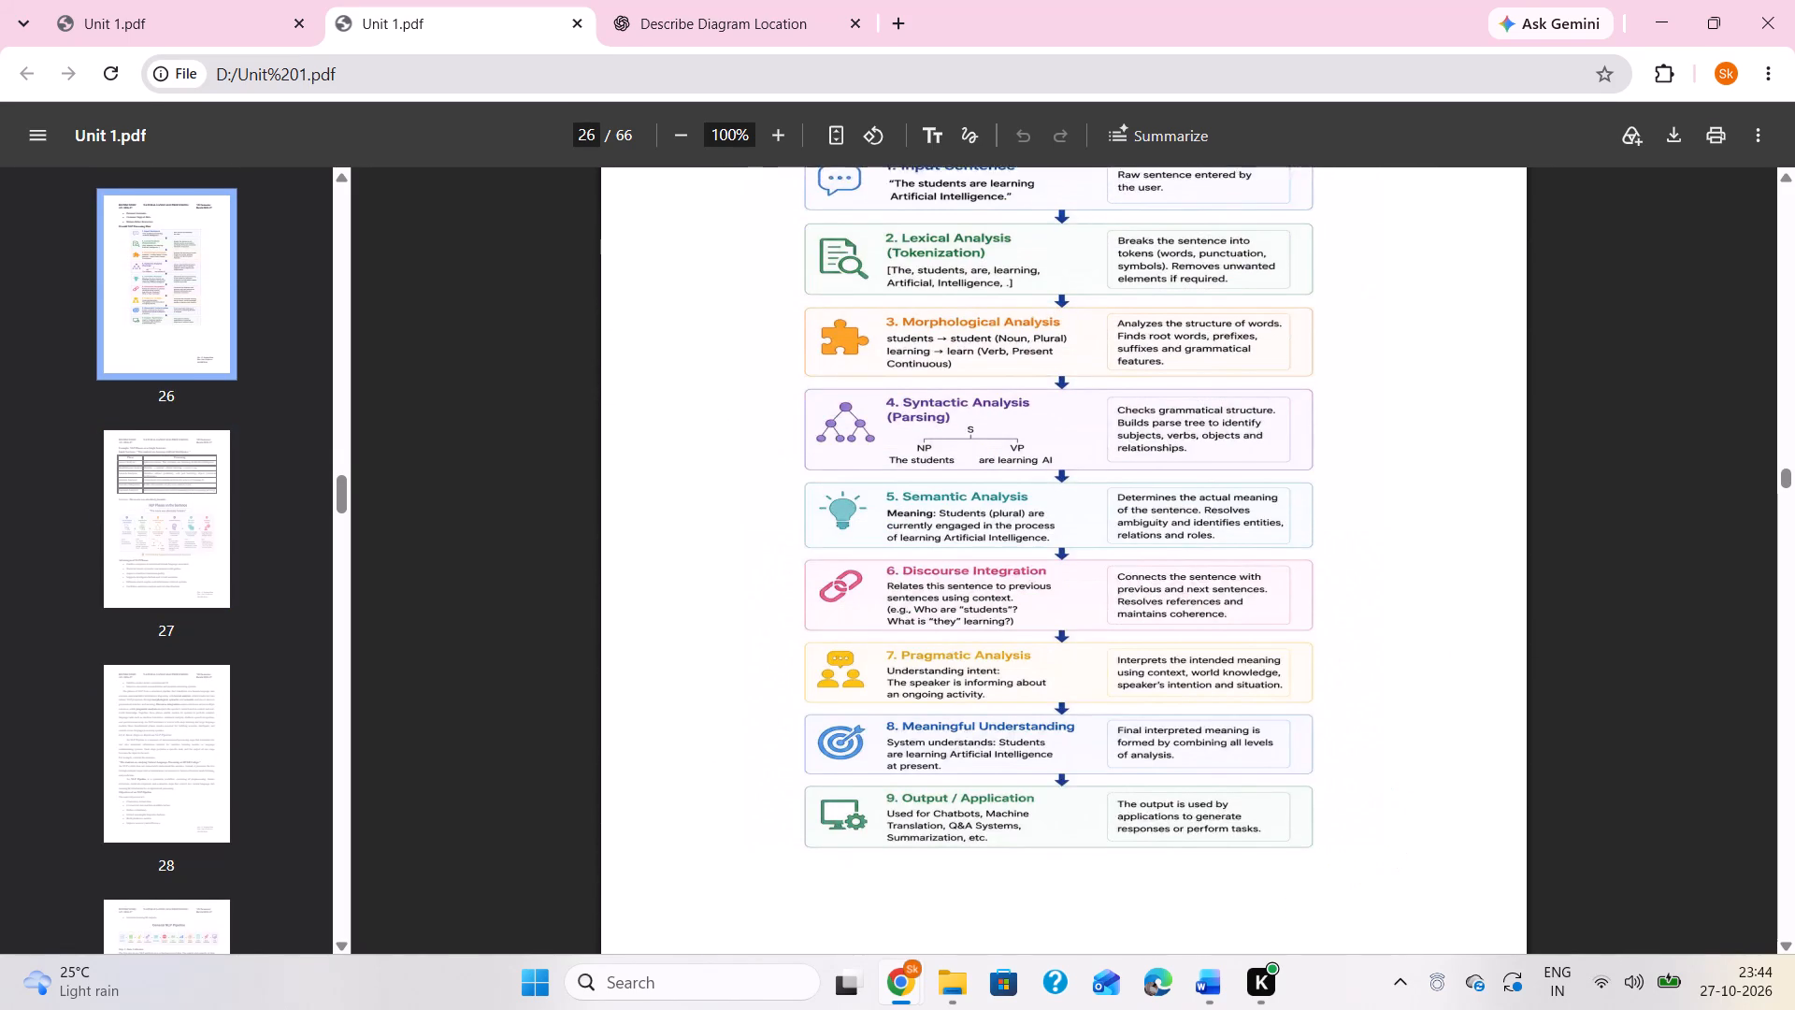
scroll(983, 837, up, 1)
scroll(983, 837, down, 3)
scroll(983, 837, up, 2)
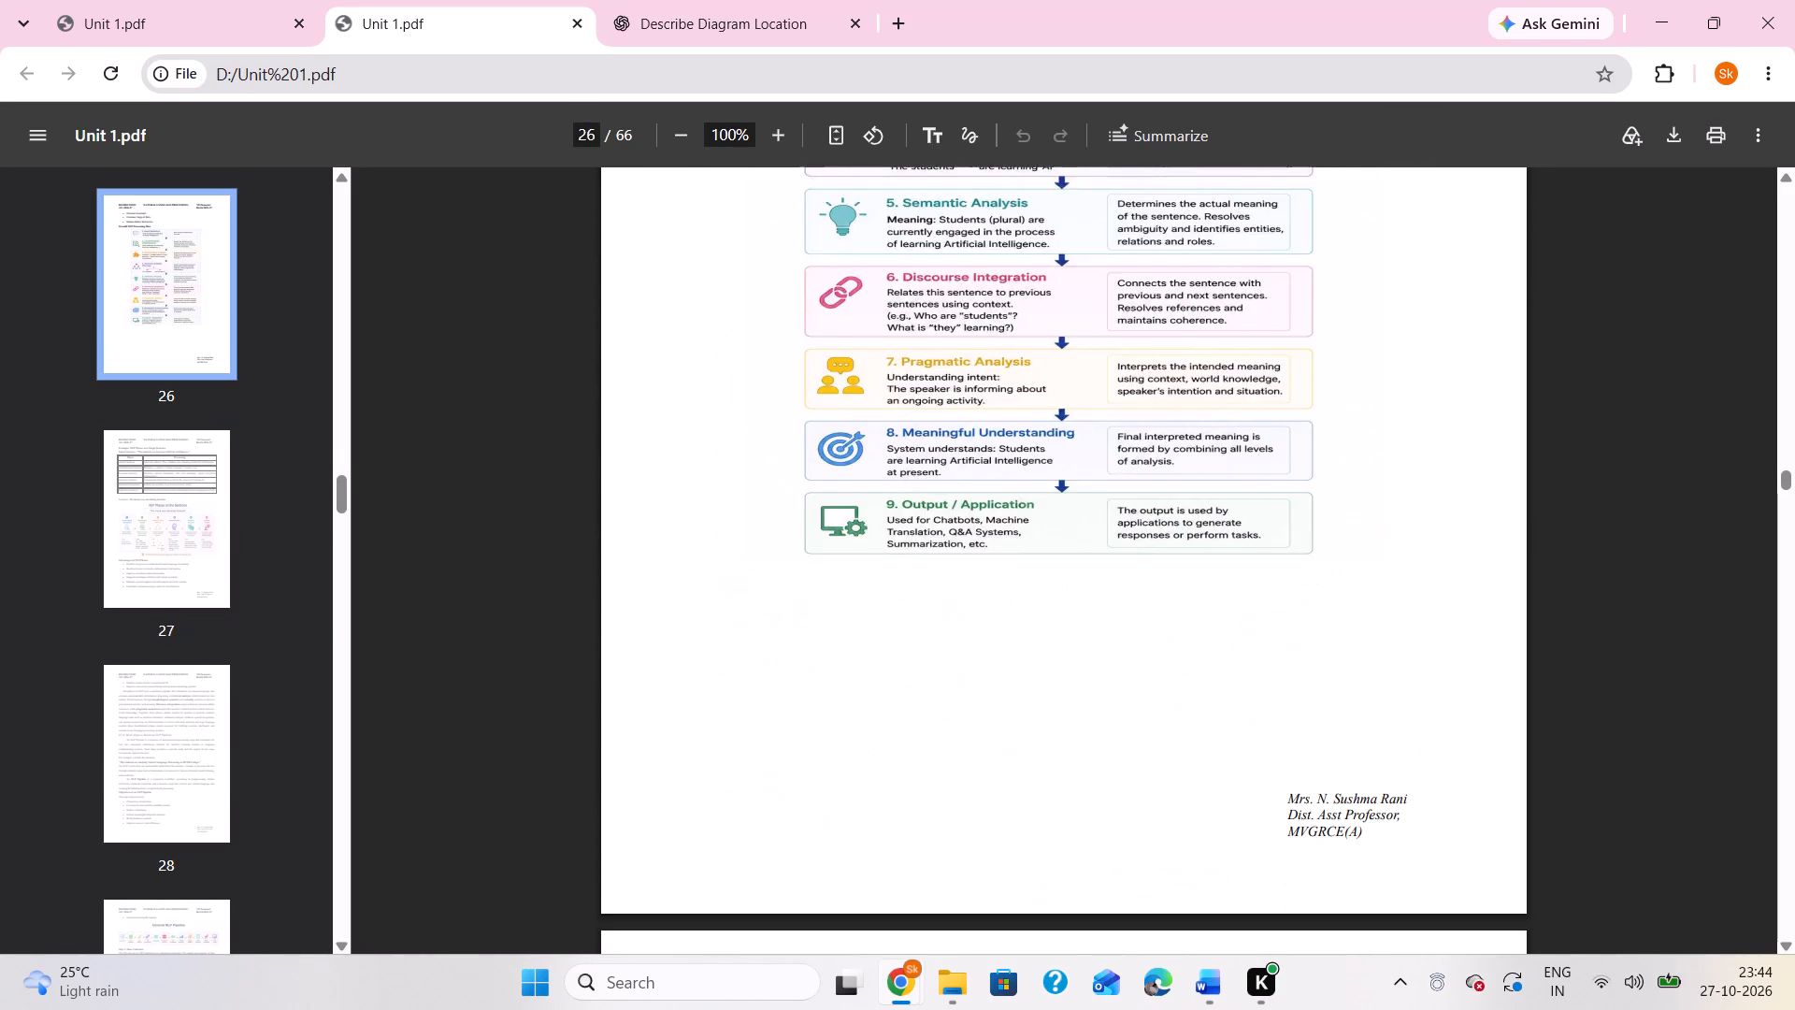
scroll(983, 837, up, 2)
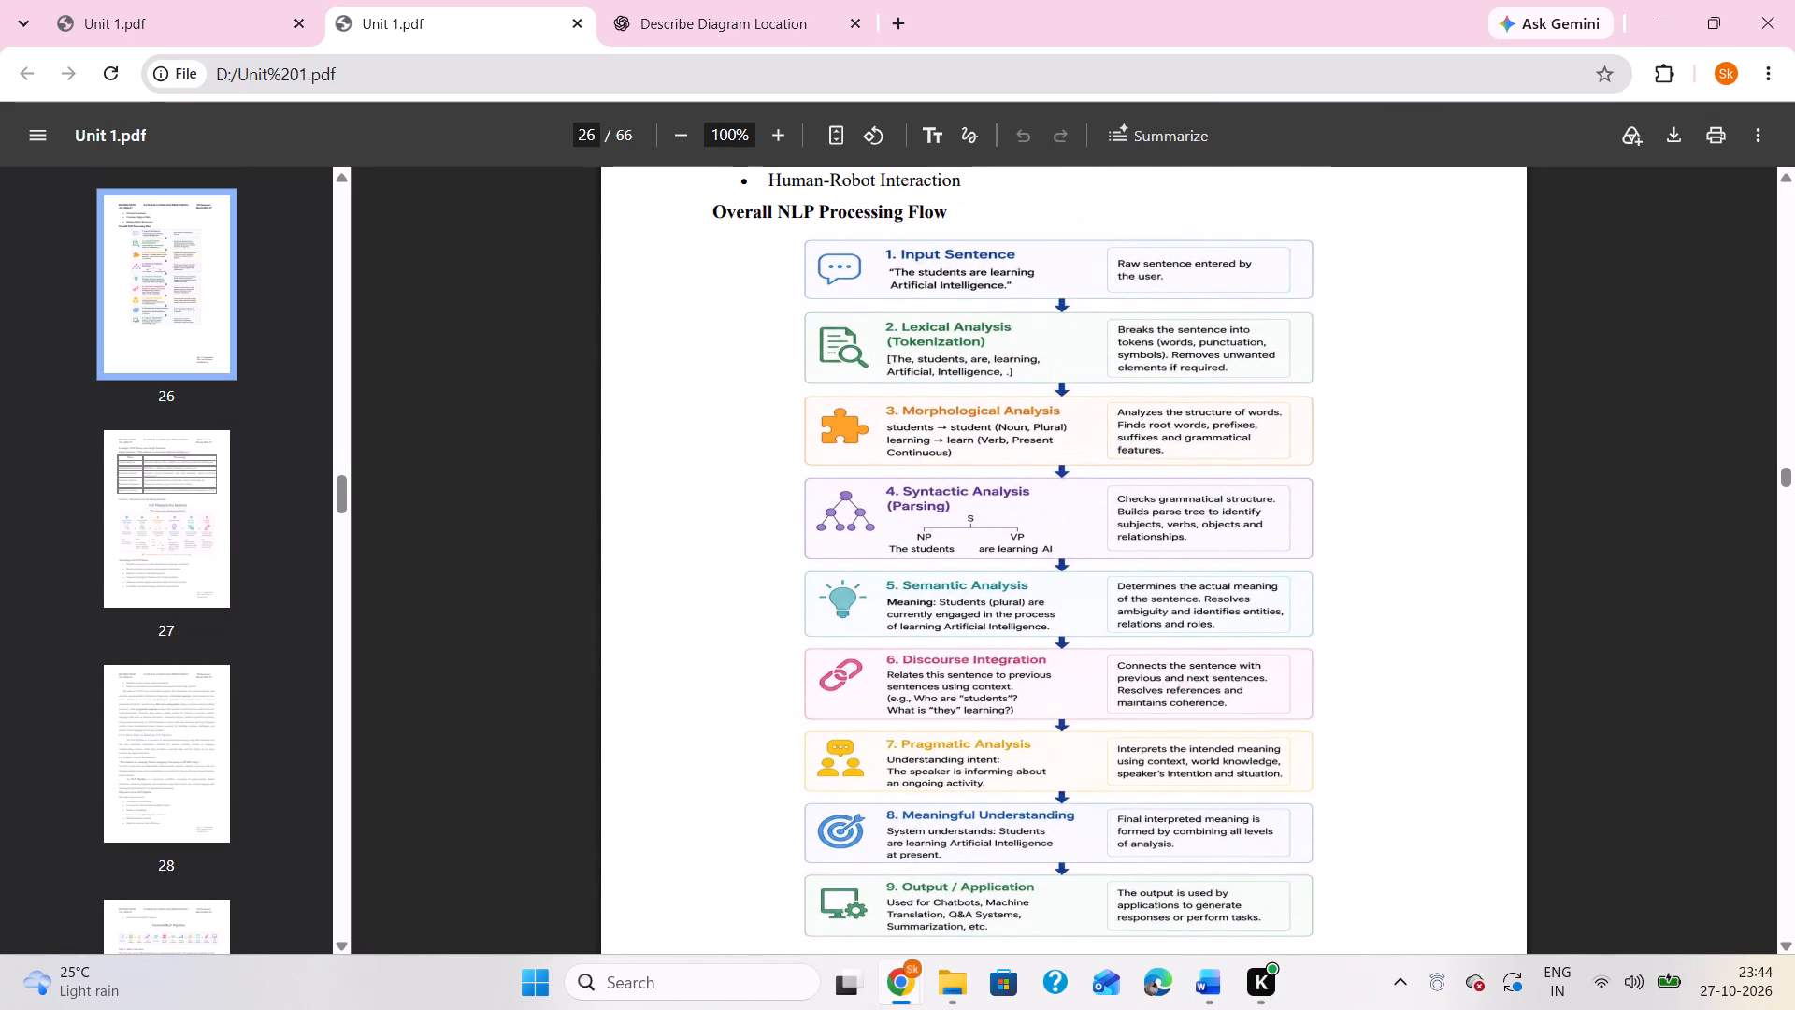
scroll(983, 837, up, 11)
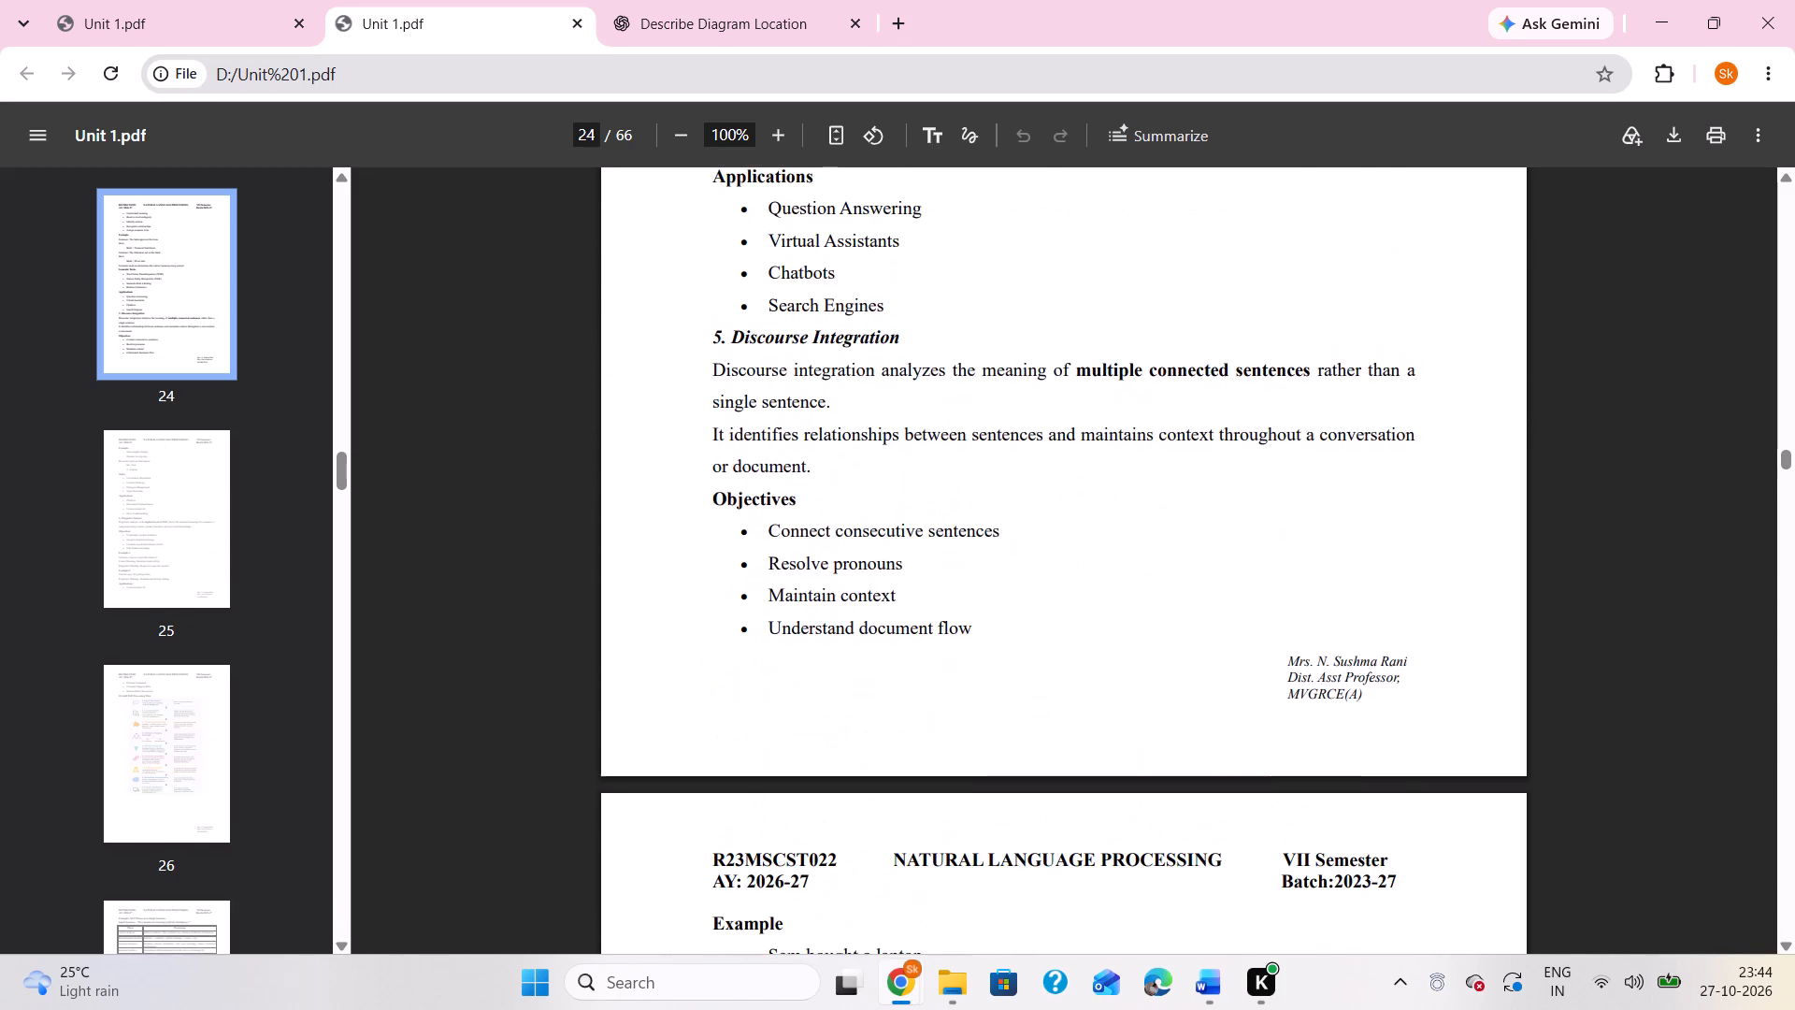
scroll(983, 837, up, 15)
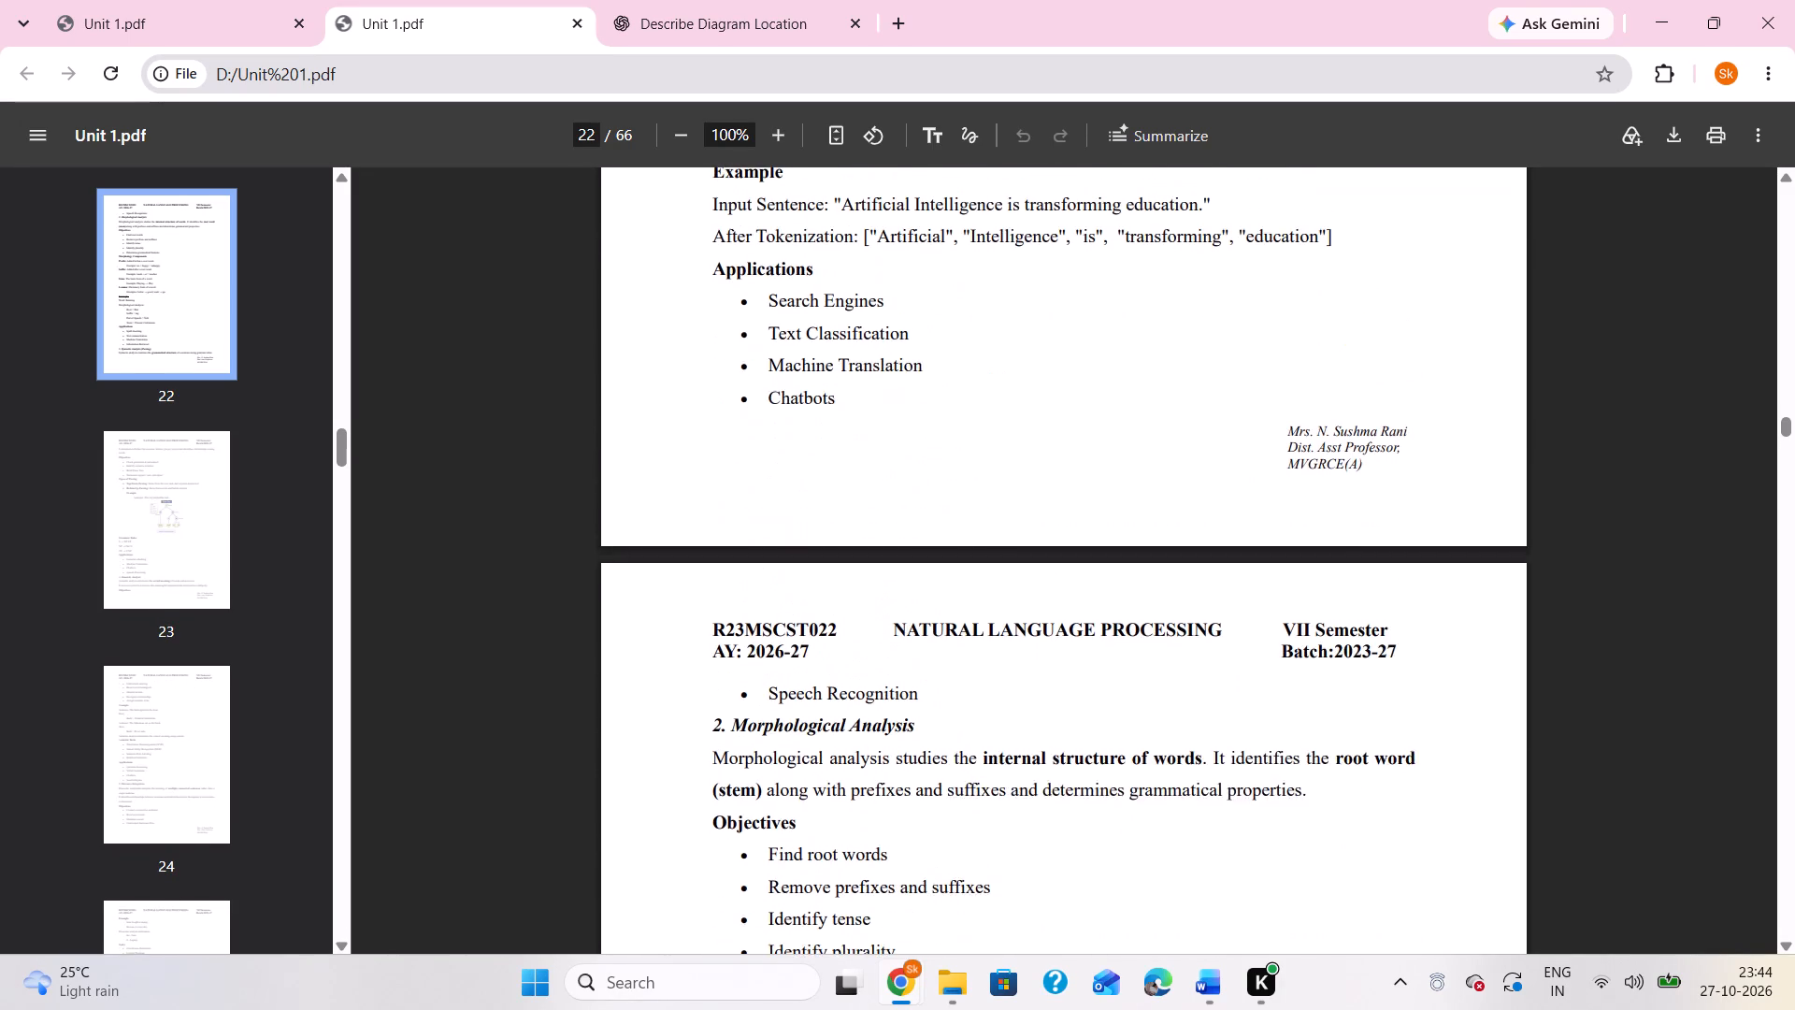
scroll(983, 837, up, 8)
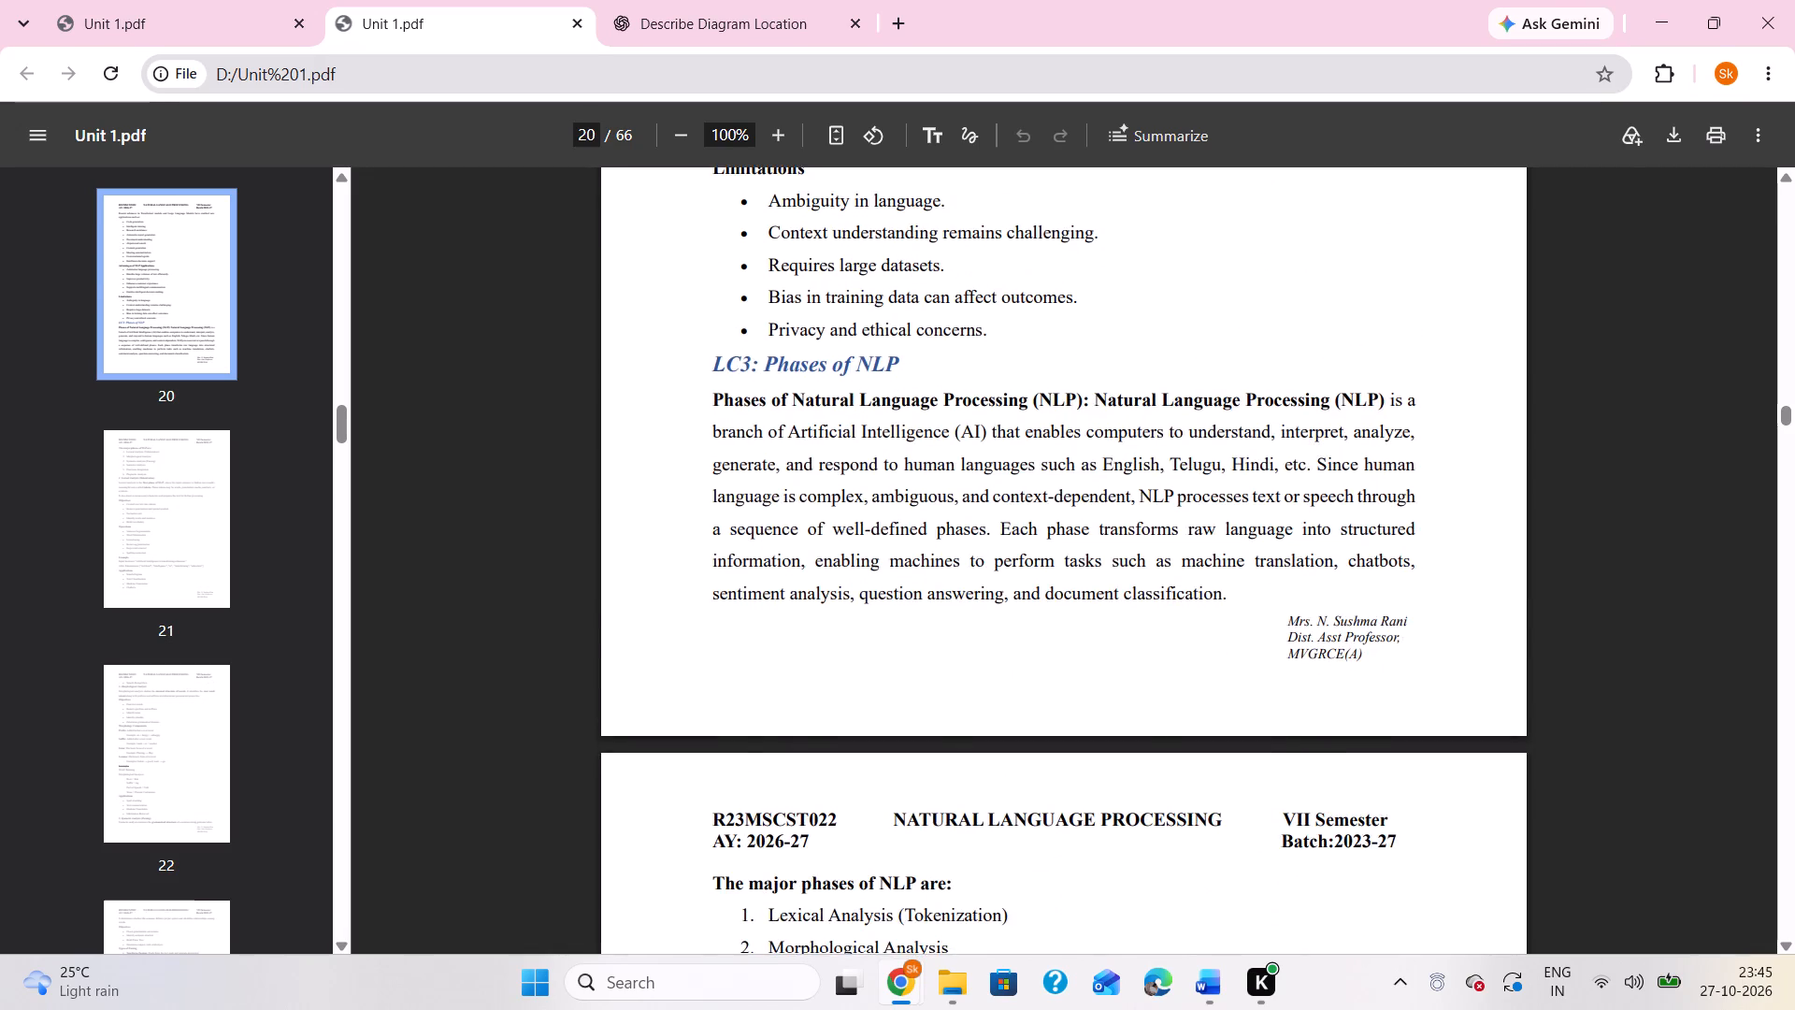
Copy "The major phases of NLP are:" with its six list items, Lexical Analysis through Pragmatic Analysis, from the PDF.
scroll(983, 837, down, 2)
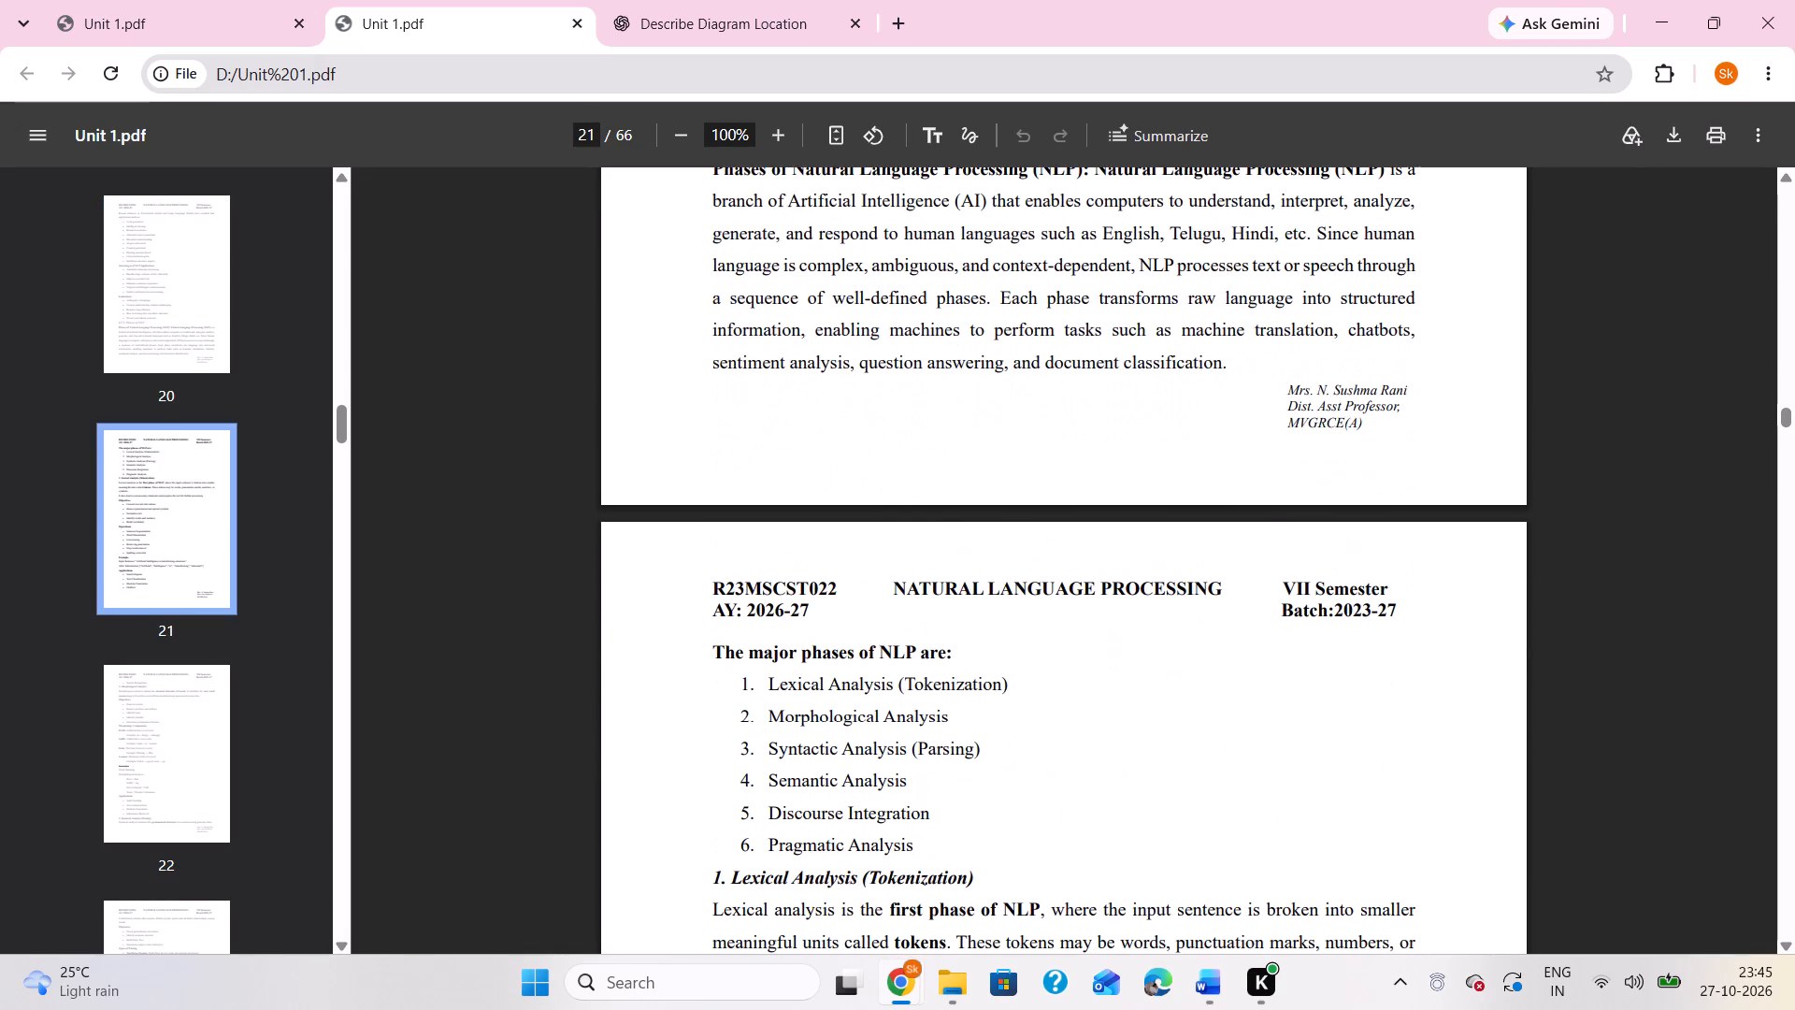
drag(711, 654, 843, 714)
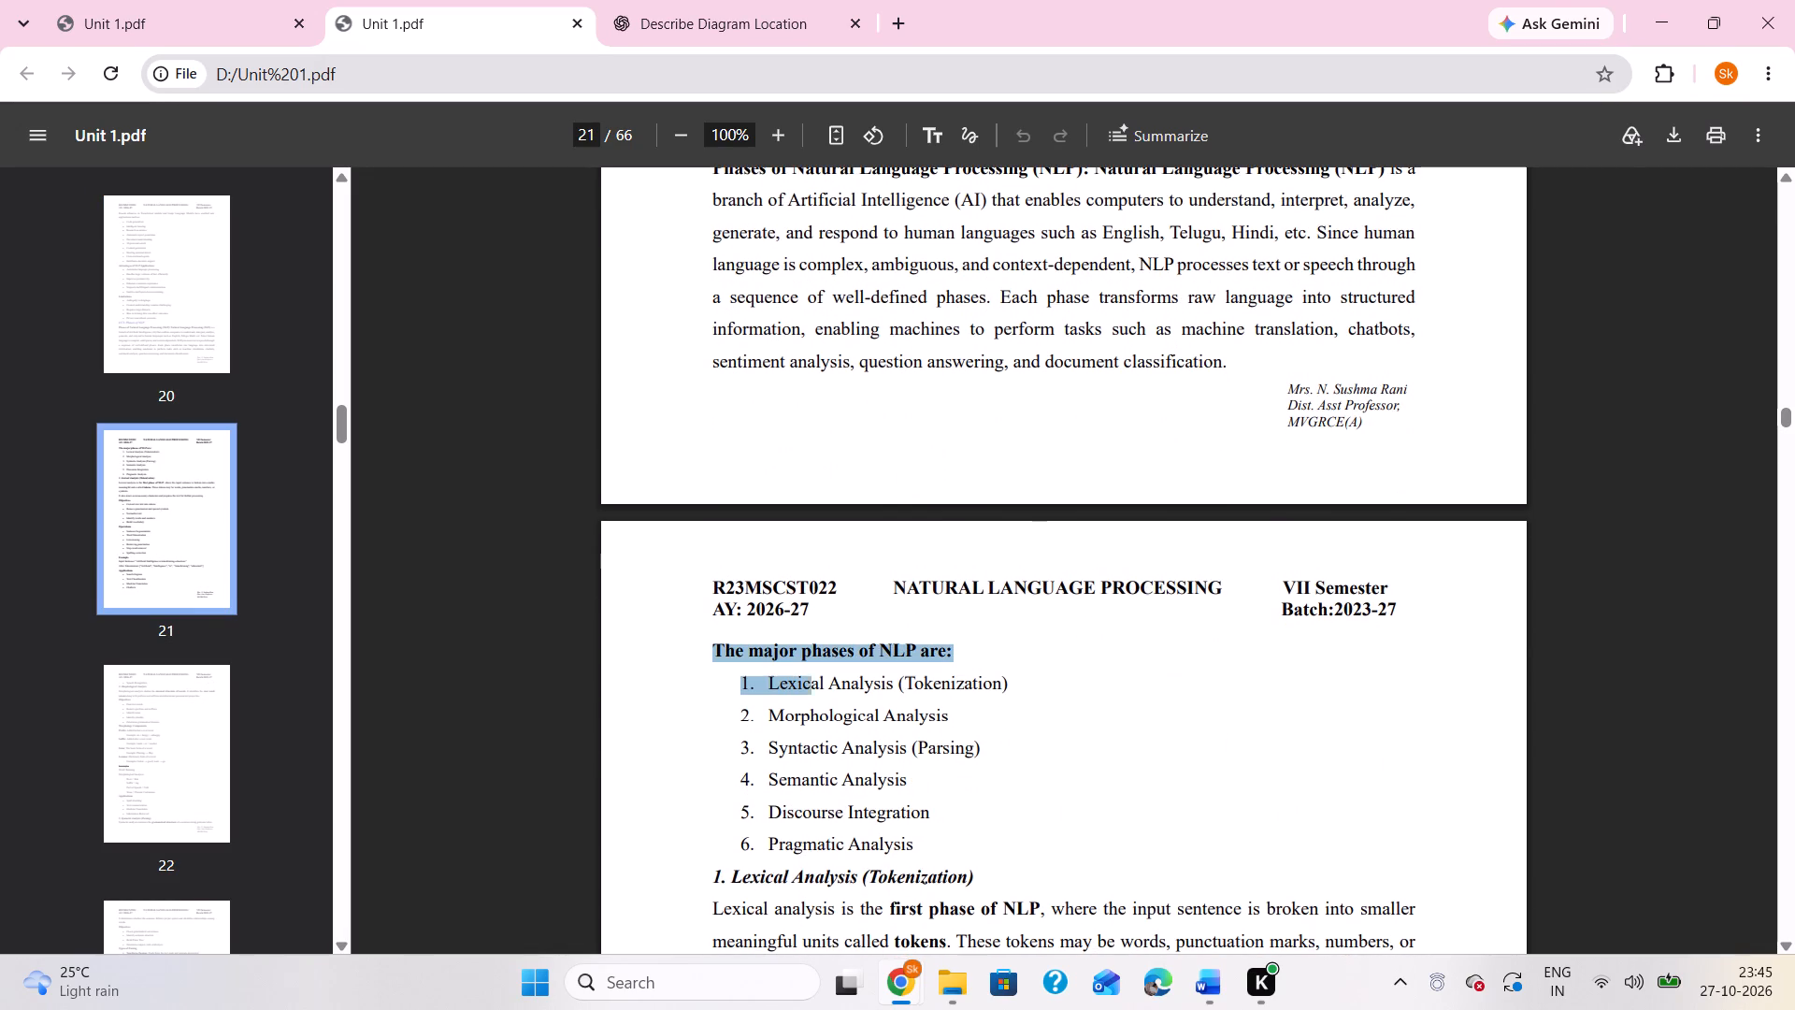
drag(843, 714, 926, 842)
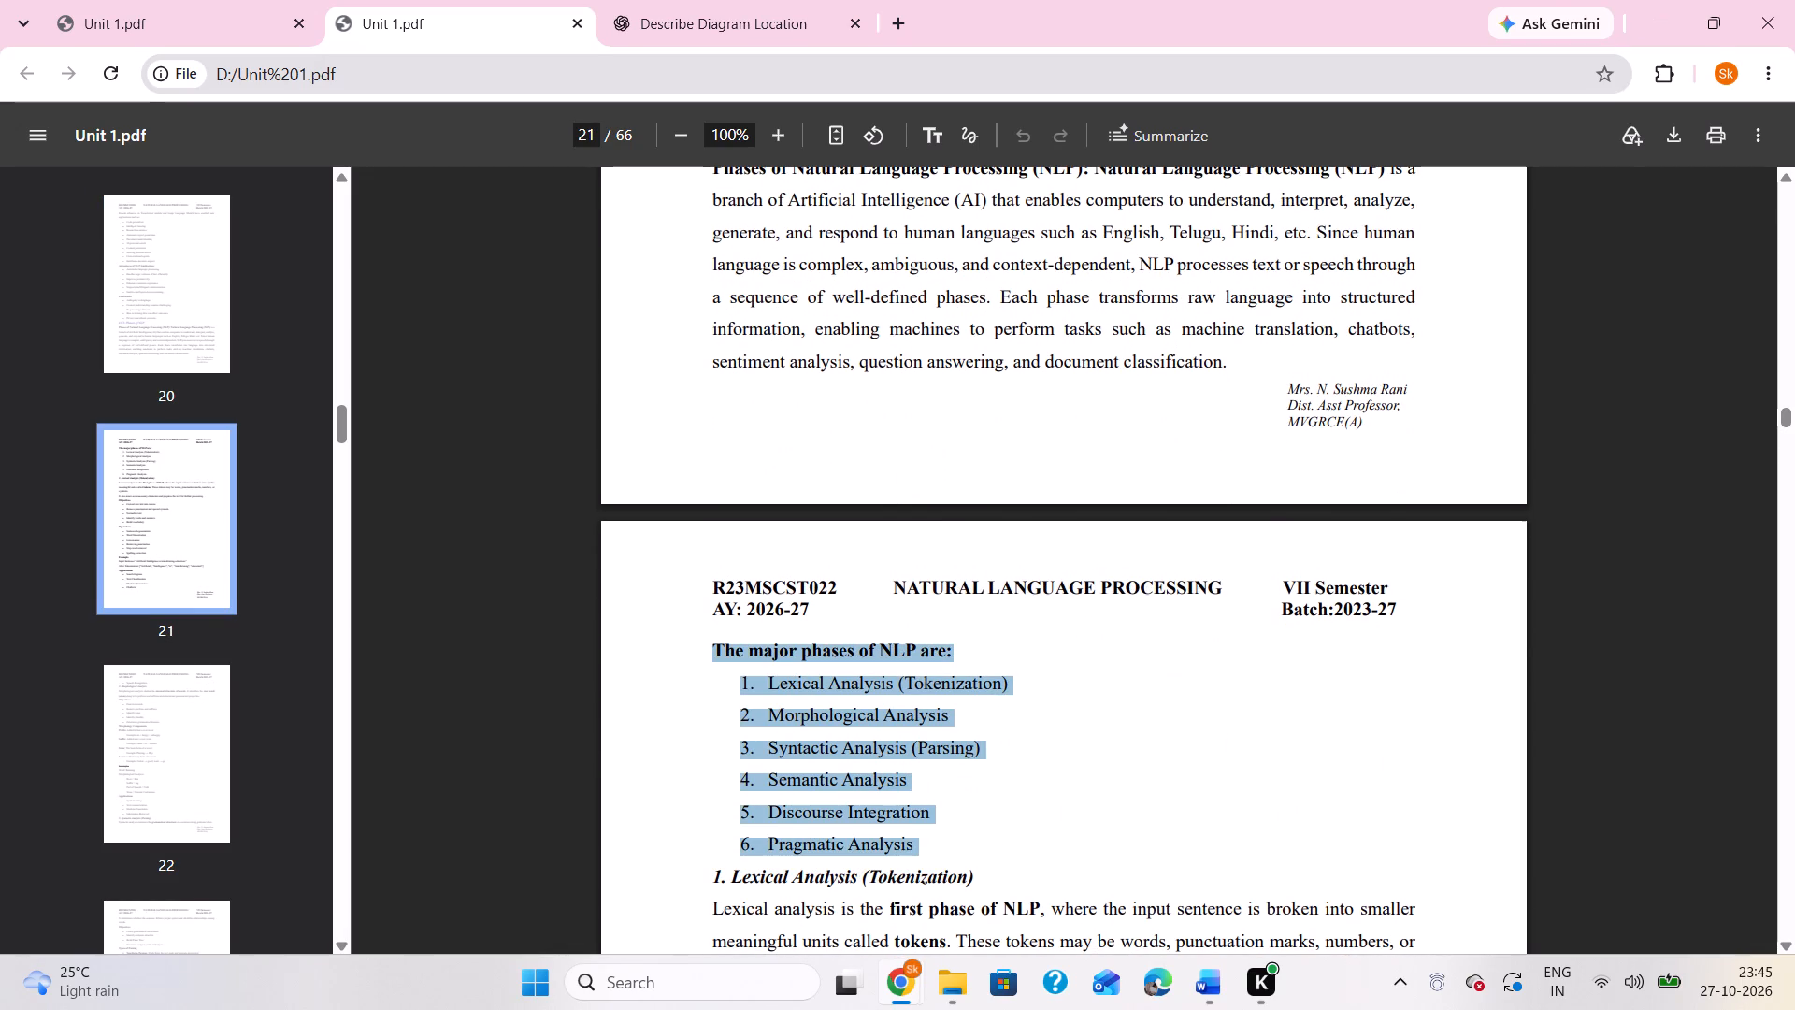
drag(926, 842, 925, 843)
key(ctrl+c)
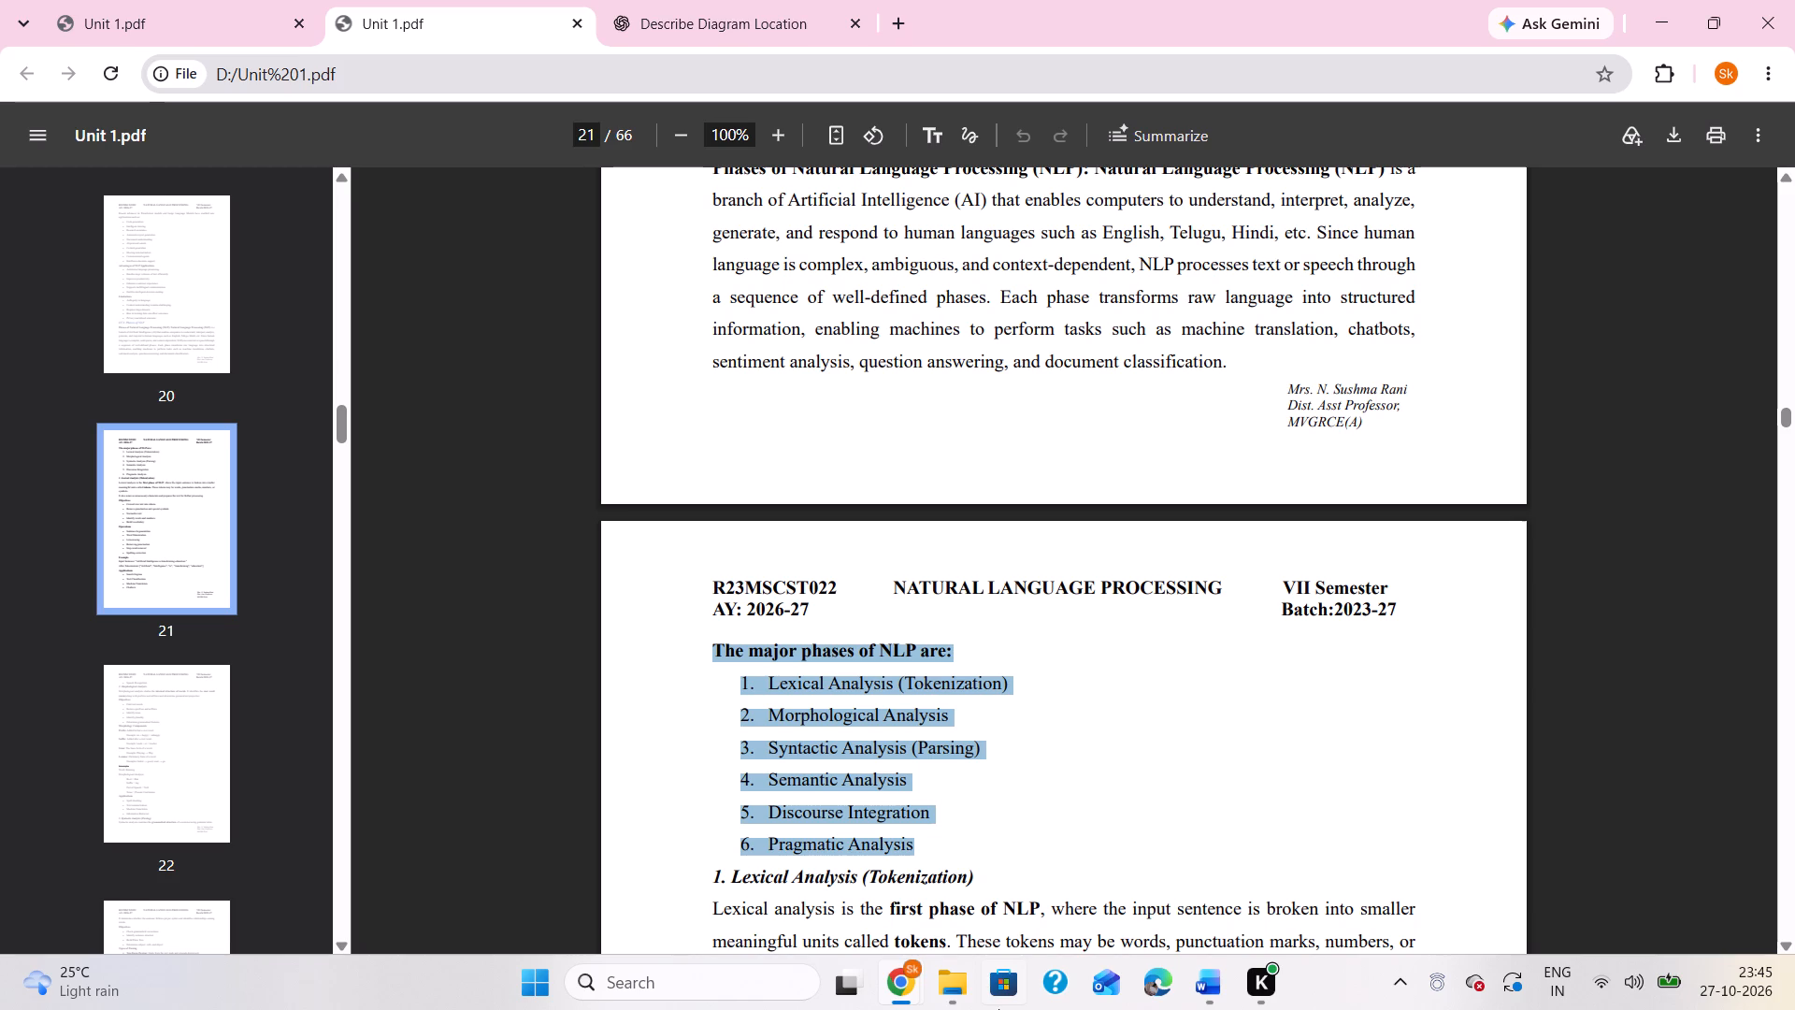
In Document1 in Word, add the heading "CONCEPT 3:" below the Text summarization item and paste the copied NLP phases under it.
click(1203, 979)
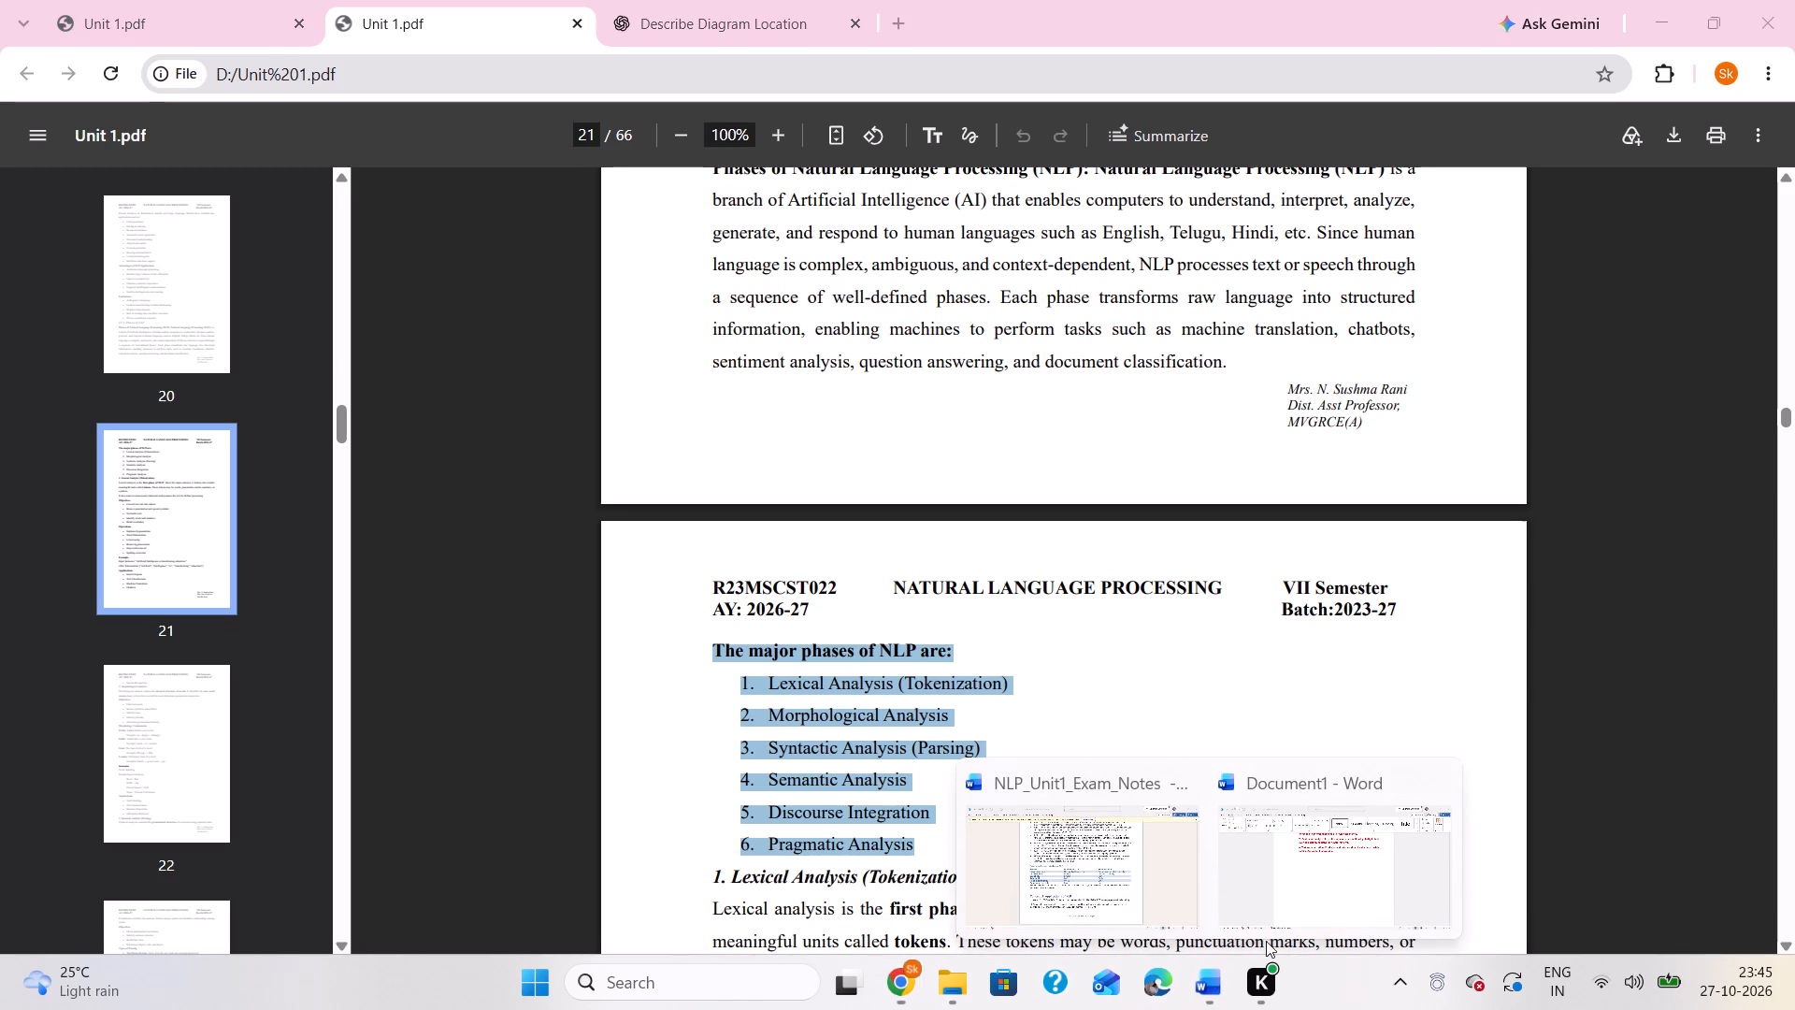
click(1343, 904)
click(972, 378)
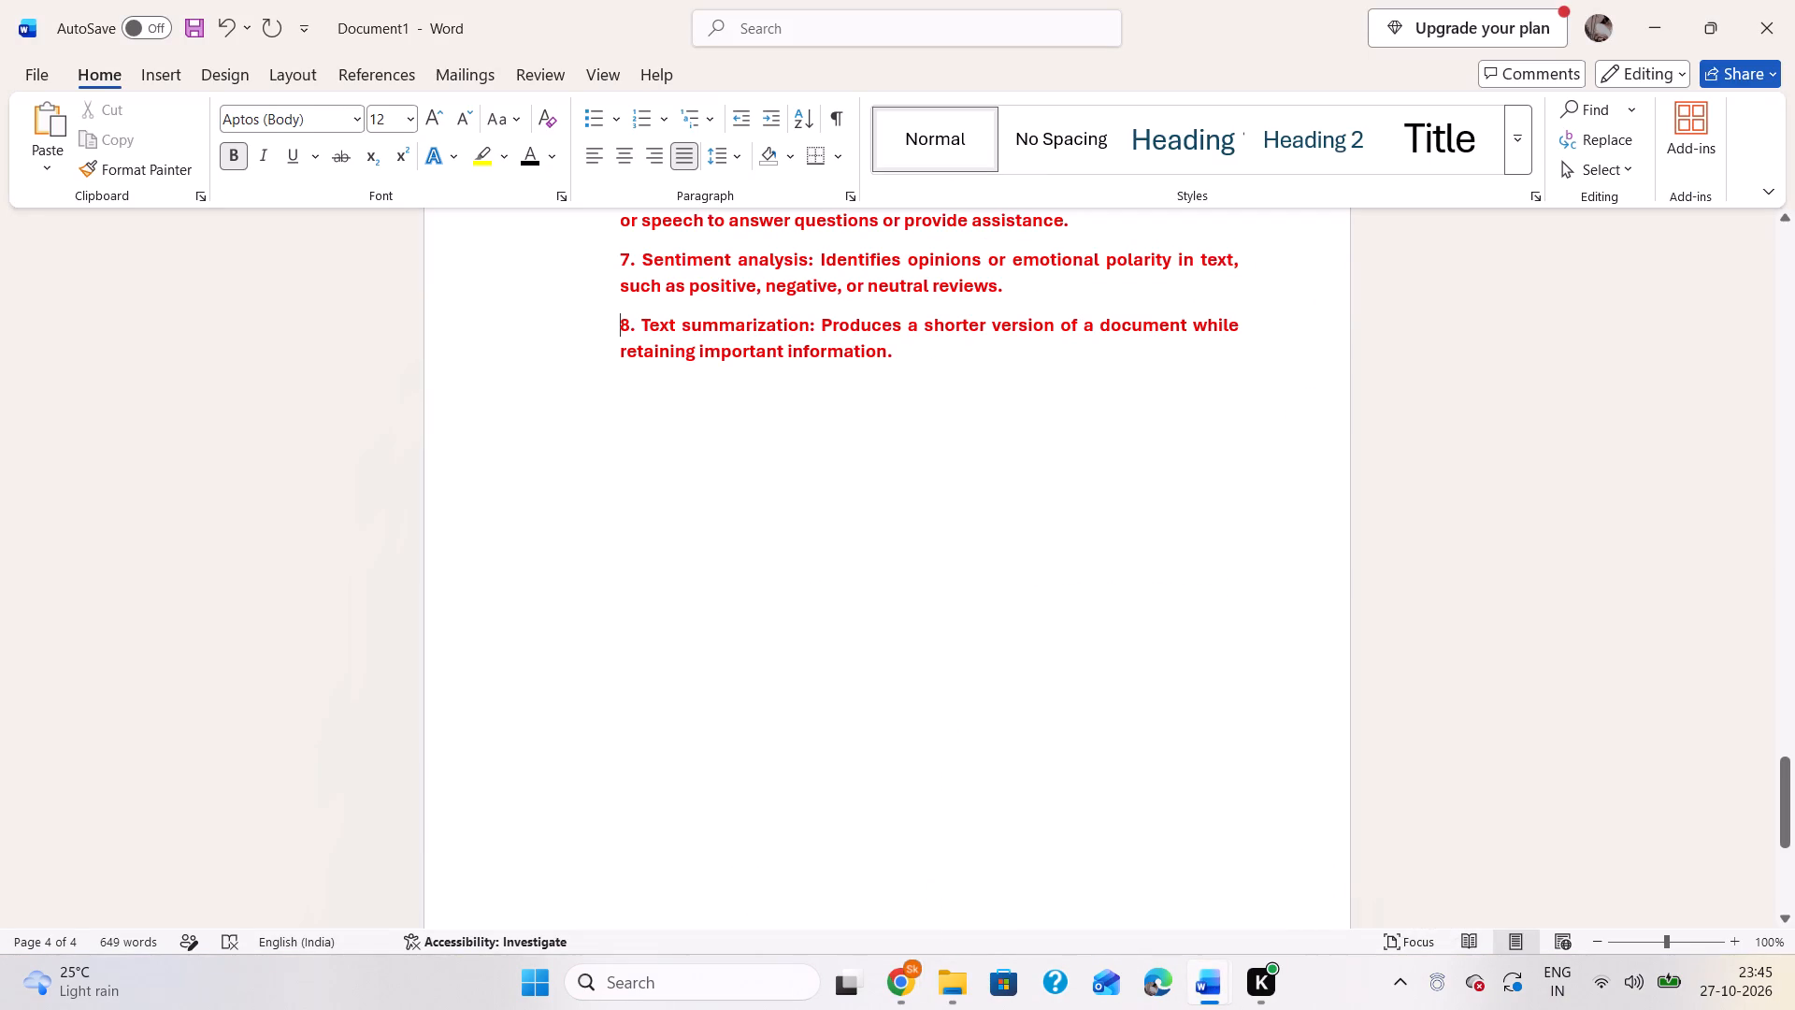
key(Return)
key(Return)
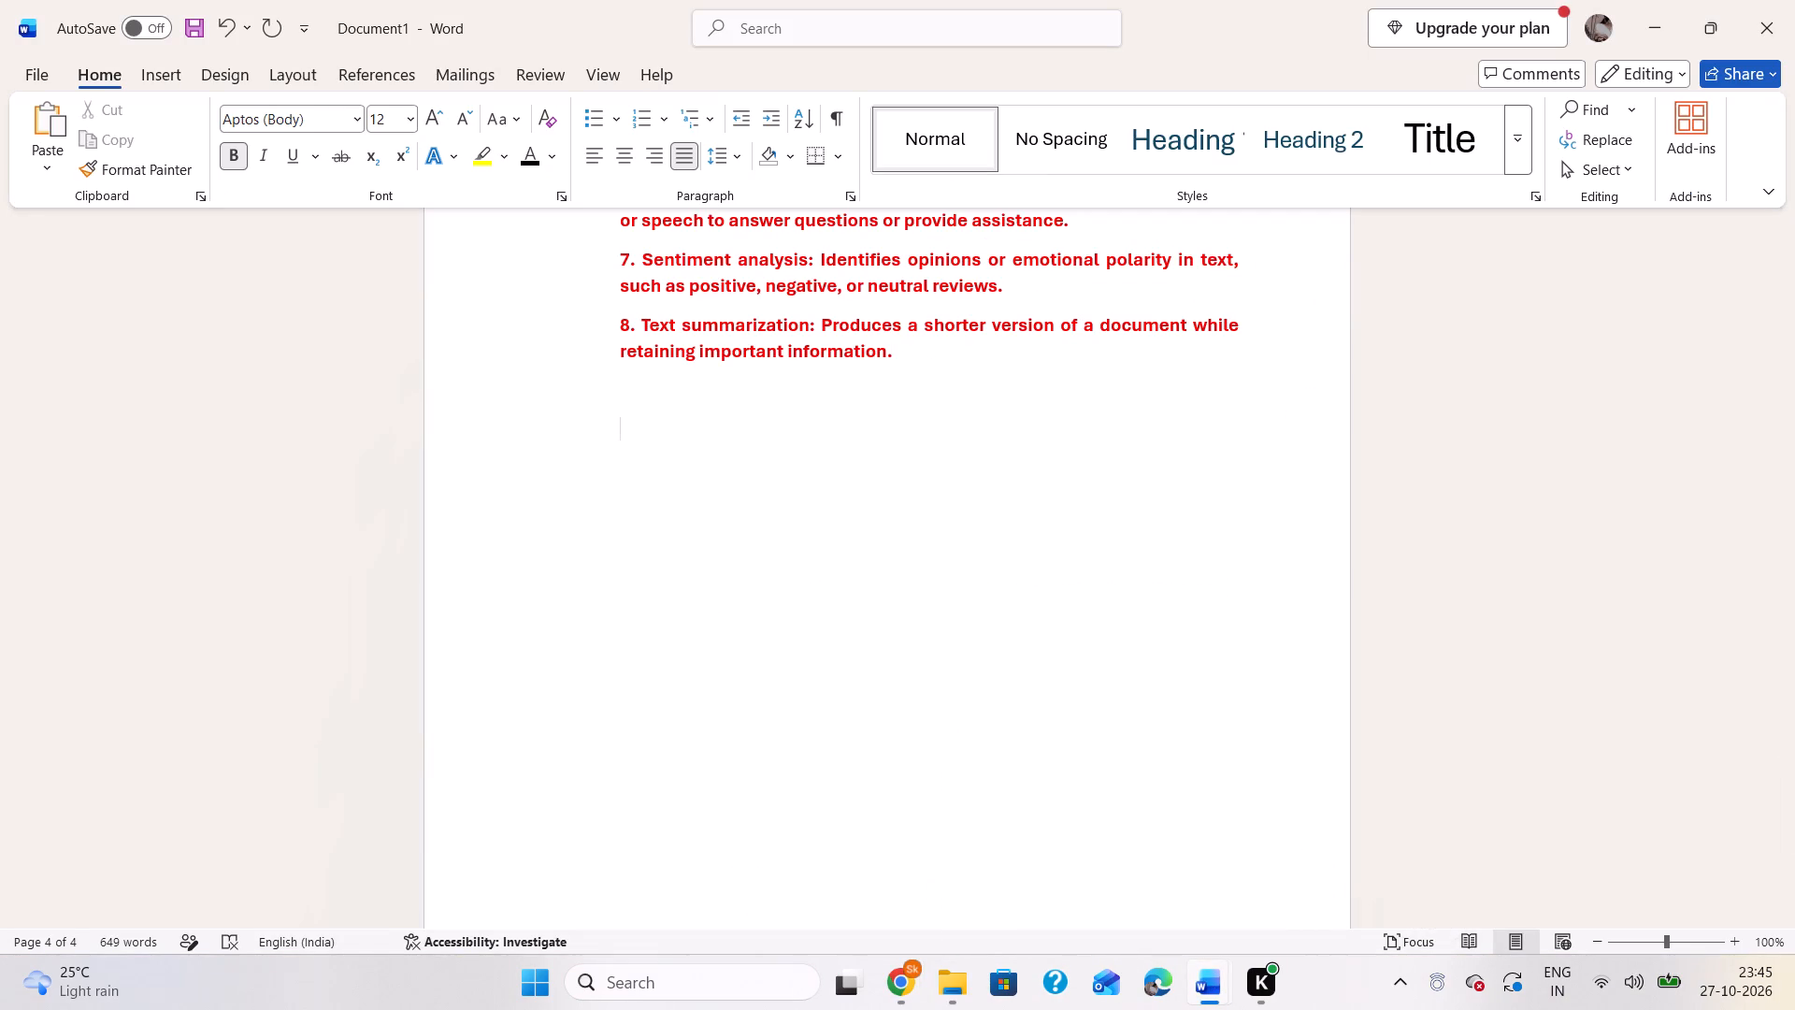
text(CONCEPT 3)
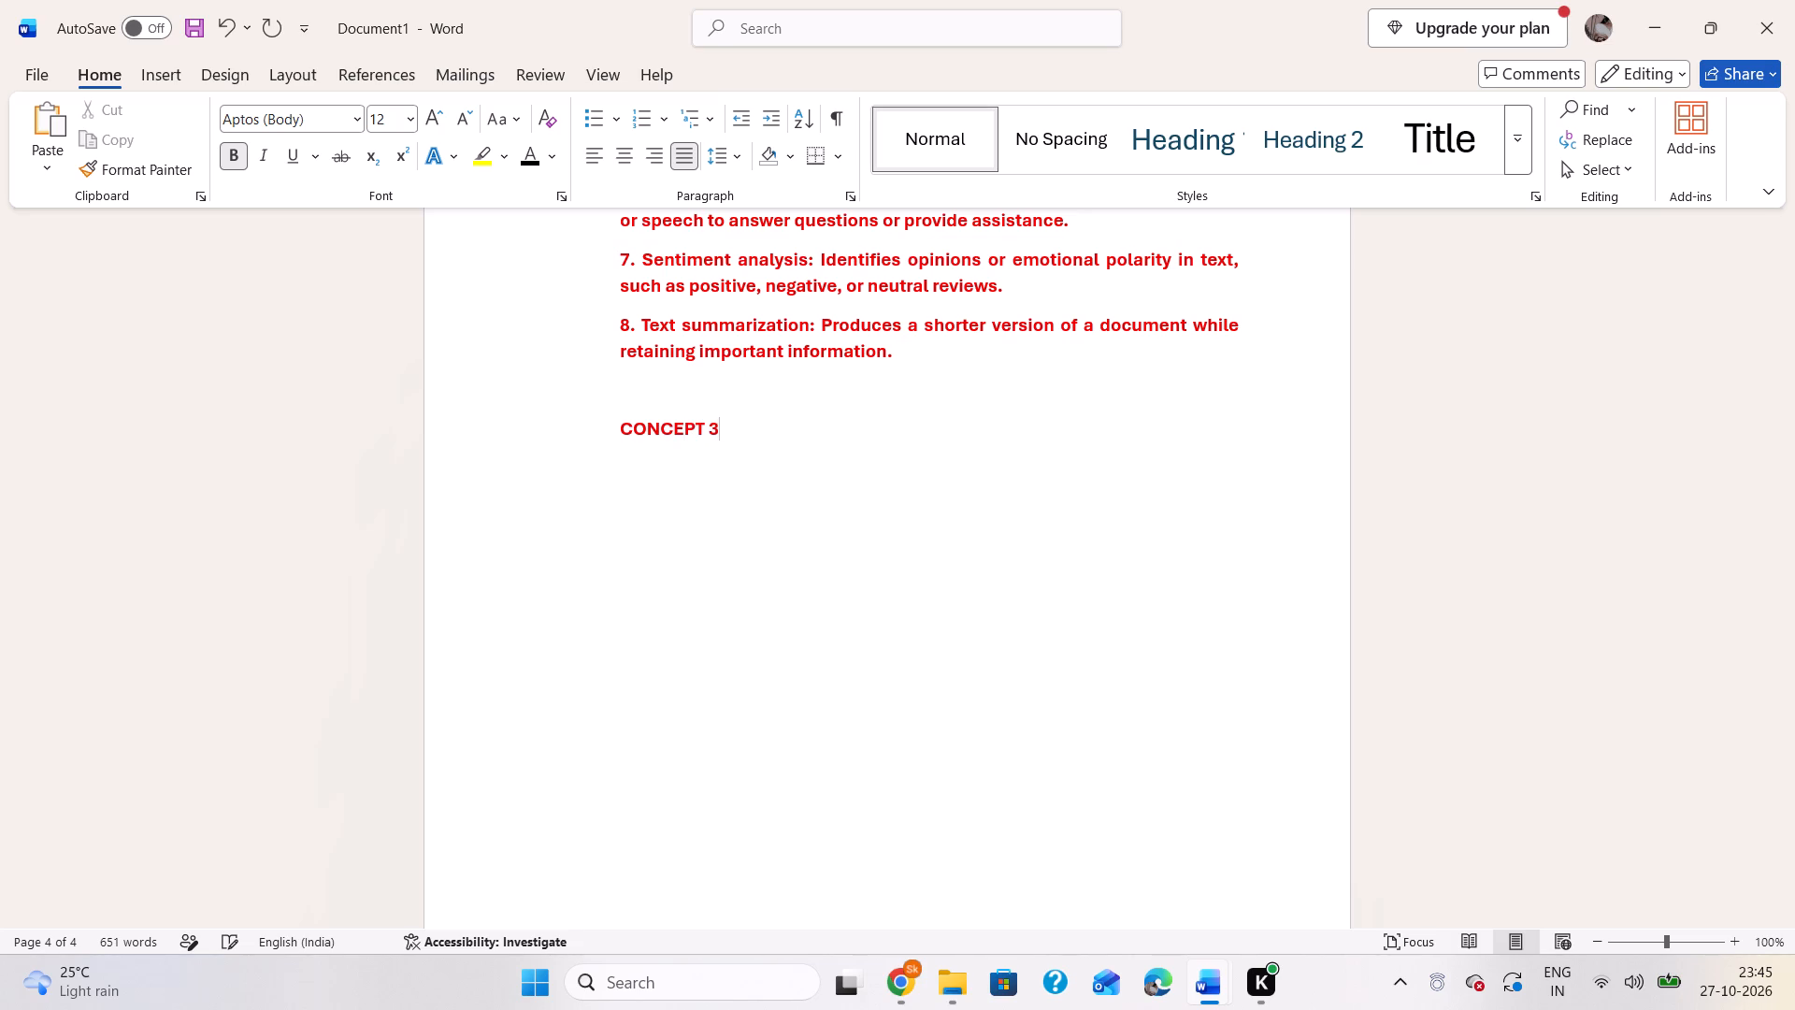
key(shift+colon)
key(Return)
key(ctrl+v)
Start the numbered phases on a new line below "The major phases of NLP are:".
click(916, 468)
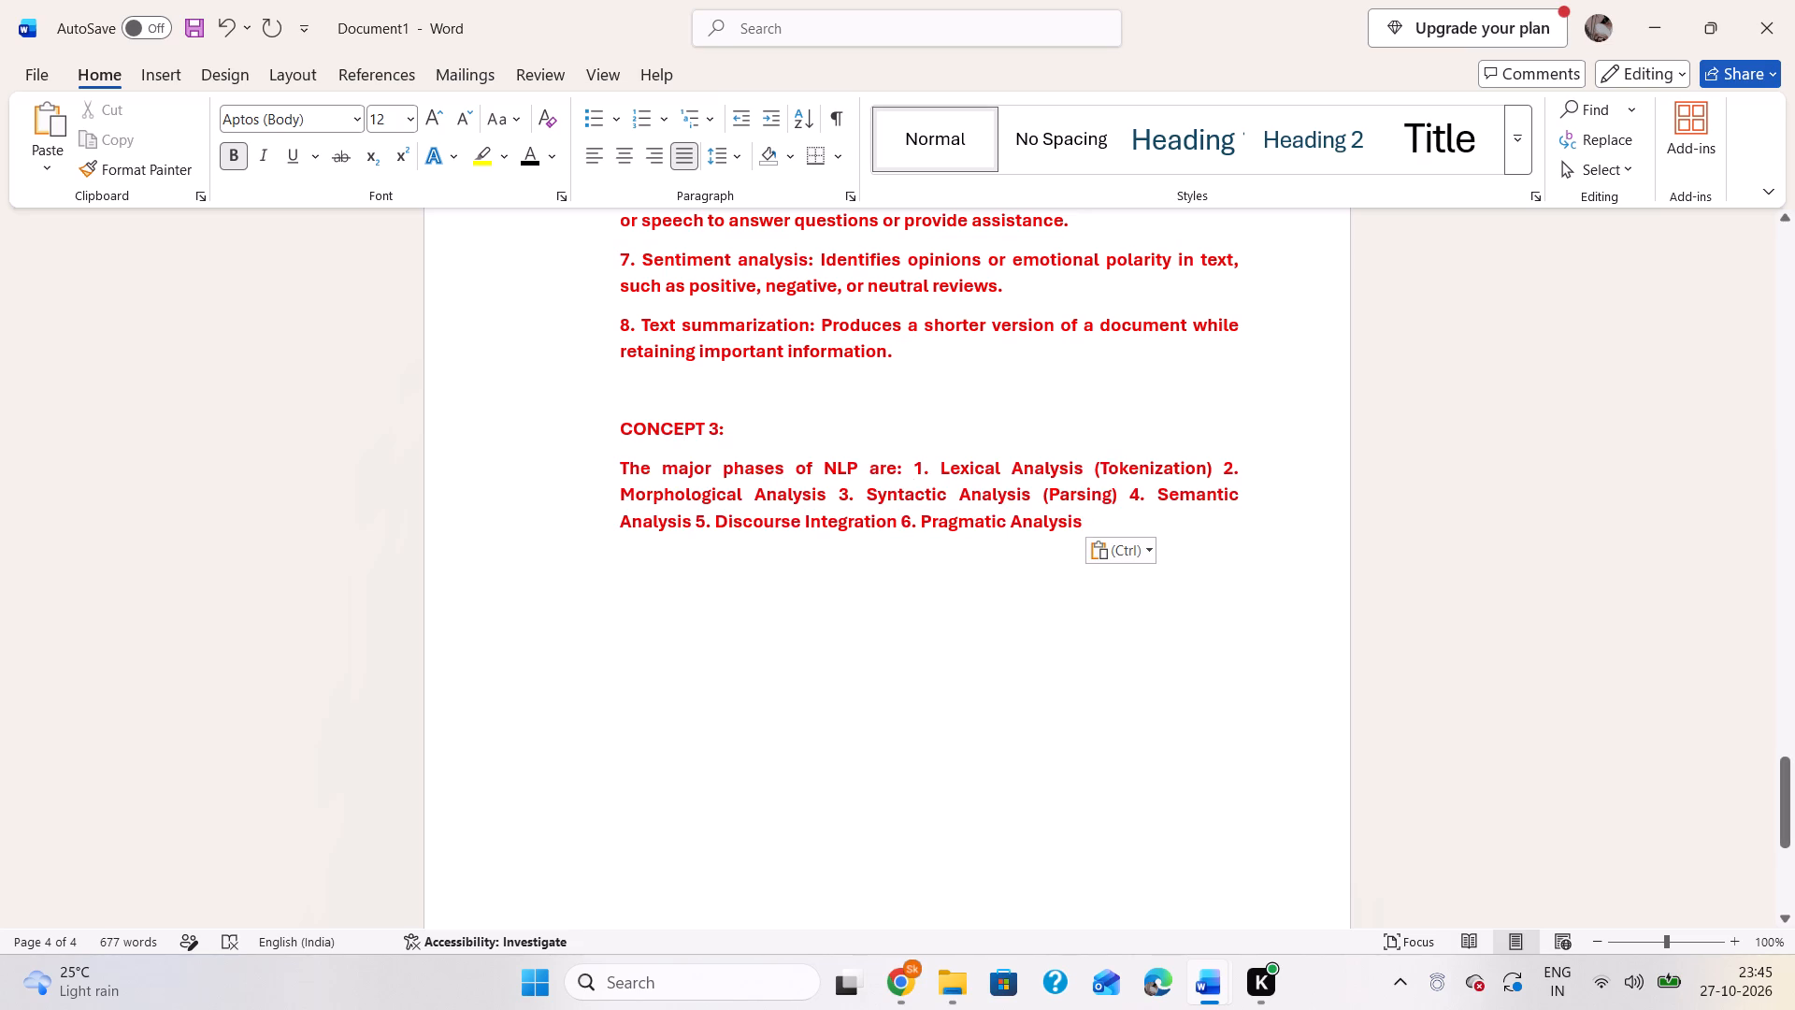
key(Return)
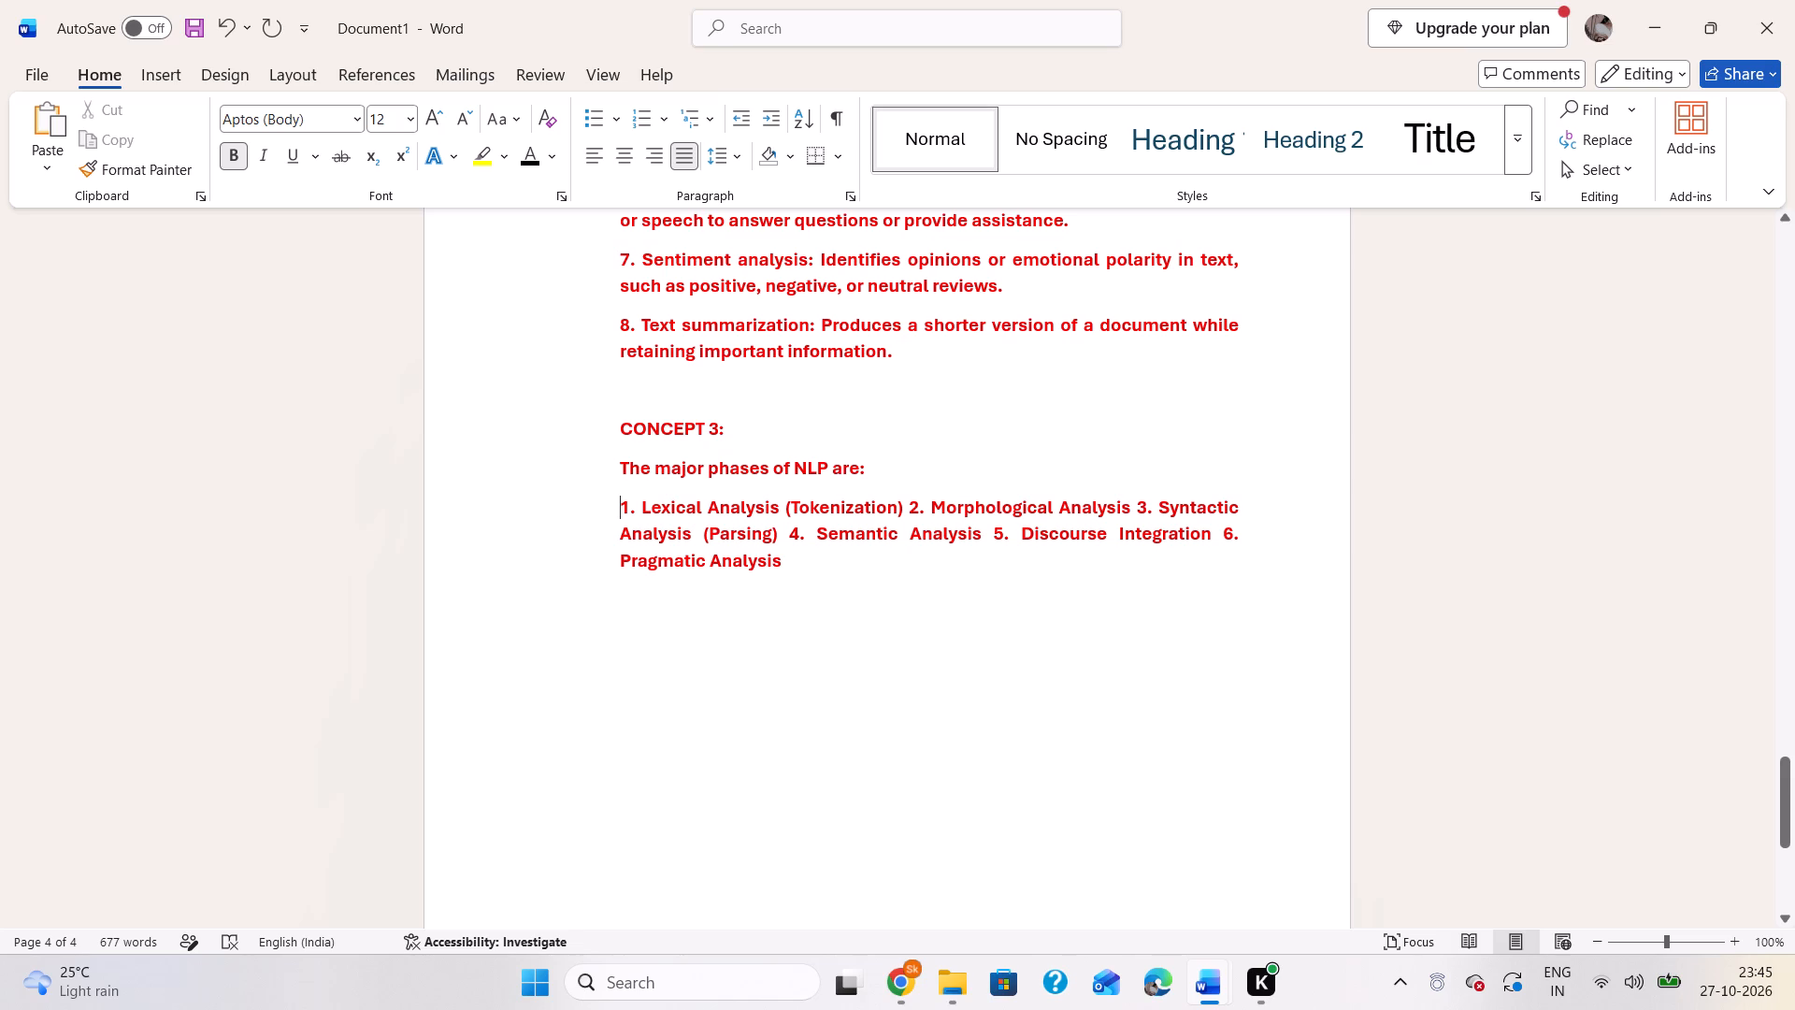
Change the font colour of "CONCEPT 3:" and "The major phases of NLP are:" to black.
drag(610, 425, 938, 471)
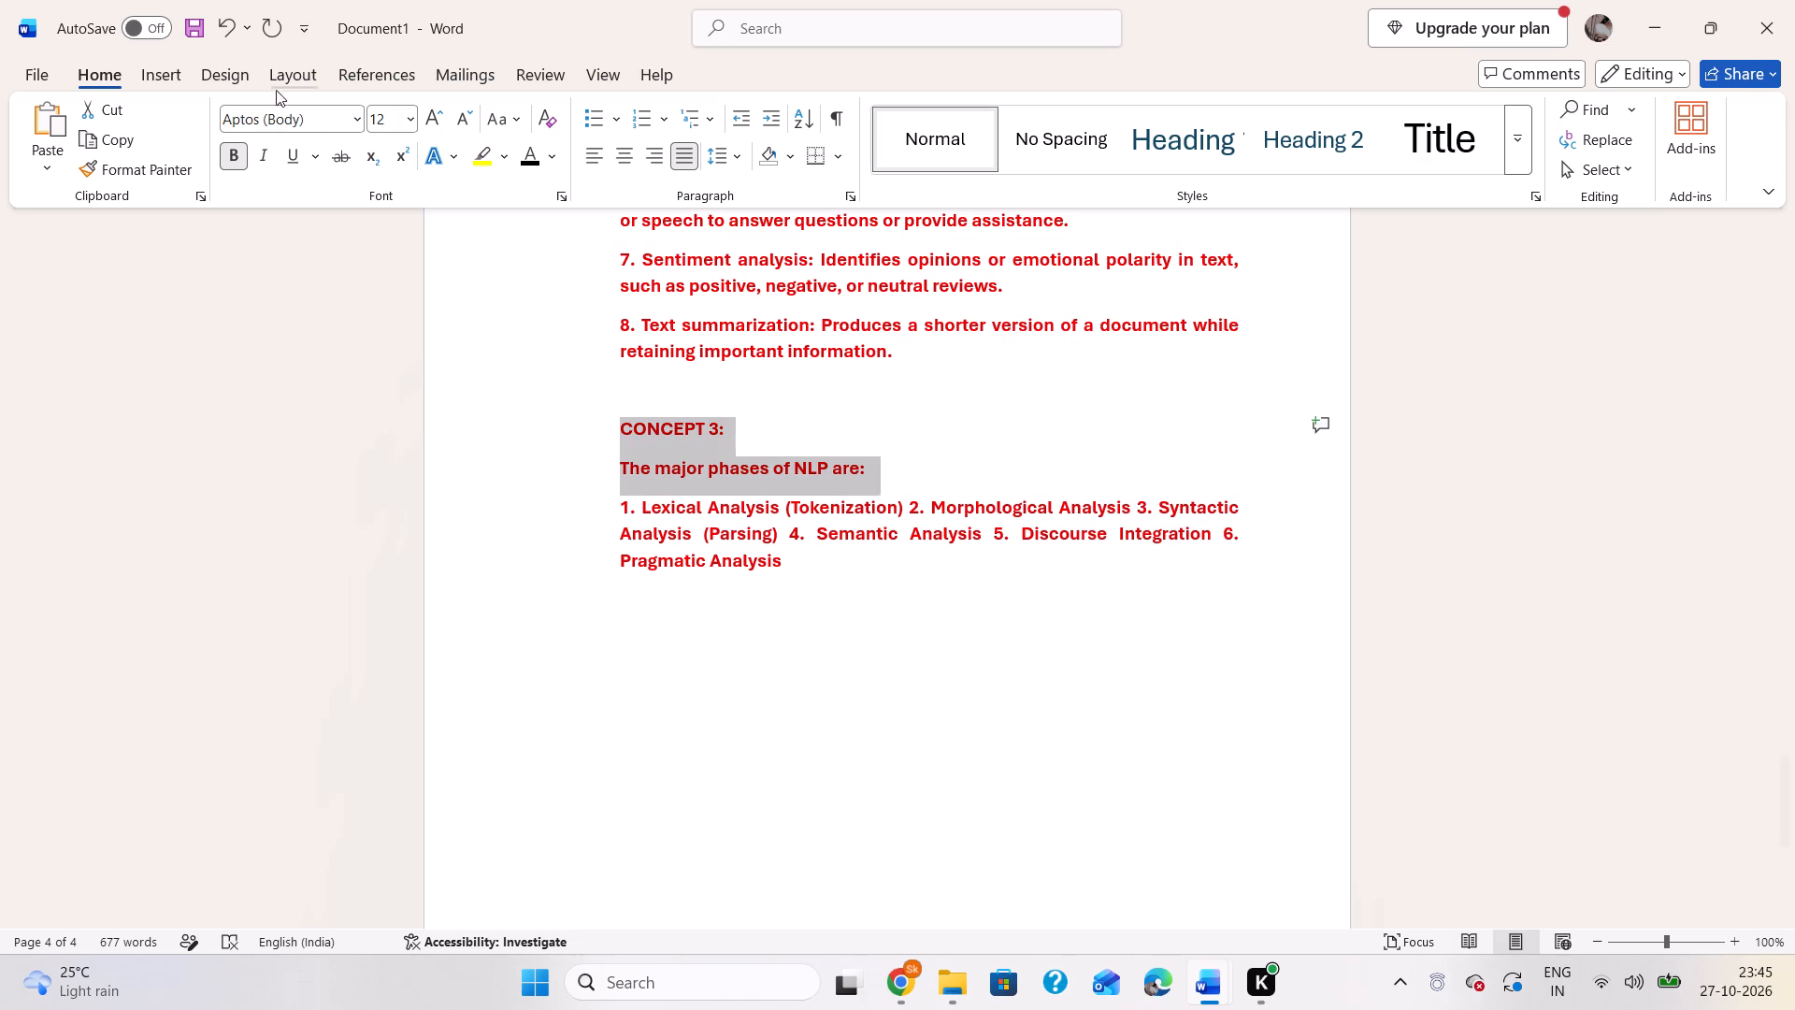
click(530, 167)
click(722, 411)
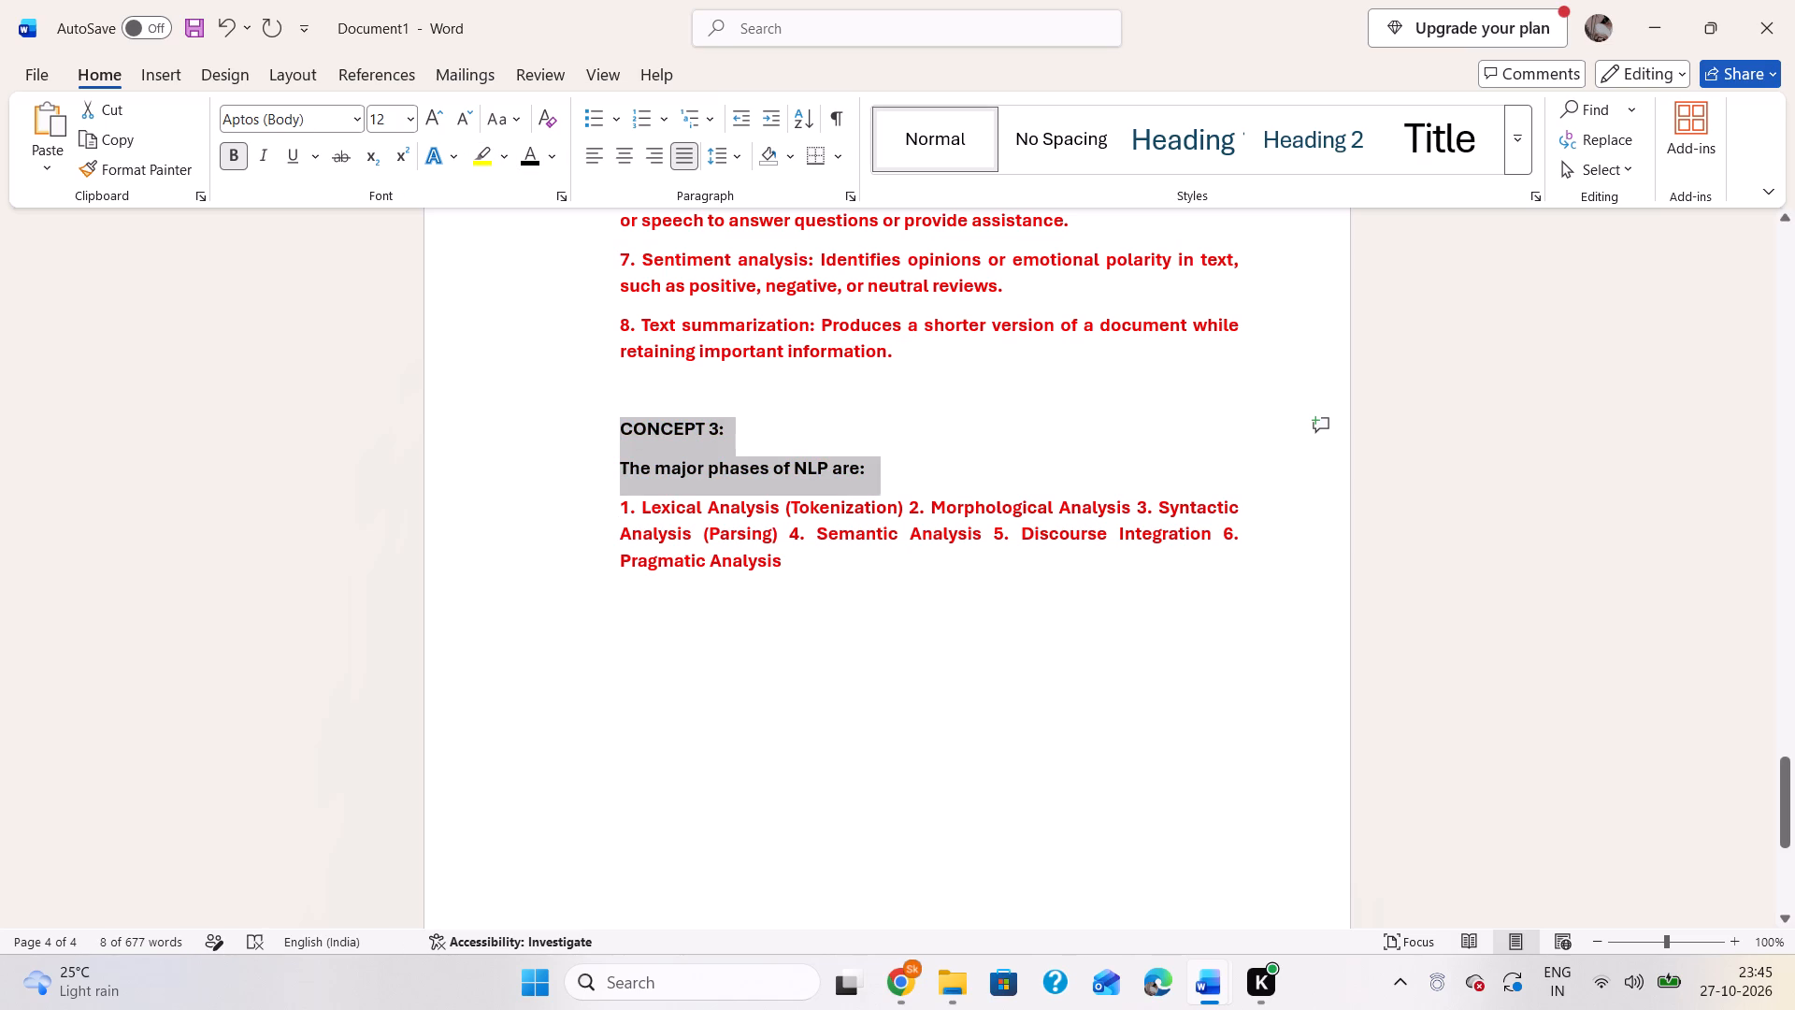
Place each of the six NLP phases, Lexical Analysis (Tokenization) through Pragmatic Analysis, on its own line under "The major phases of NLP are:".
scroll(722, 411, up, 2)
scroll(722, 411, down, 4)
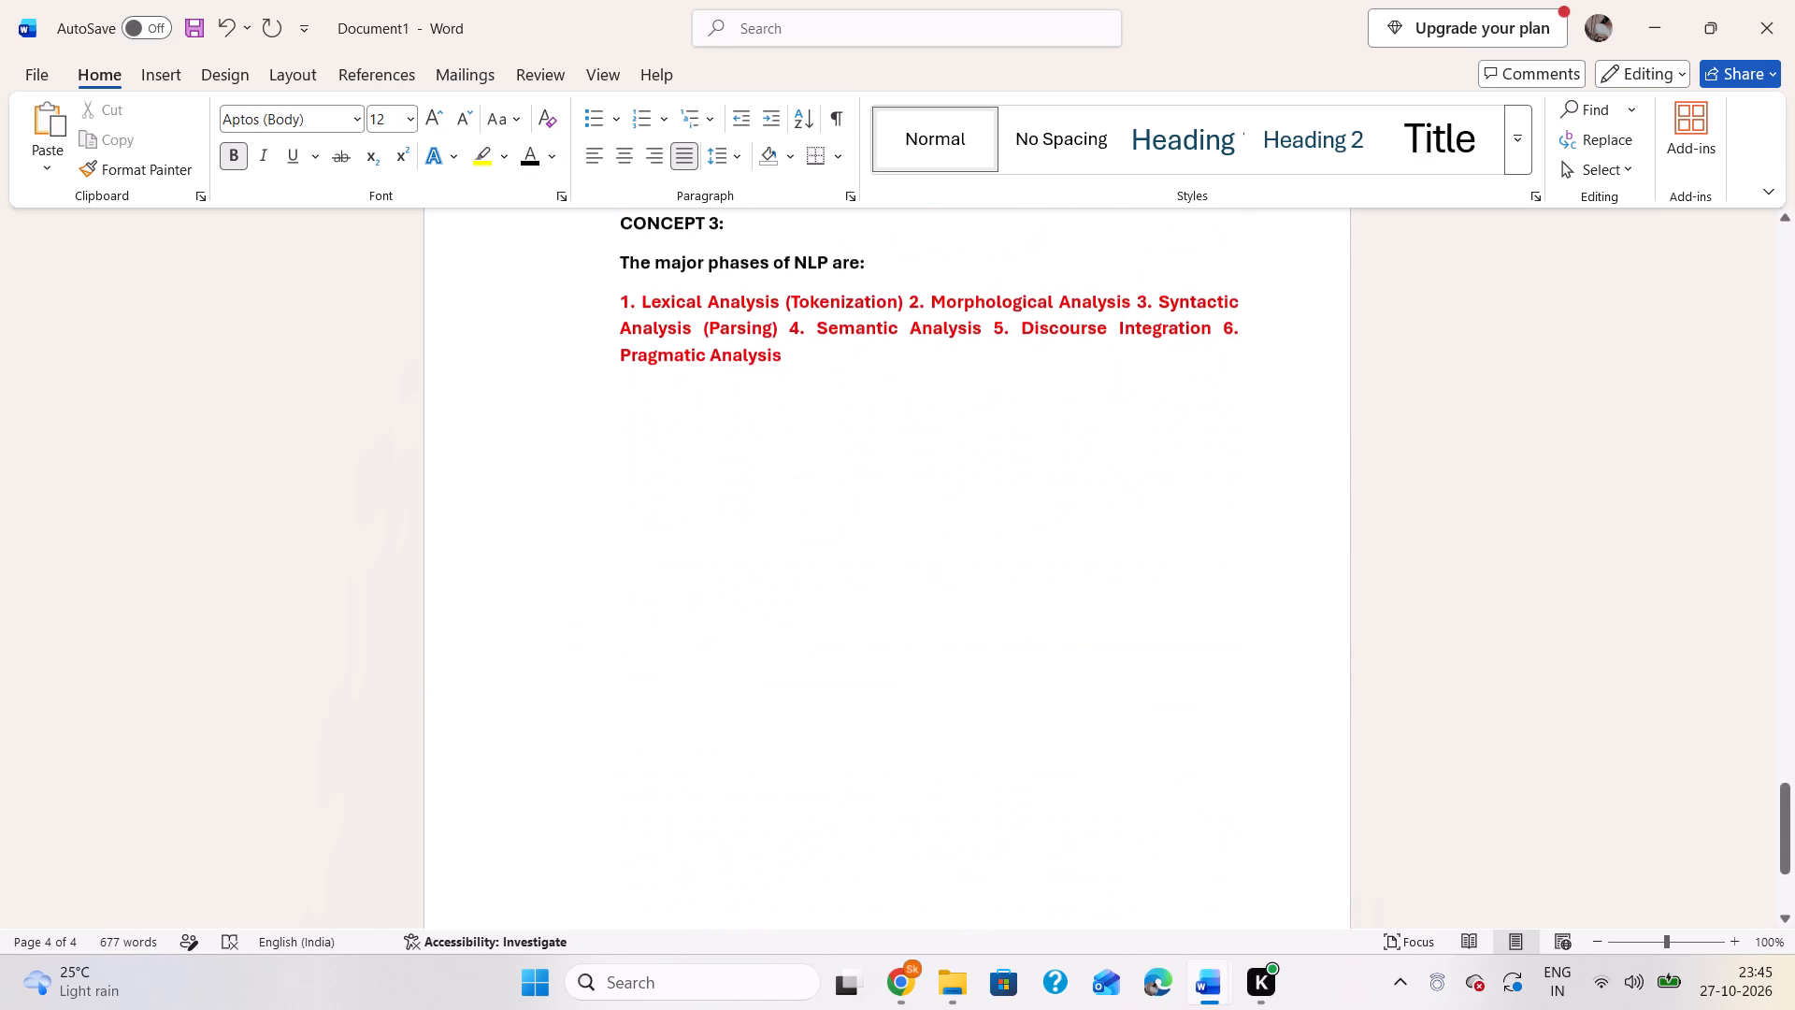
click(913, 355)
key(Return)
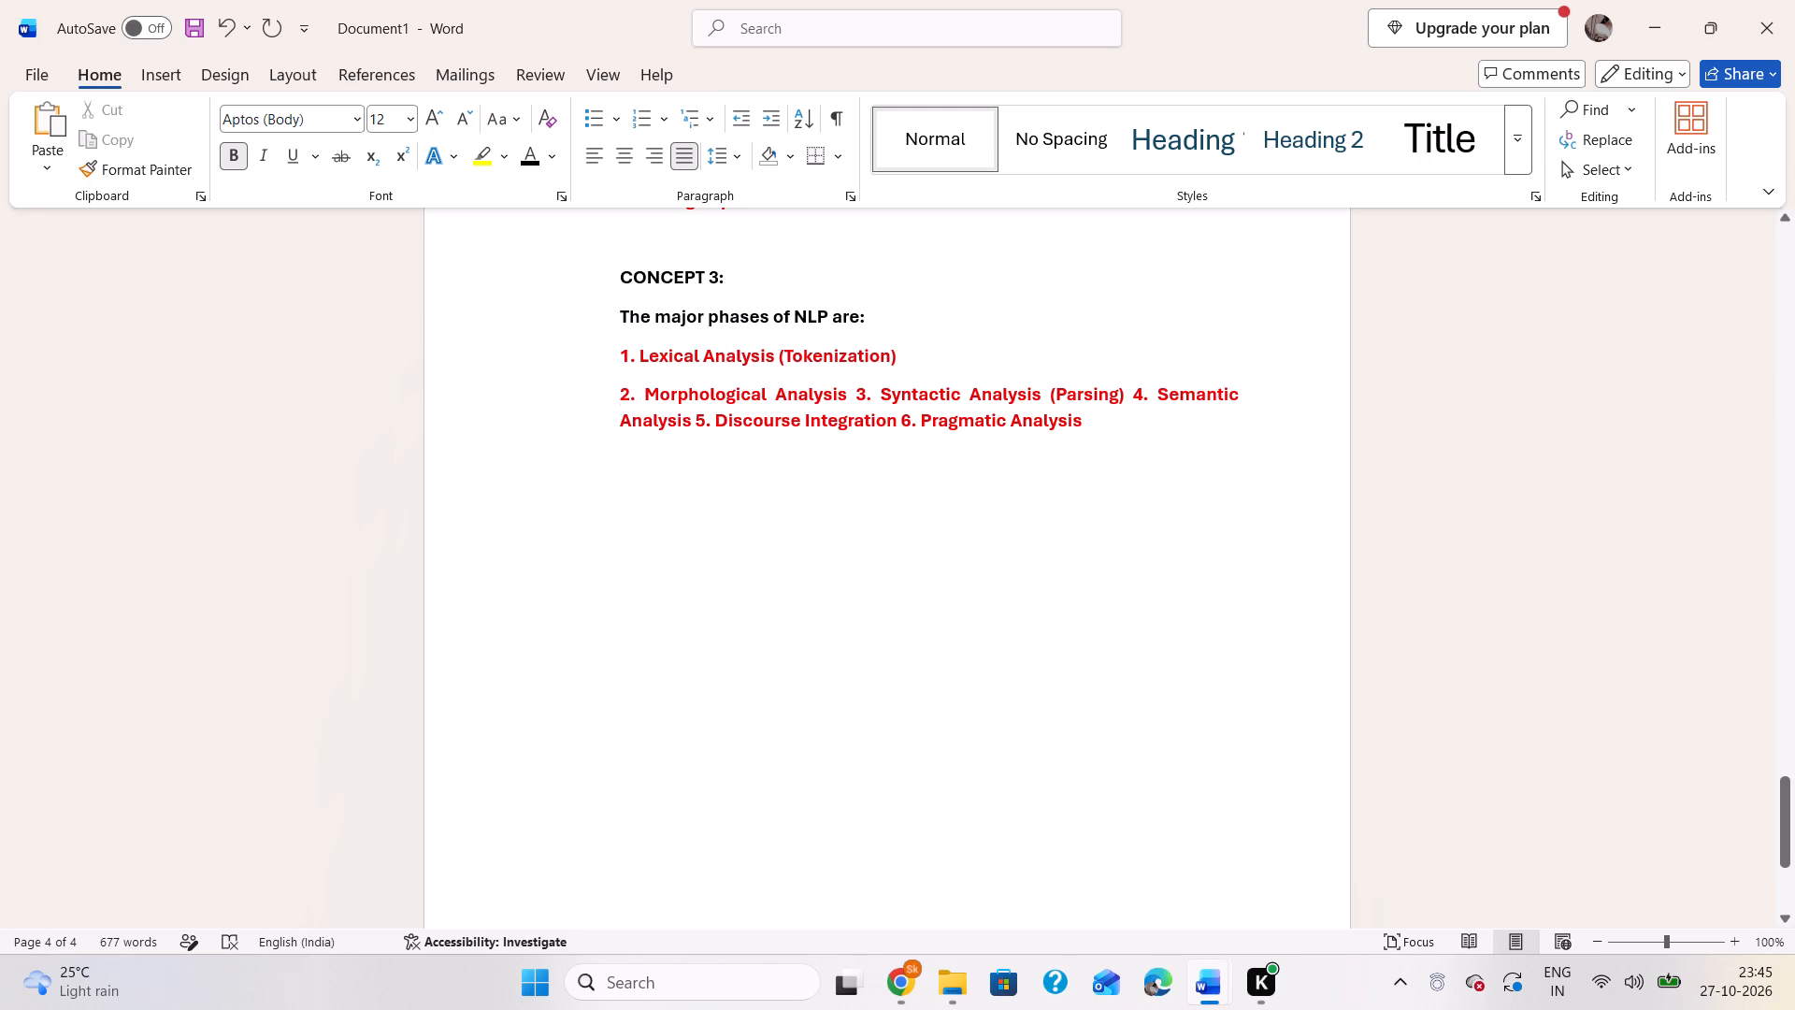
click(865, 397)
key(Left)
key(Return)
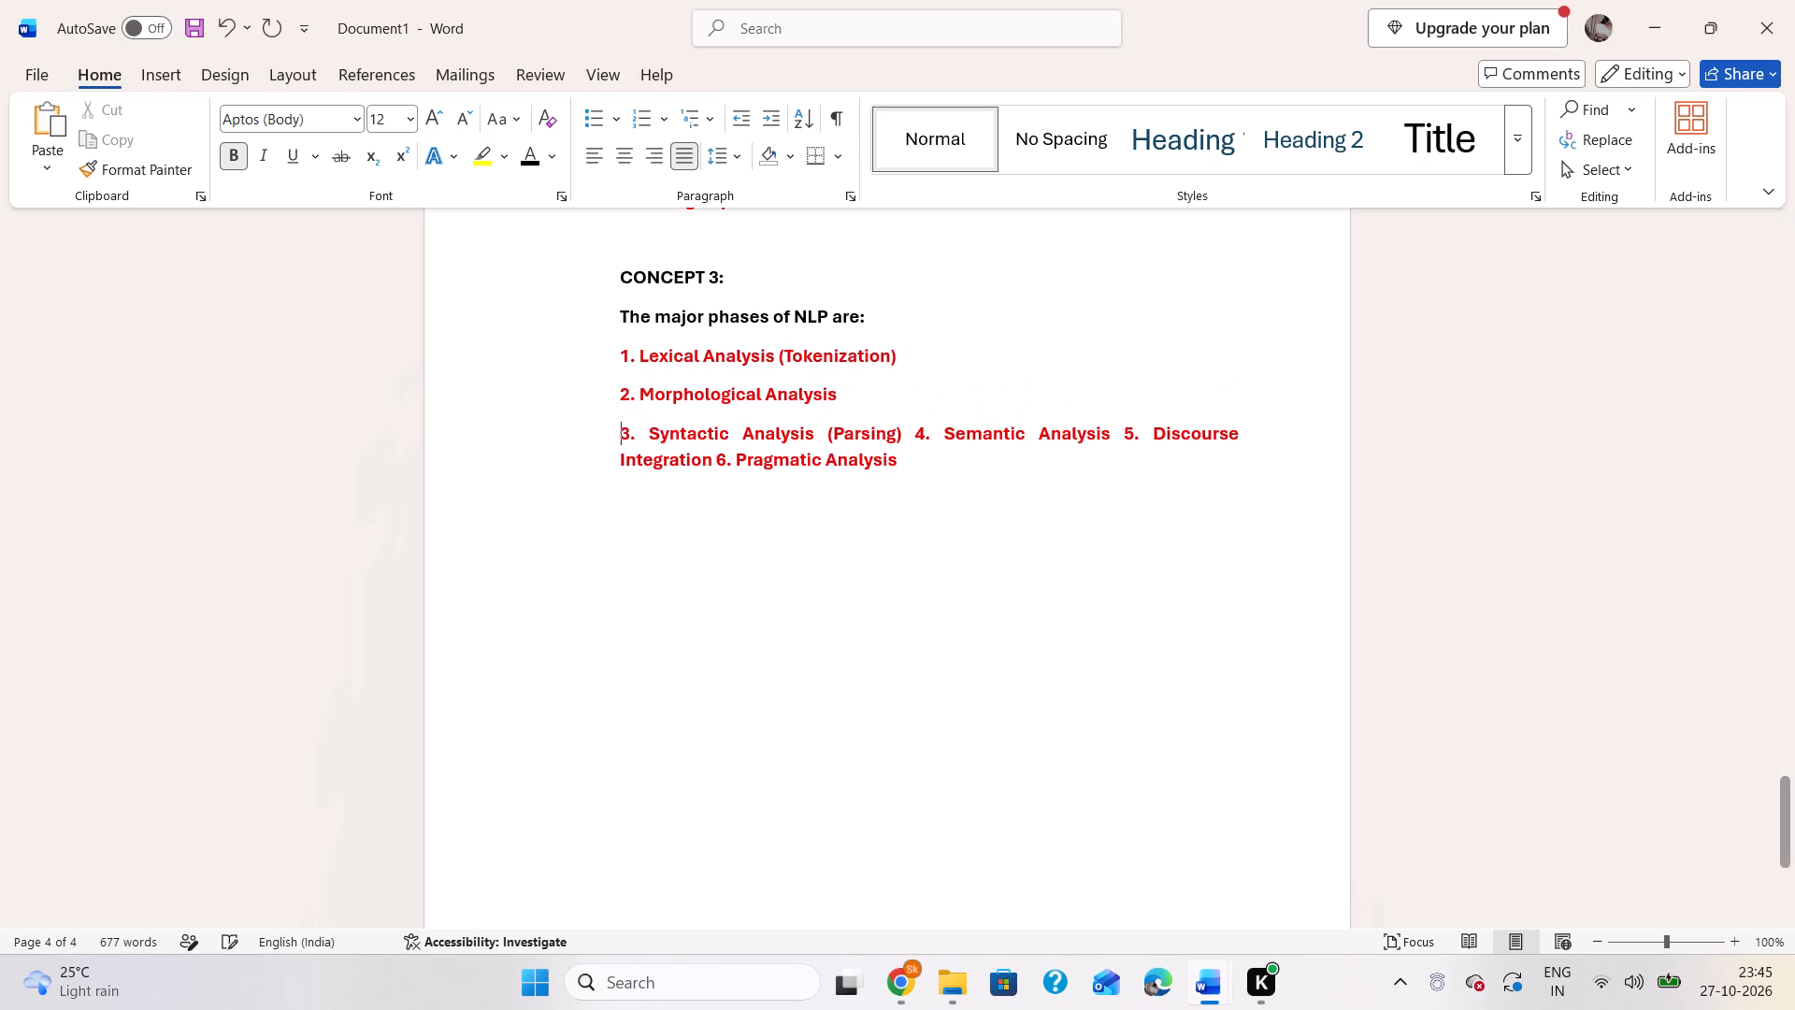
click(912, 433)
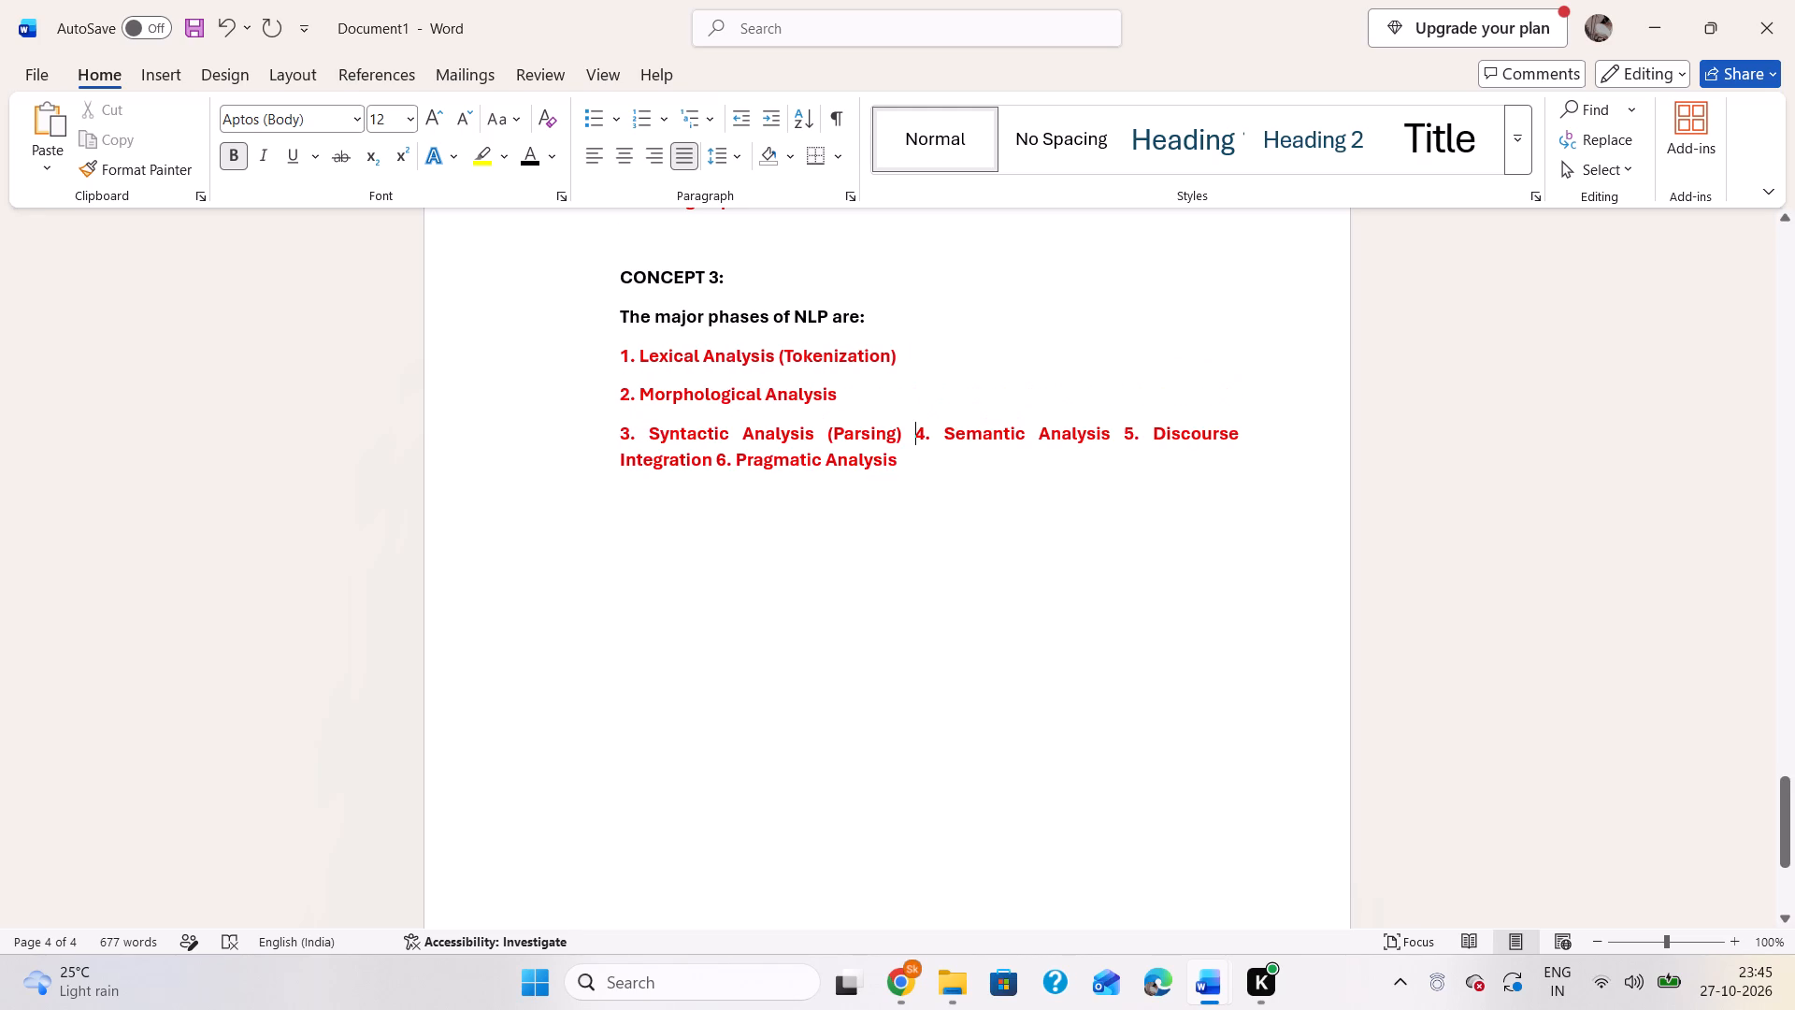
key(Return)
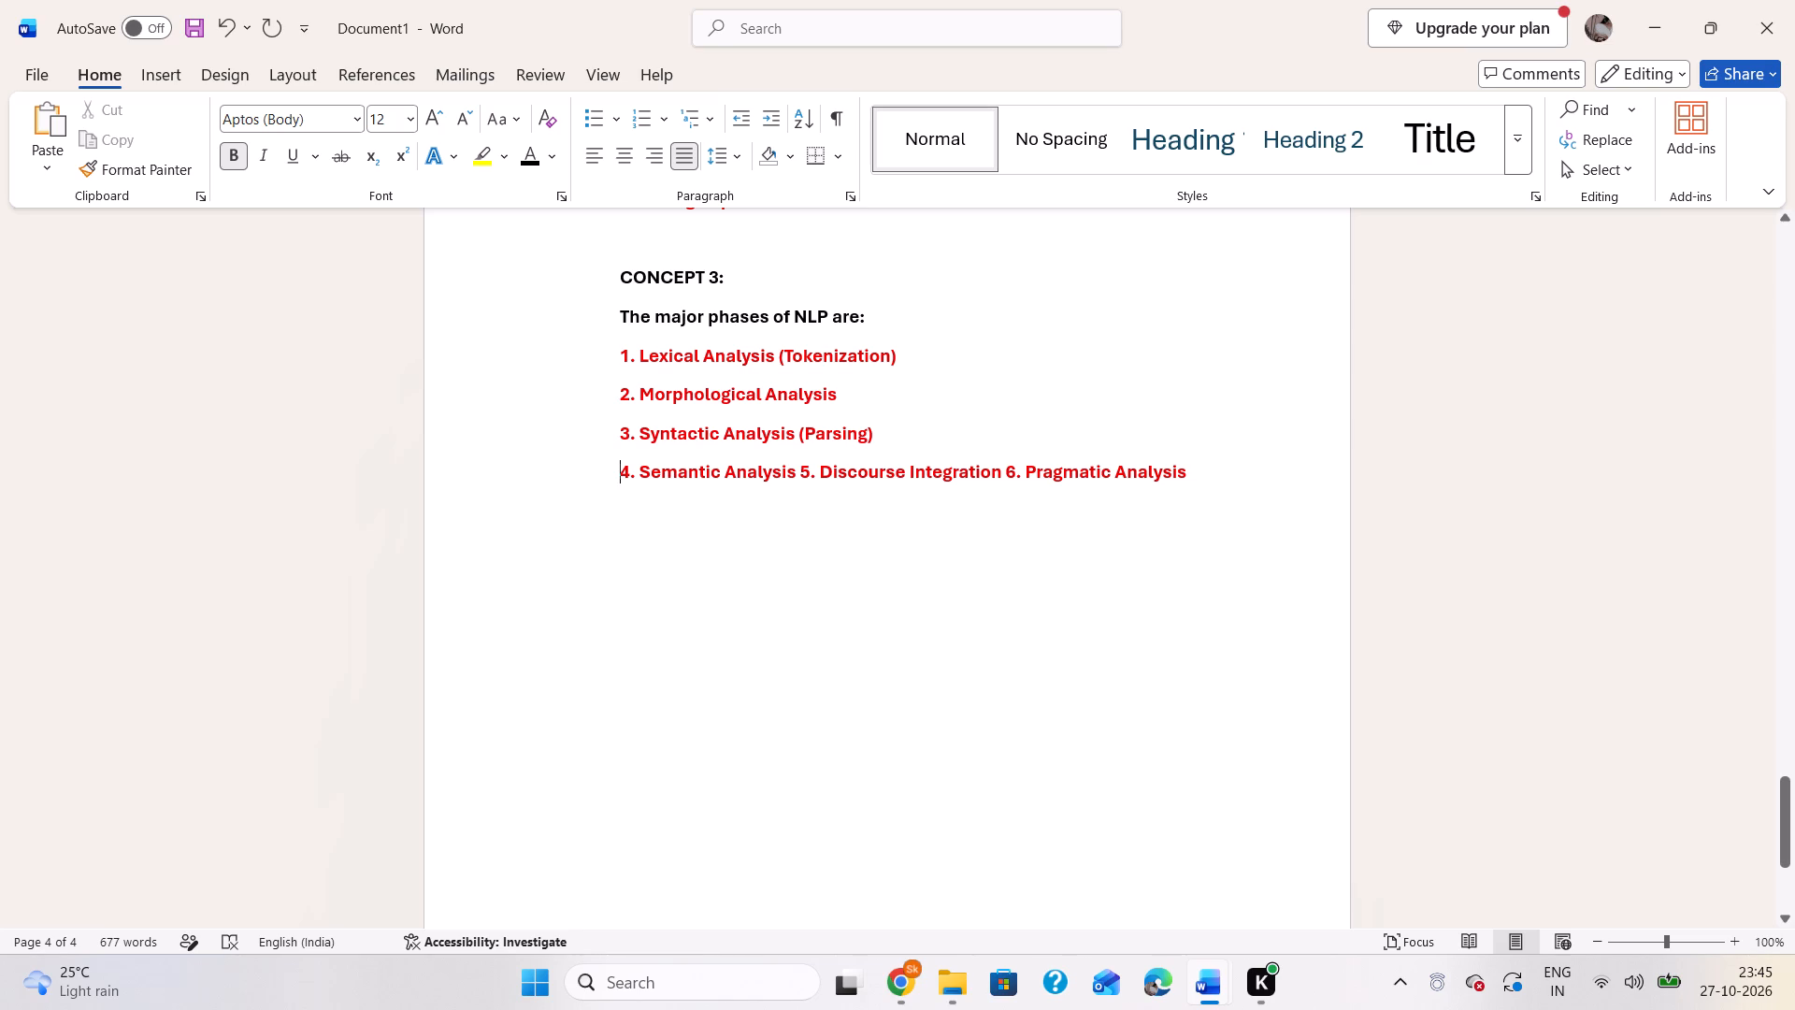
click(807, 470)
key(Left)
key(Return)
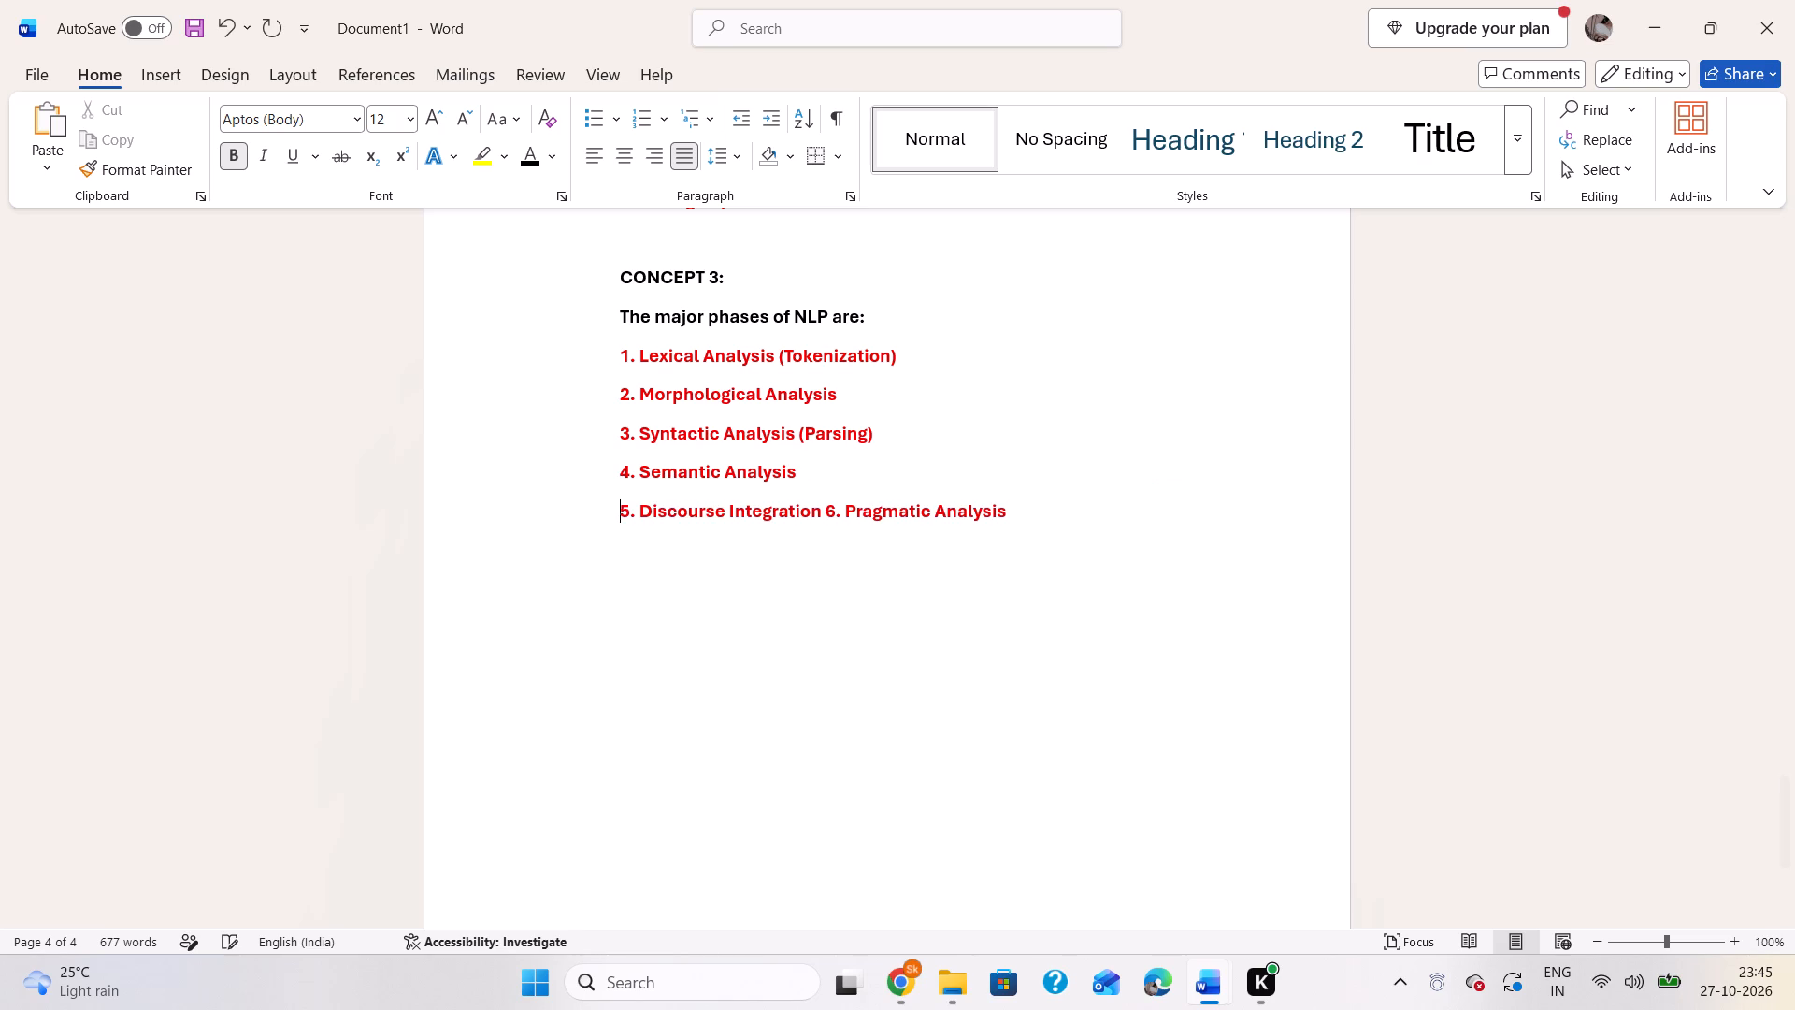
click(830, 511)
key(Return)
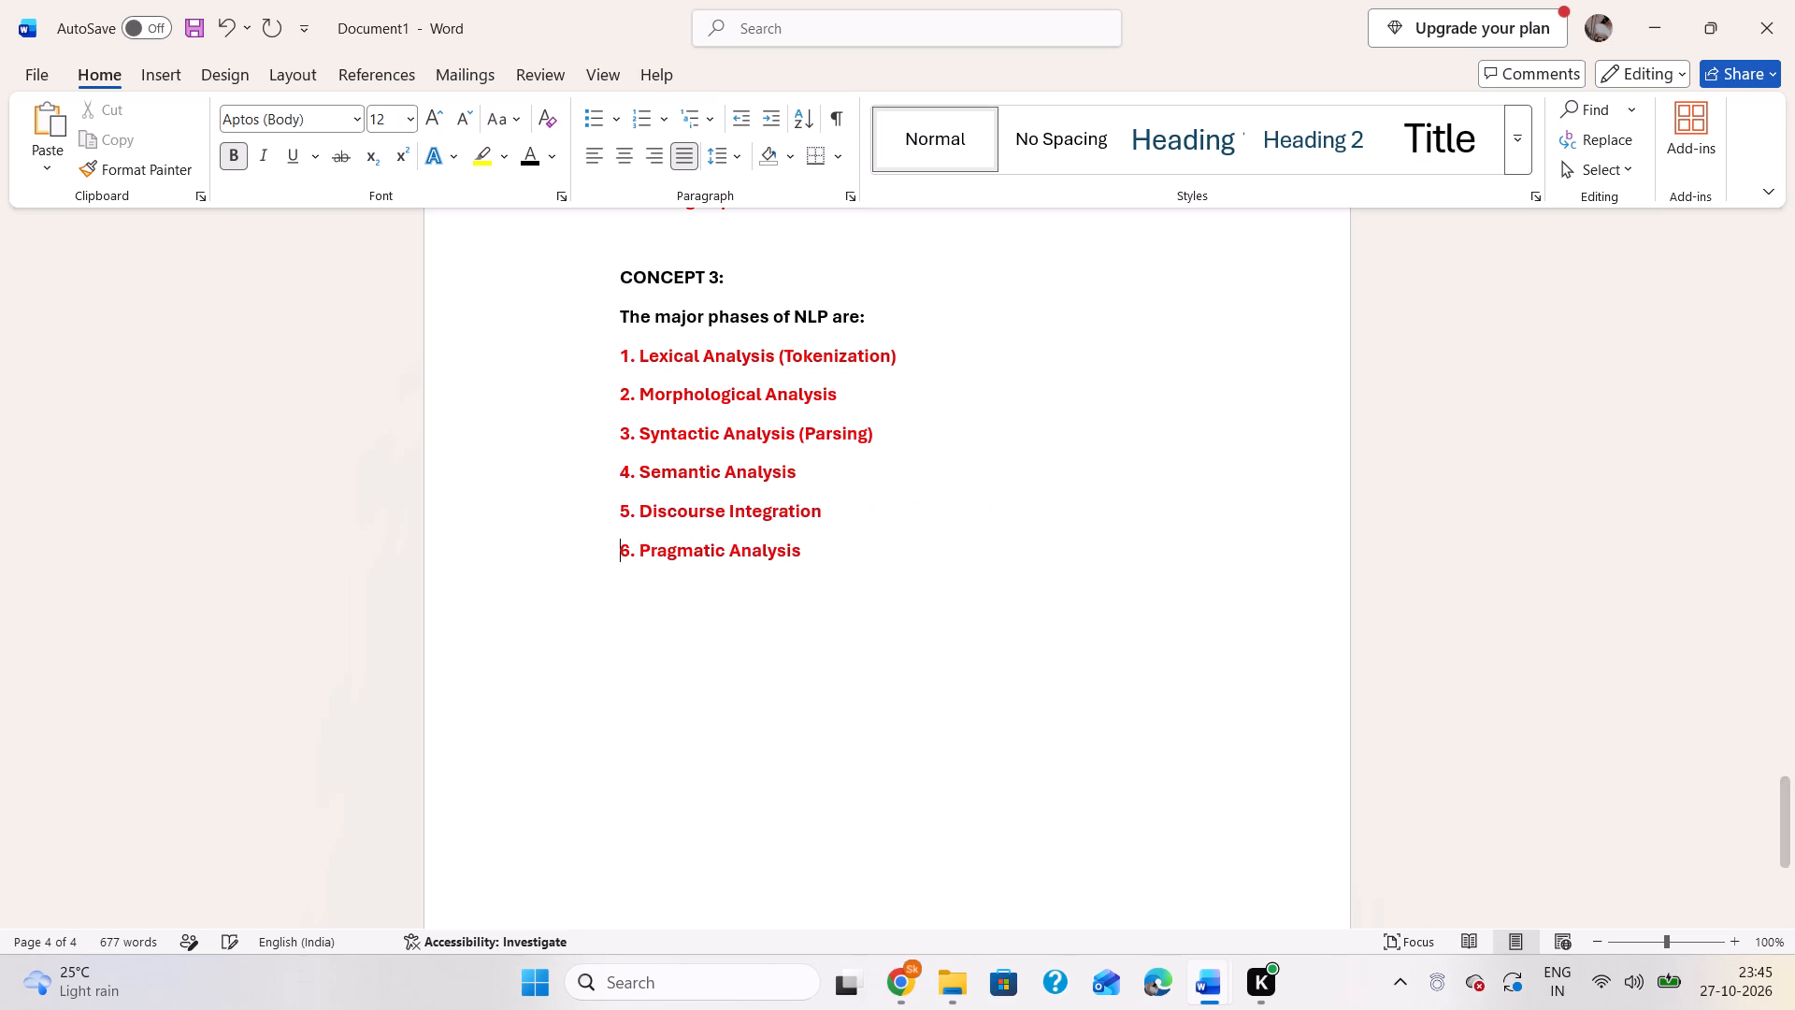
Review the compiled notes in Document1, from the earlier concepts through the Concept 3 phase list.
scroll(830, 511, up, 7)
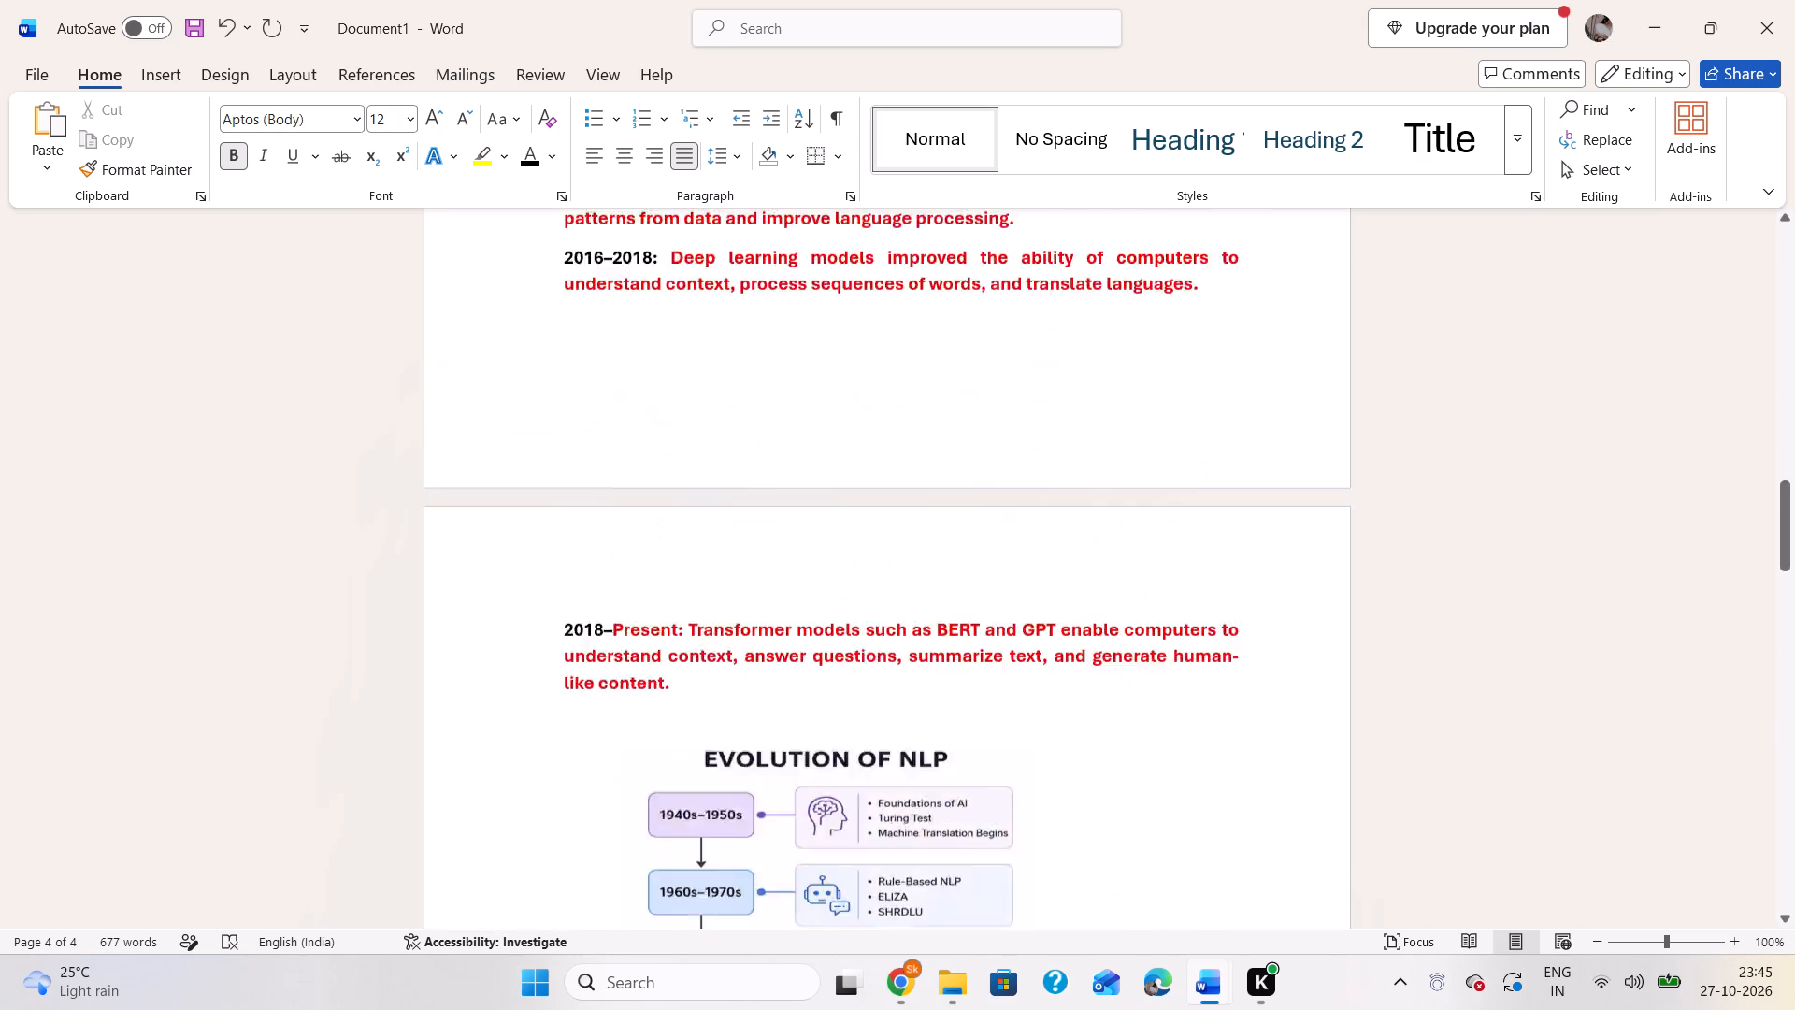
scroll(830, 511, up, 6)
scroll(830, 511, down, 2)
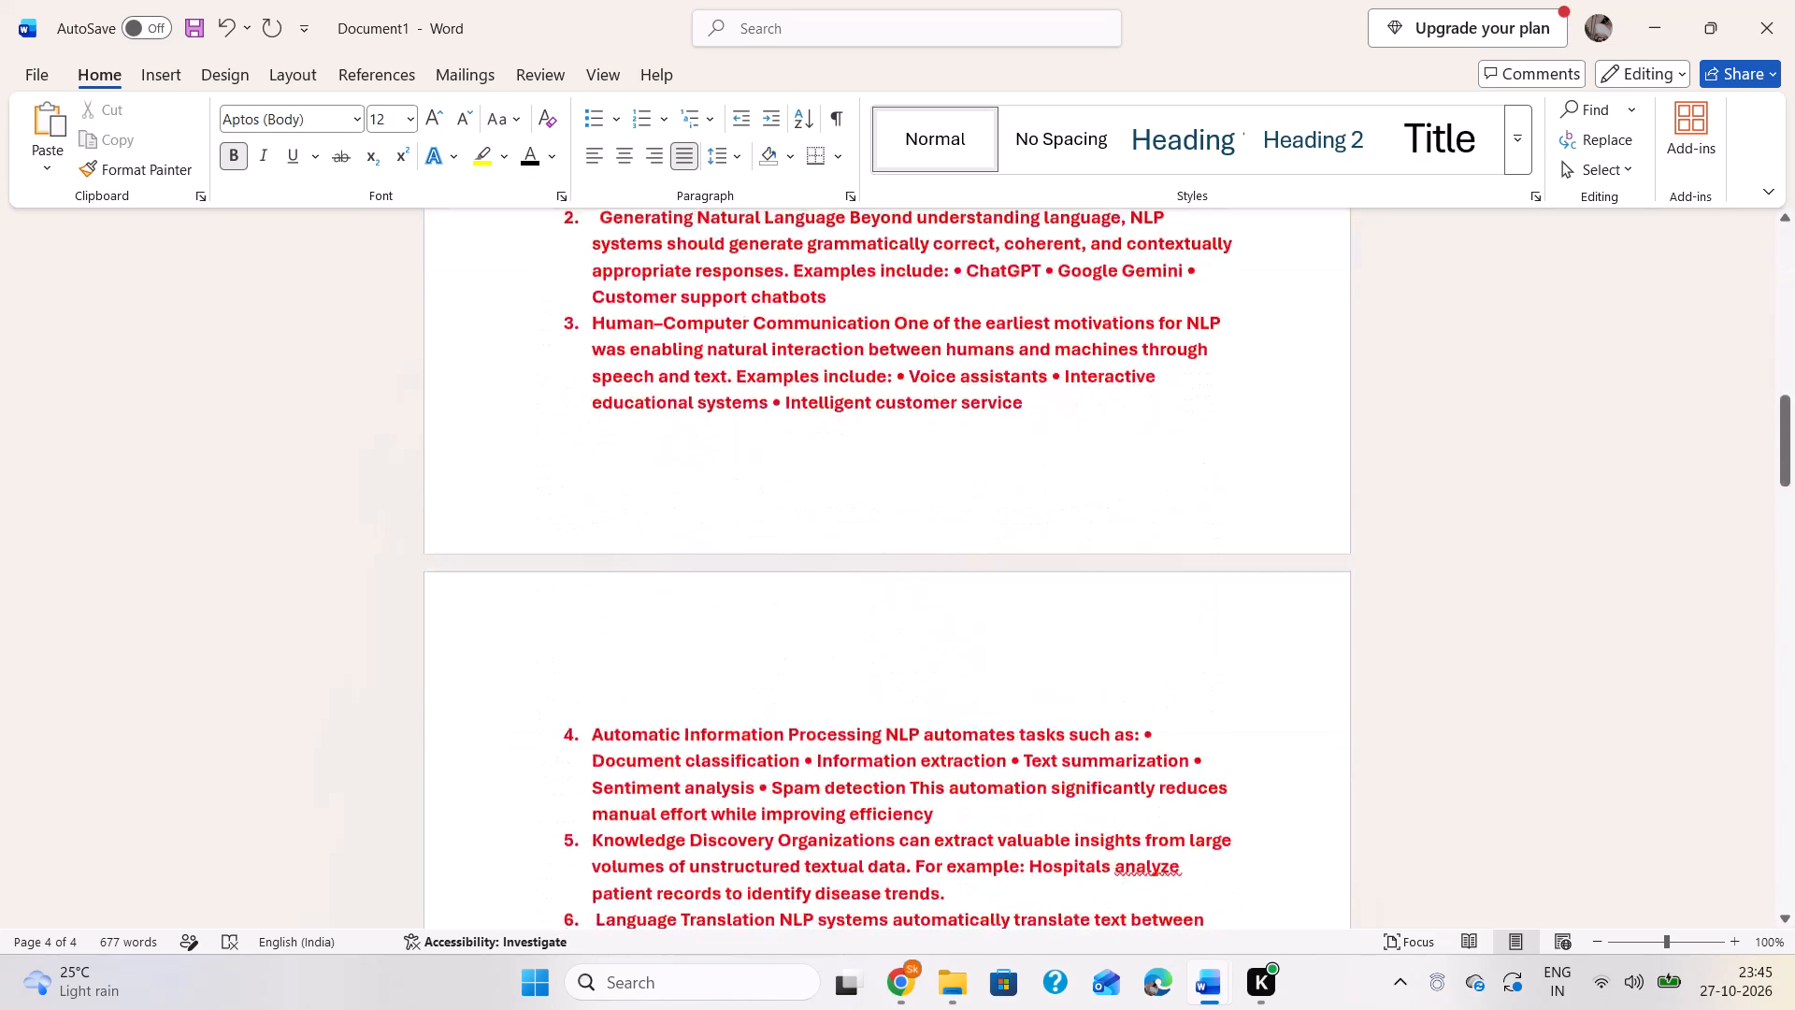
scroll(830, 511, down, 5)
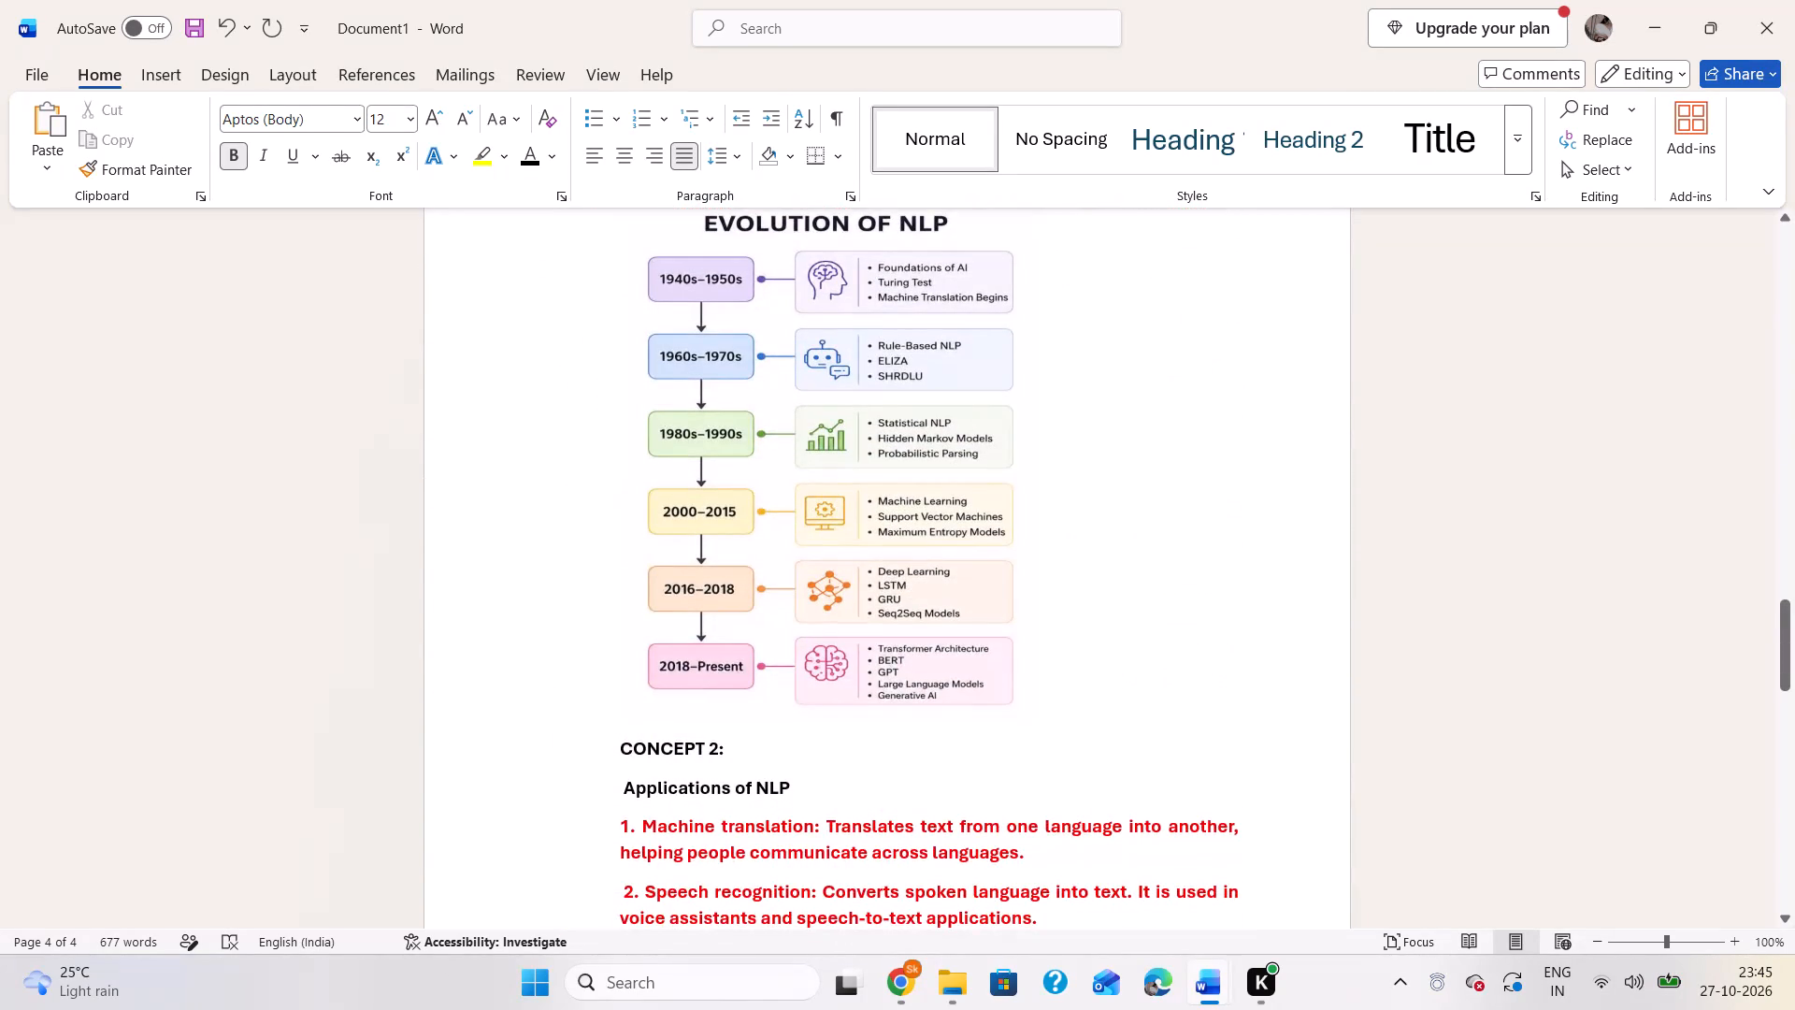
scroll(830, 511, down, 1)
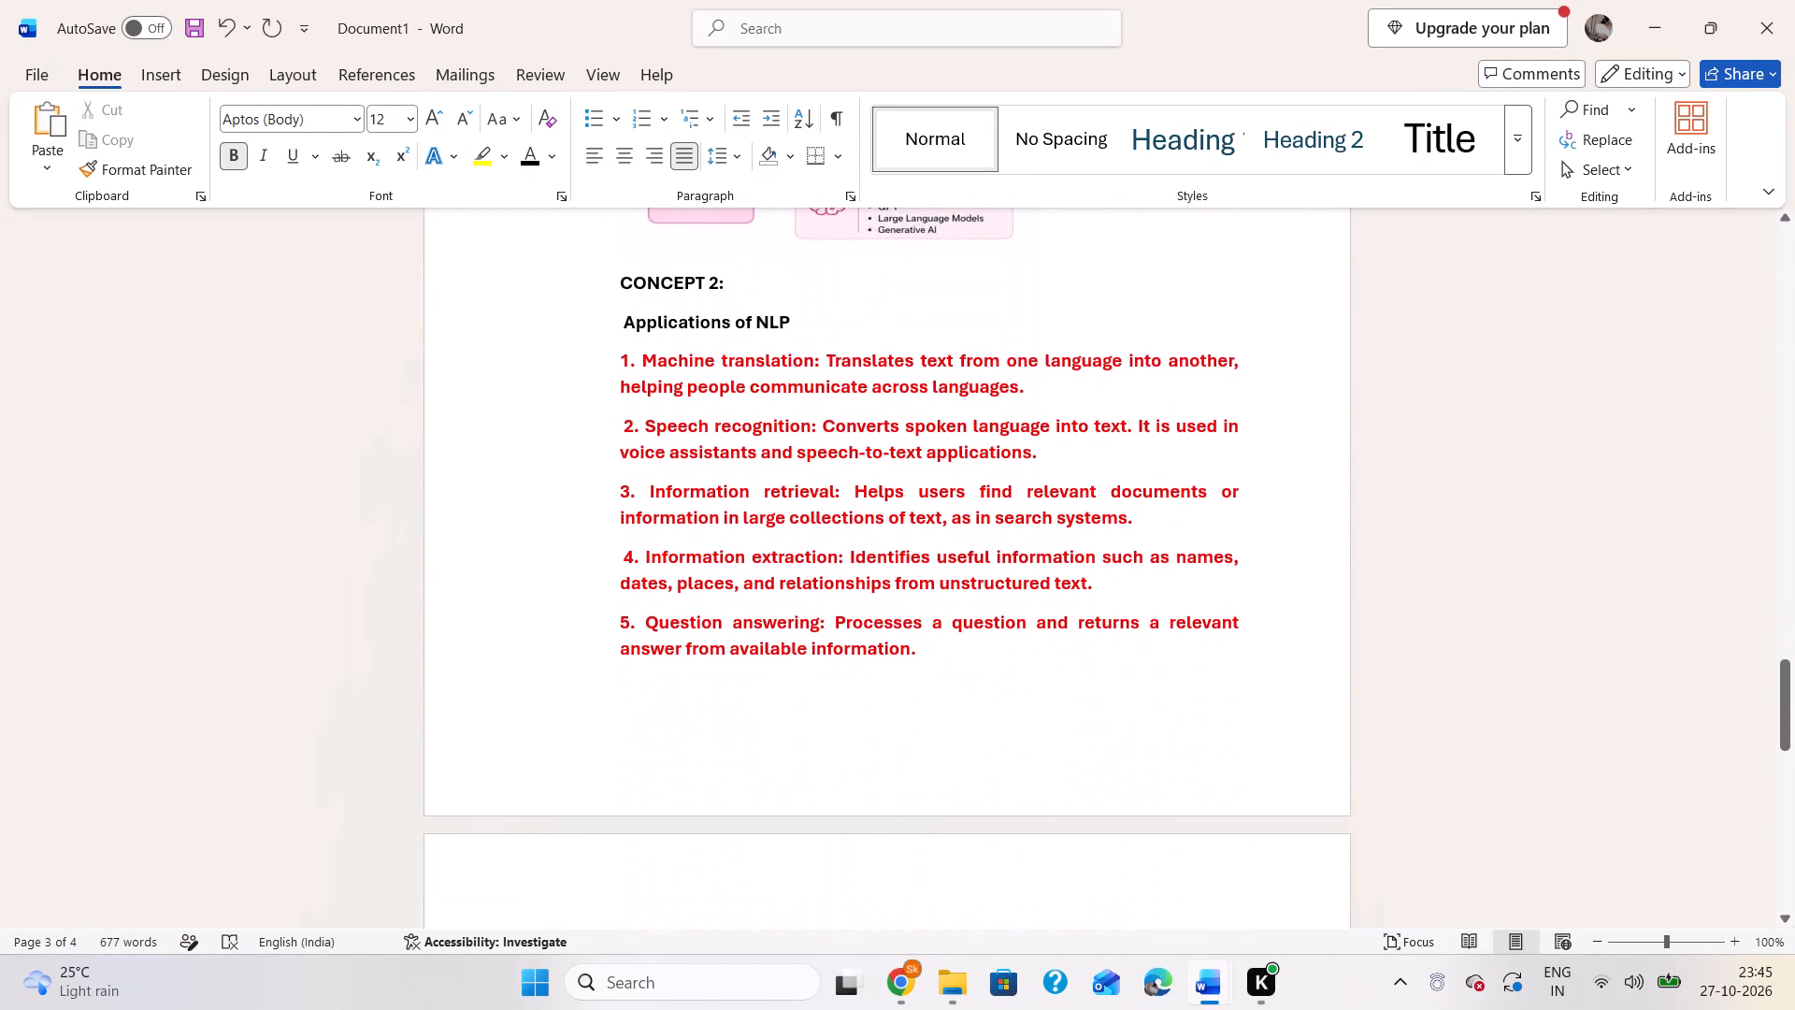
scroll(830, 511, down, 1)
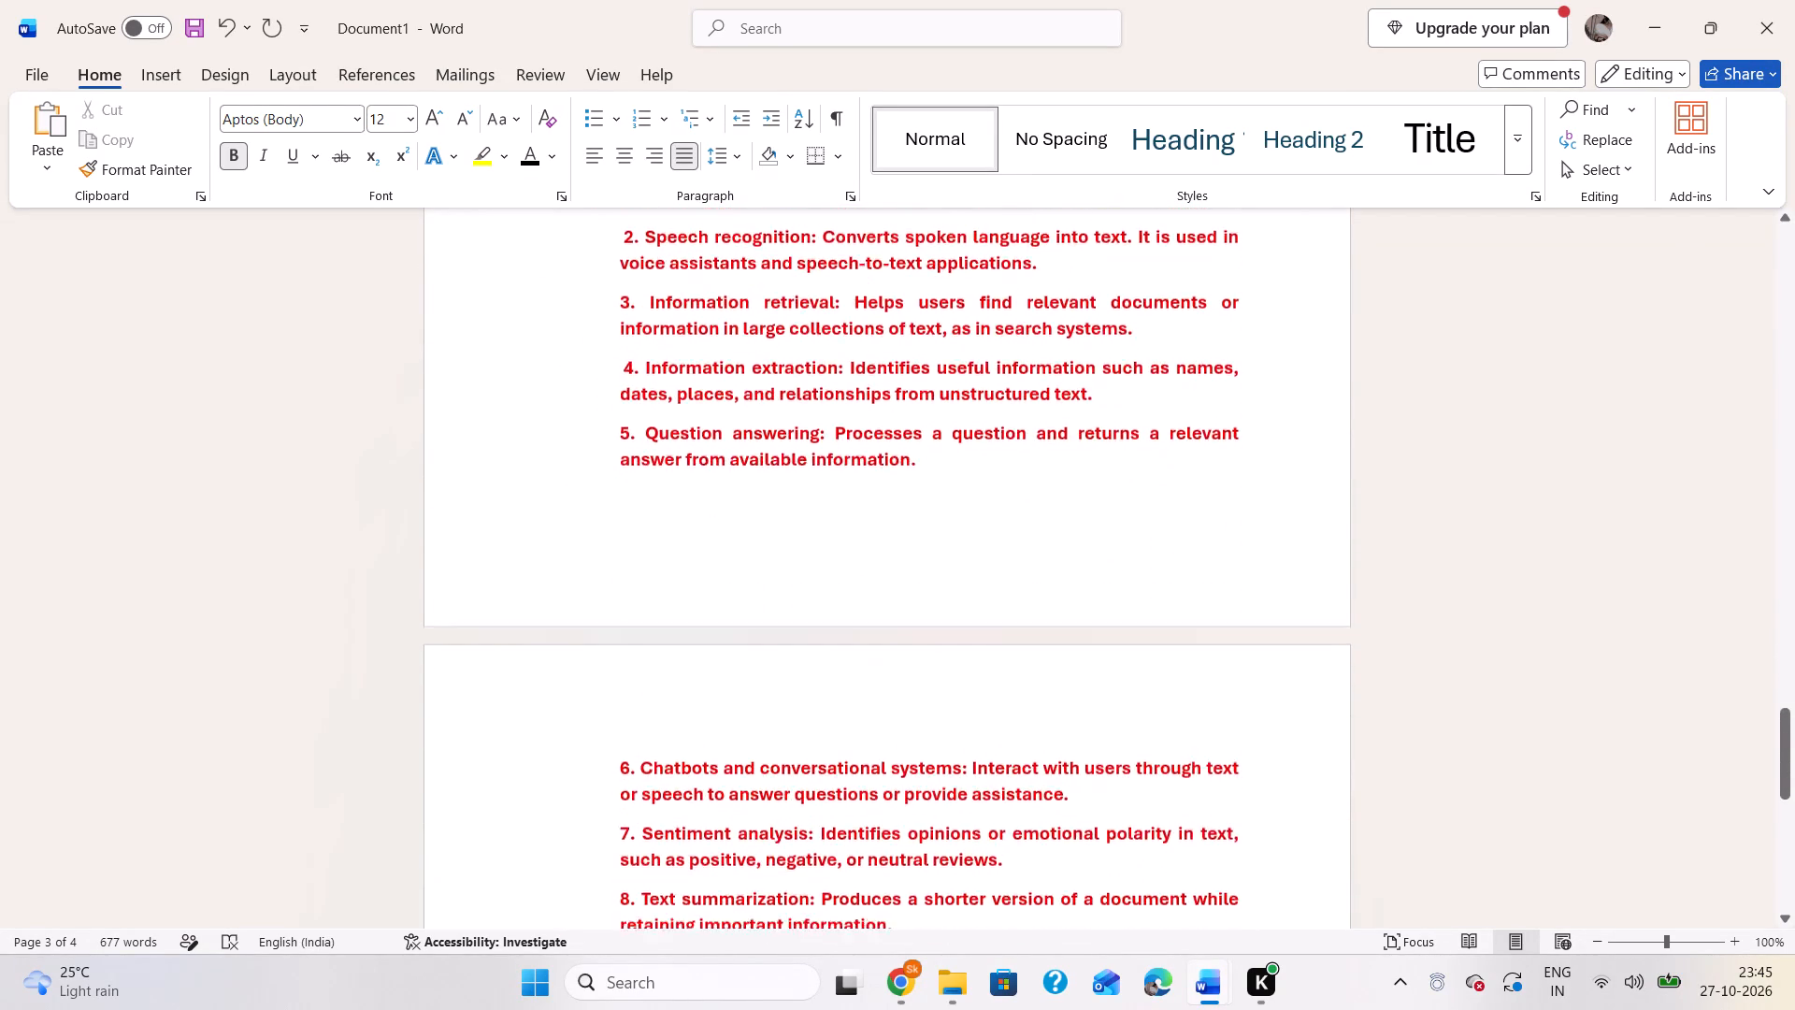
scroll(830, 511, down, 1)
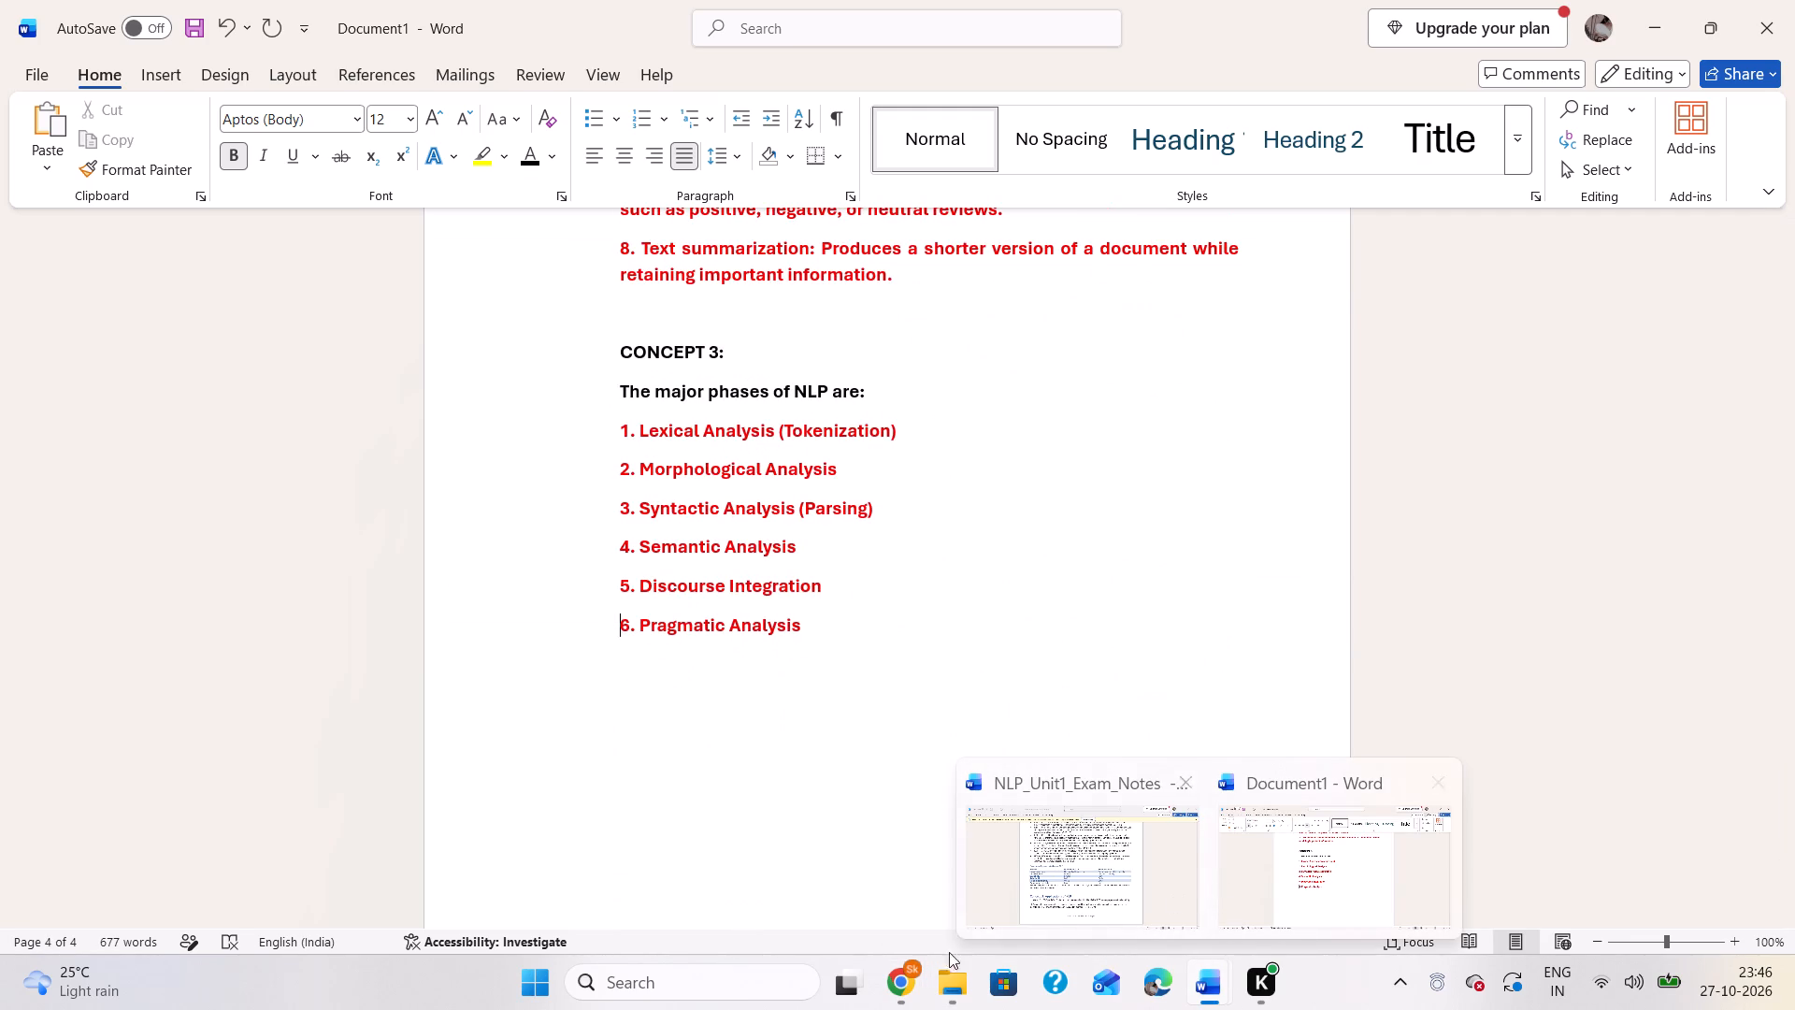
Switch to Unit 1.pdf in Chrome and examine the NLP phases section, from Lexical Analysis through the processing flow, example diagrams and advantages.
click(1026, 899)
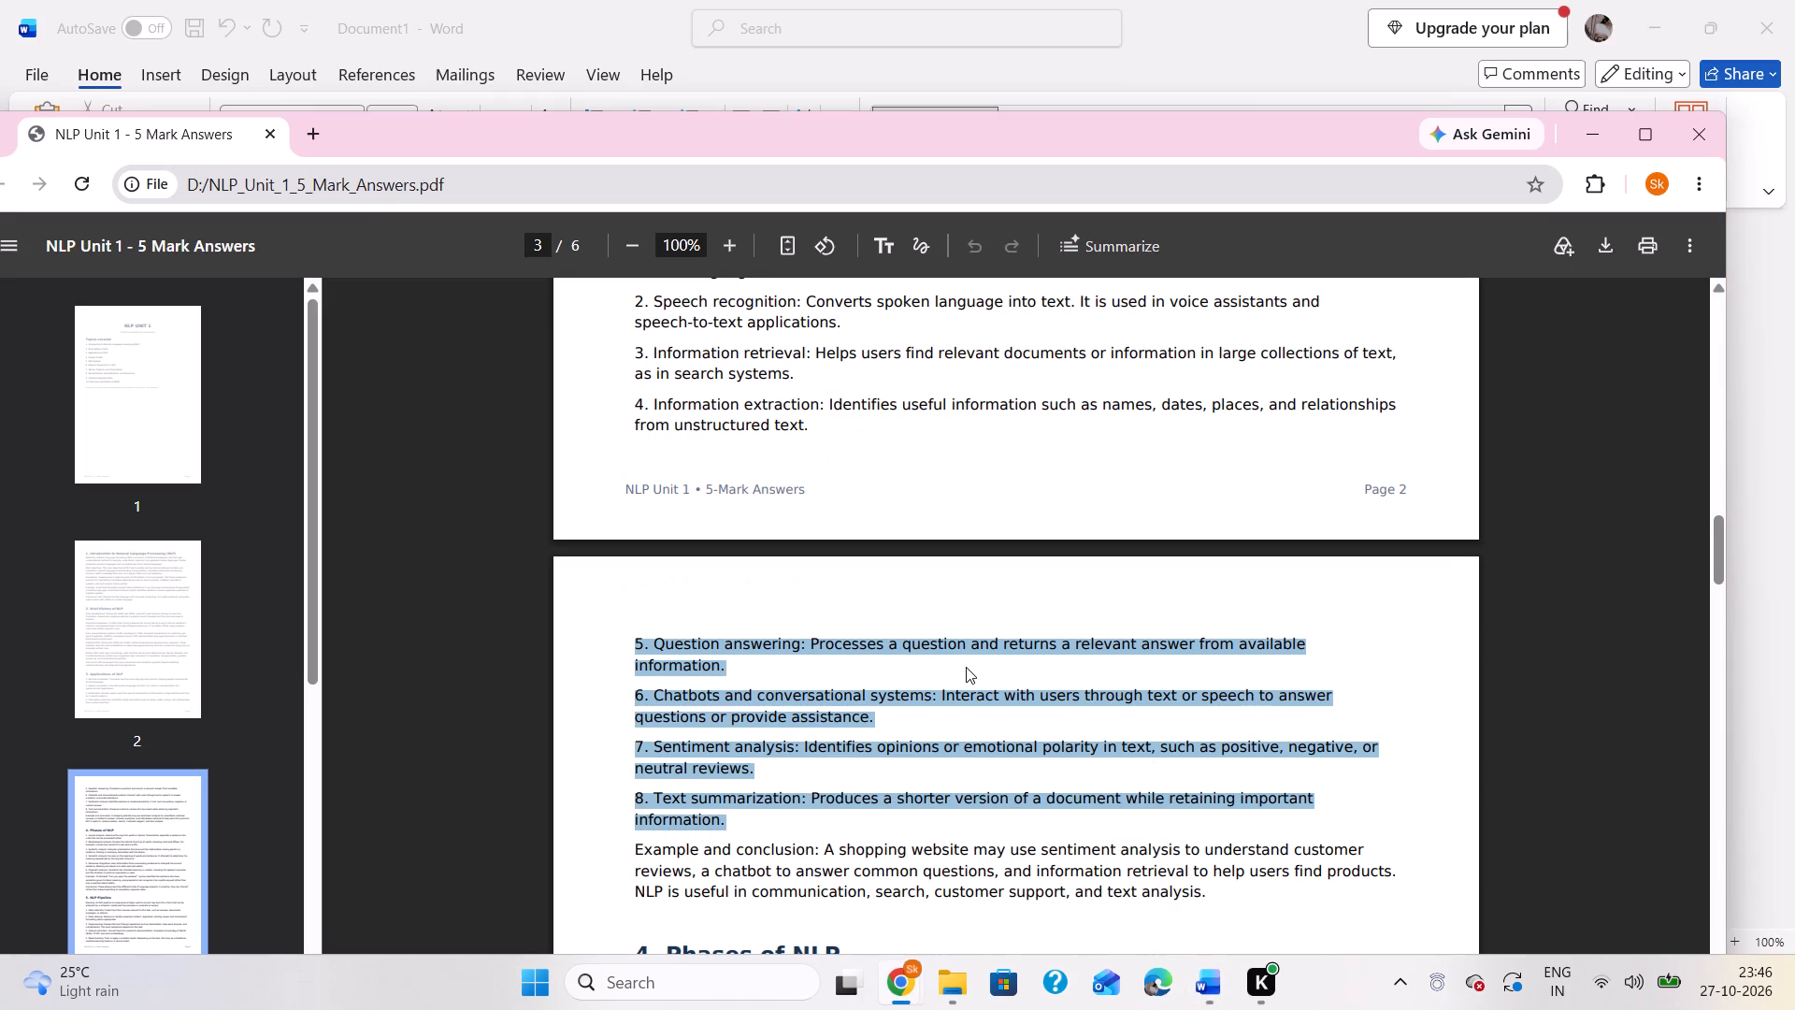
scroll(966, 667, down, 1)
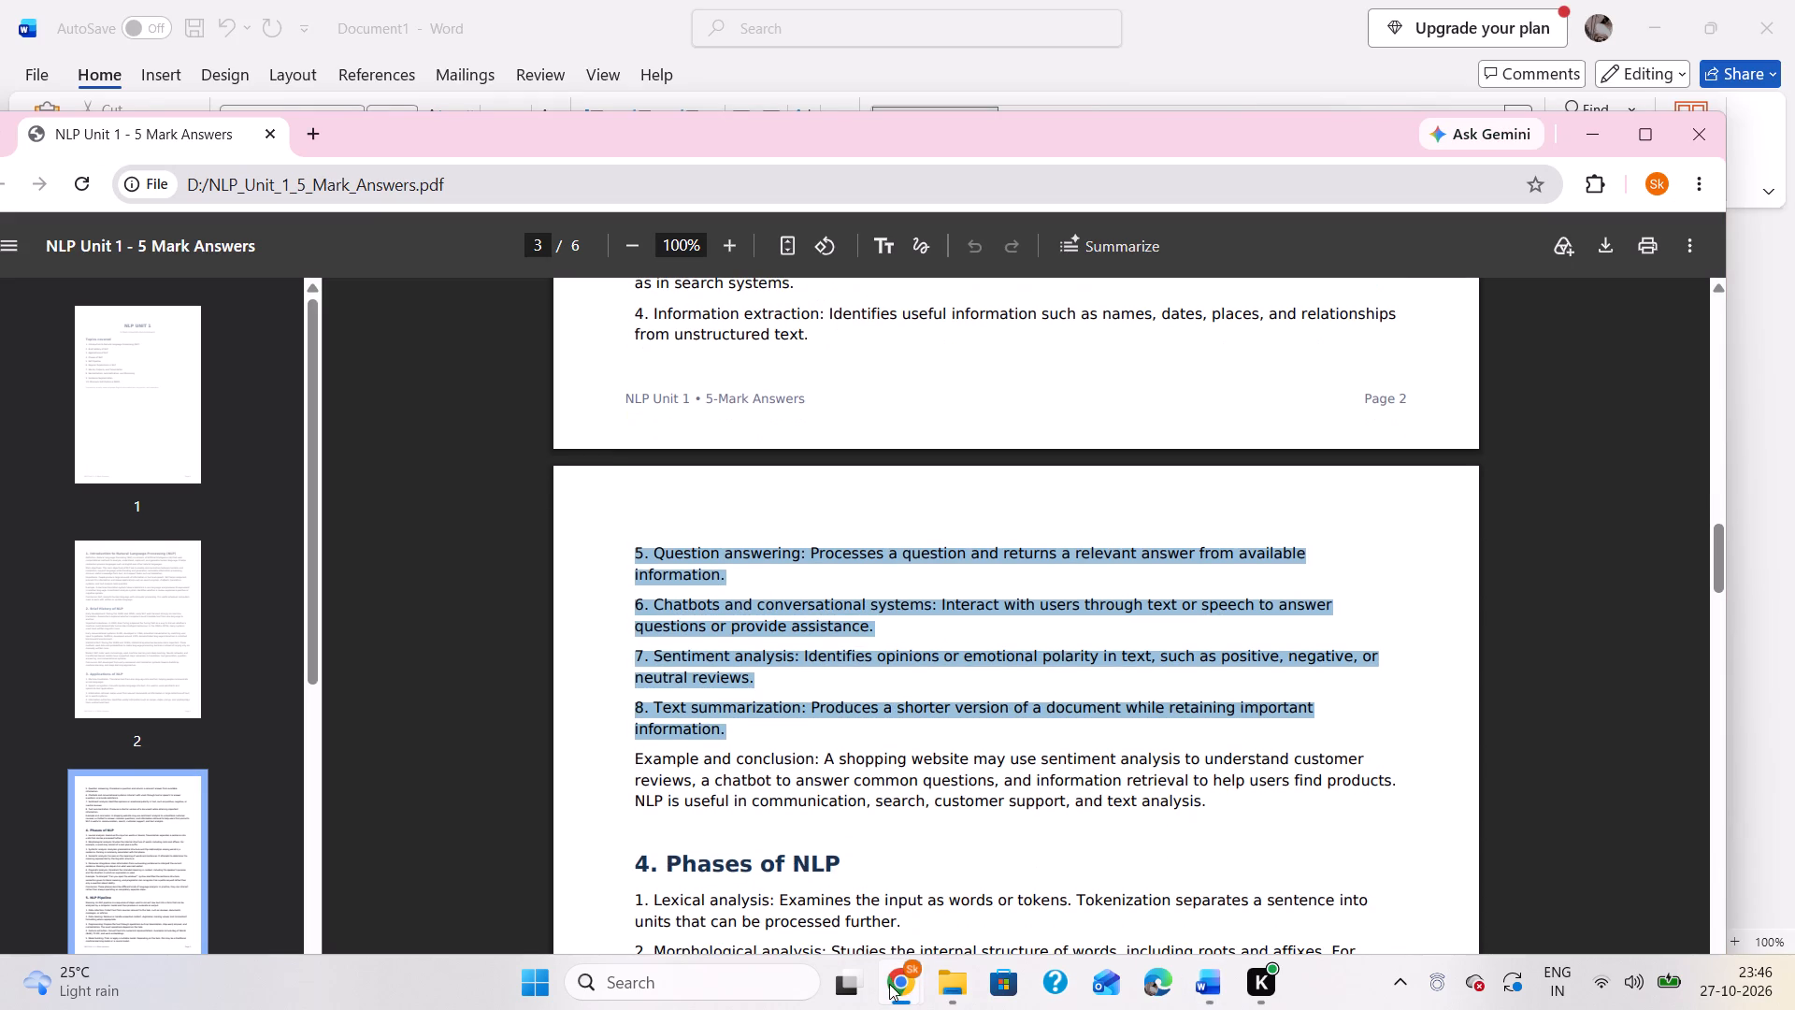
click(888, 984)
click(833, 870)
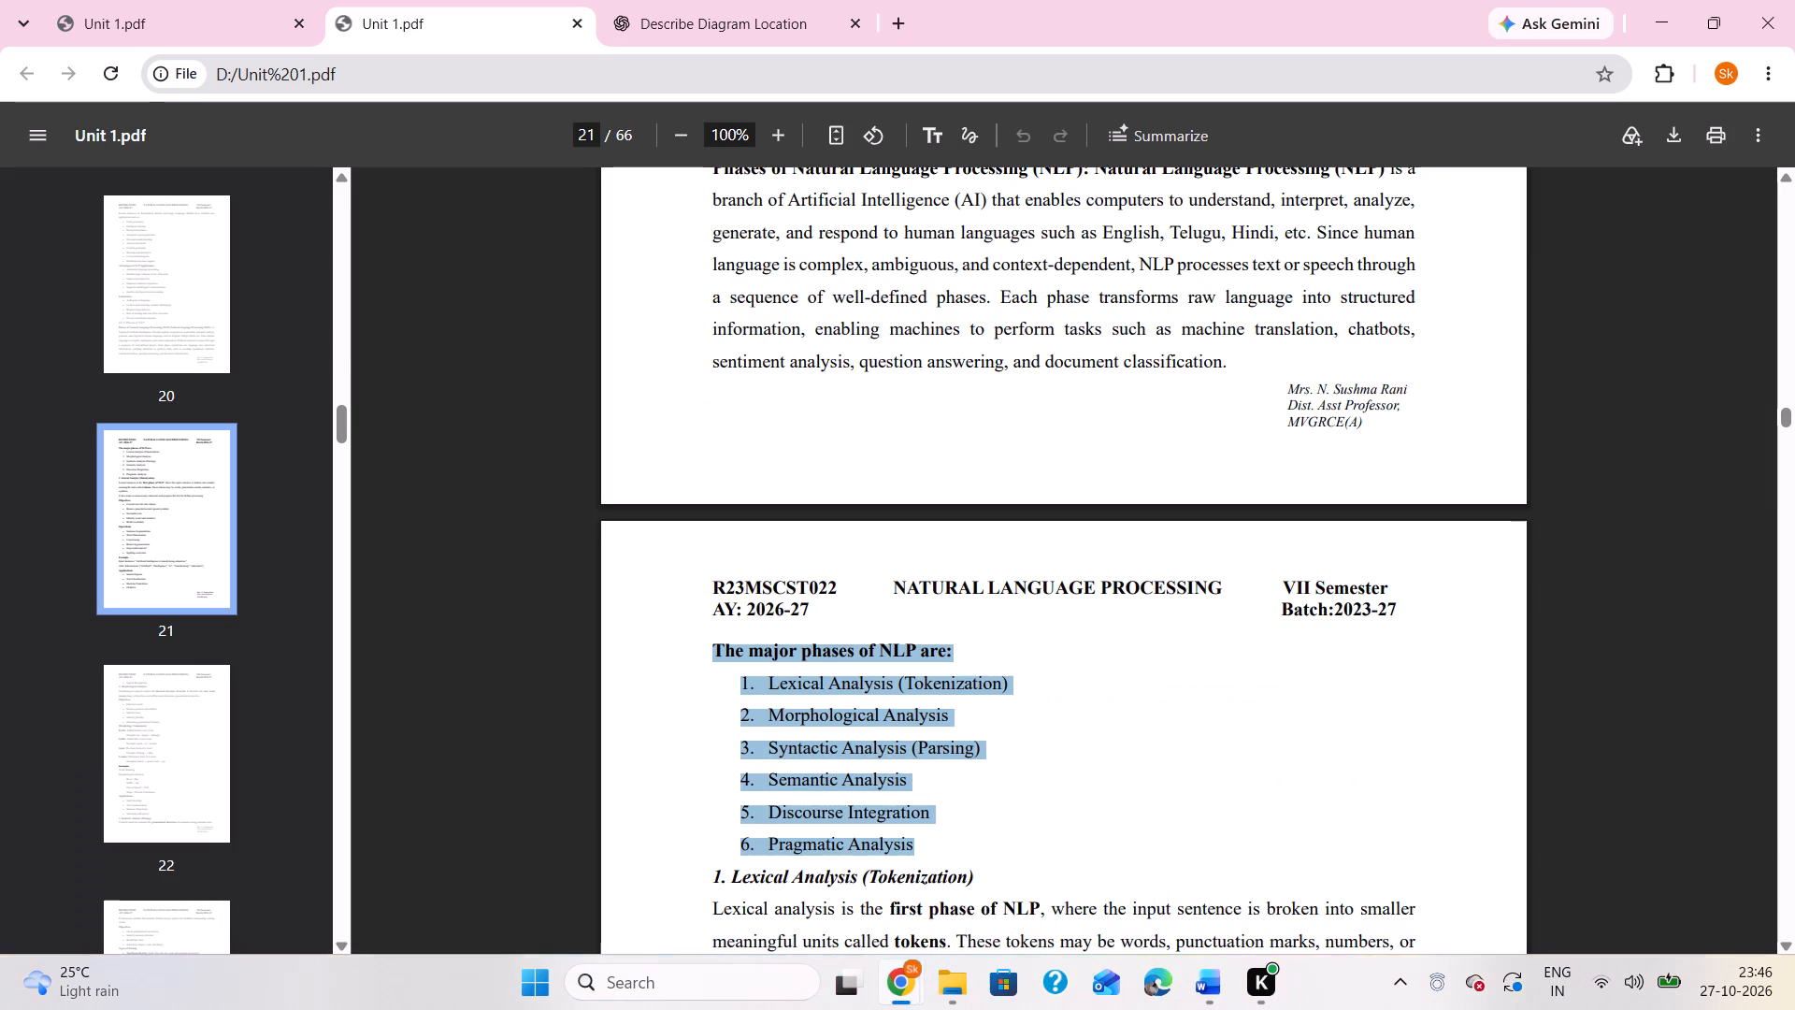
scroll(910, 594, down, 3)
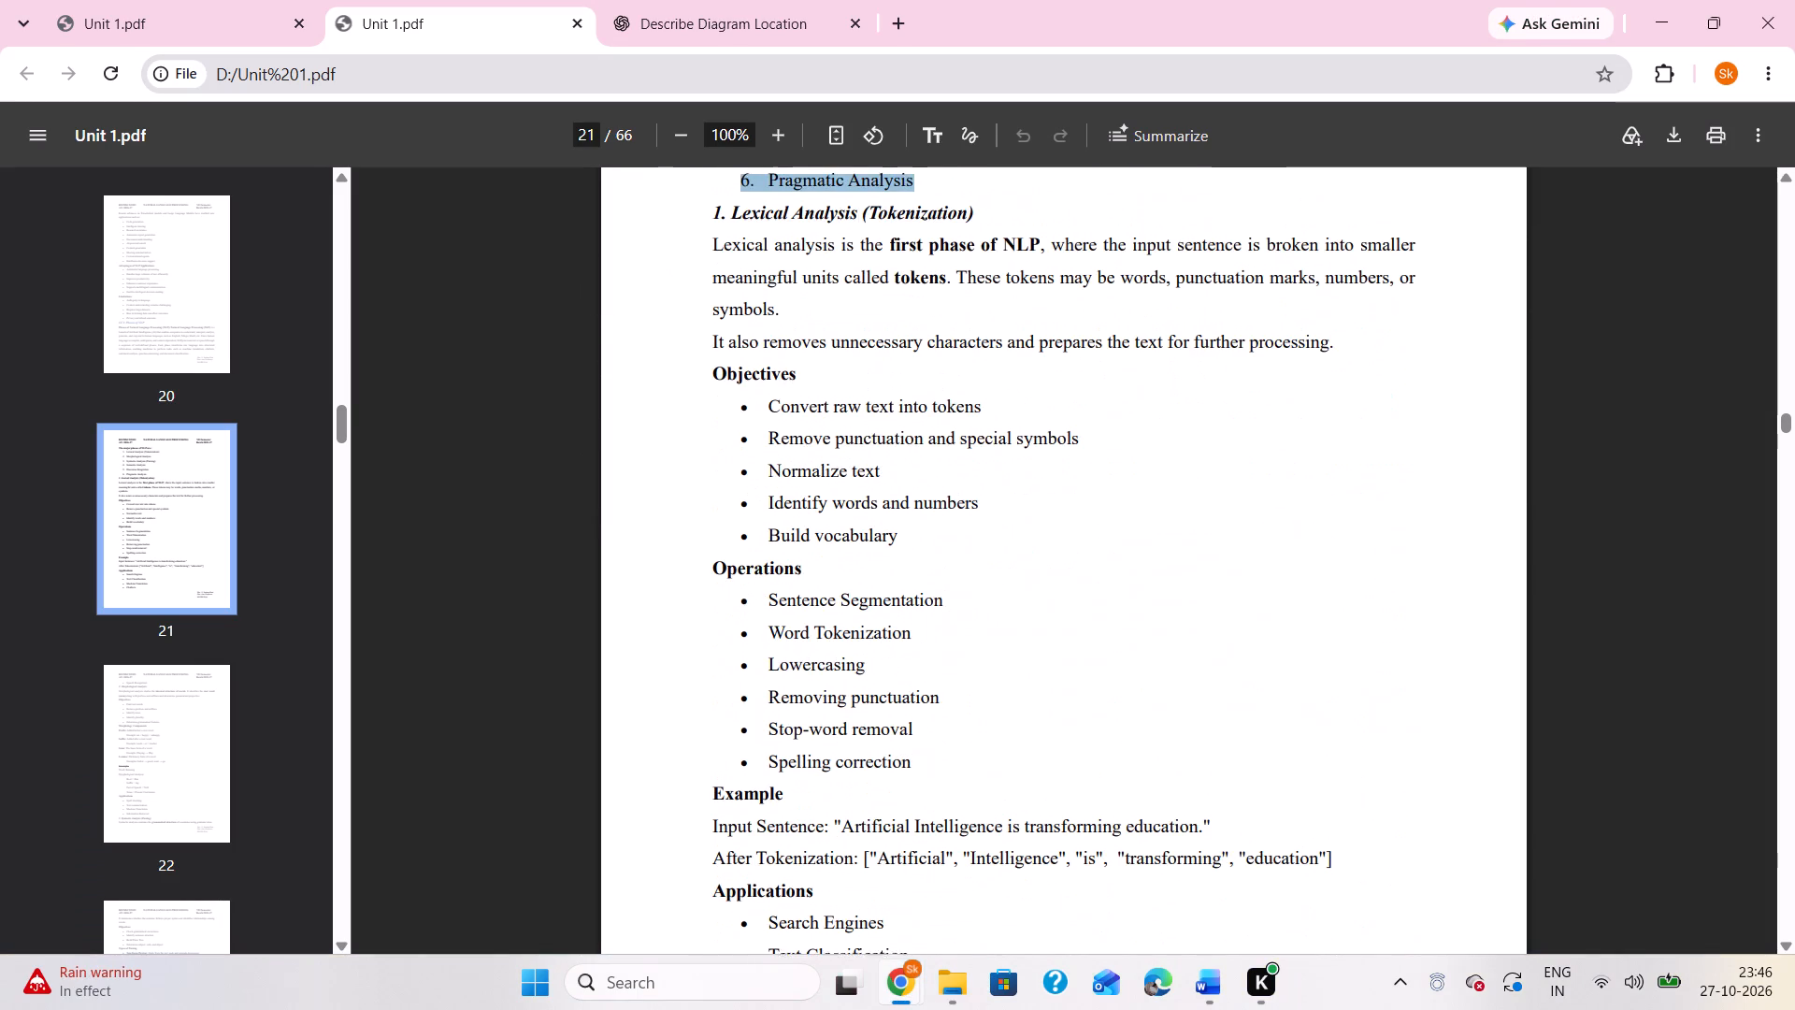
scroll(910, 594, down, 3)
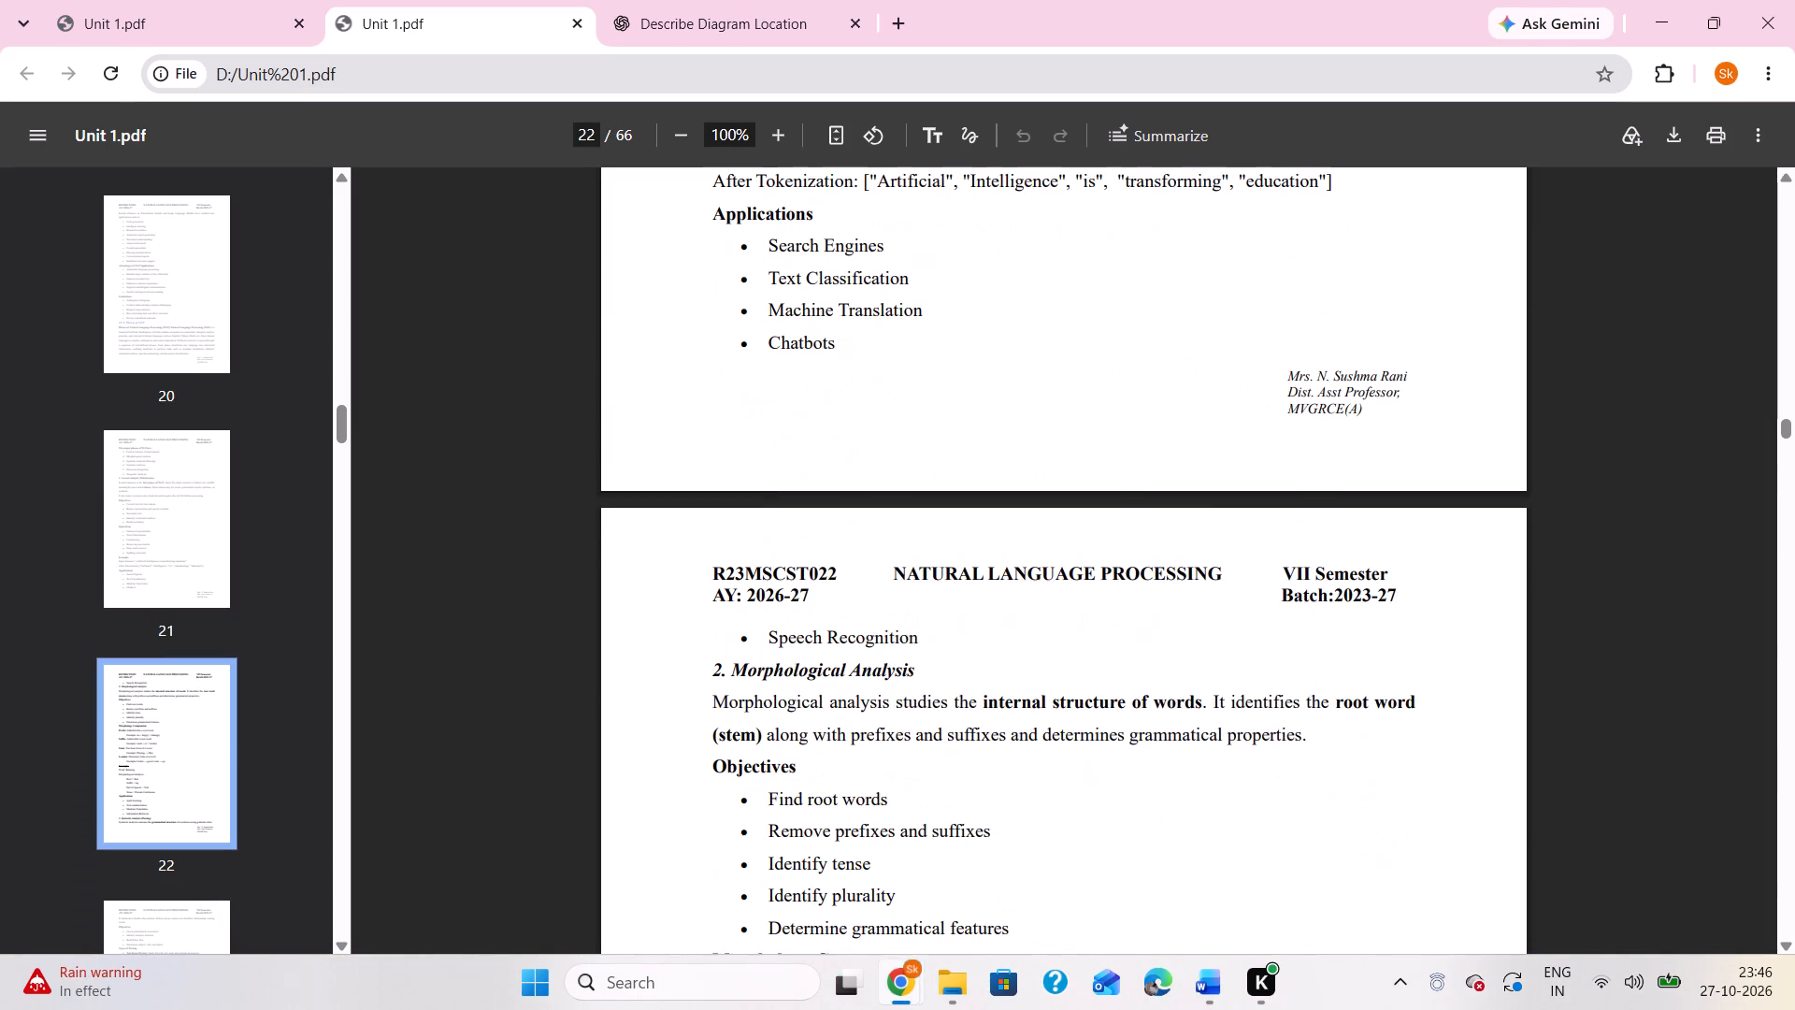
scroll(910, 594, down, 1)
scroll(910, 594, up, 3)
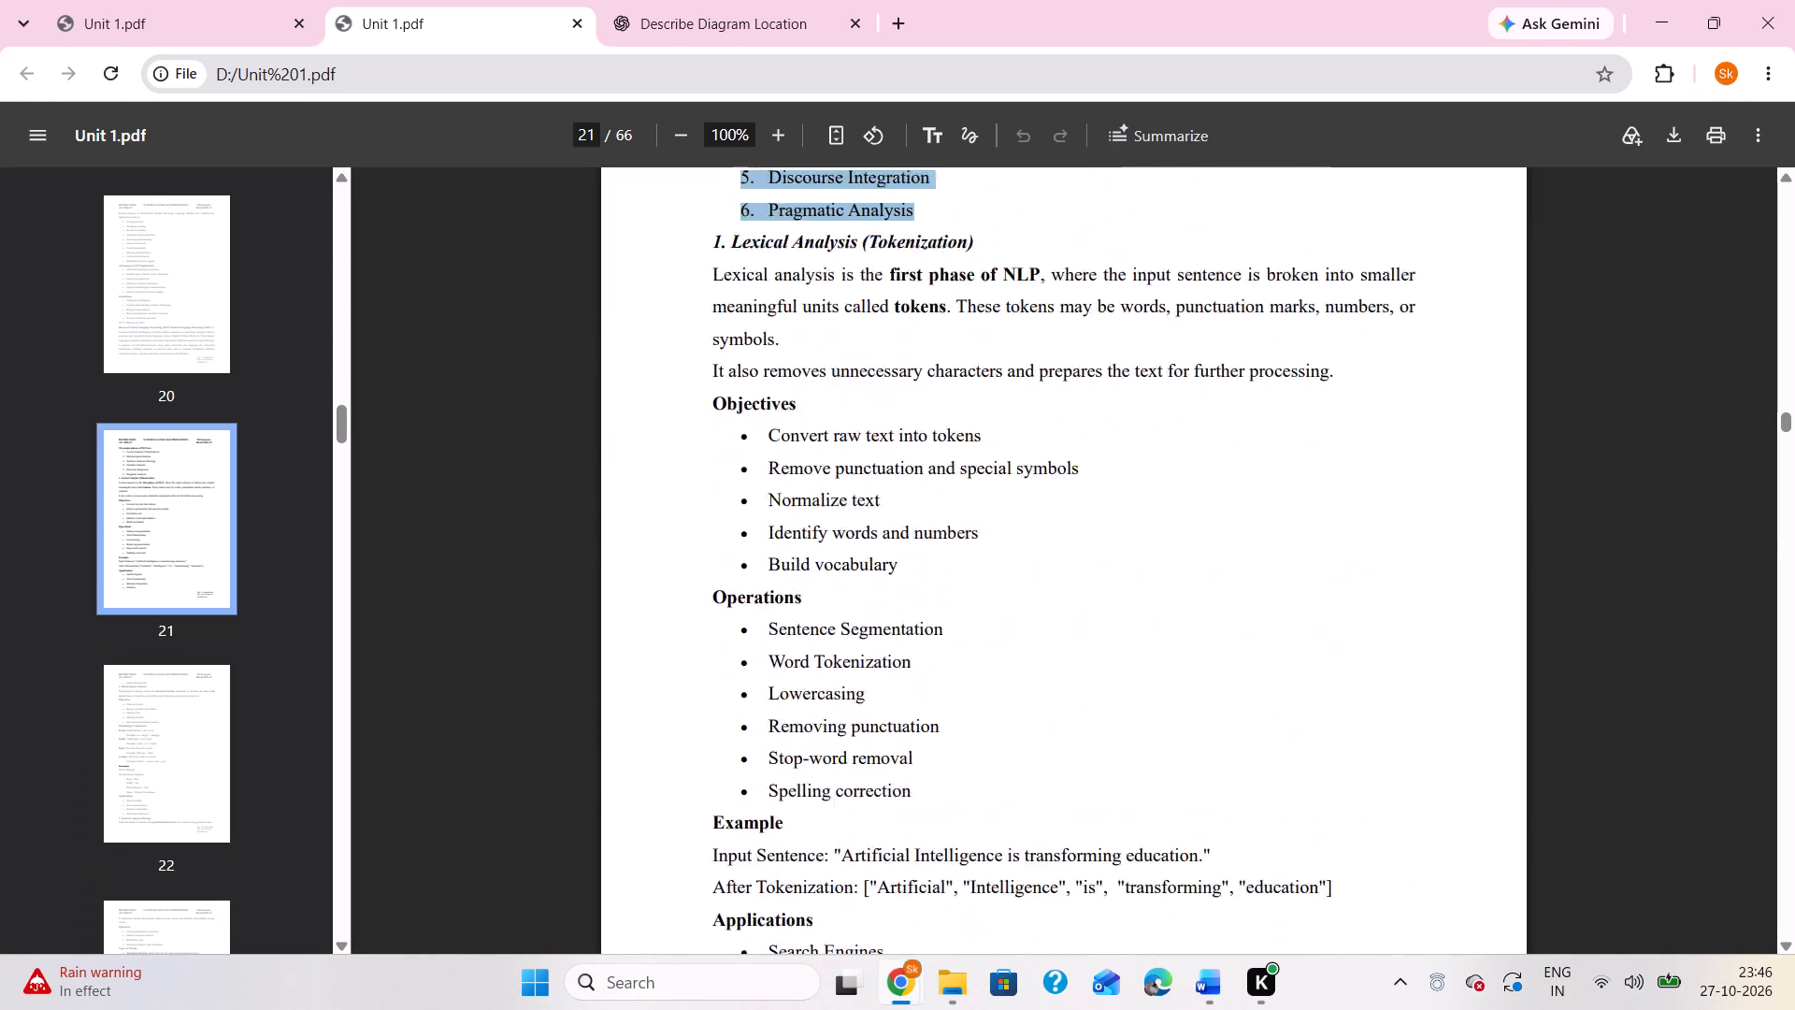
scroll(910, 594, up, 1)
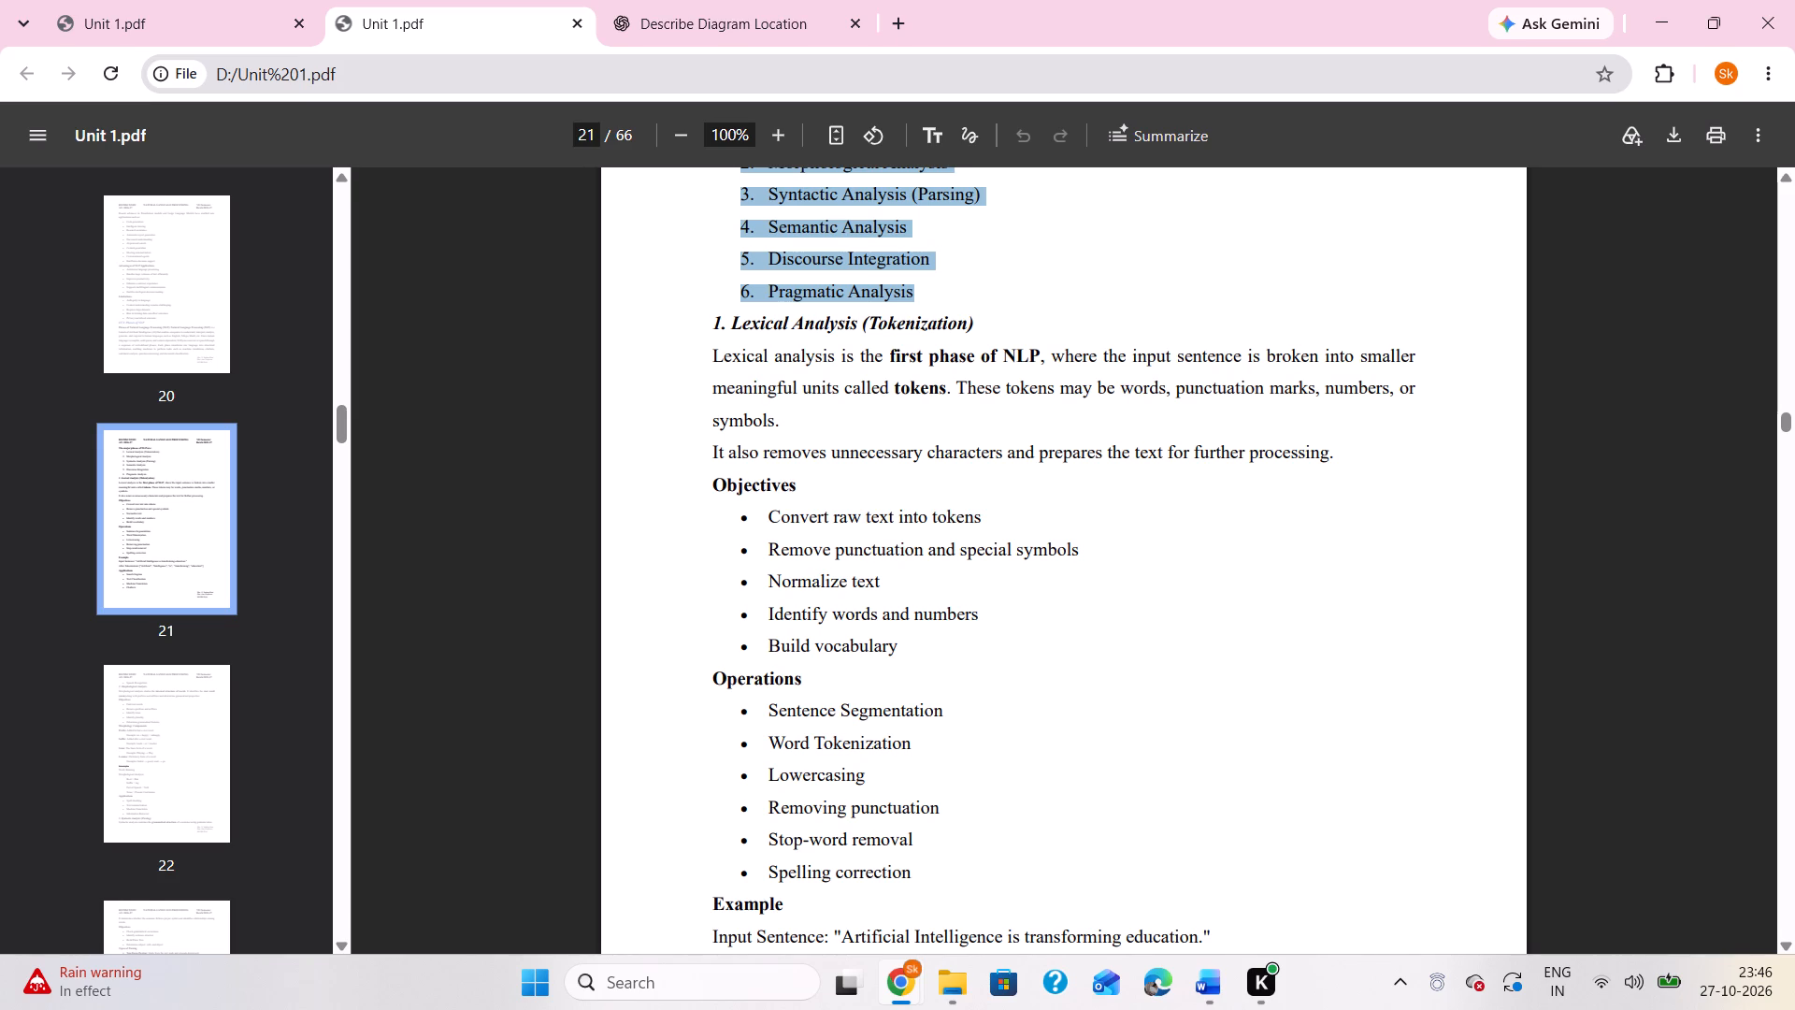
scroll(698, 352, down, 3)
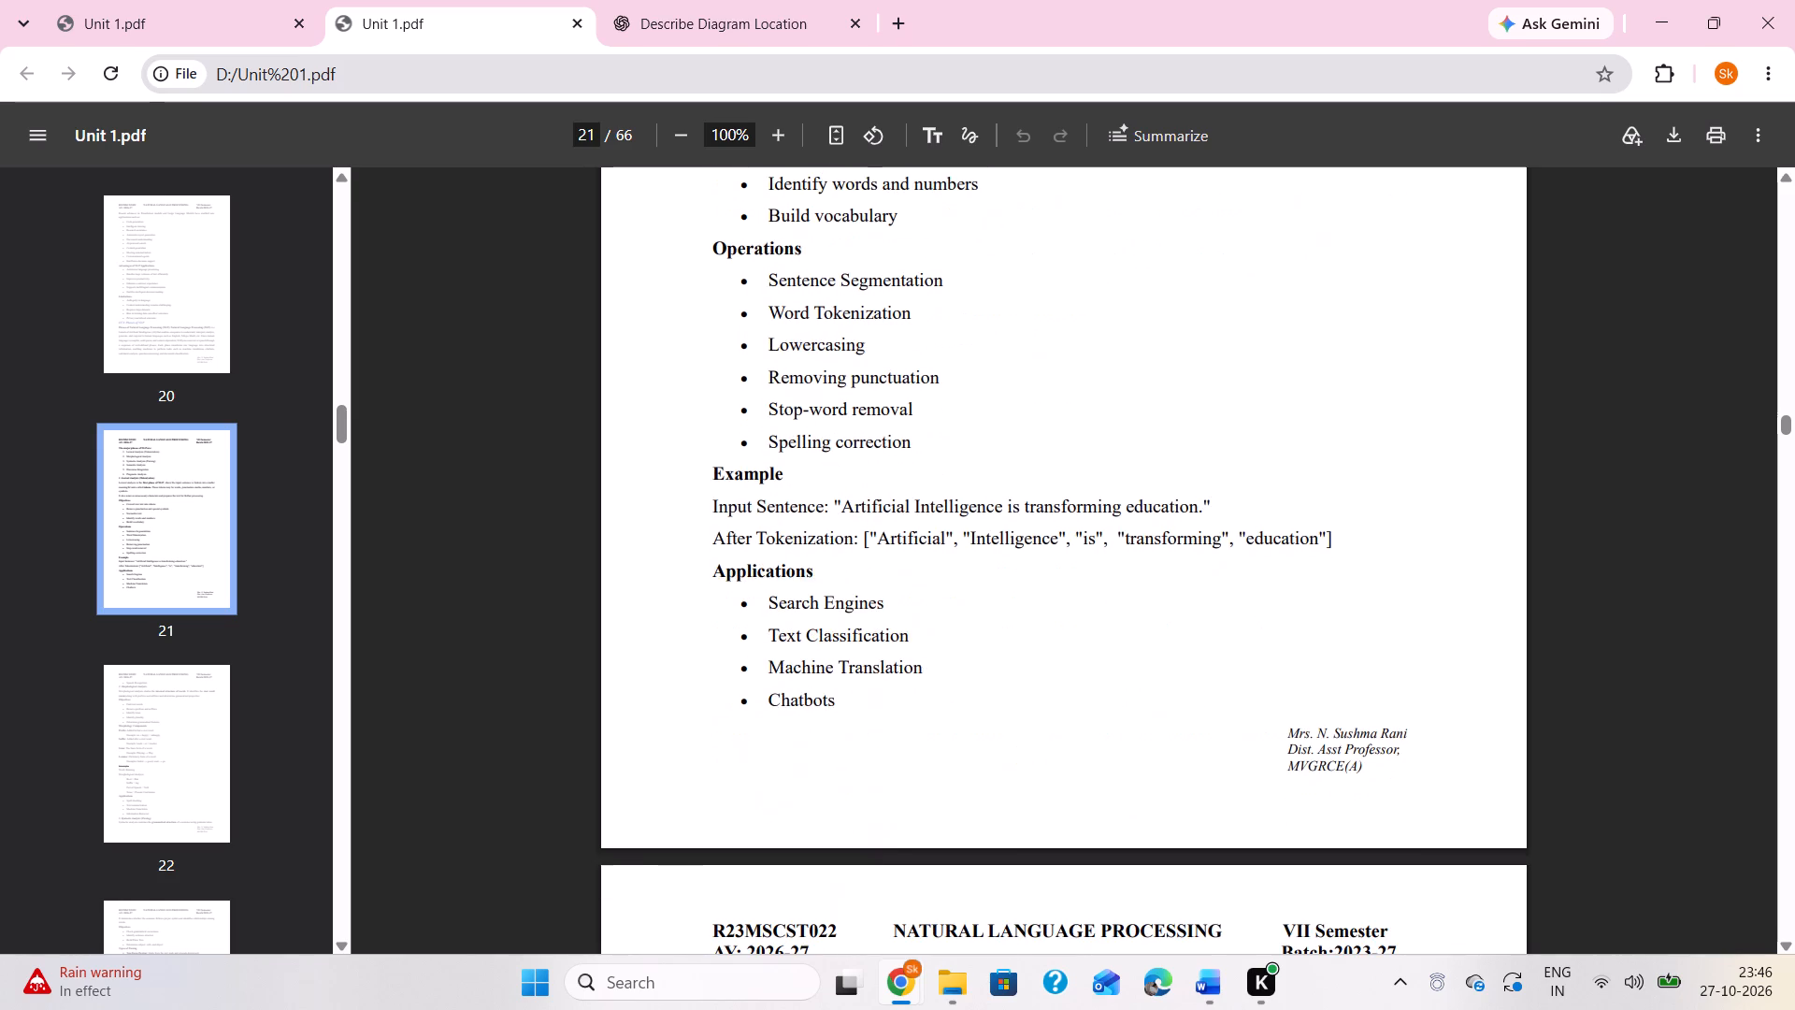
scroll(698, 352, down, 6)
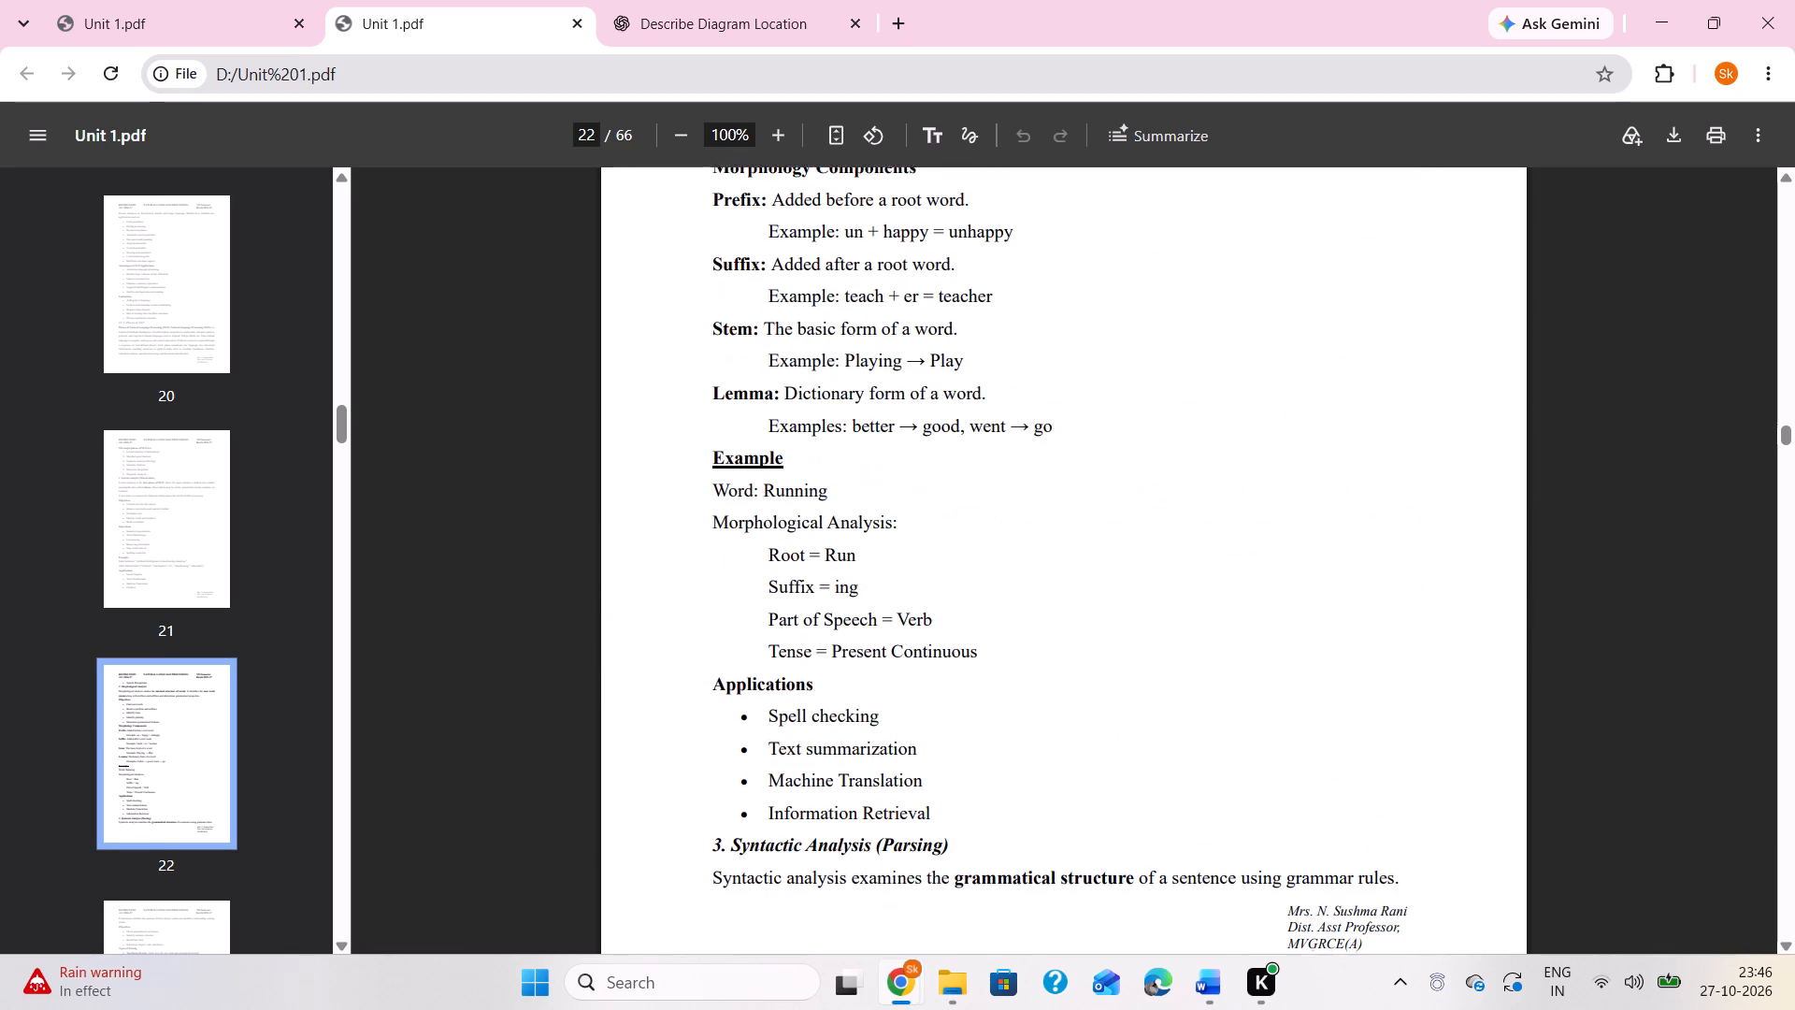
scroll(698, 352, down, 5)
scroll(698, 352, up, 1)
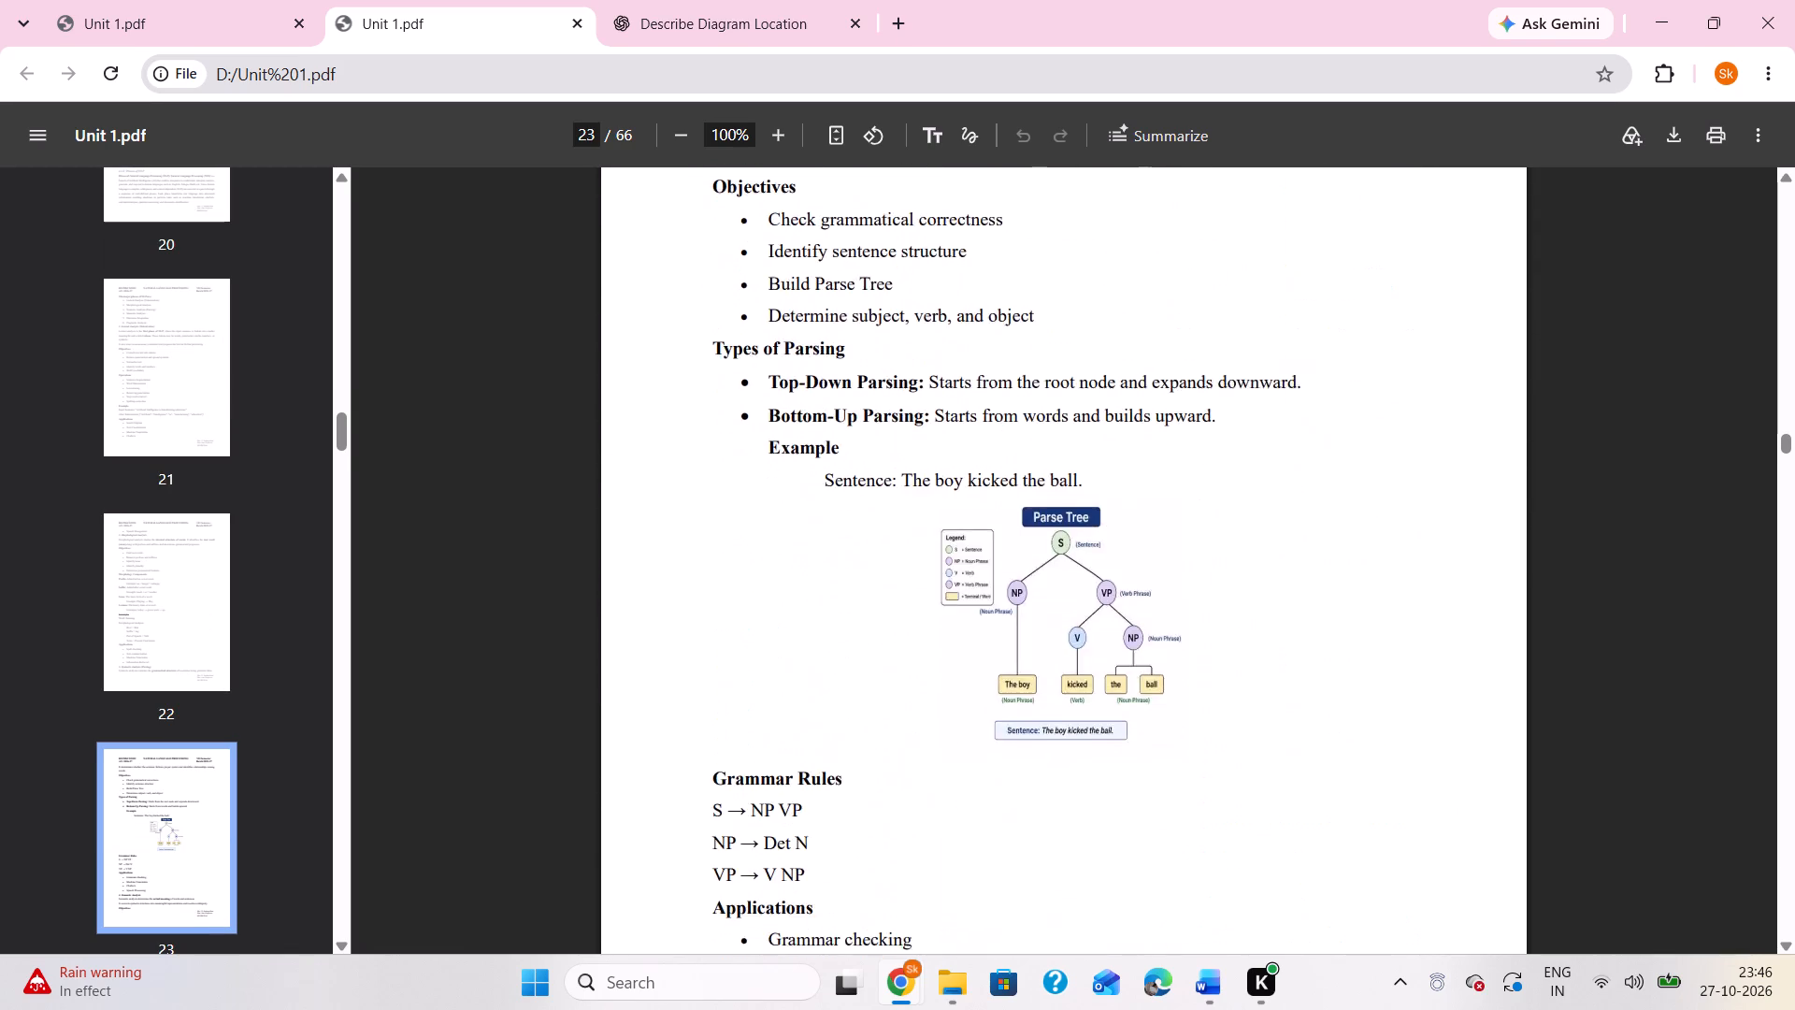
scroll(698, 352, up, 1)
scroll(698, 352, down, 4)
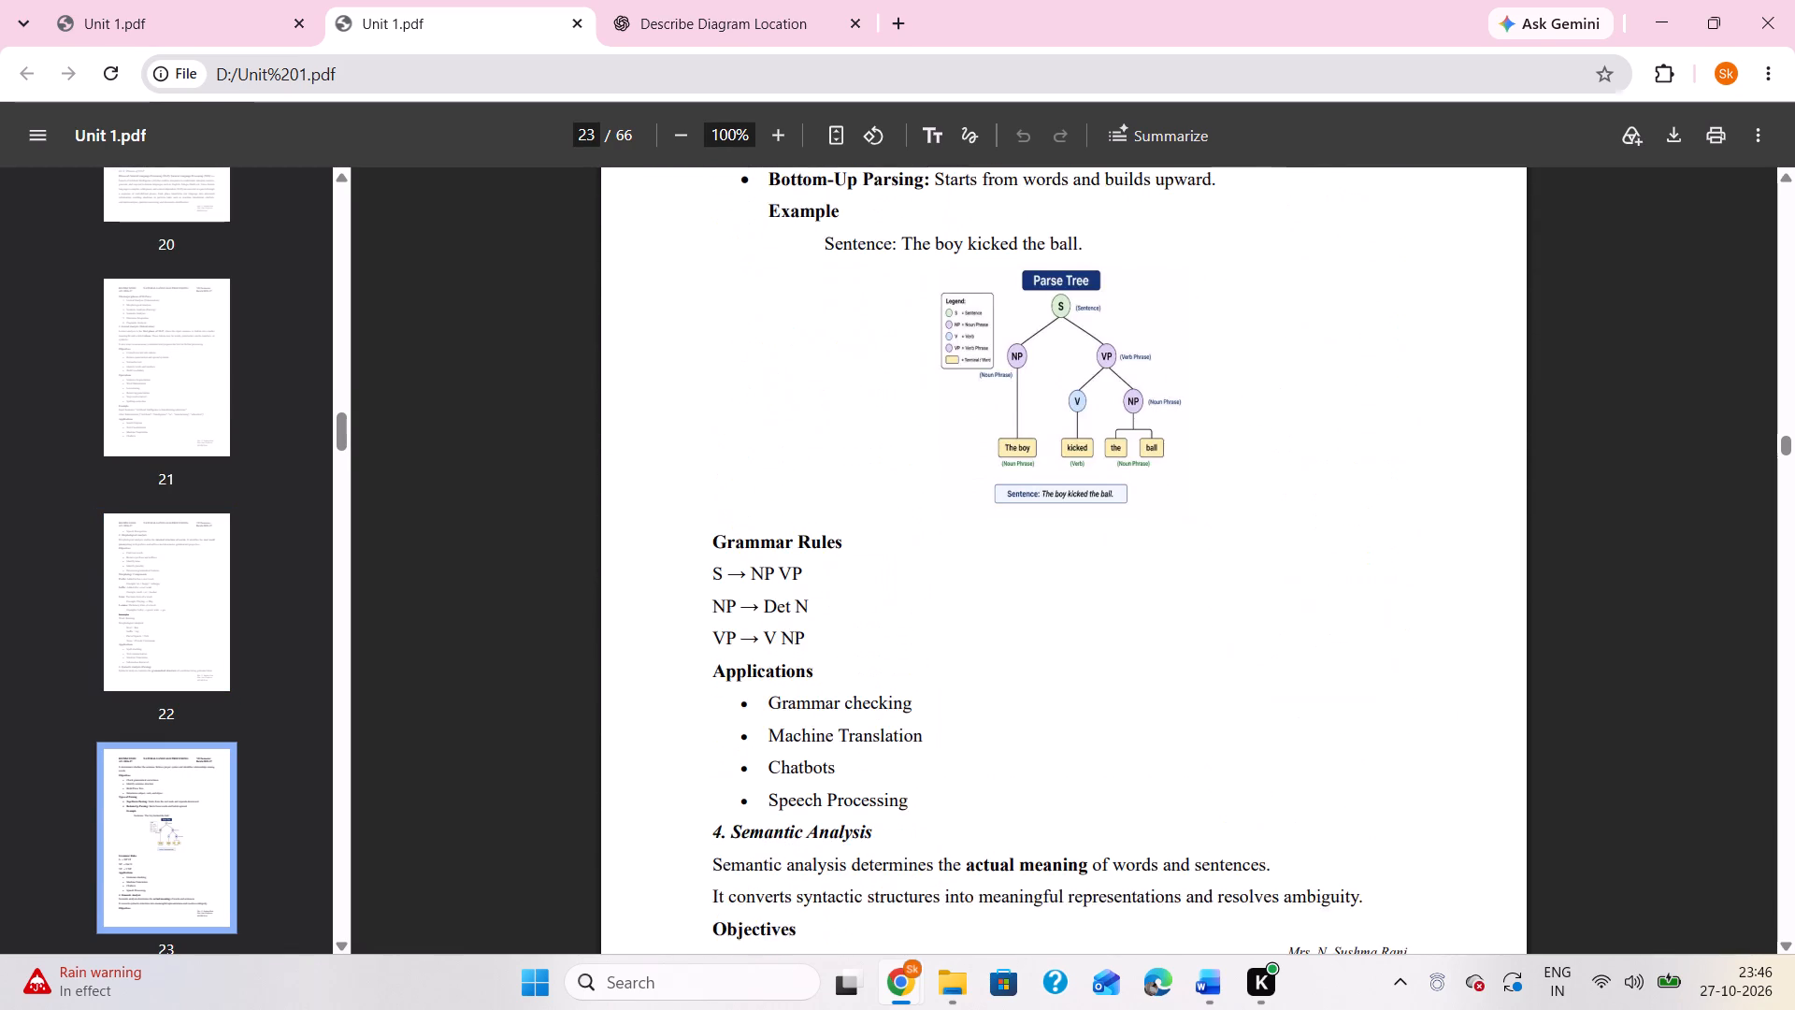
scroll(698, 352, down, 8)
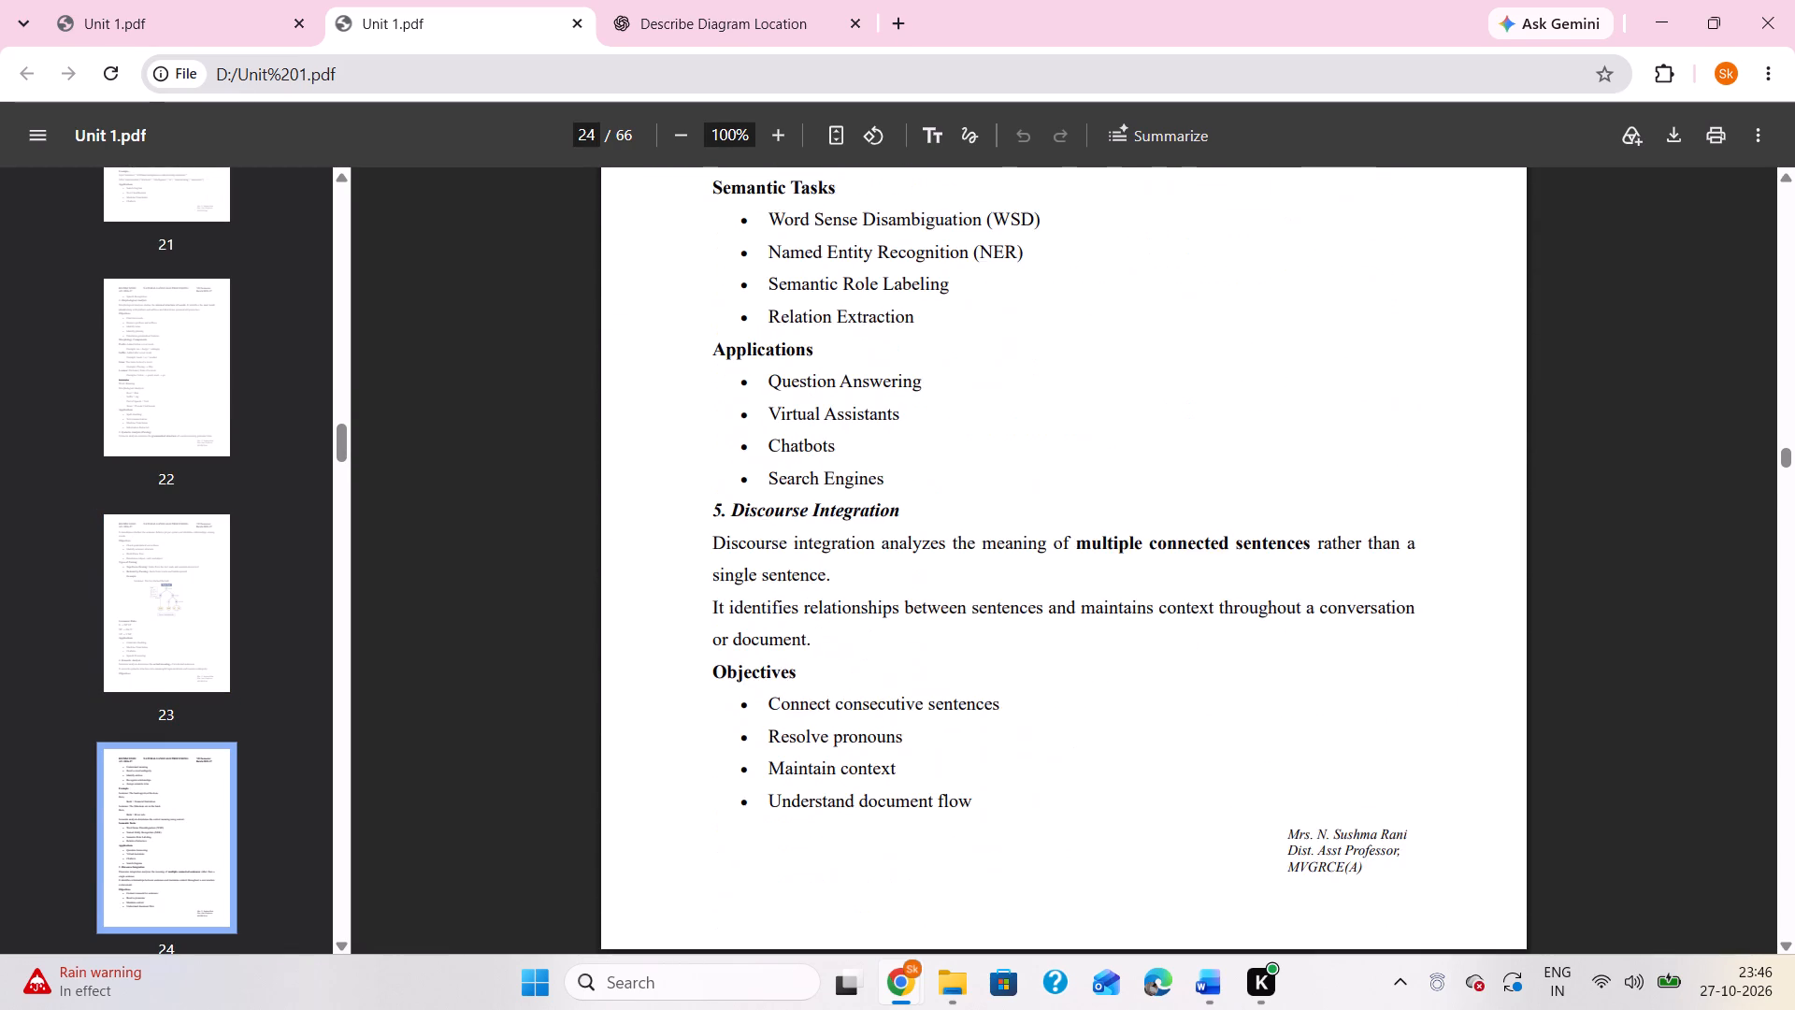
scroll(698, 352, down, 7)
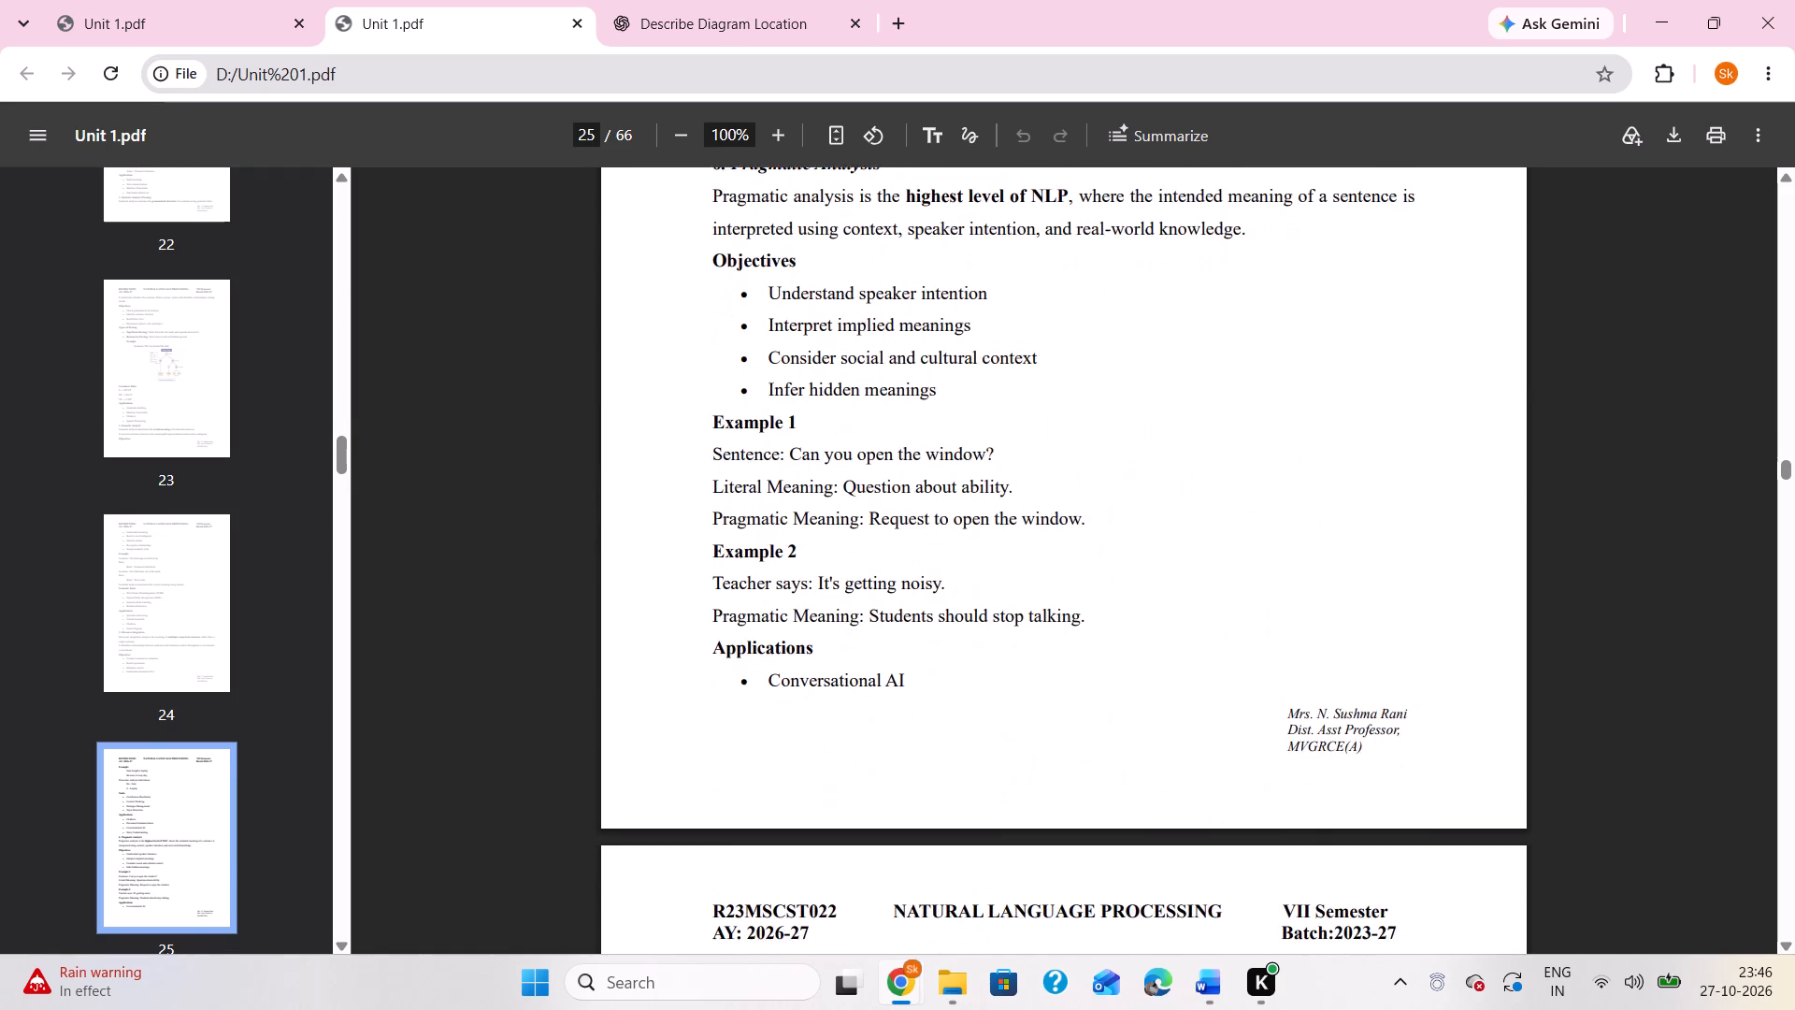
scroll(698, 352, down, 3)
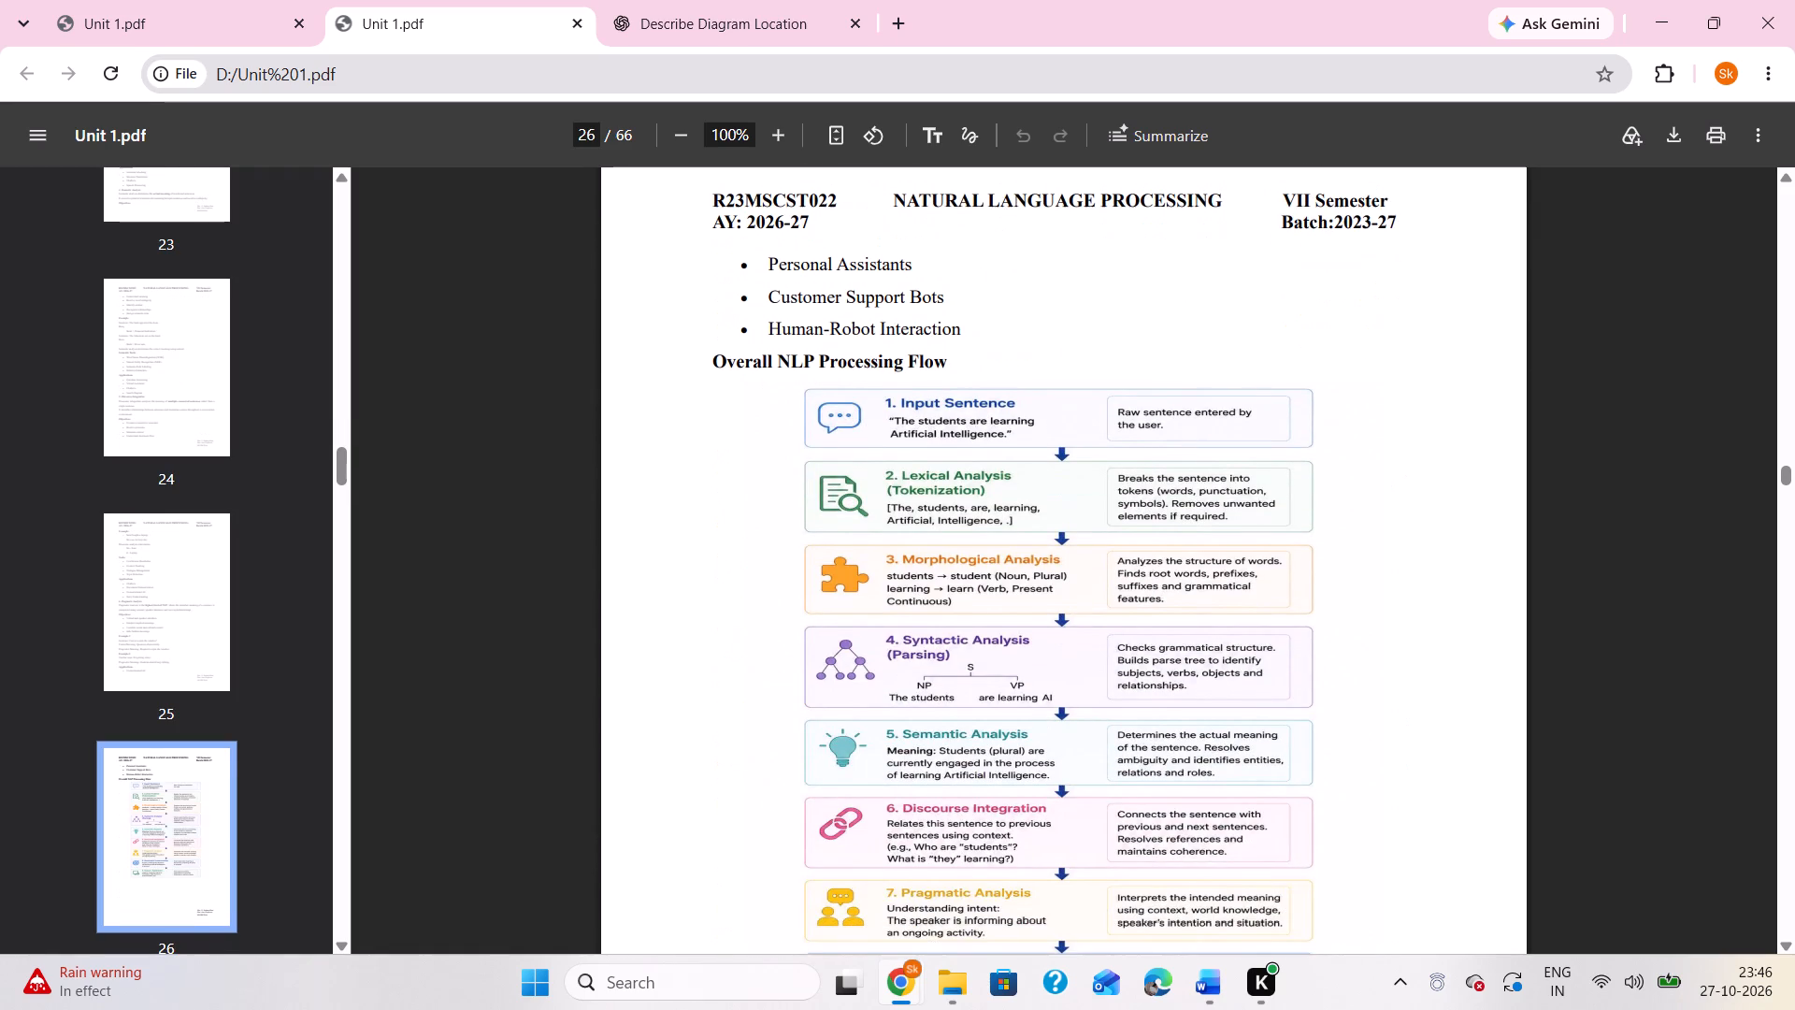
scroll(698, 352, down, 3)
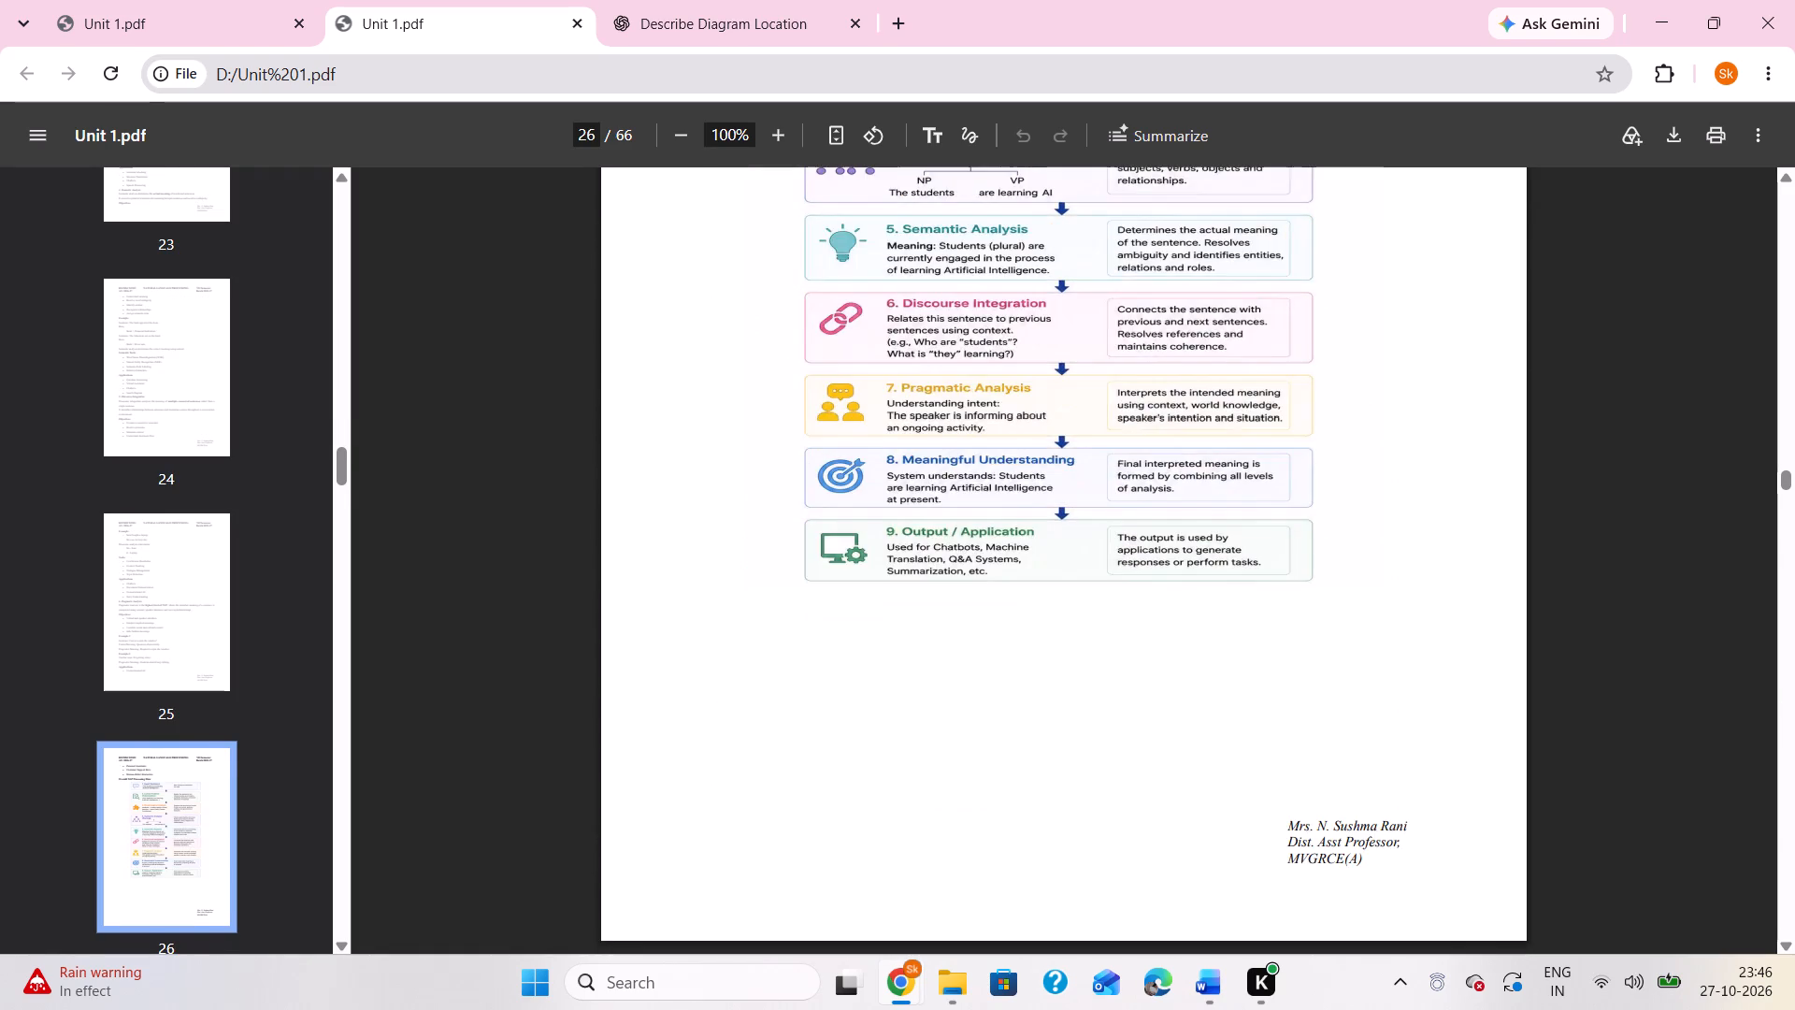
scroll(698, 352, down, 5)
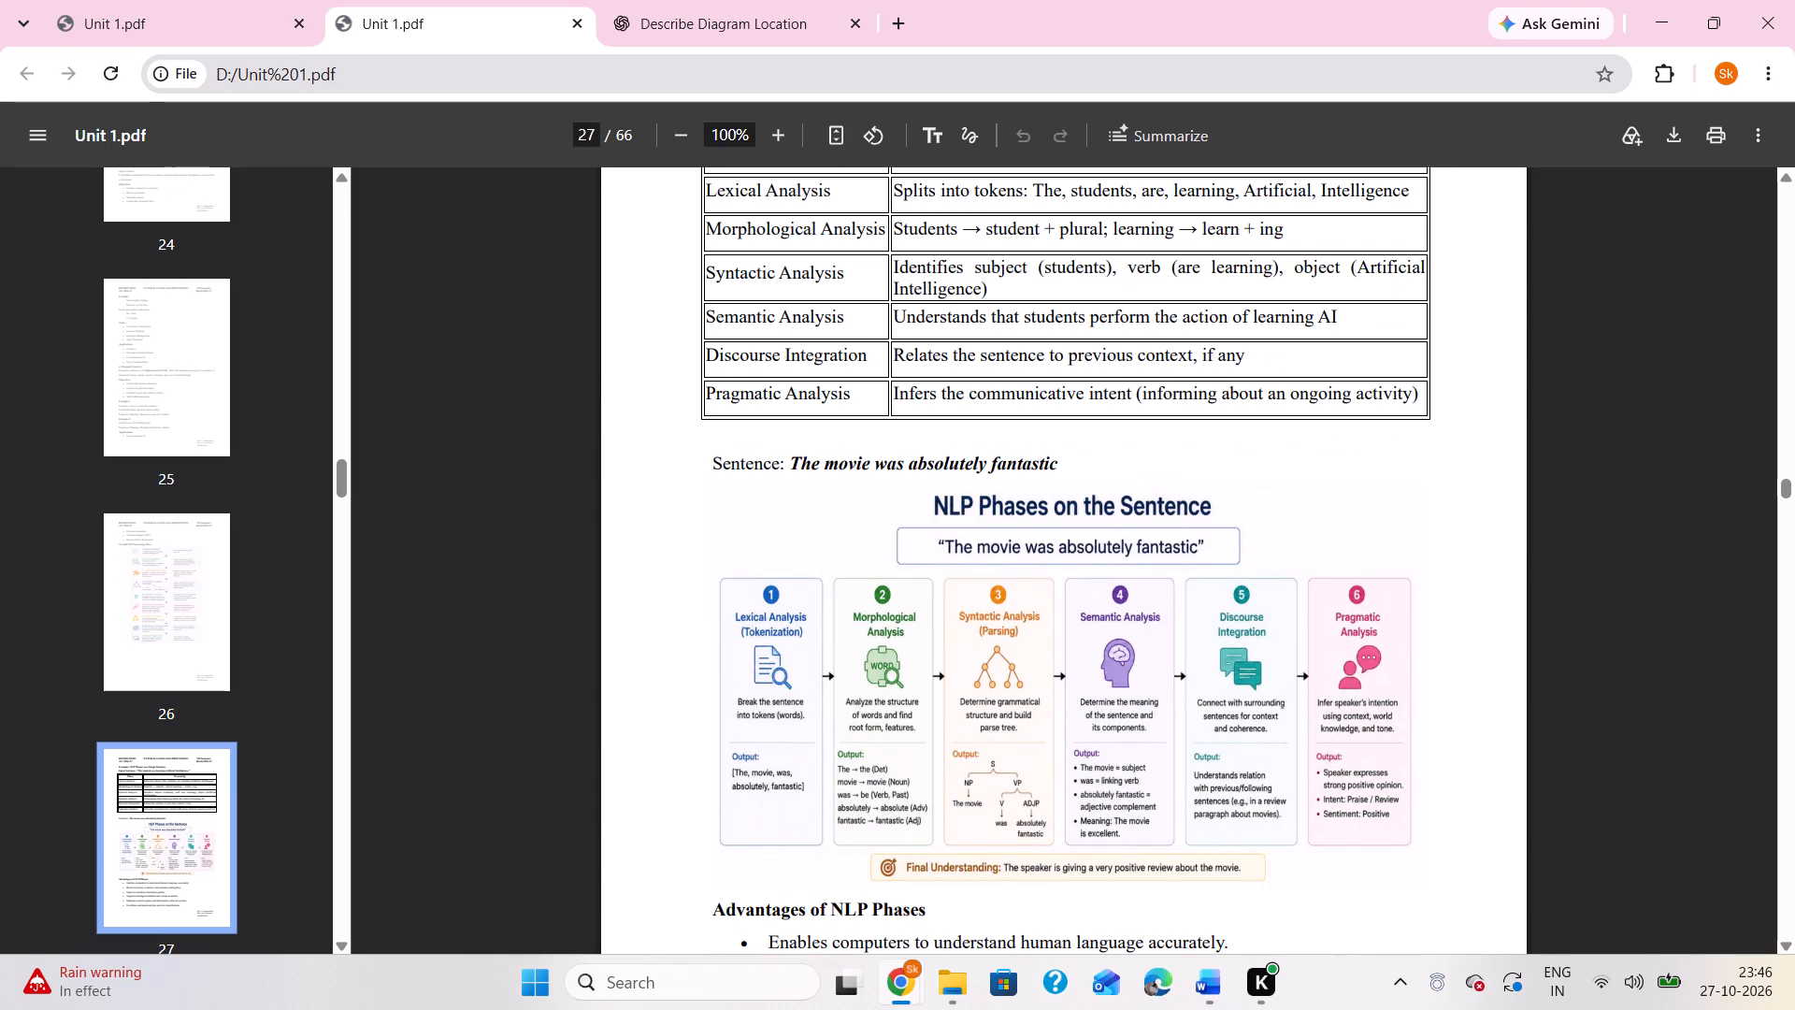
scroll(698, 352, down, 5)
scroll(698, 352, up, 4)
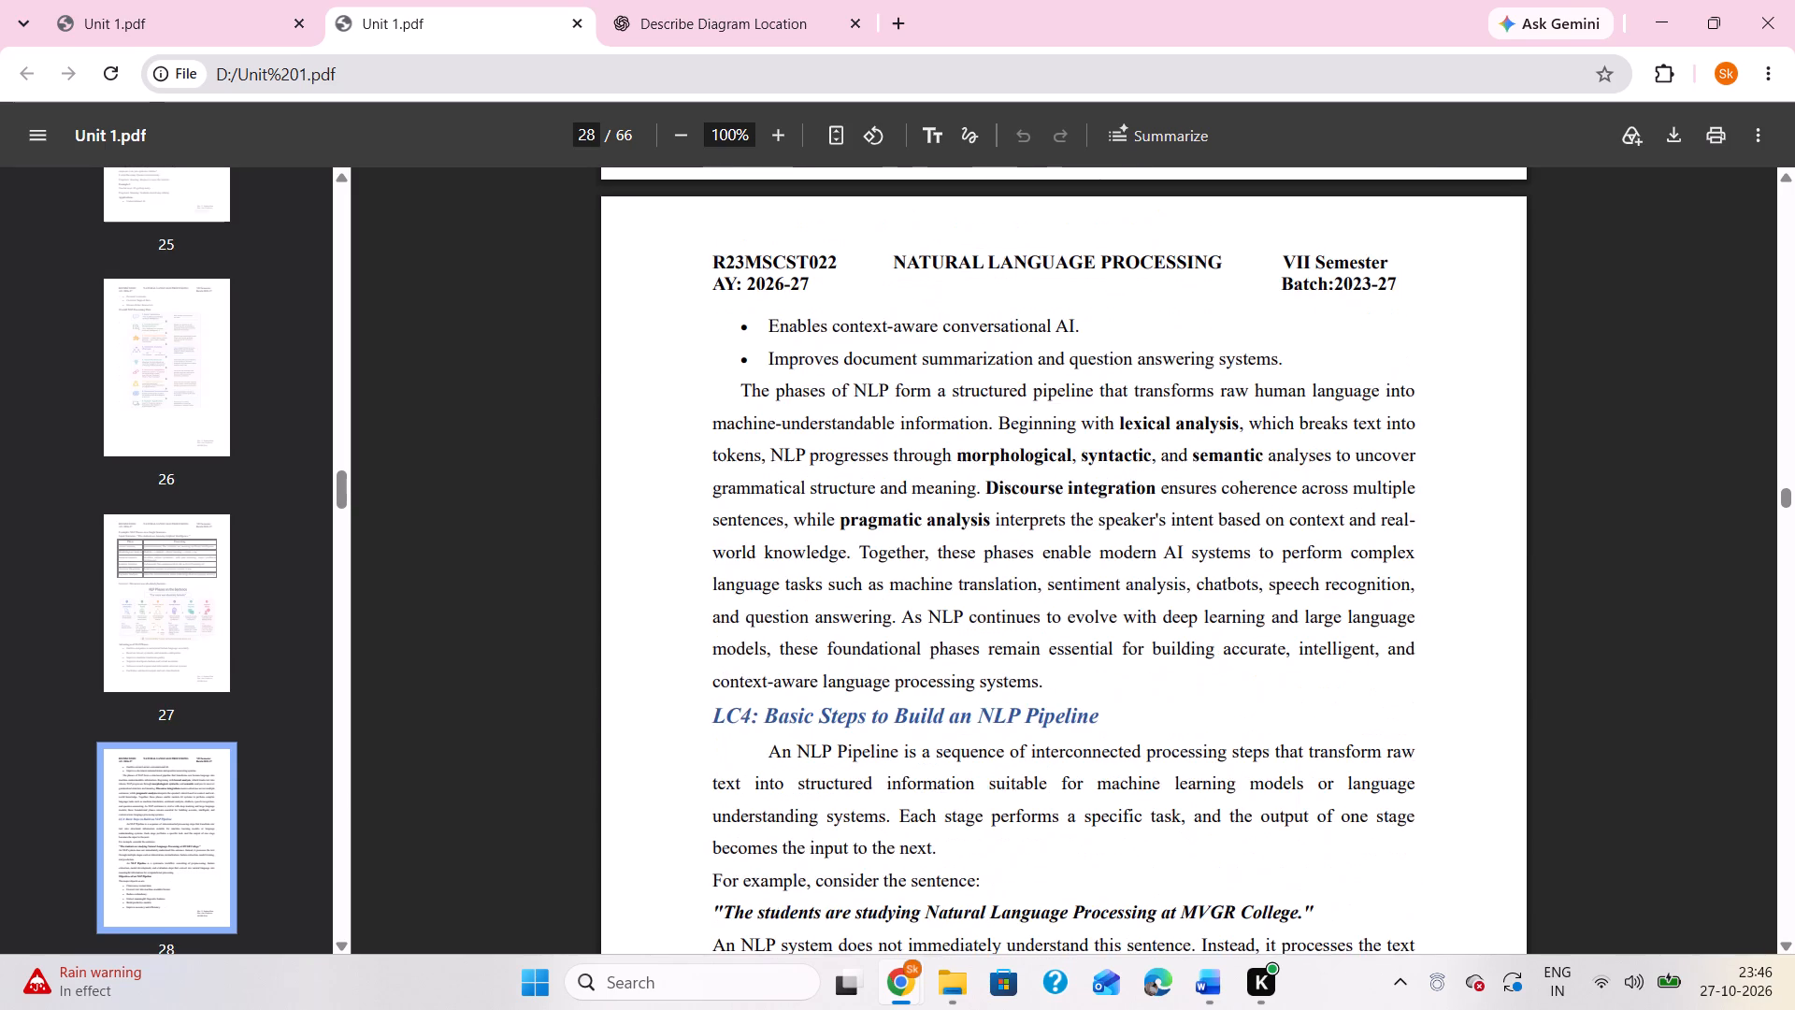
scroll(698, 352, up, 17)
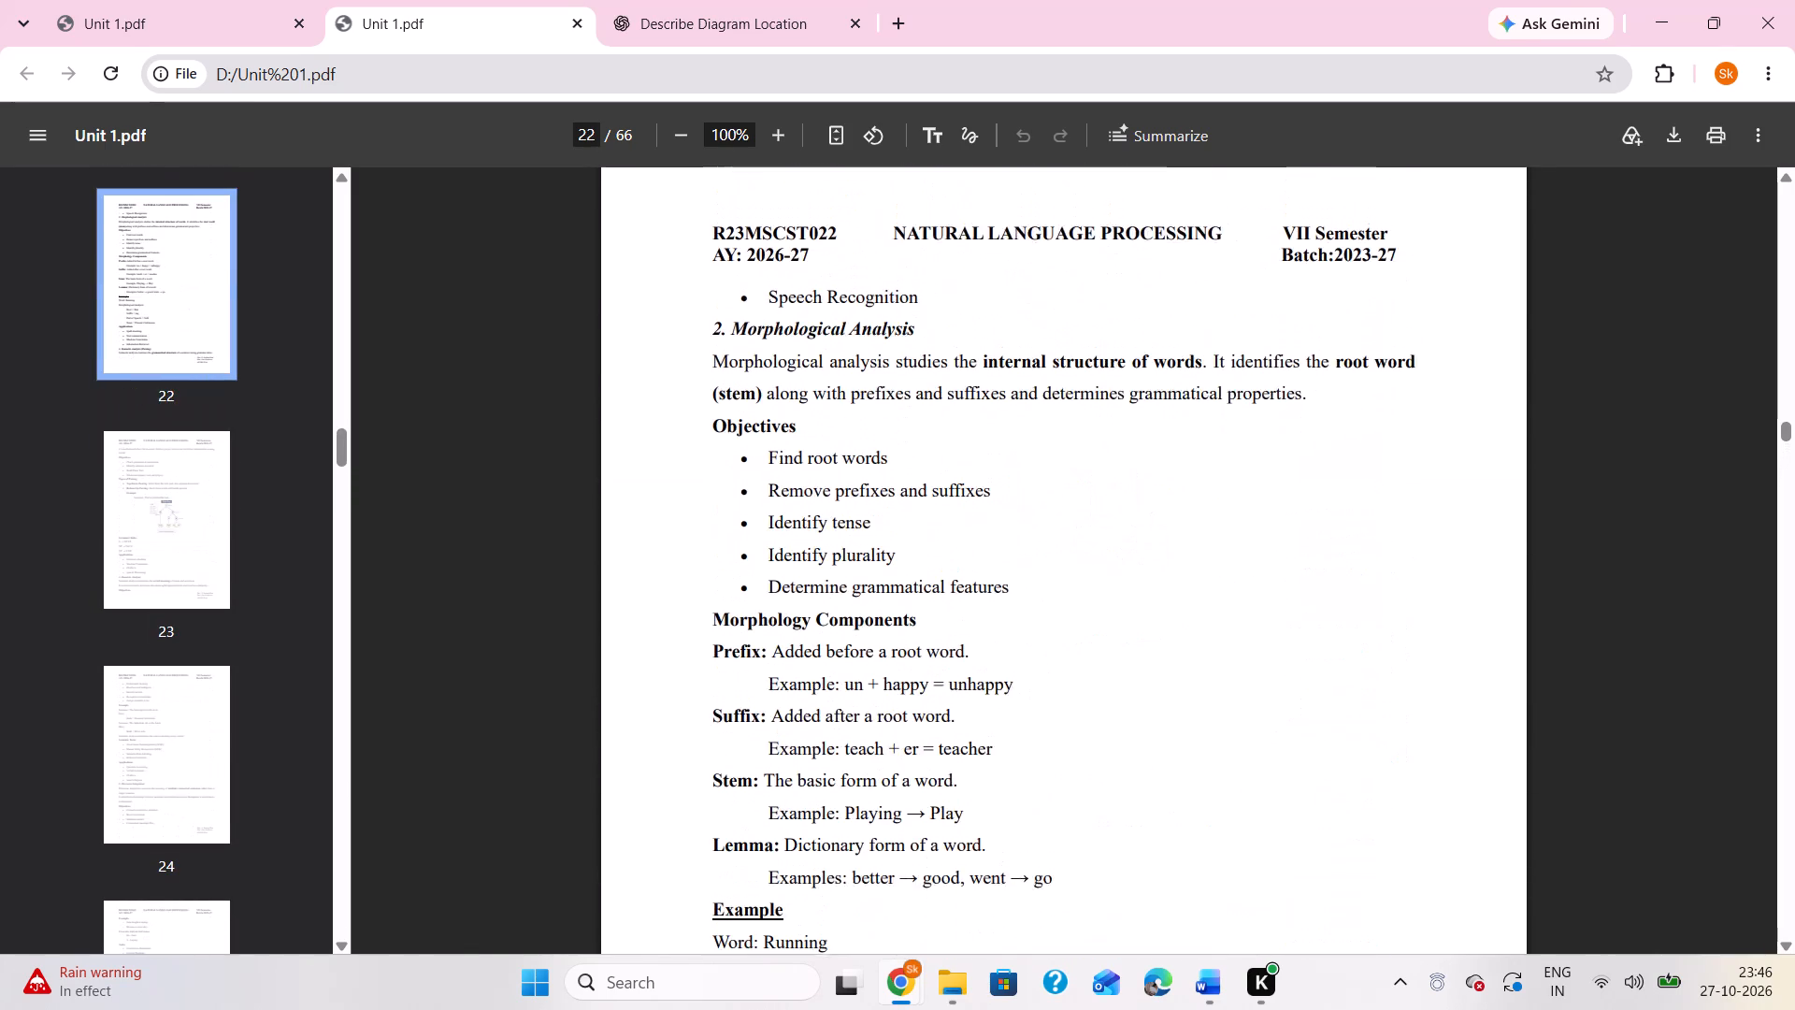
scroll(698, 352, up, 7)
scroll(698, 352, down, 5)
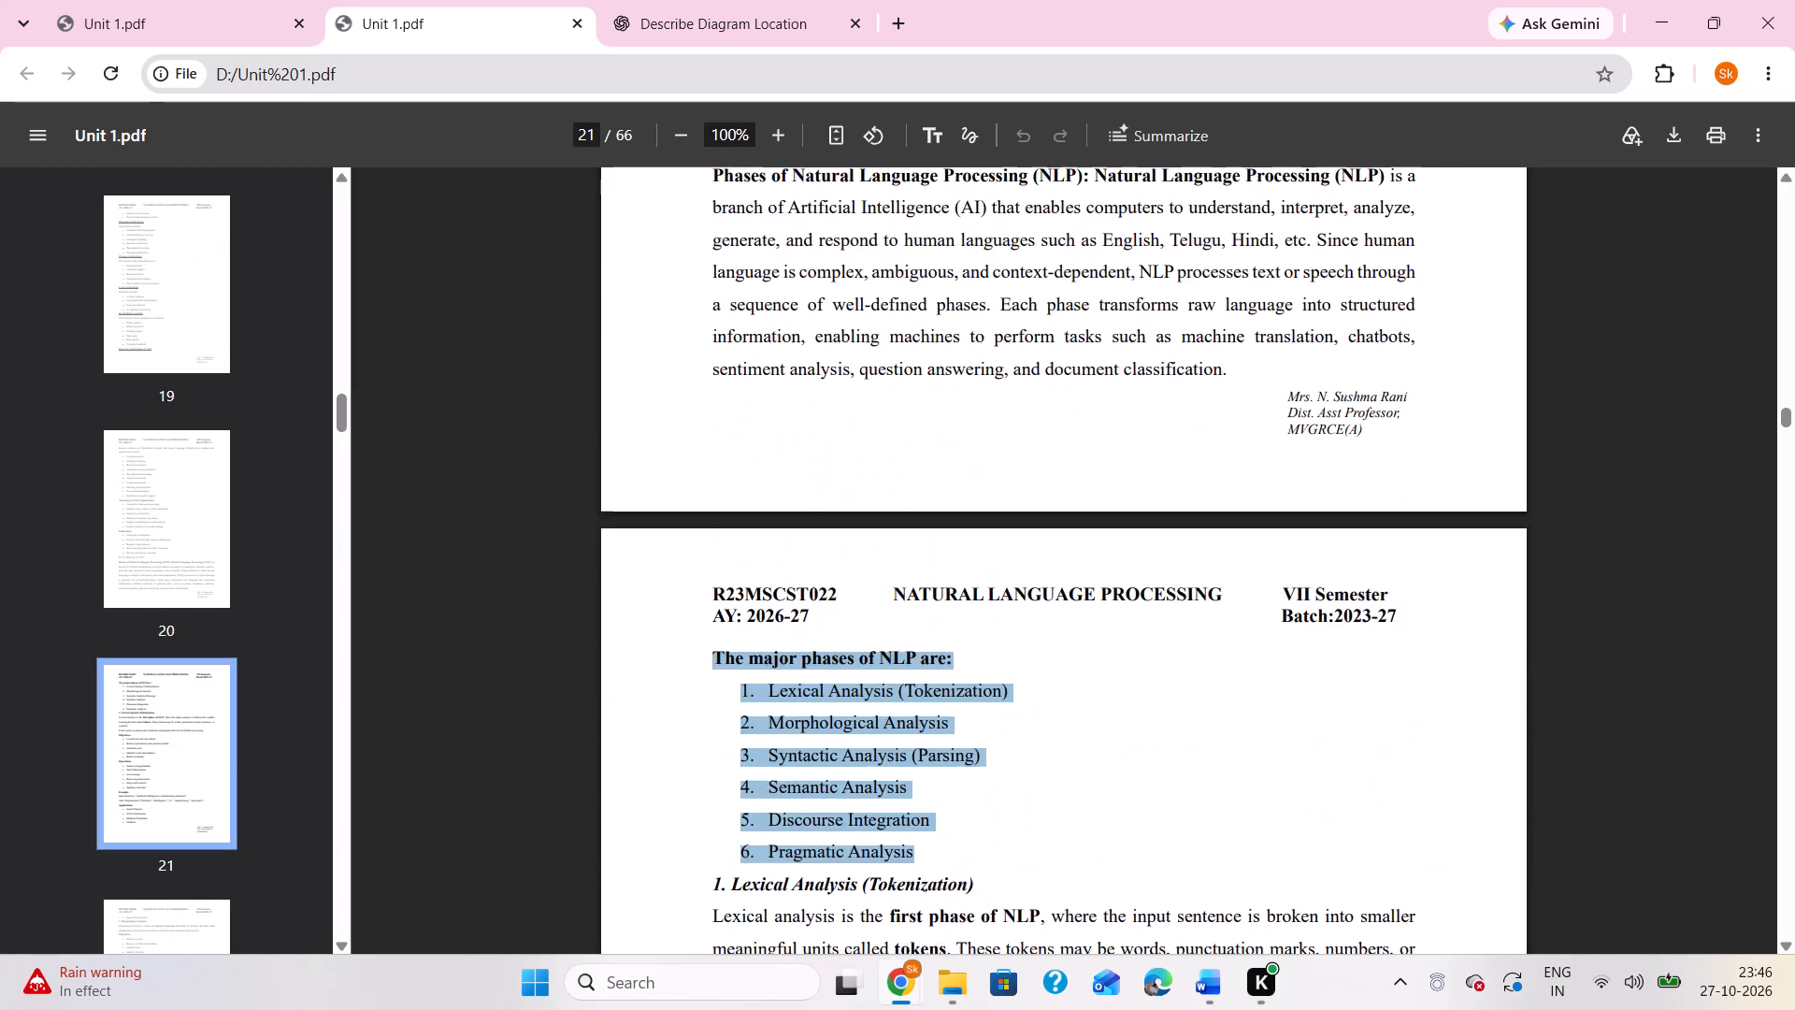
scroll(698, 352, down, 5)
Copy the "1. Lexical Analysis (Tokenization)" section of Unit 1.pdf, from its heading through the Applications list, with the page at 67% zoom.
drag(704, 284, 924, 738)
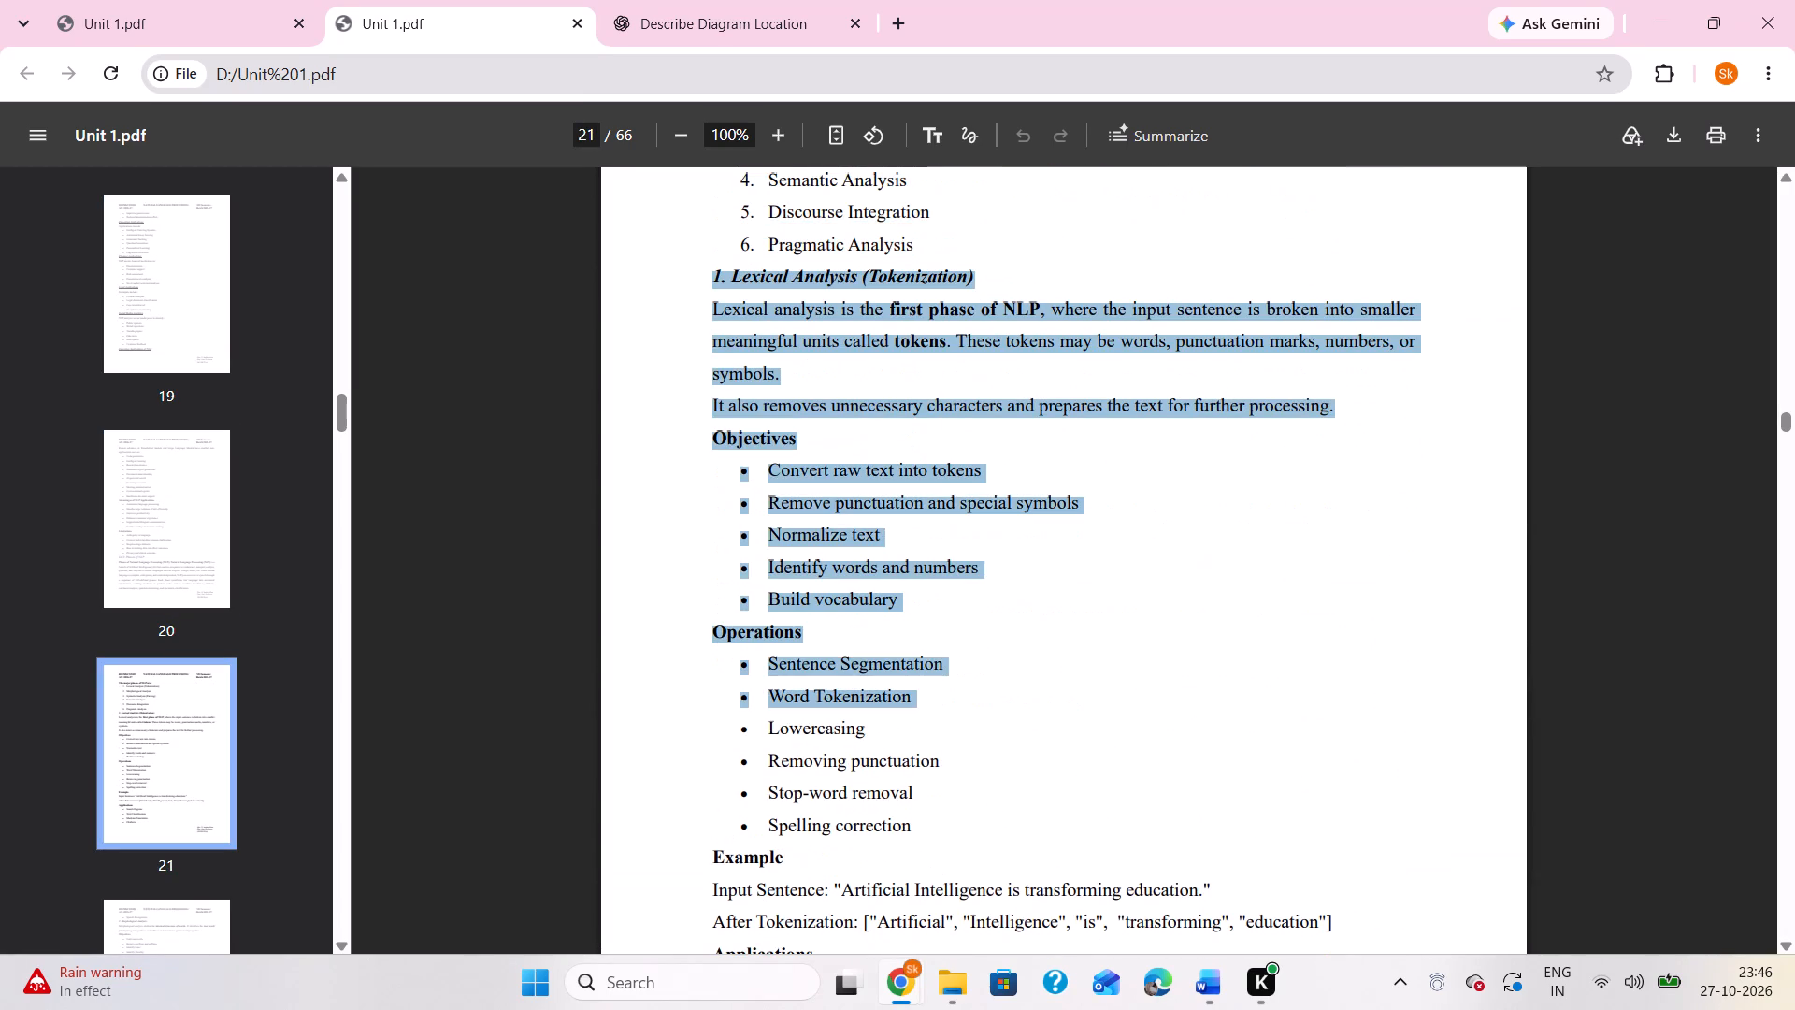
drag(924, 738, 1413, 931)
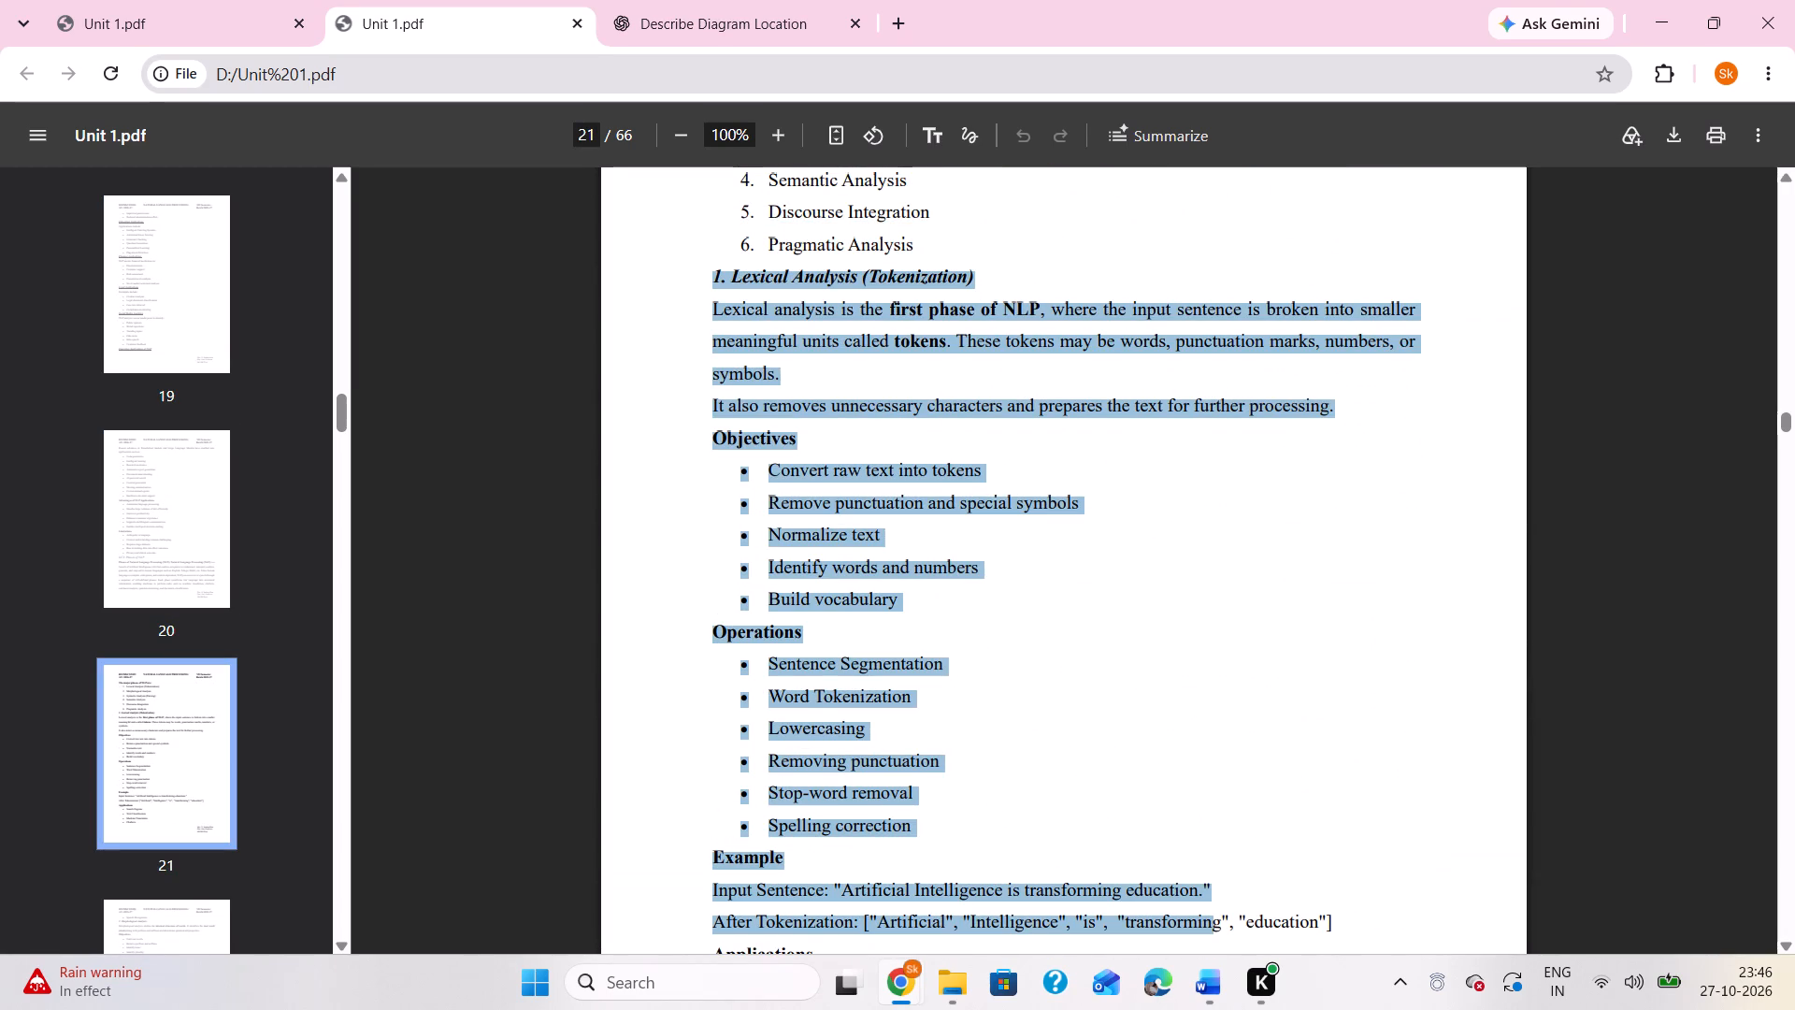
drag(1413, 931, 1378, 929)
click(1378, 929)
scroll(1378, 929, down, 2)
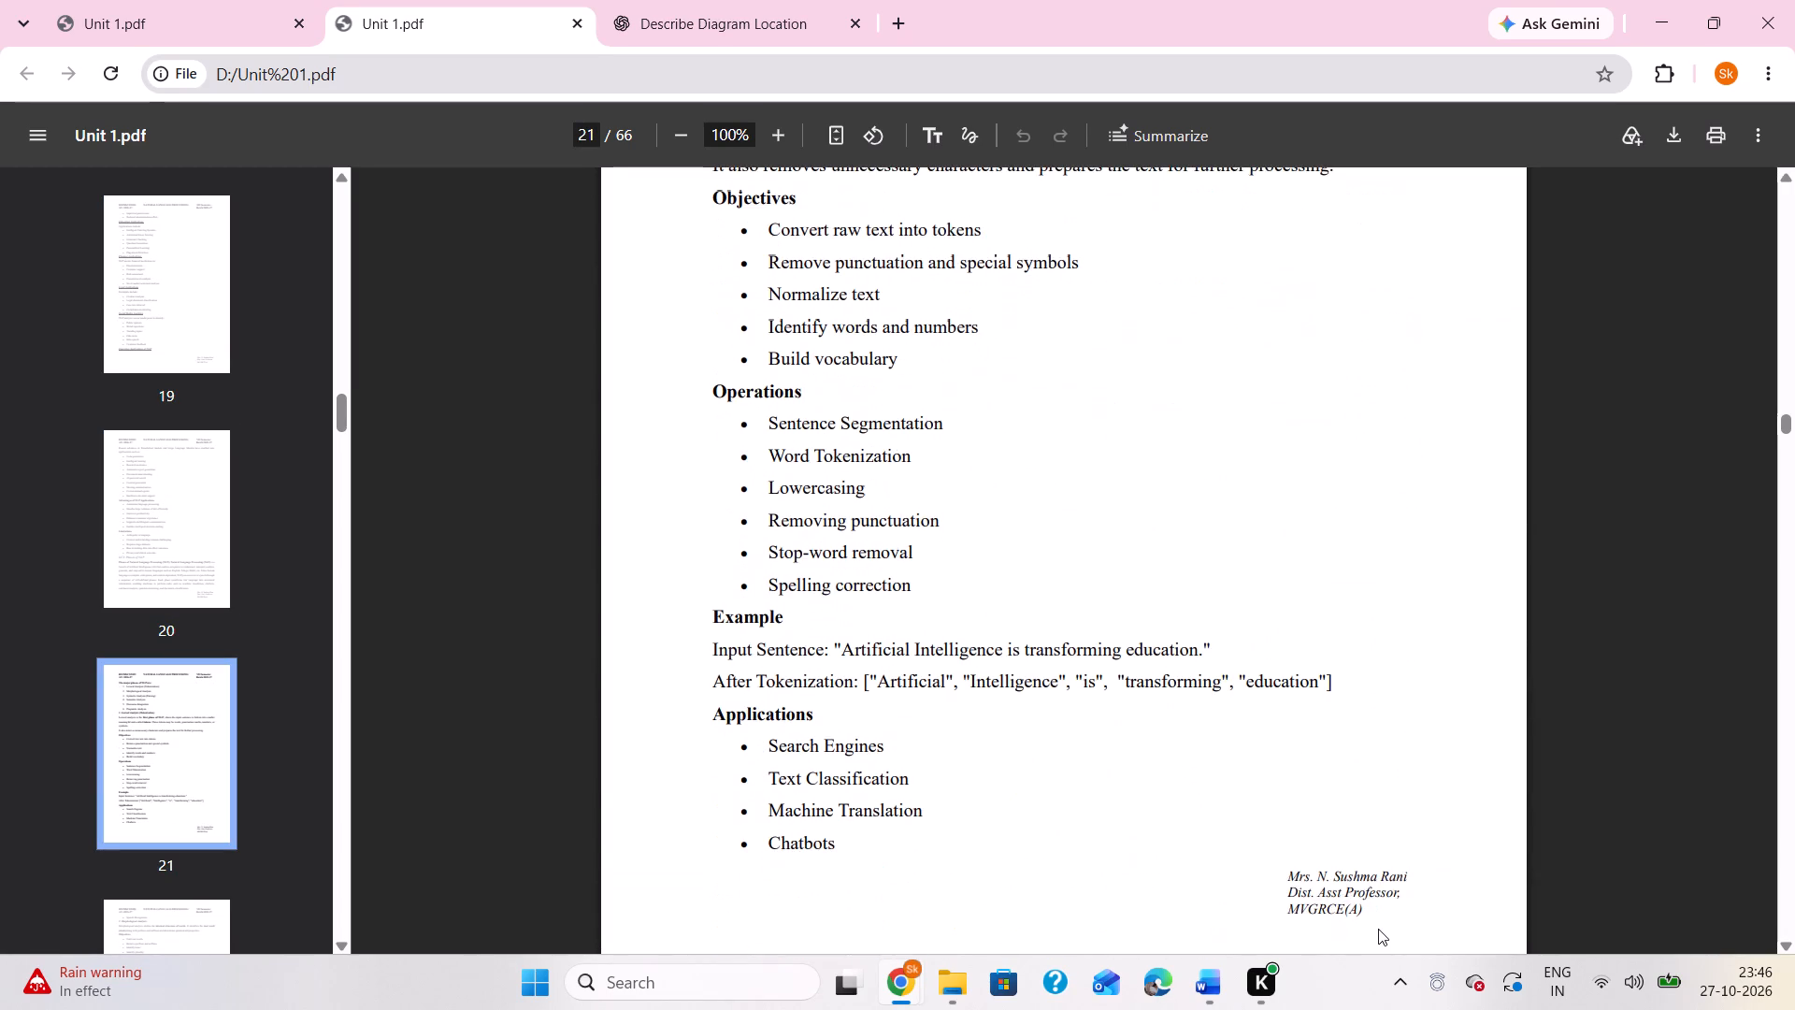
scroll(1378, 929, up, 2)
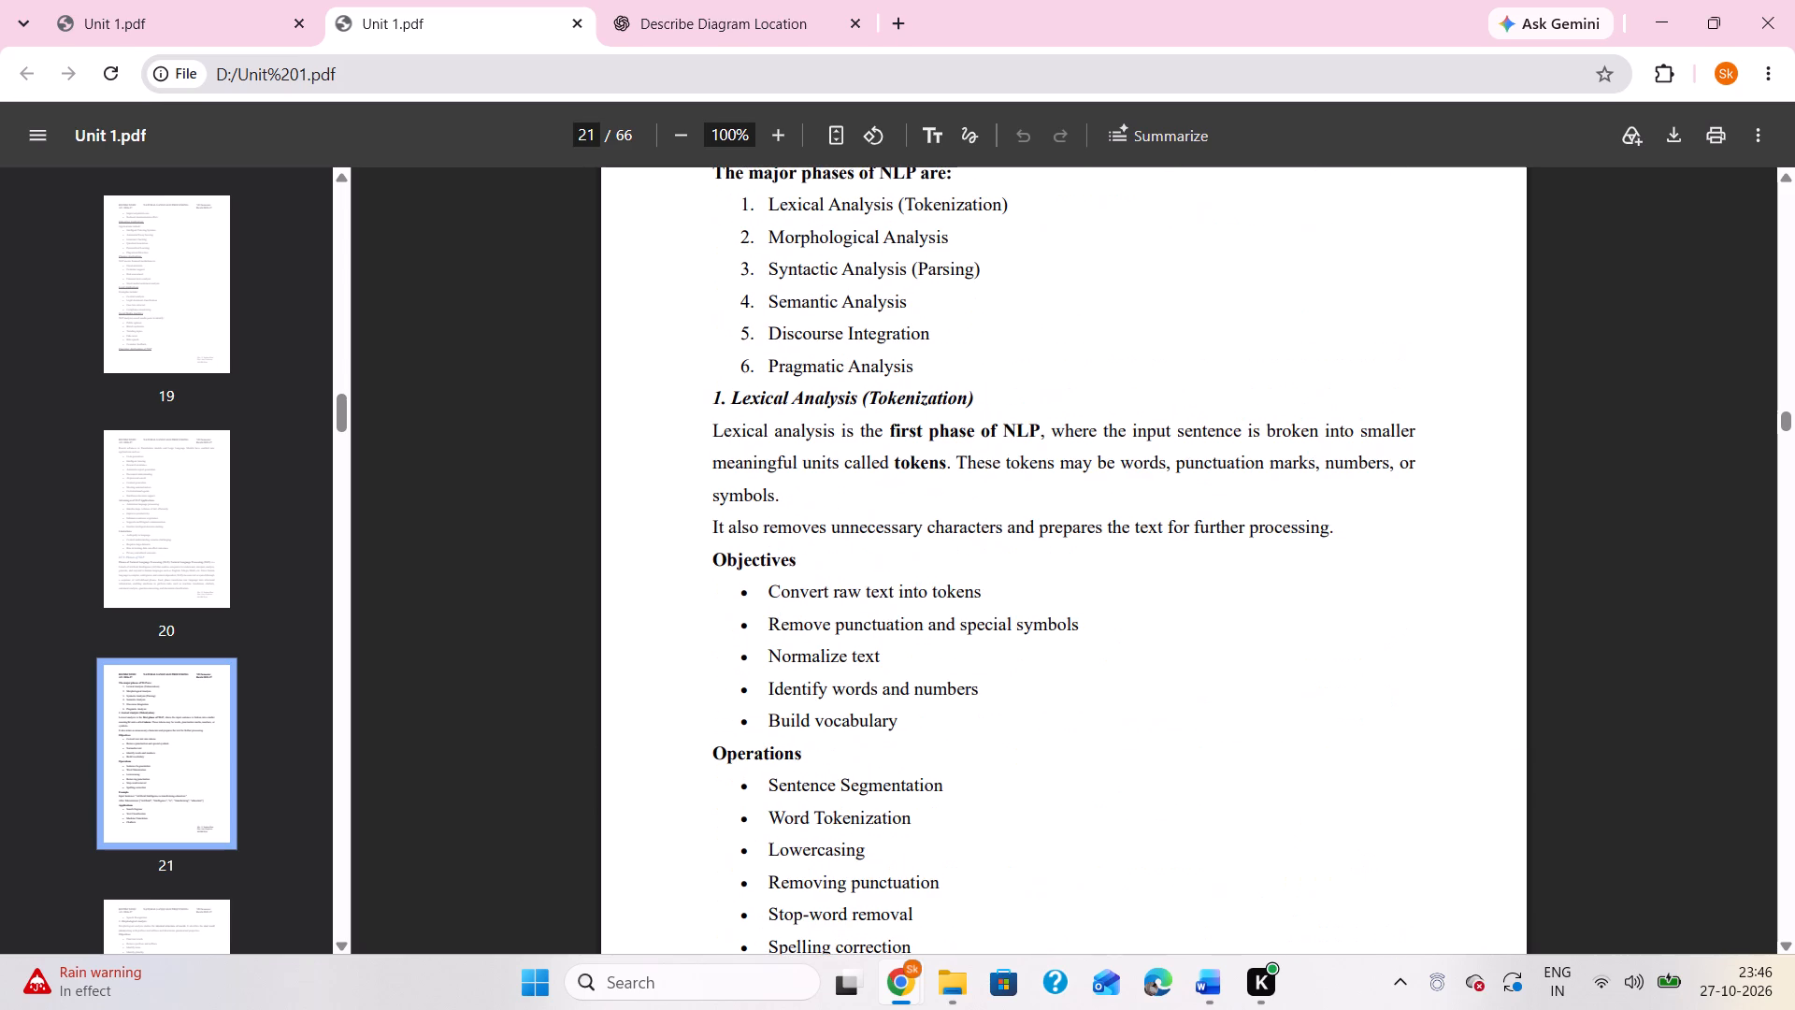
scroll(907, 584, down, 2)
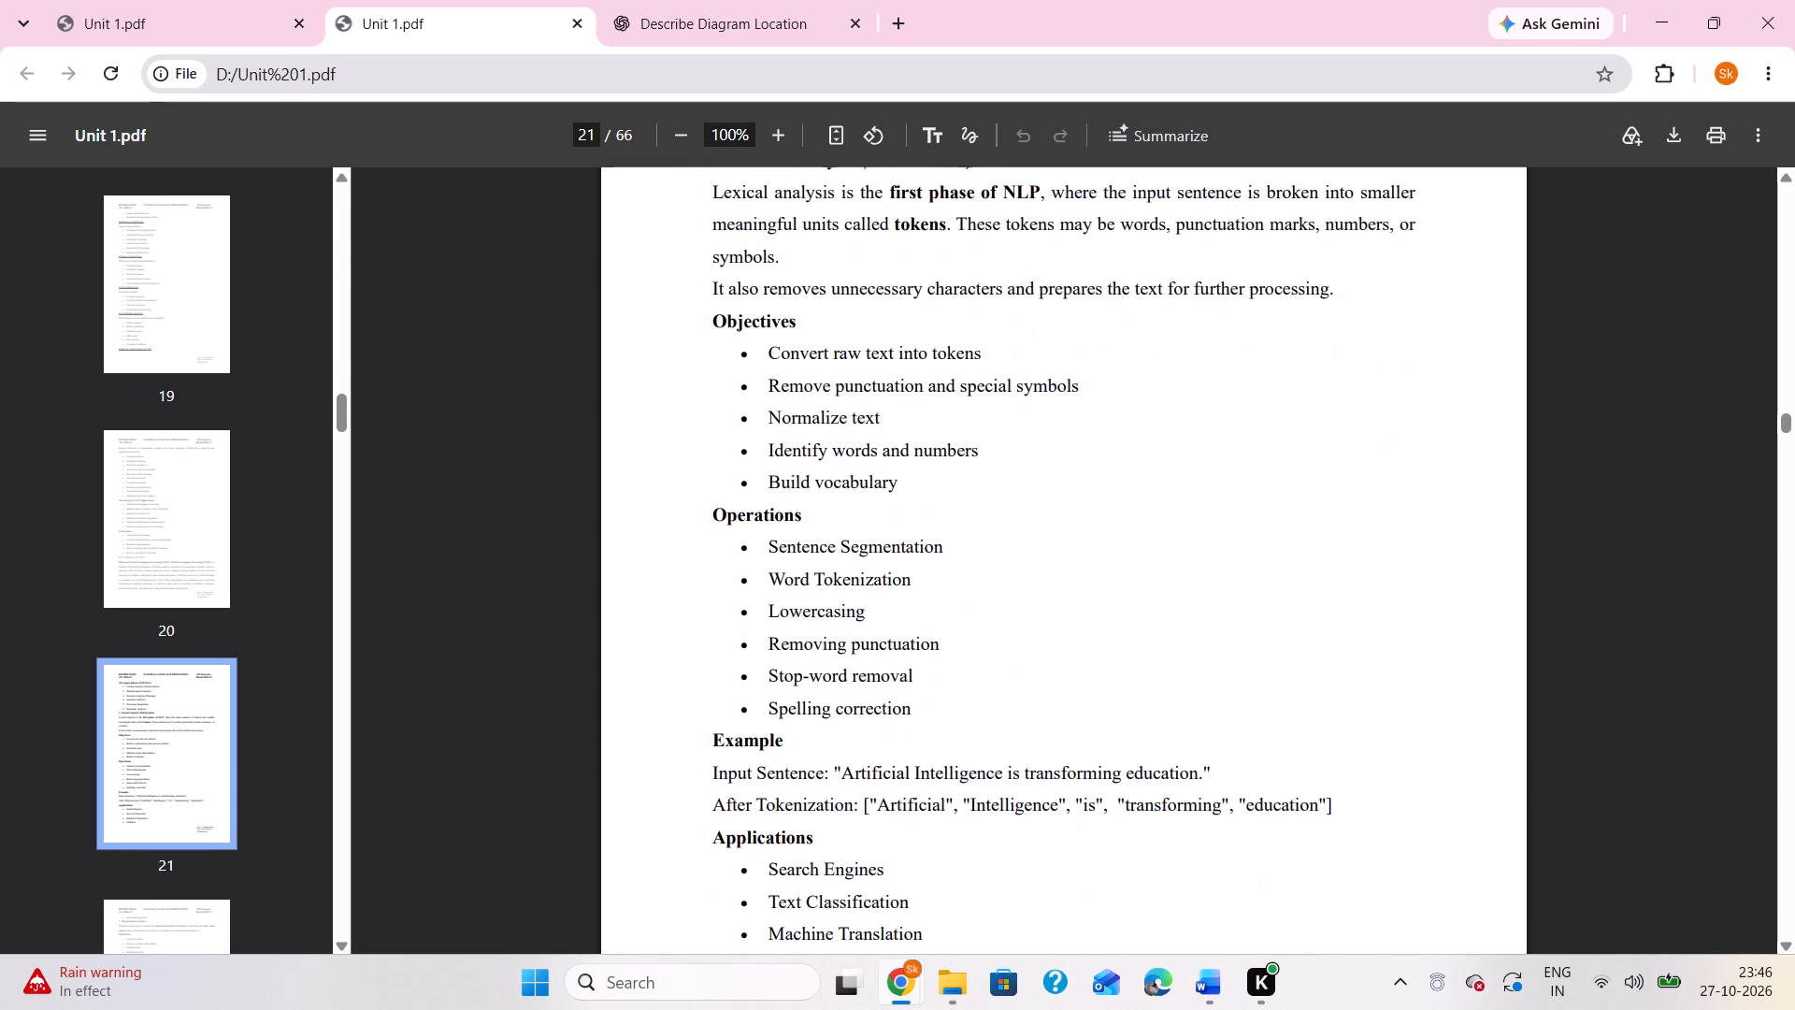
scroll(907, 584, down, 1)
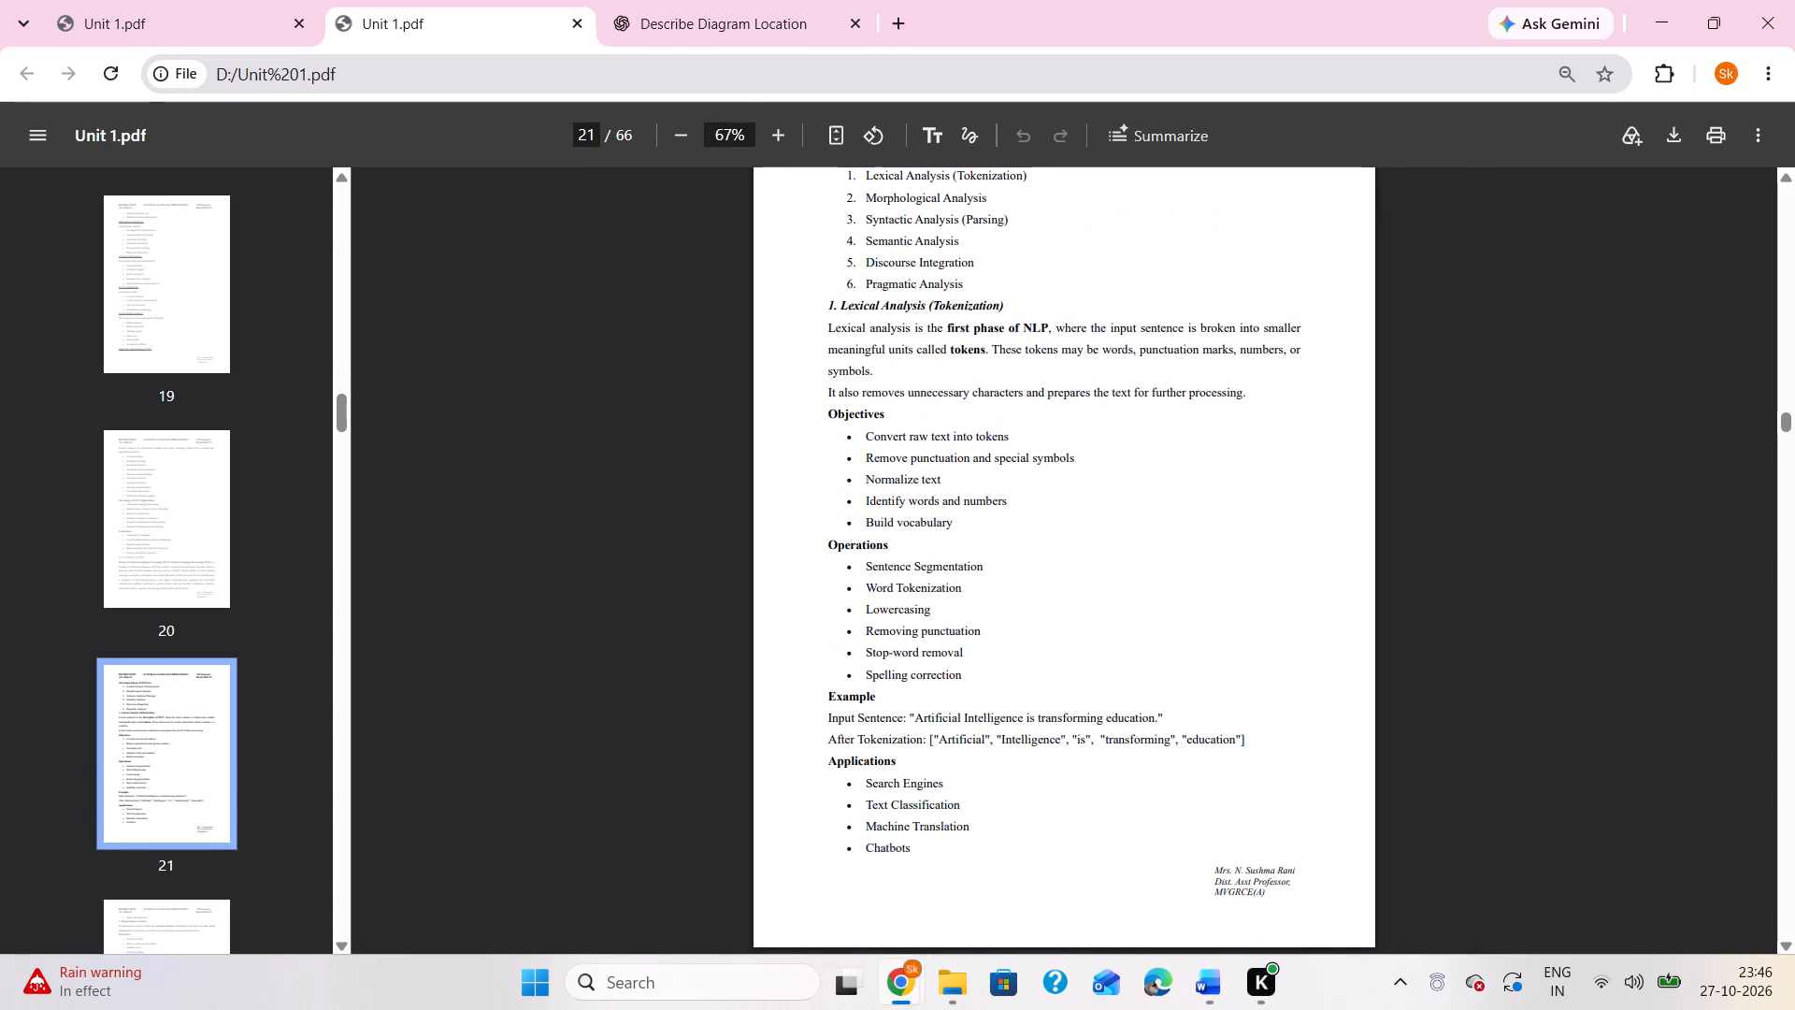
drag(826, 309, 917, 873)
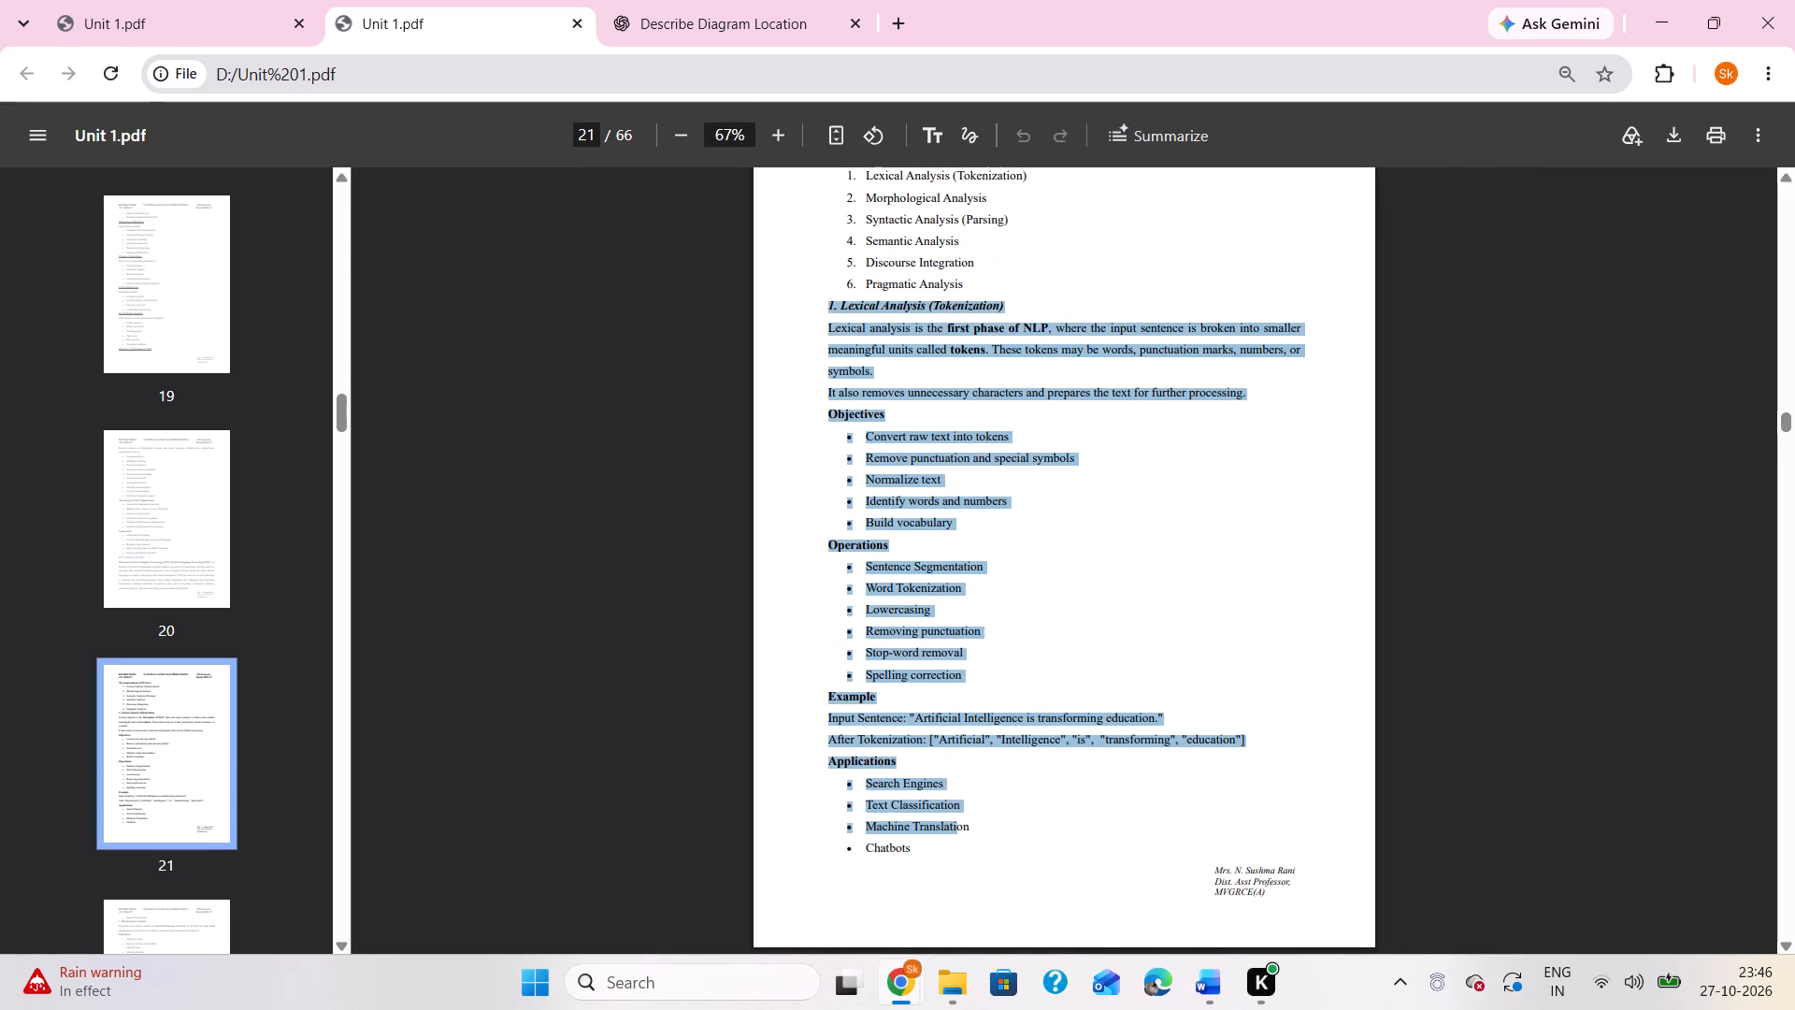
drag(917, 873, 908, 852)
key(ctrl+c)
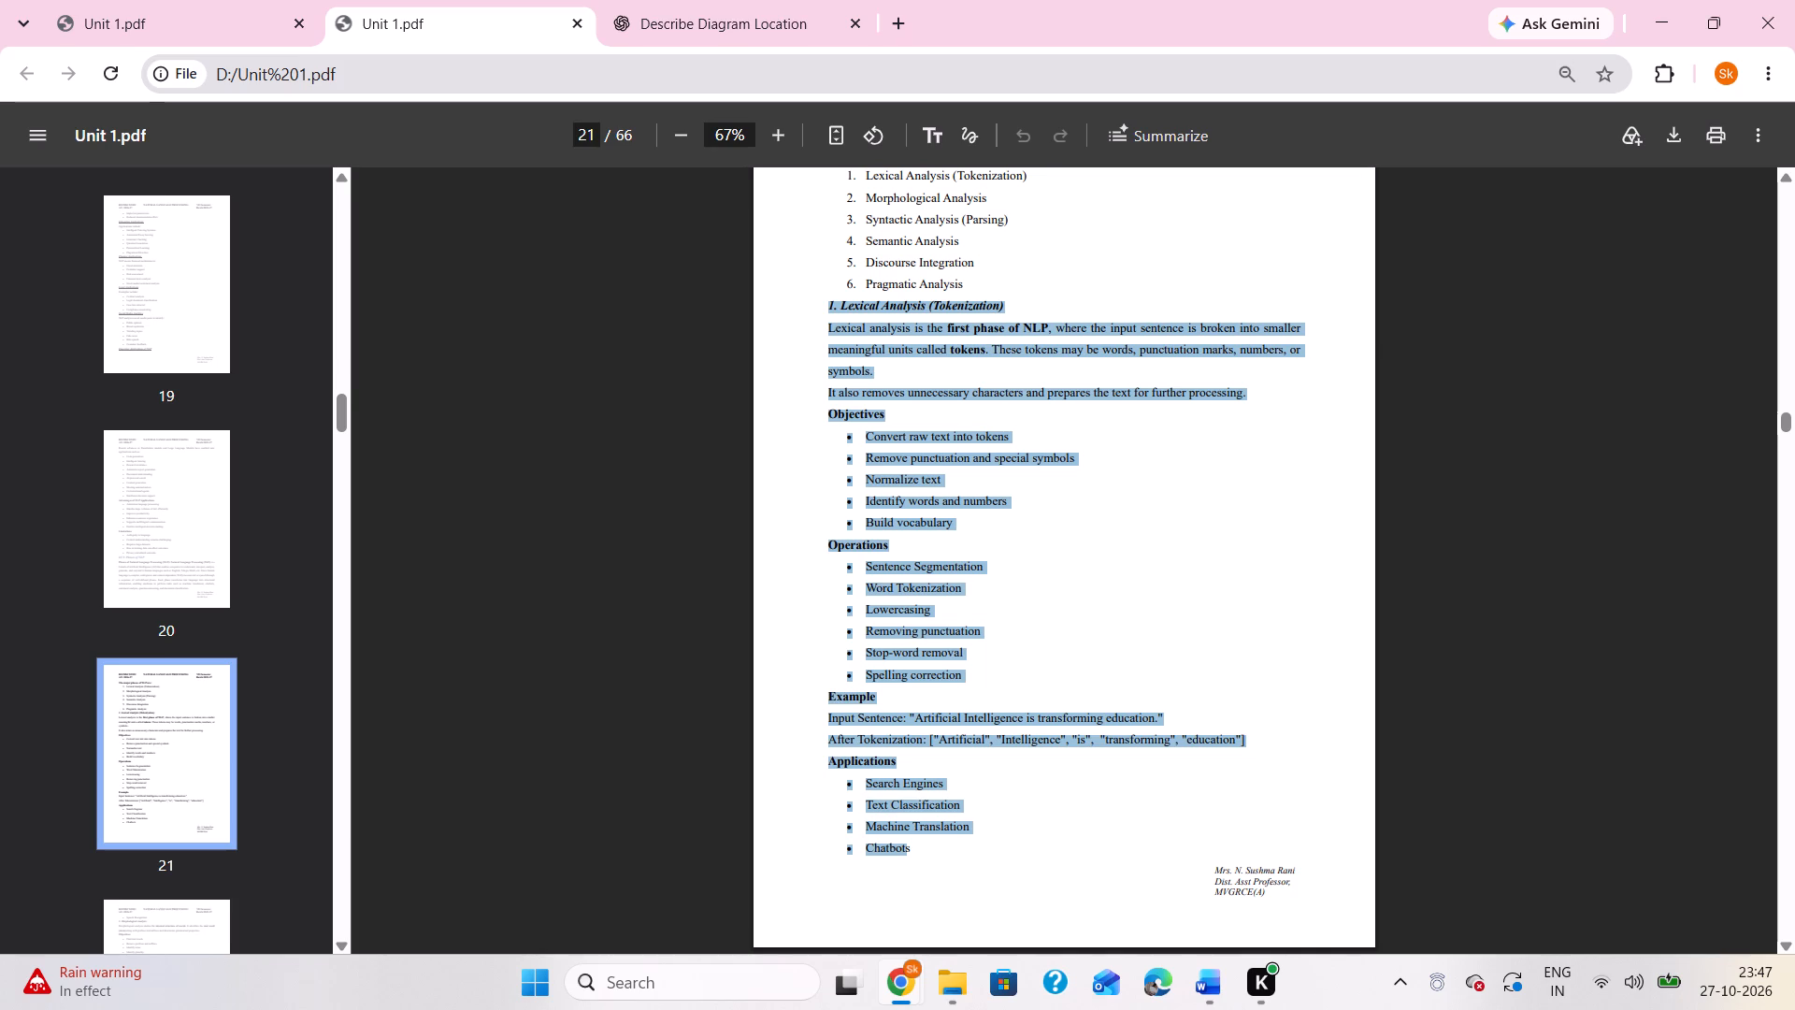
Switch to Document1 in Word and paste the copied Lexical Analysis section on a new line below "6. Pragmatic Analysis".
click(1205, 982)
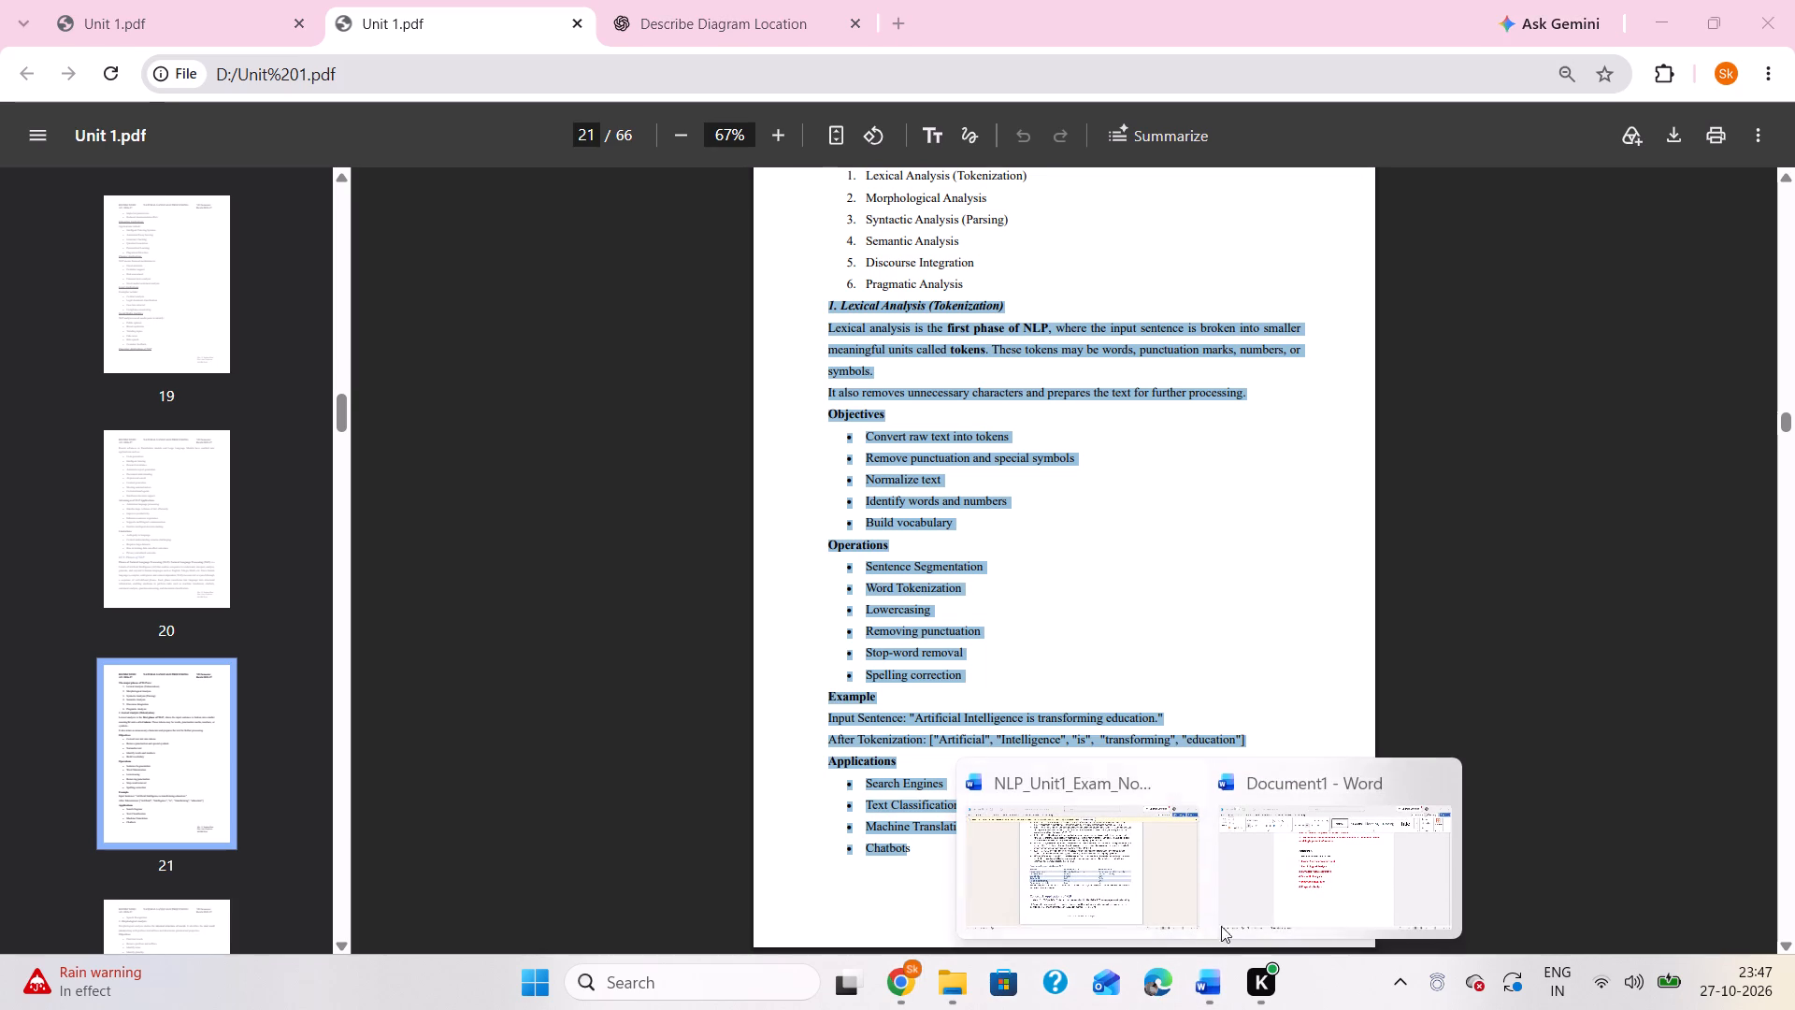
click(1293, 931)
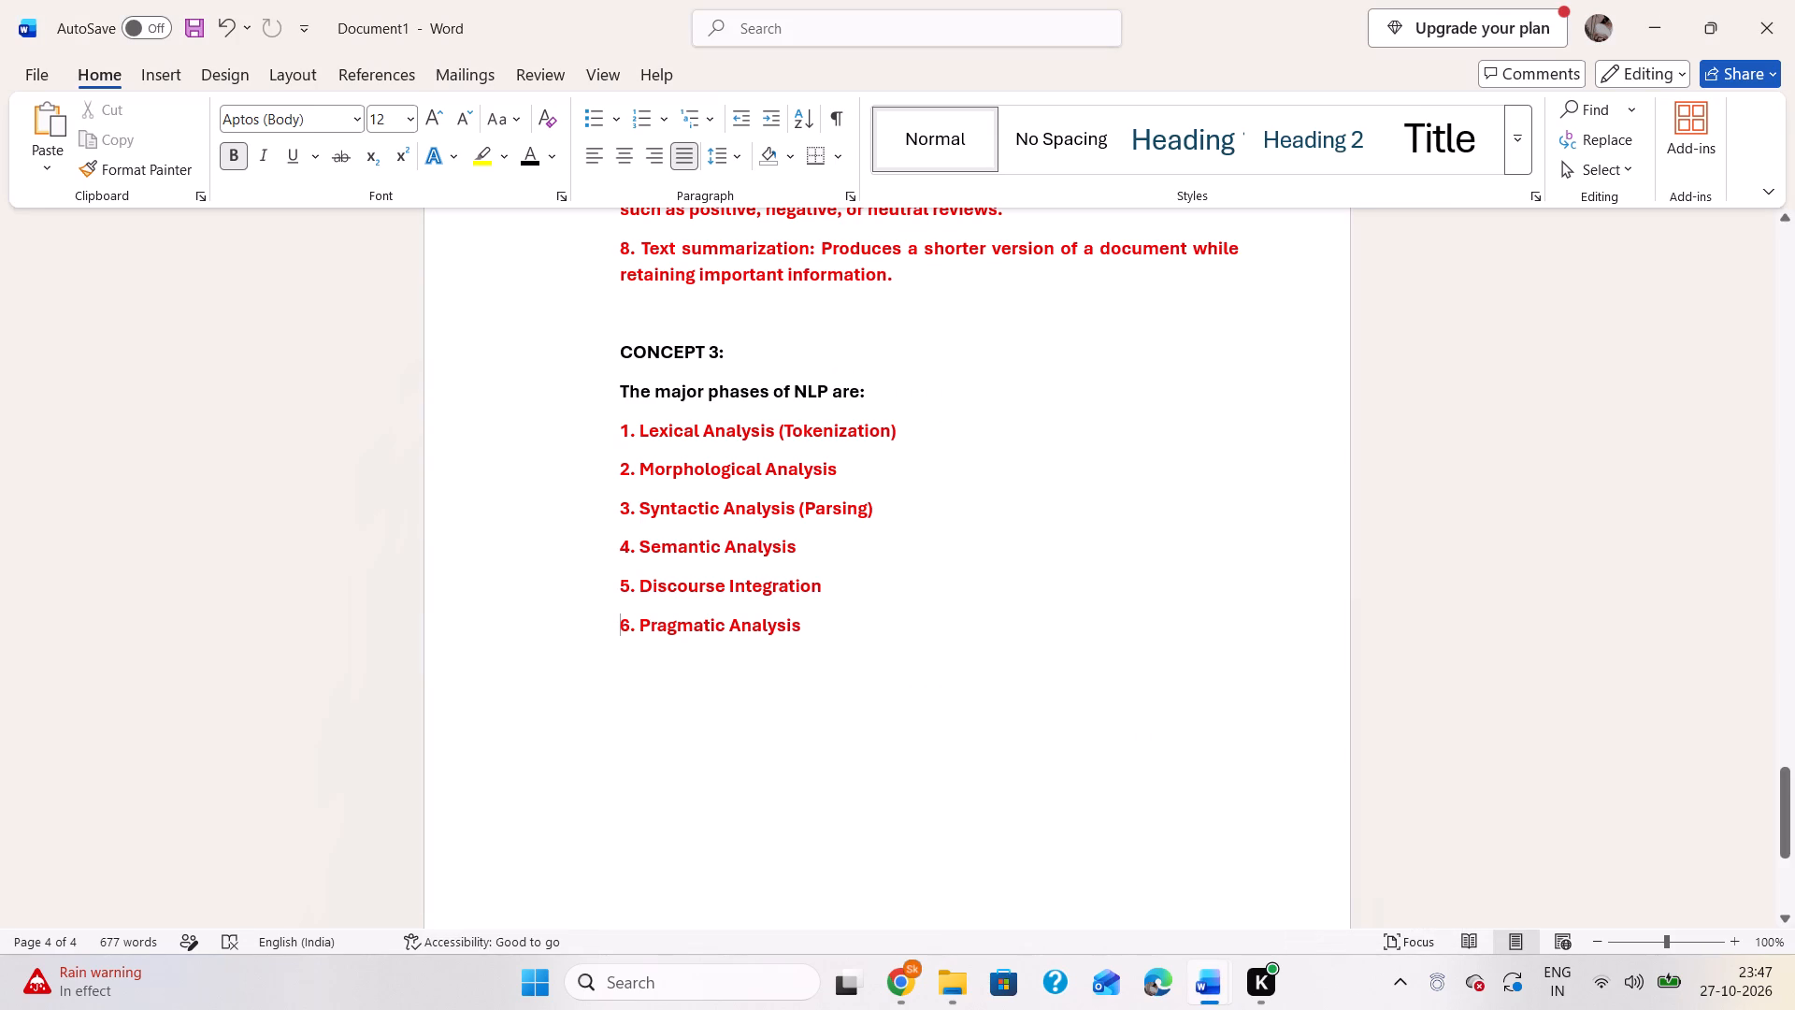
key(Right)
key(Right)
key(Right)
key(Right)
key(Right)
key(Right)
key(Right)
key(Right)
key(Right)
key(Right)
key(Right)
key(Right)
key(Right)
key(Right)
key(Right)
key(Right)
key(Right)
key(Right)
key(Right)
key(Right)
key(Right)
key(Right)
key(Return)
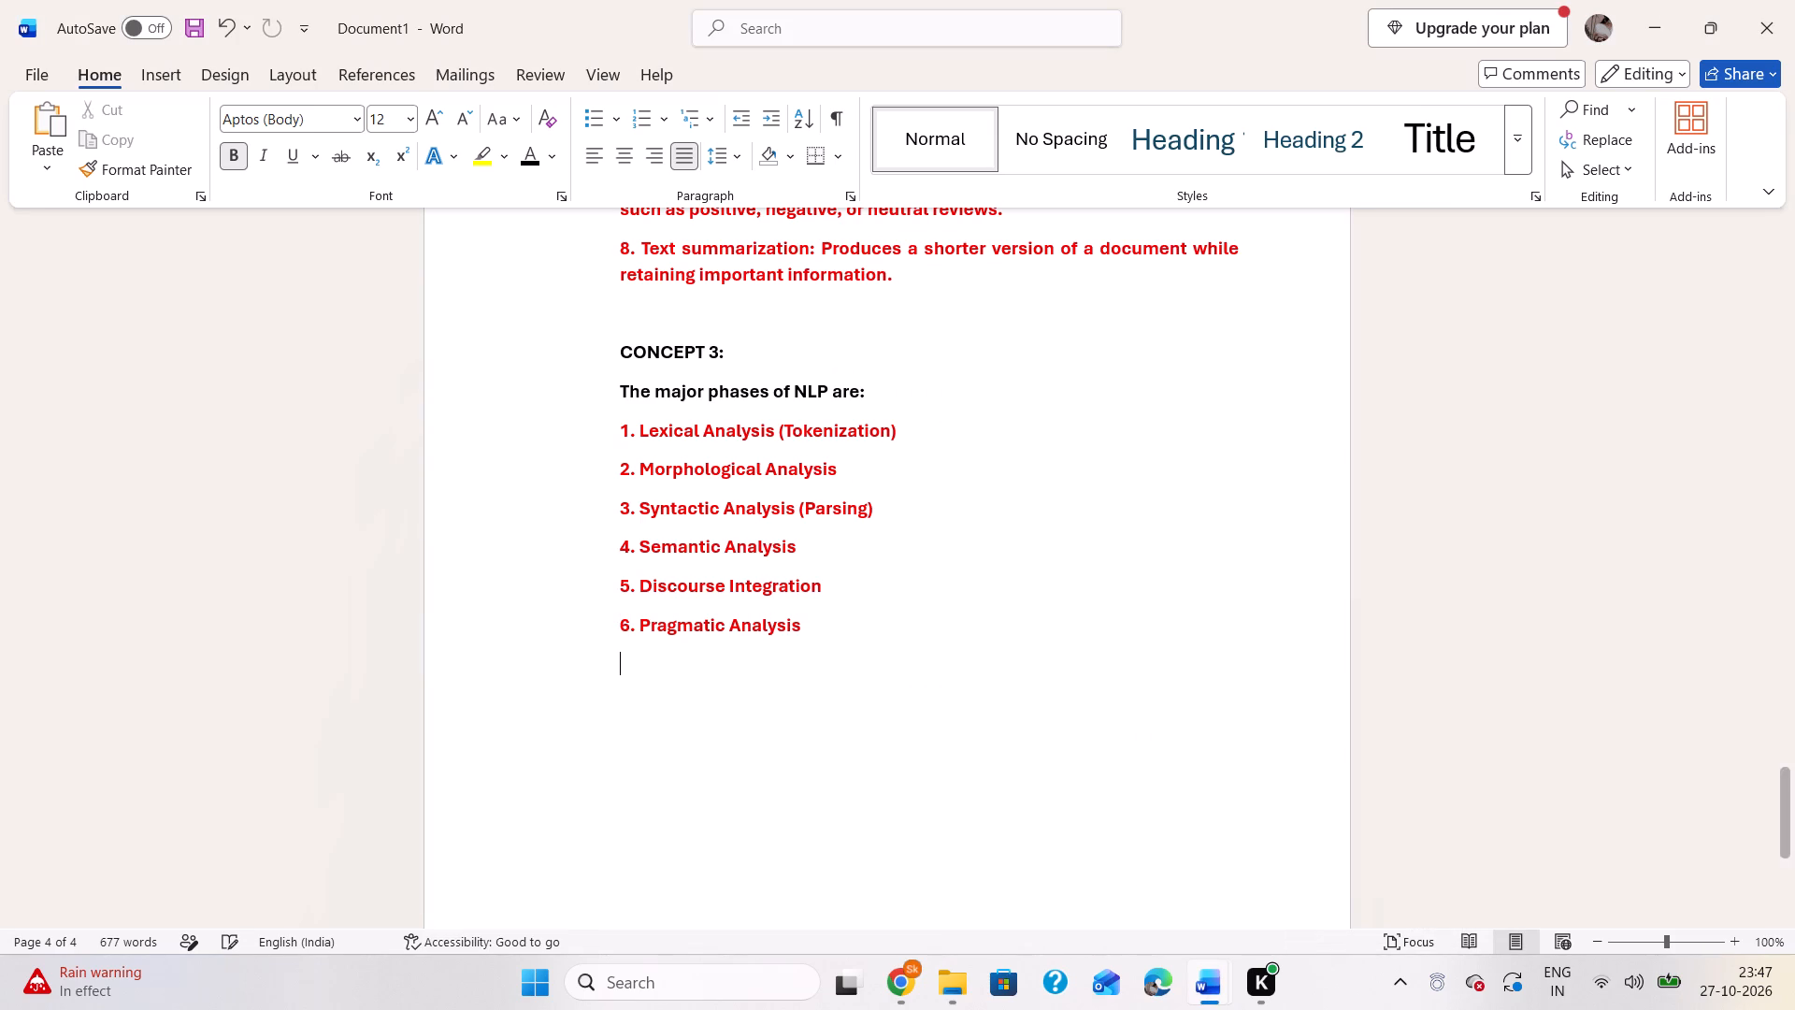
key(ctrl+v)
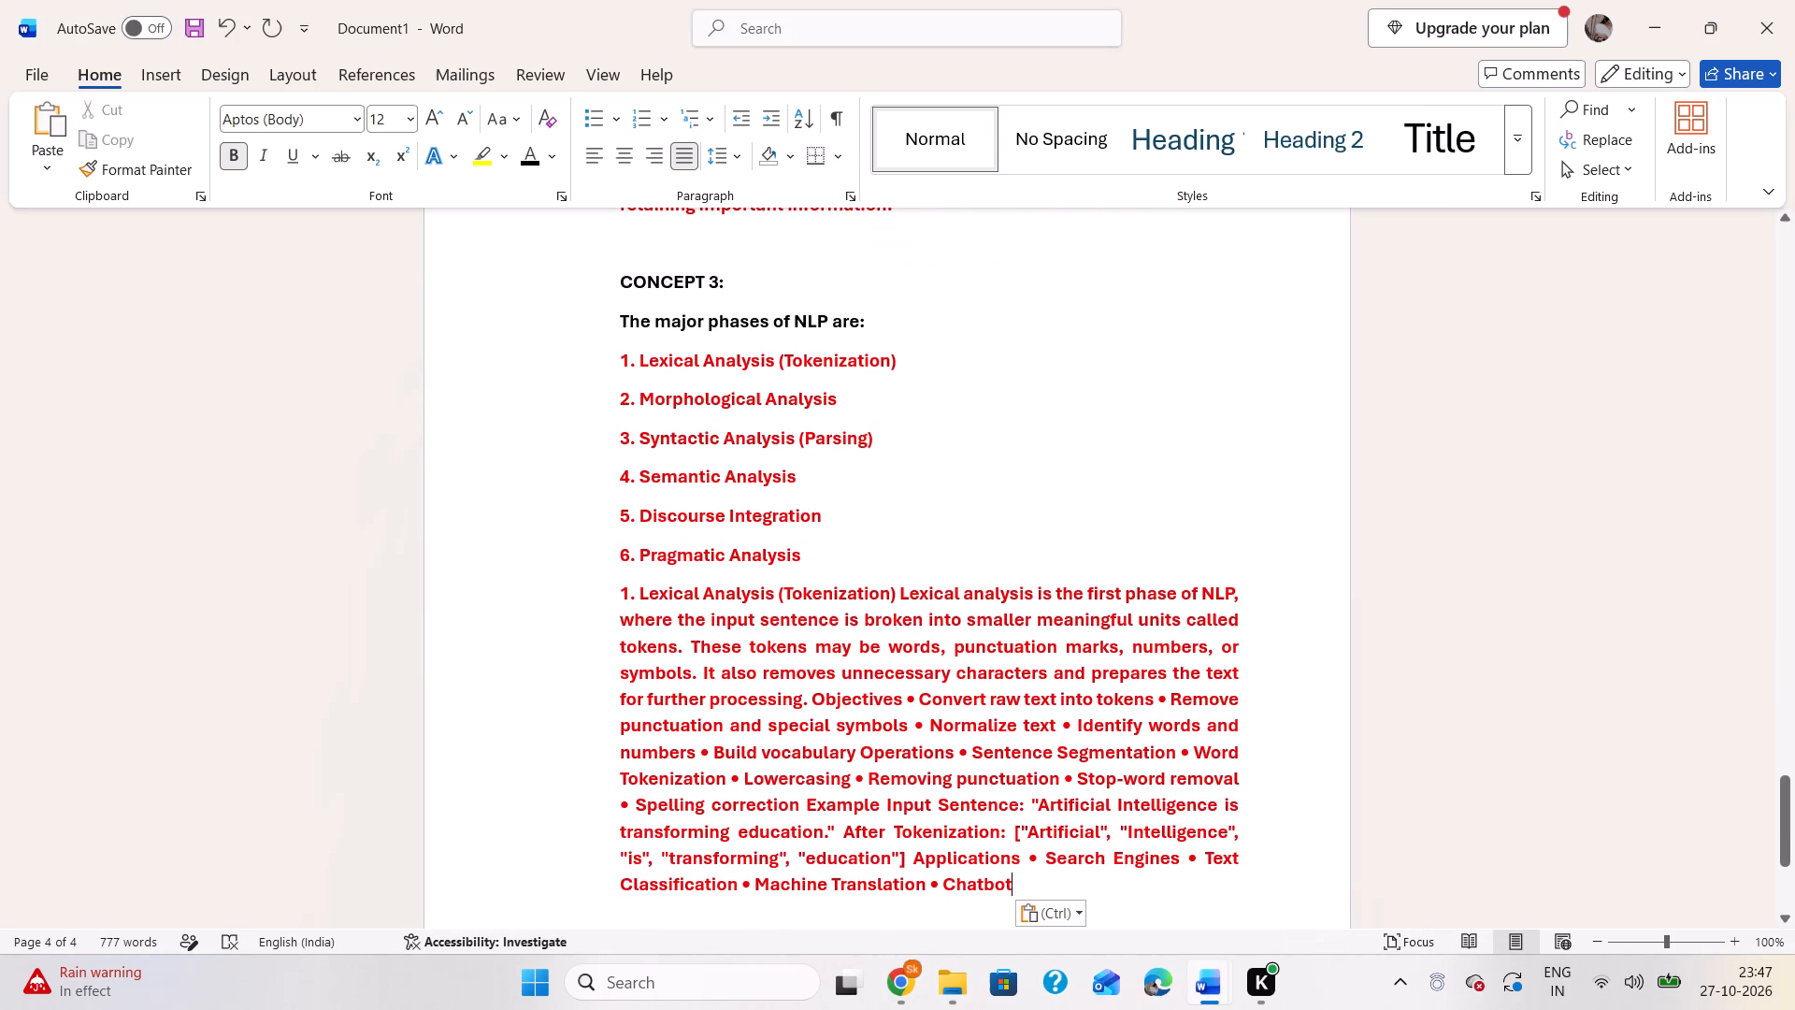
Left-align the pasted Lexical Analysis (Tokenization) paragraph.
drag(541, 549, 937, 804)
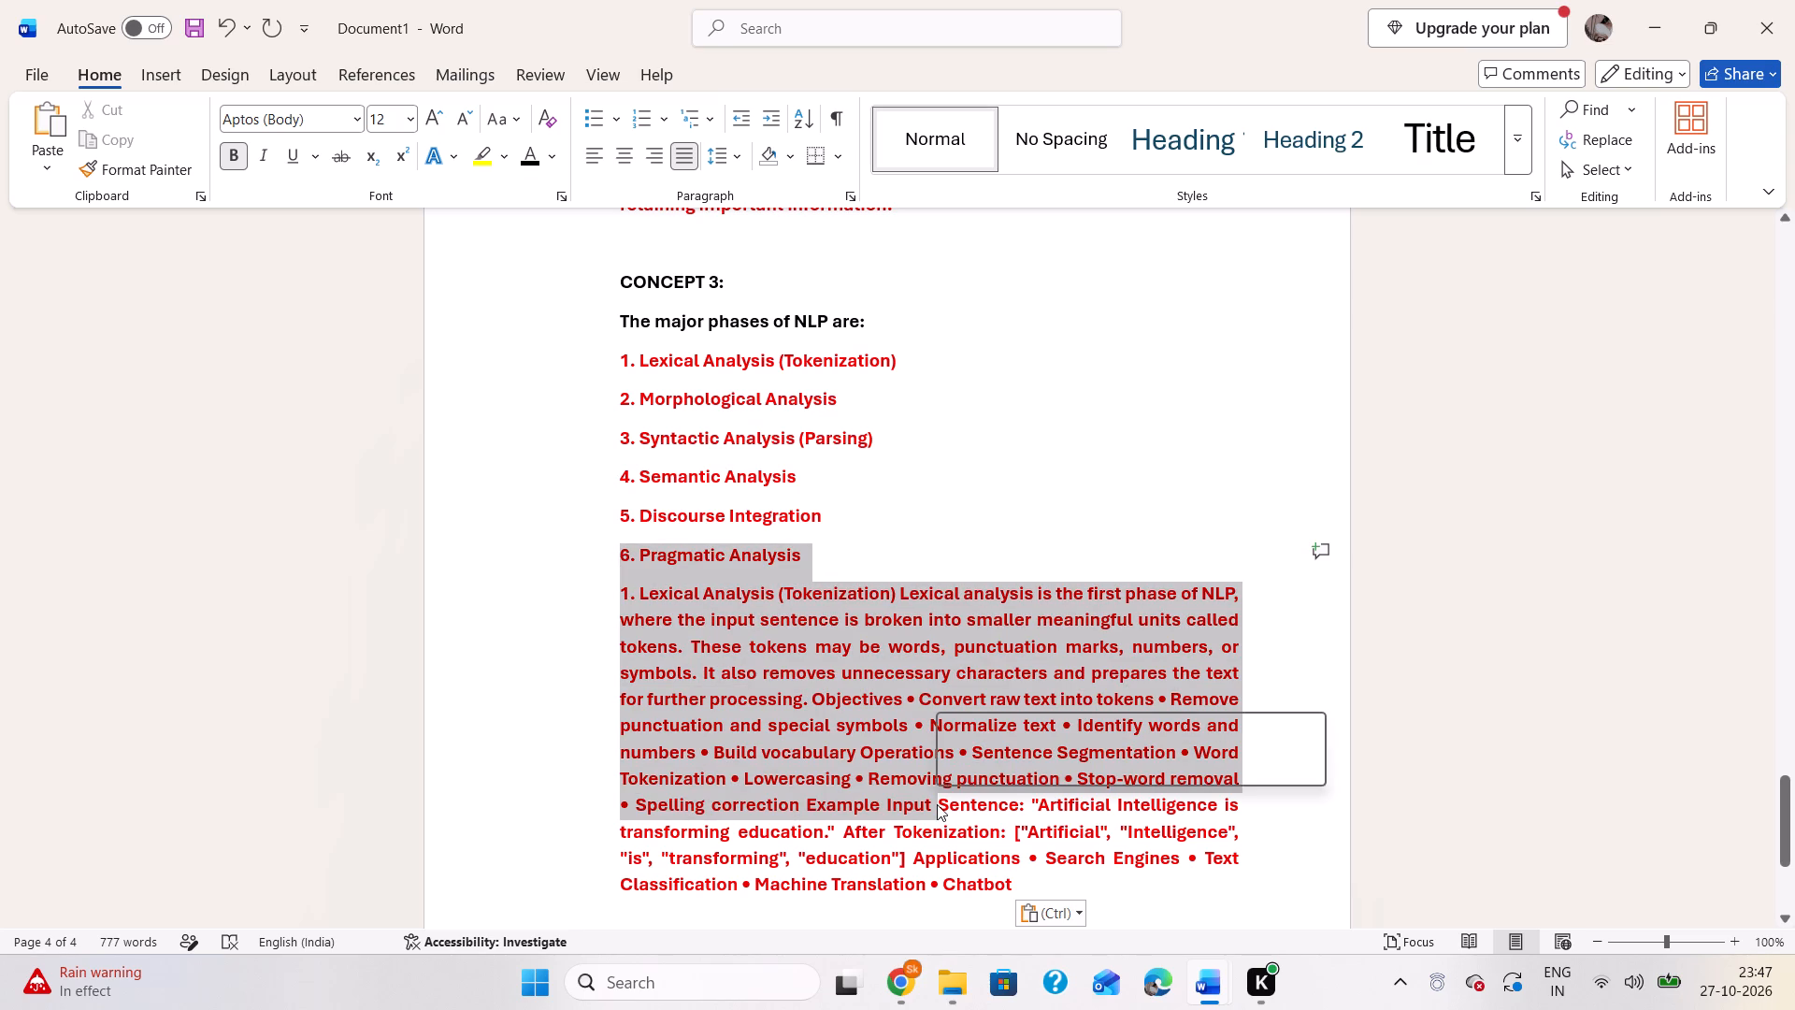
drag(602, 625, 618, 597)
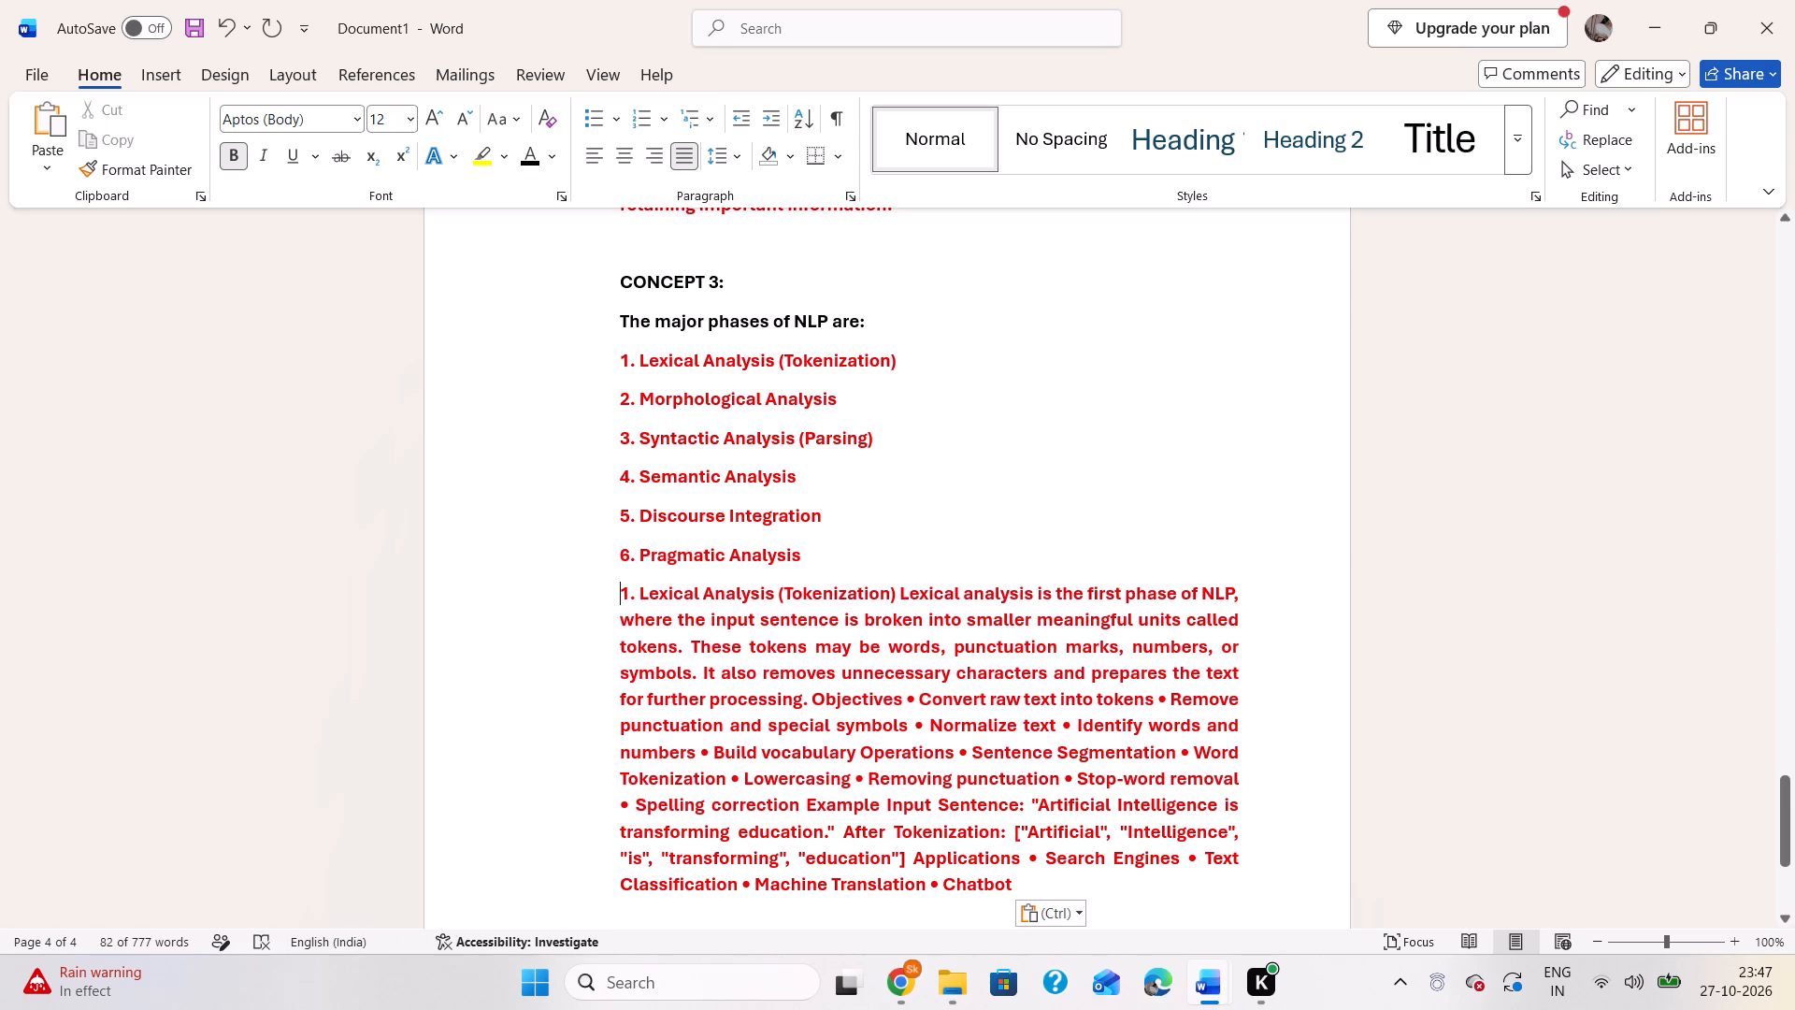
drag(618, 597, 1050, 947)
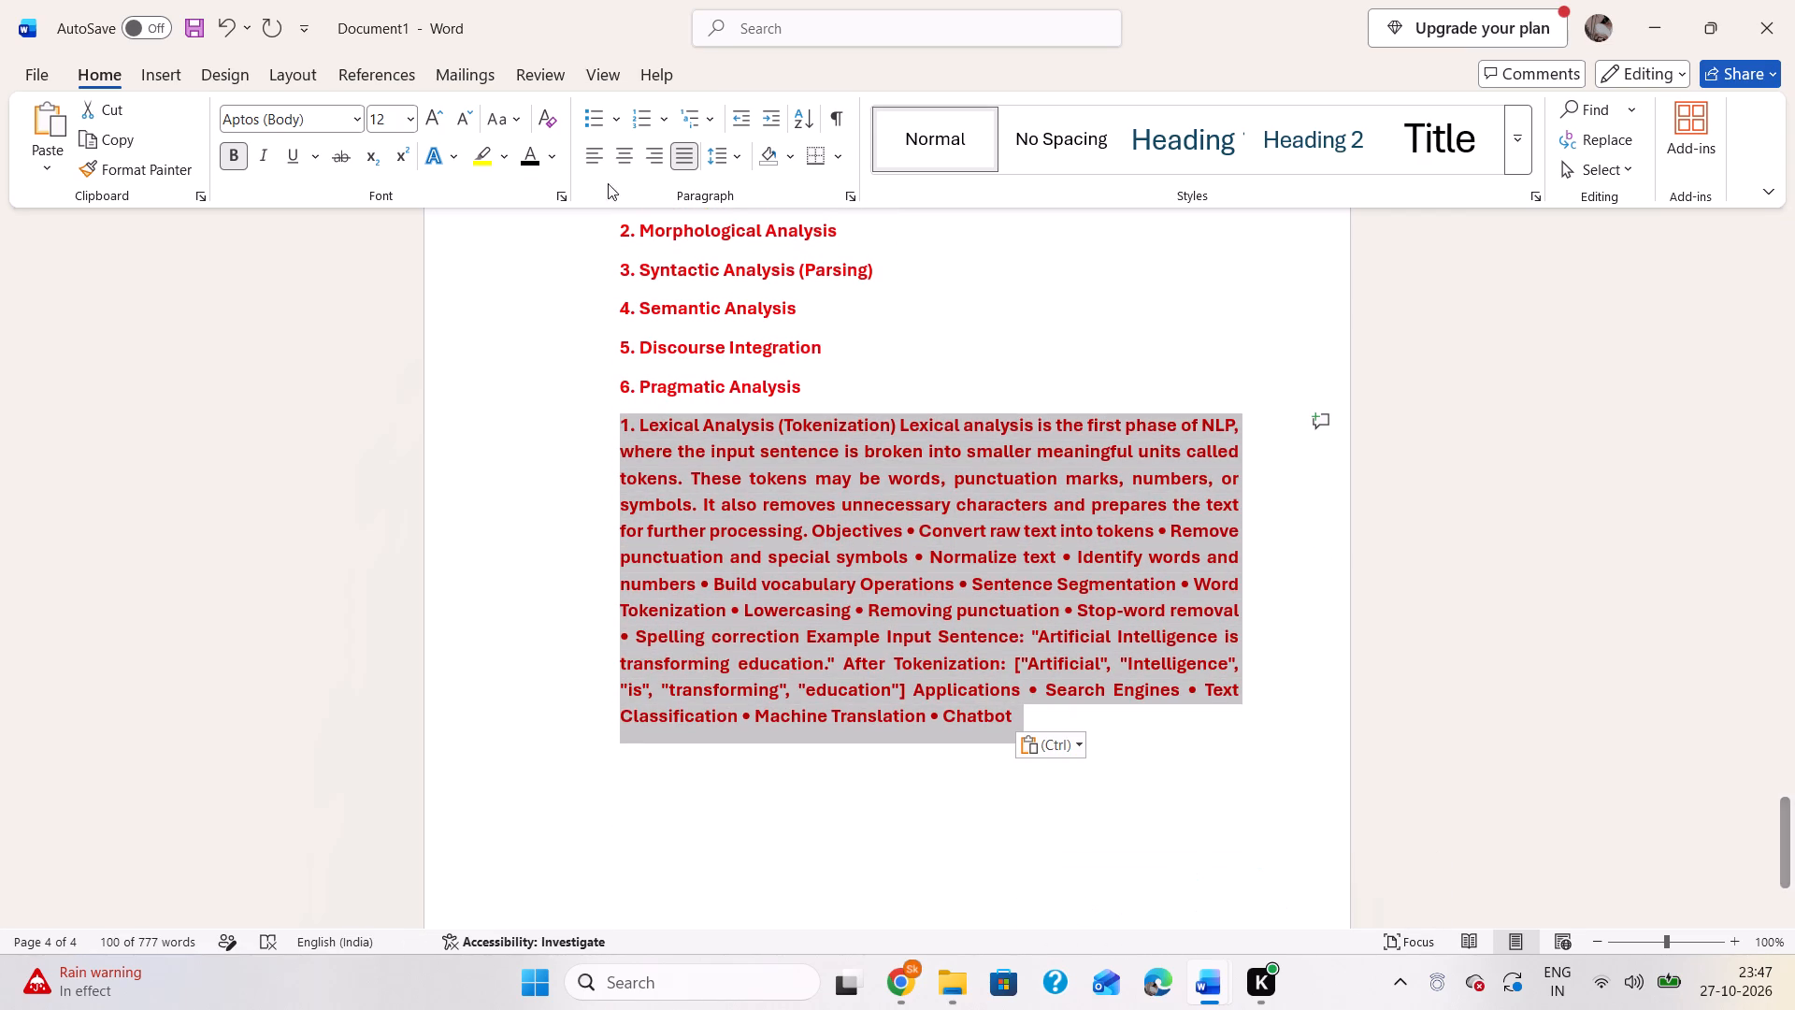
click(595, 168)
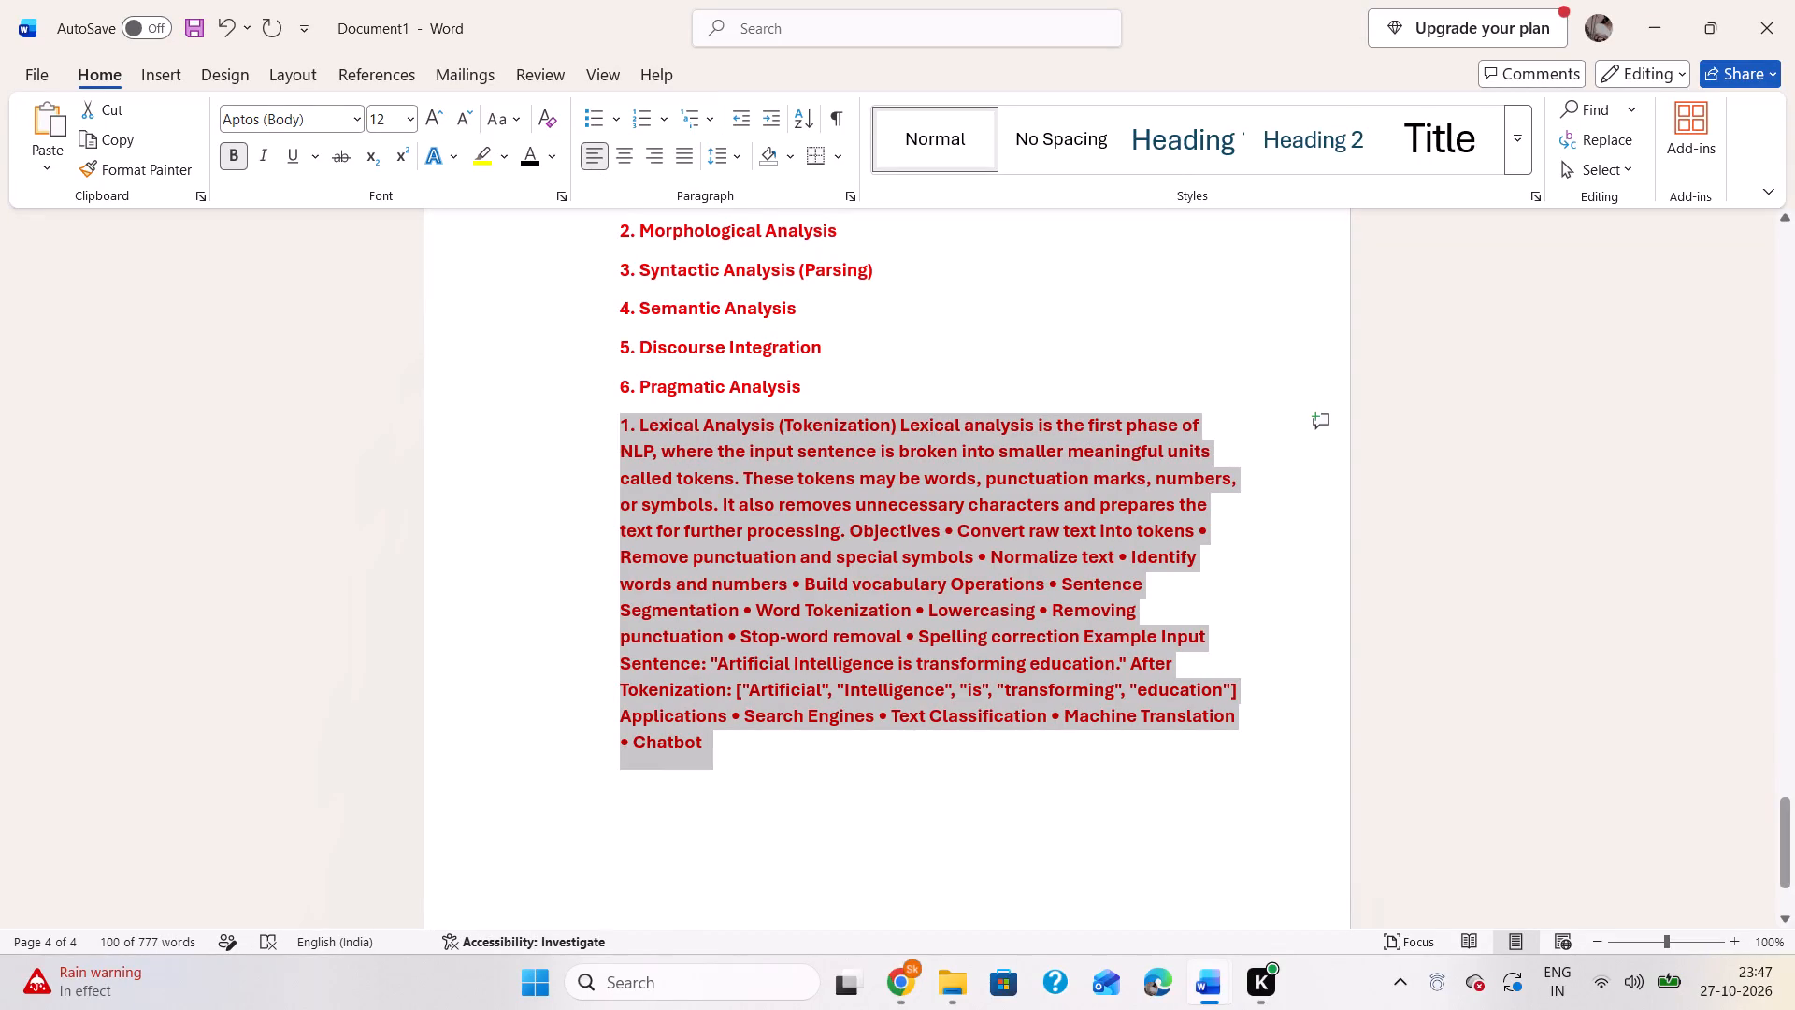
click(923, 483)
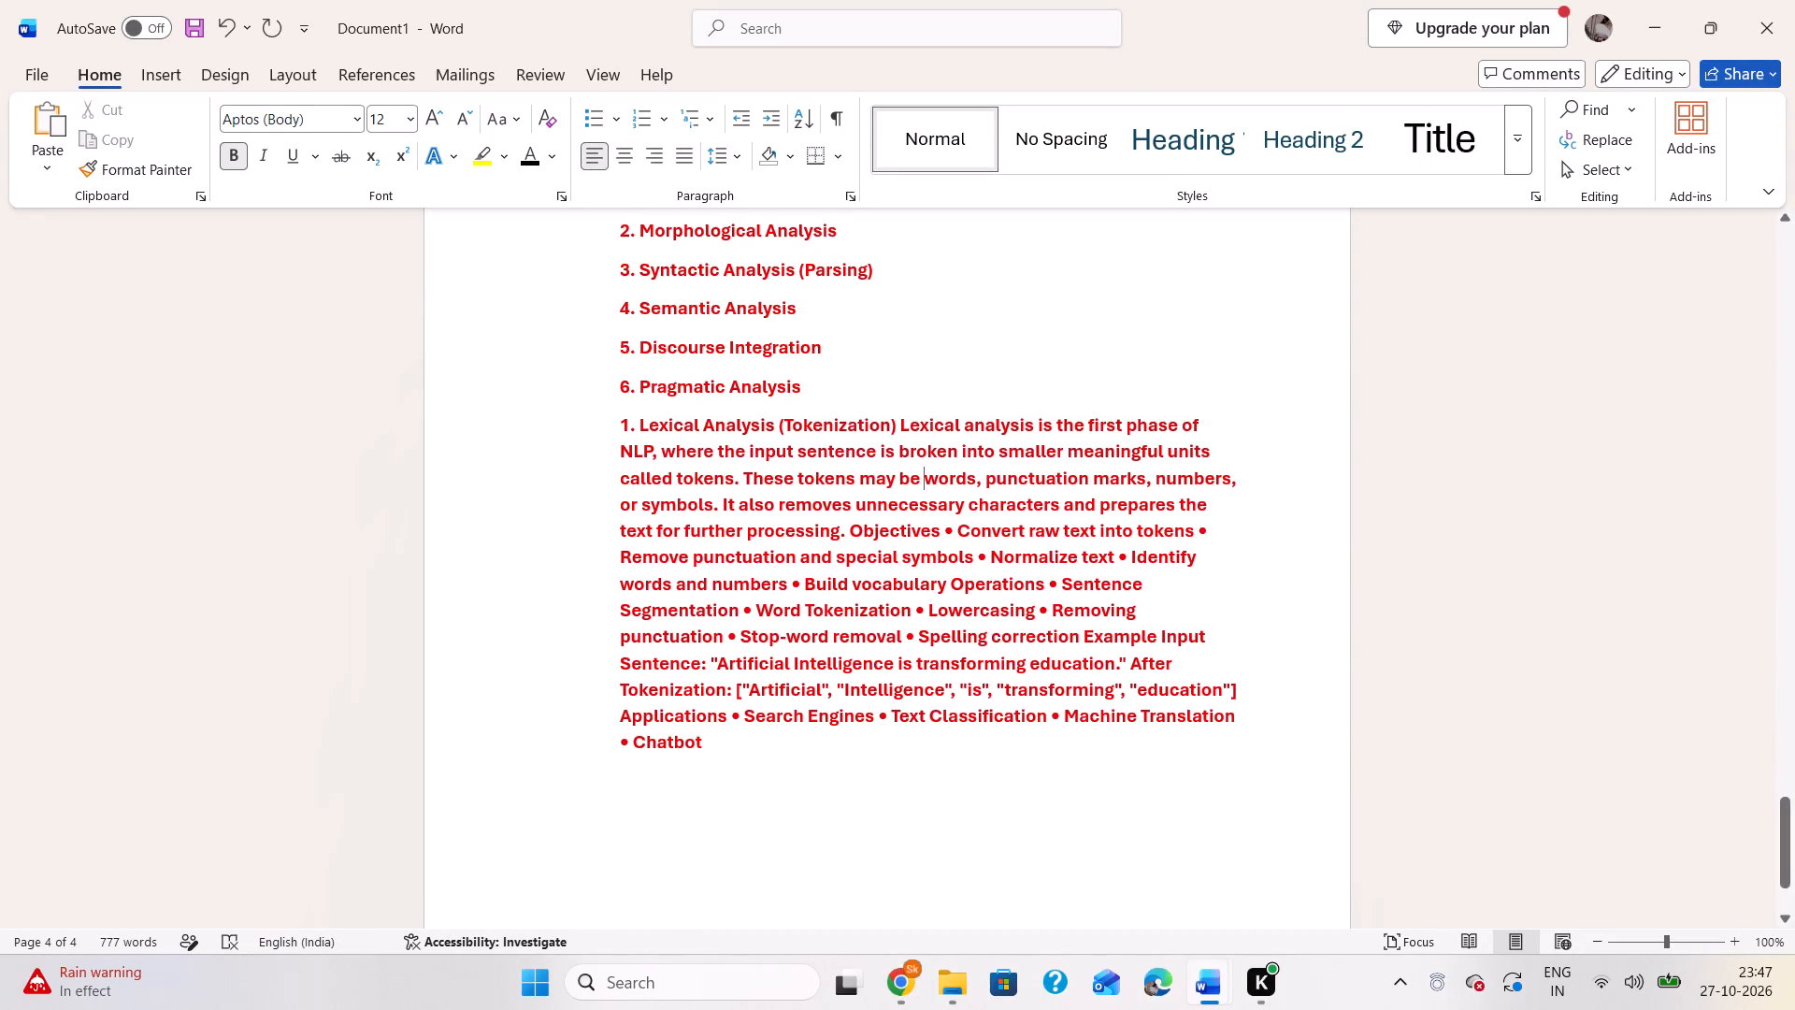
Break the pasted Lexical Analysis text into new paragraphs at "These tokens may be words", "Convert raw text into tokens" and "• Remove punctuation".
click(740, 478)
key(Return)
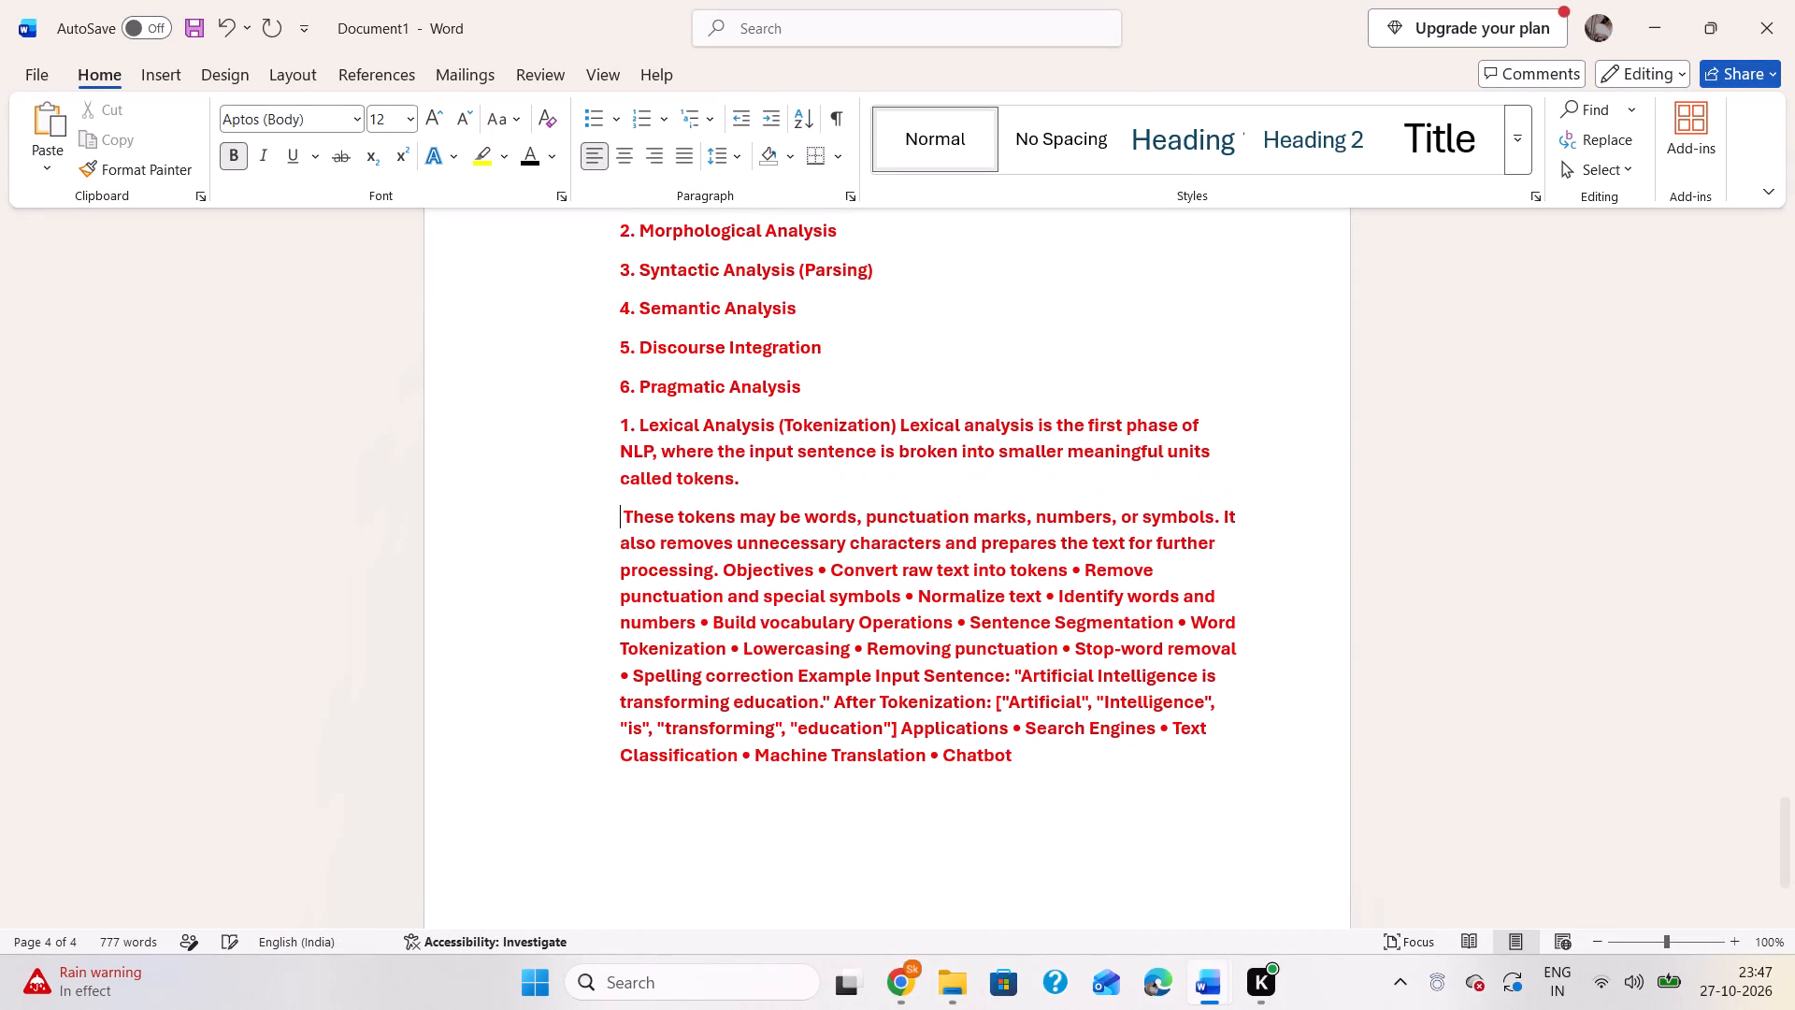
click(833, 570)
key(Return)
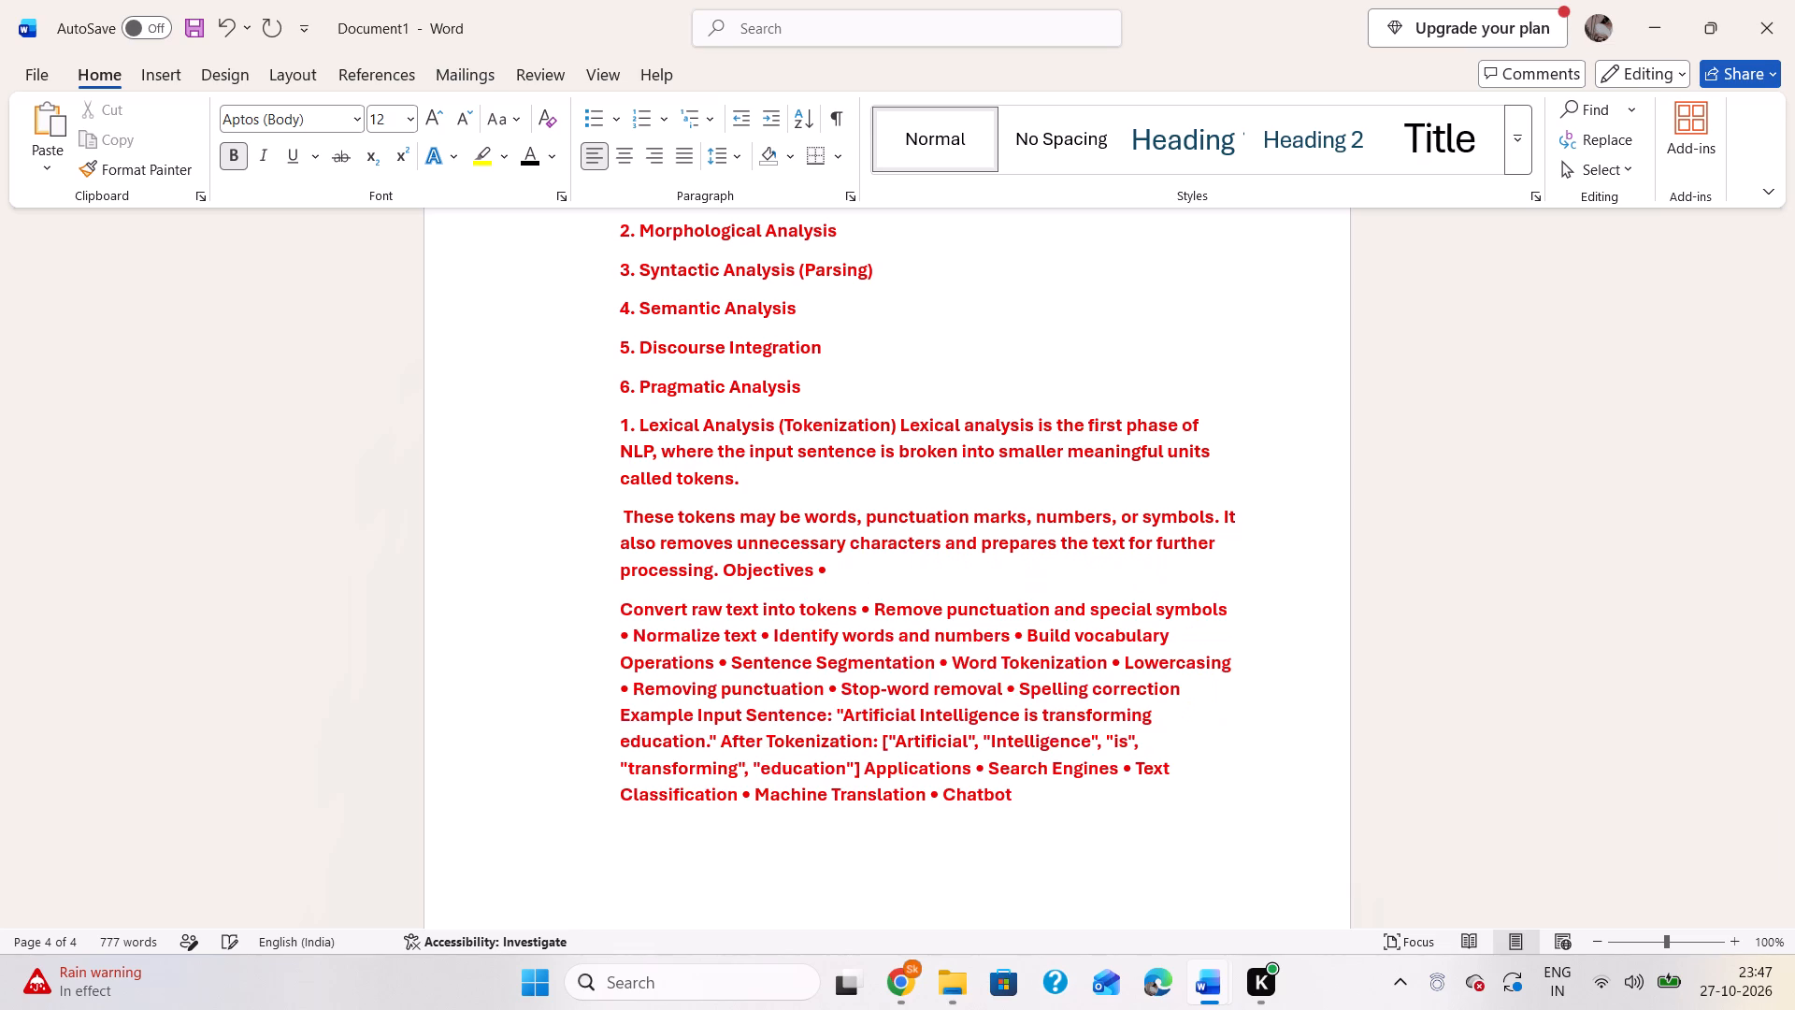
click(869, 605)
key(Left)
key(Return)
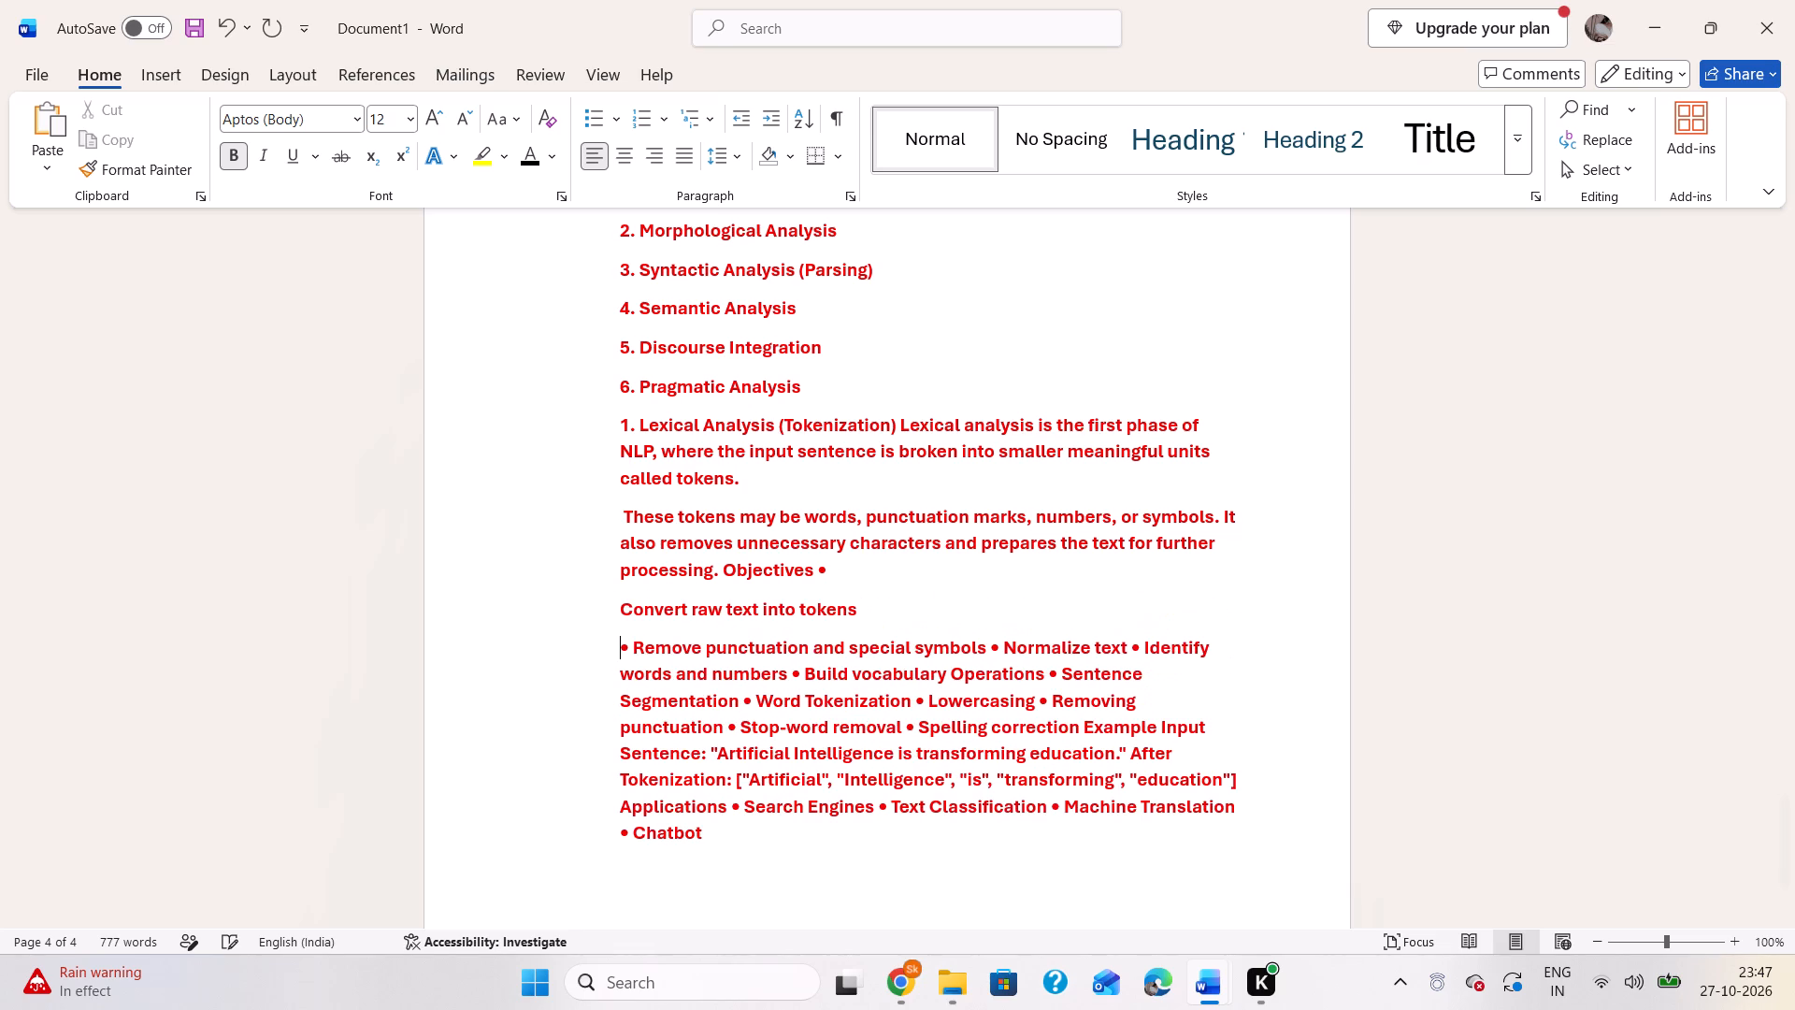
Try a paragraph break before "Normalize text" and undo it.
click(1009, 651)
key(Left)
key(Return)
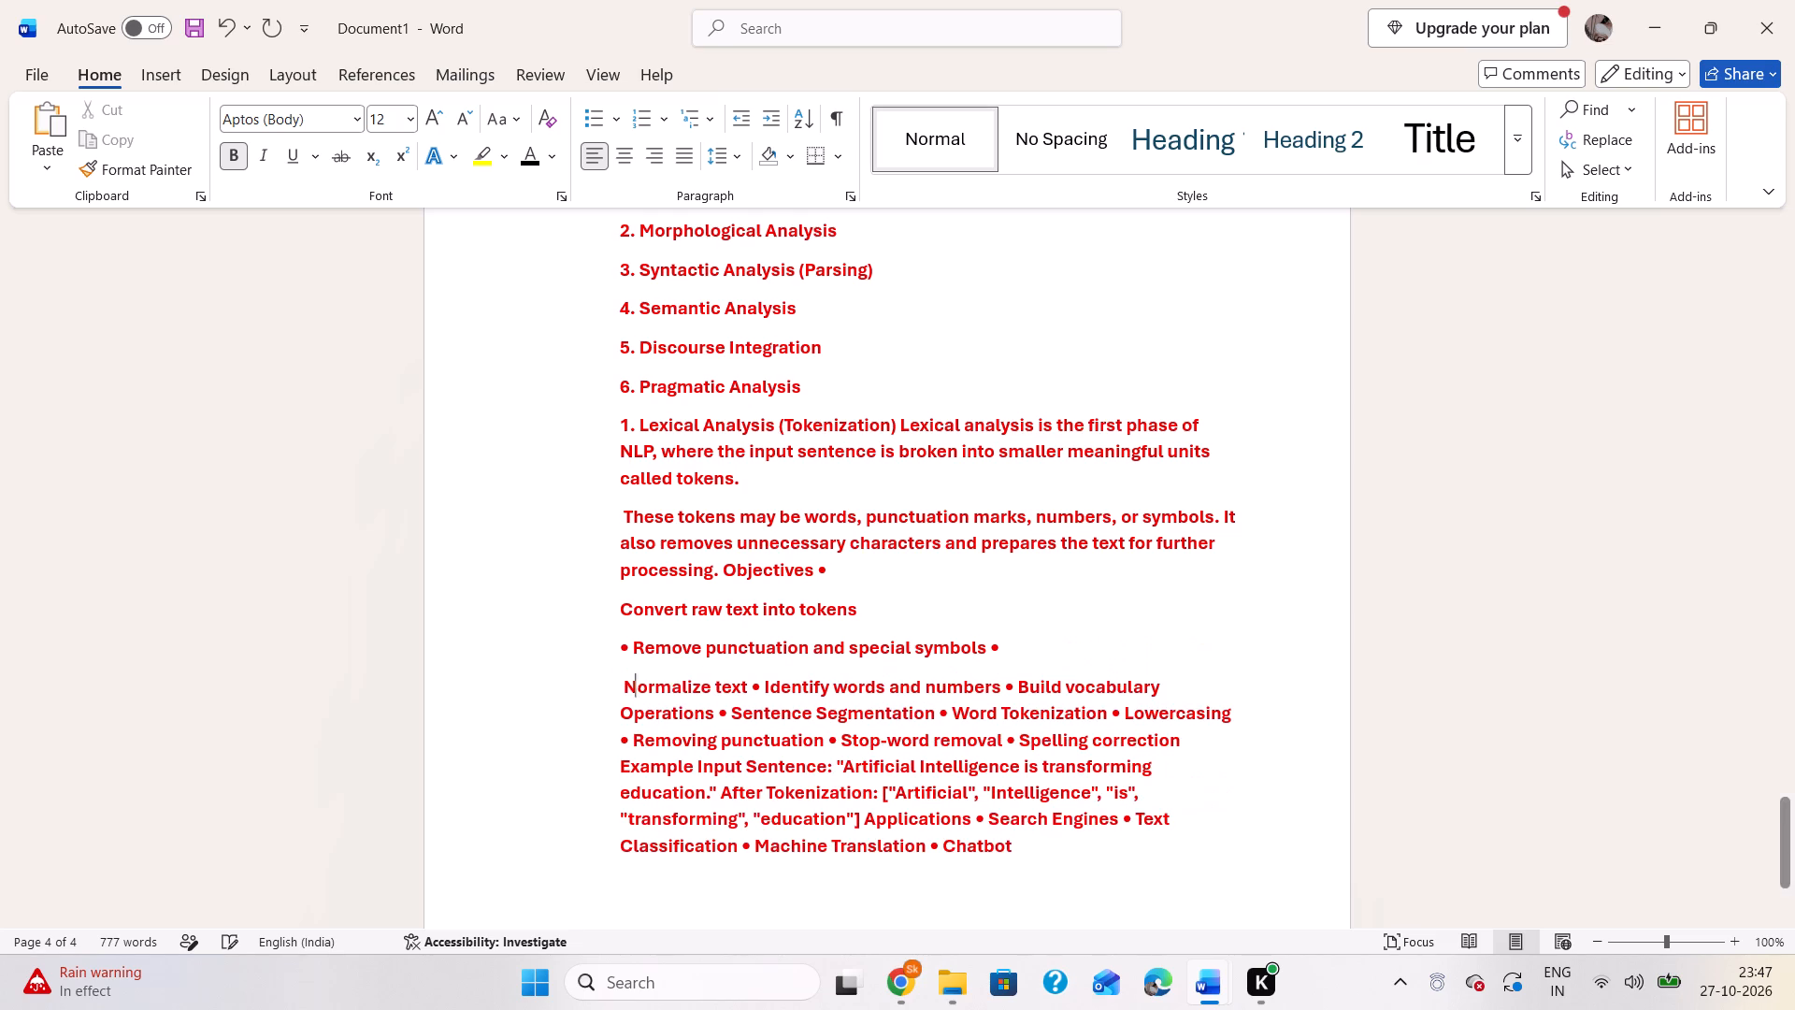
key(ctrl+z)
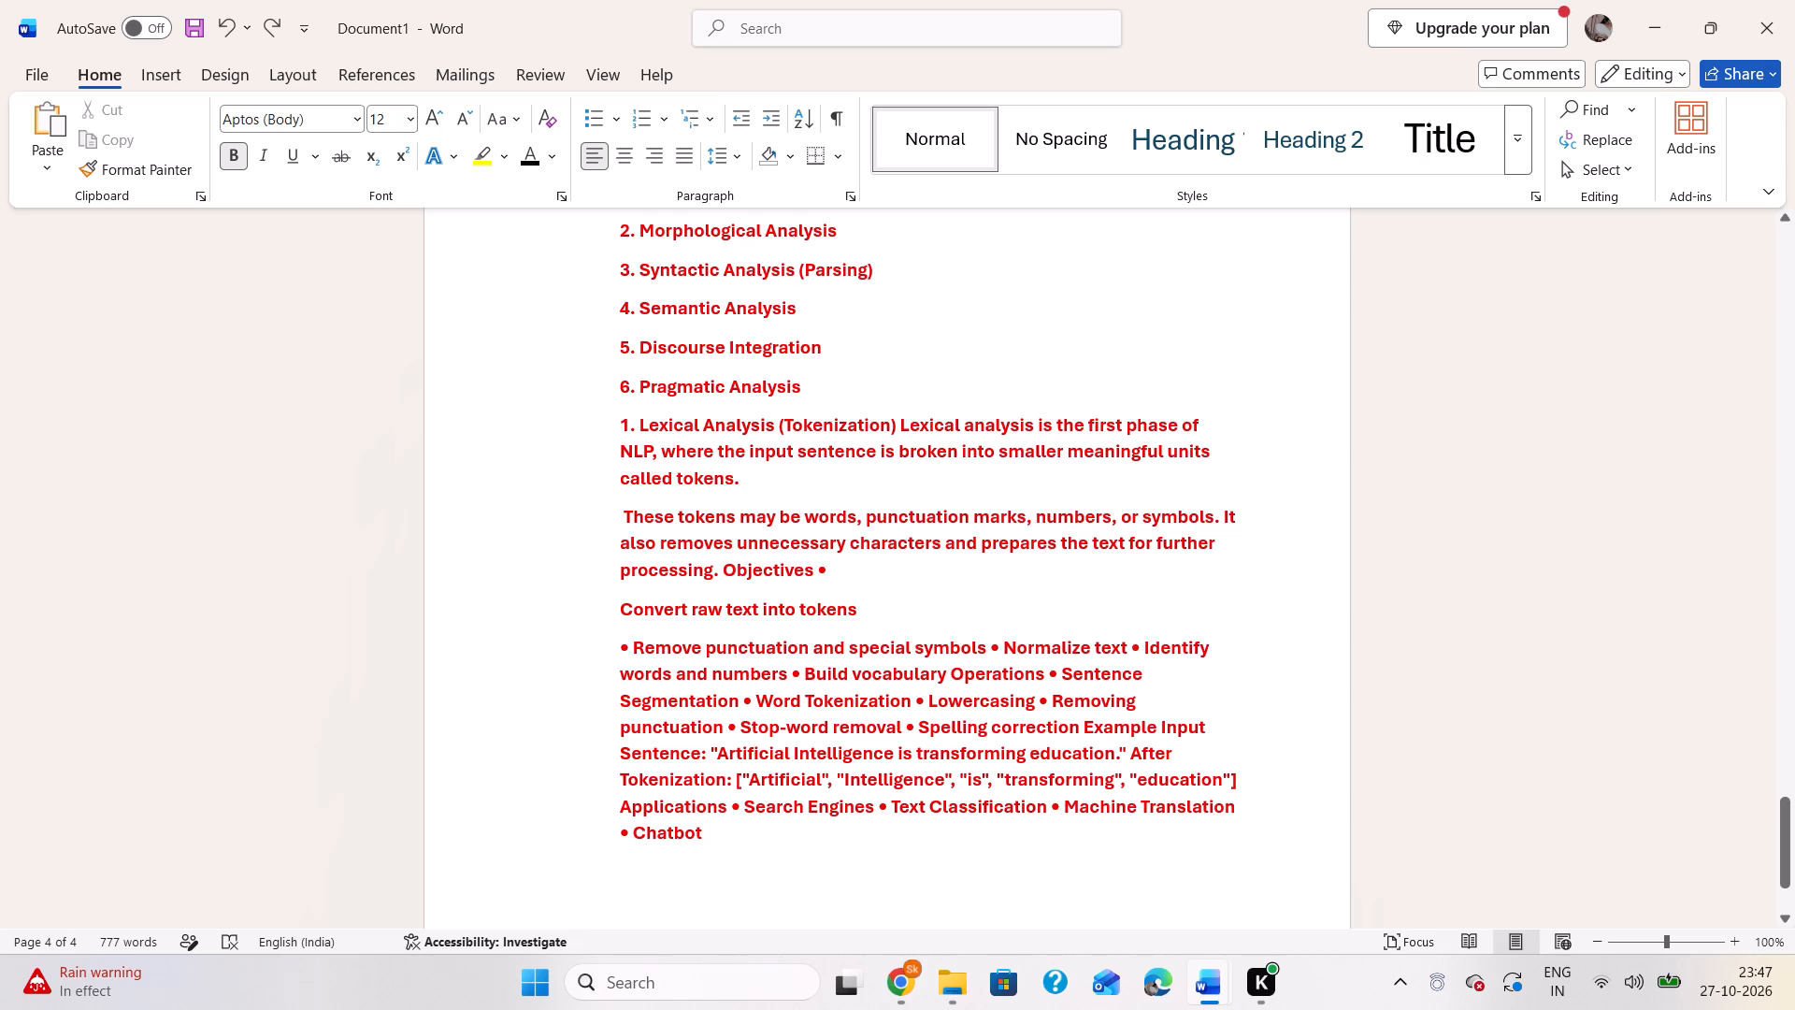
Start a new paragraph at "Spelling correction Example Input Sentence" in the Lexical Analysis text.
click(918, 730)
key(Return)
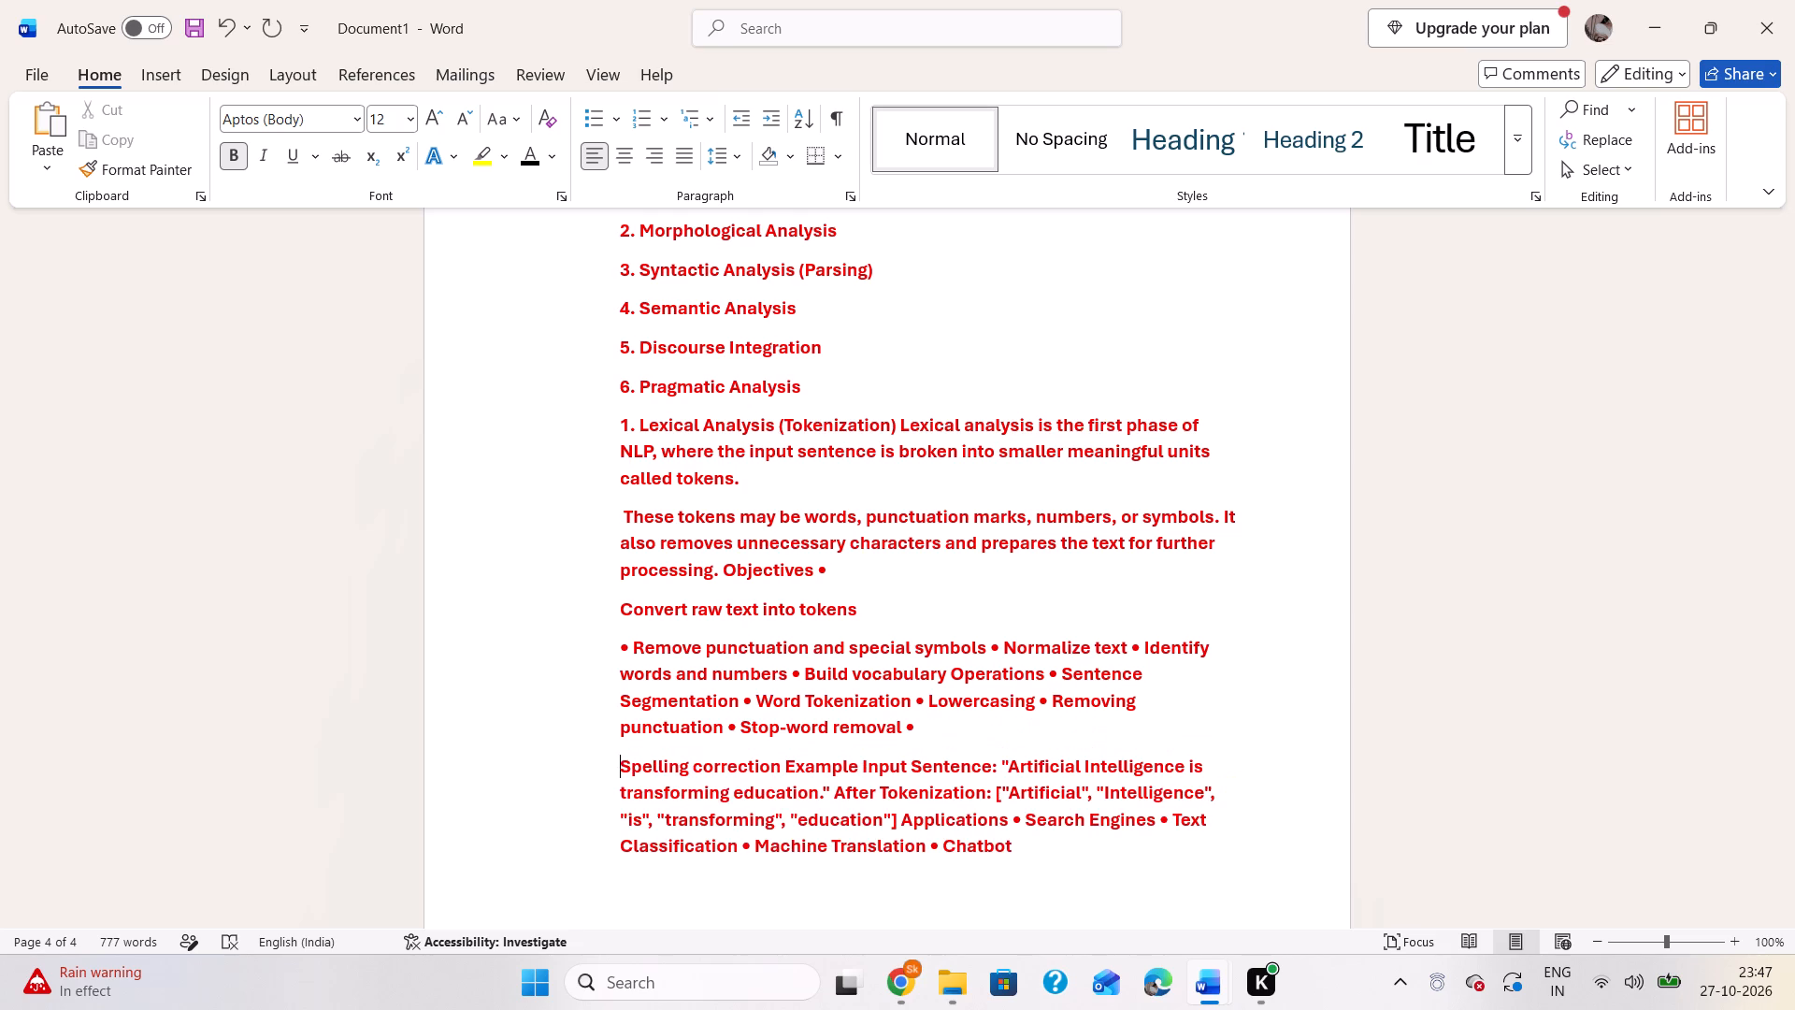
Change the font colour of the whole pasted Lexical Analysis text, from "1. Lexical Analysis (Tokenization)" through "Chatbot", to black.
click(606, 416)
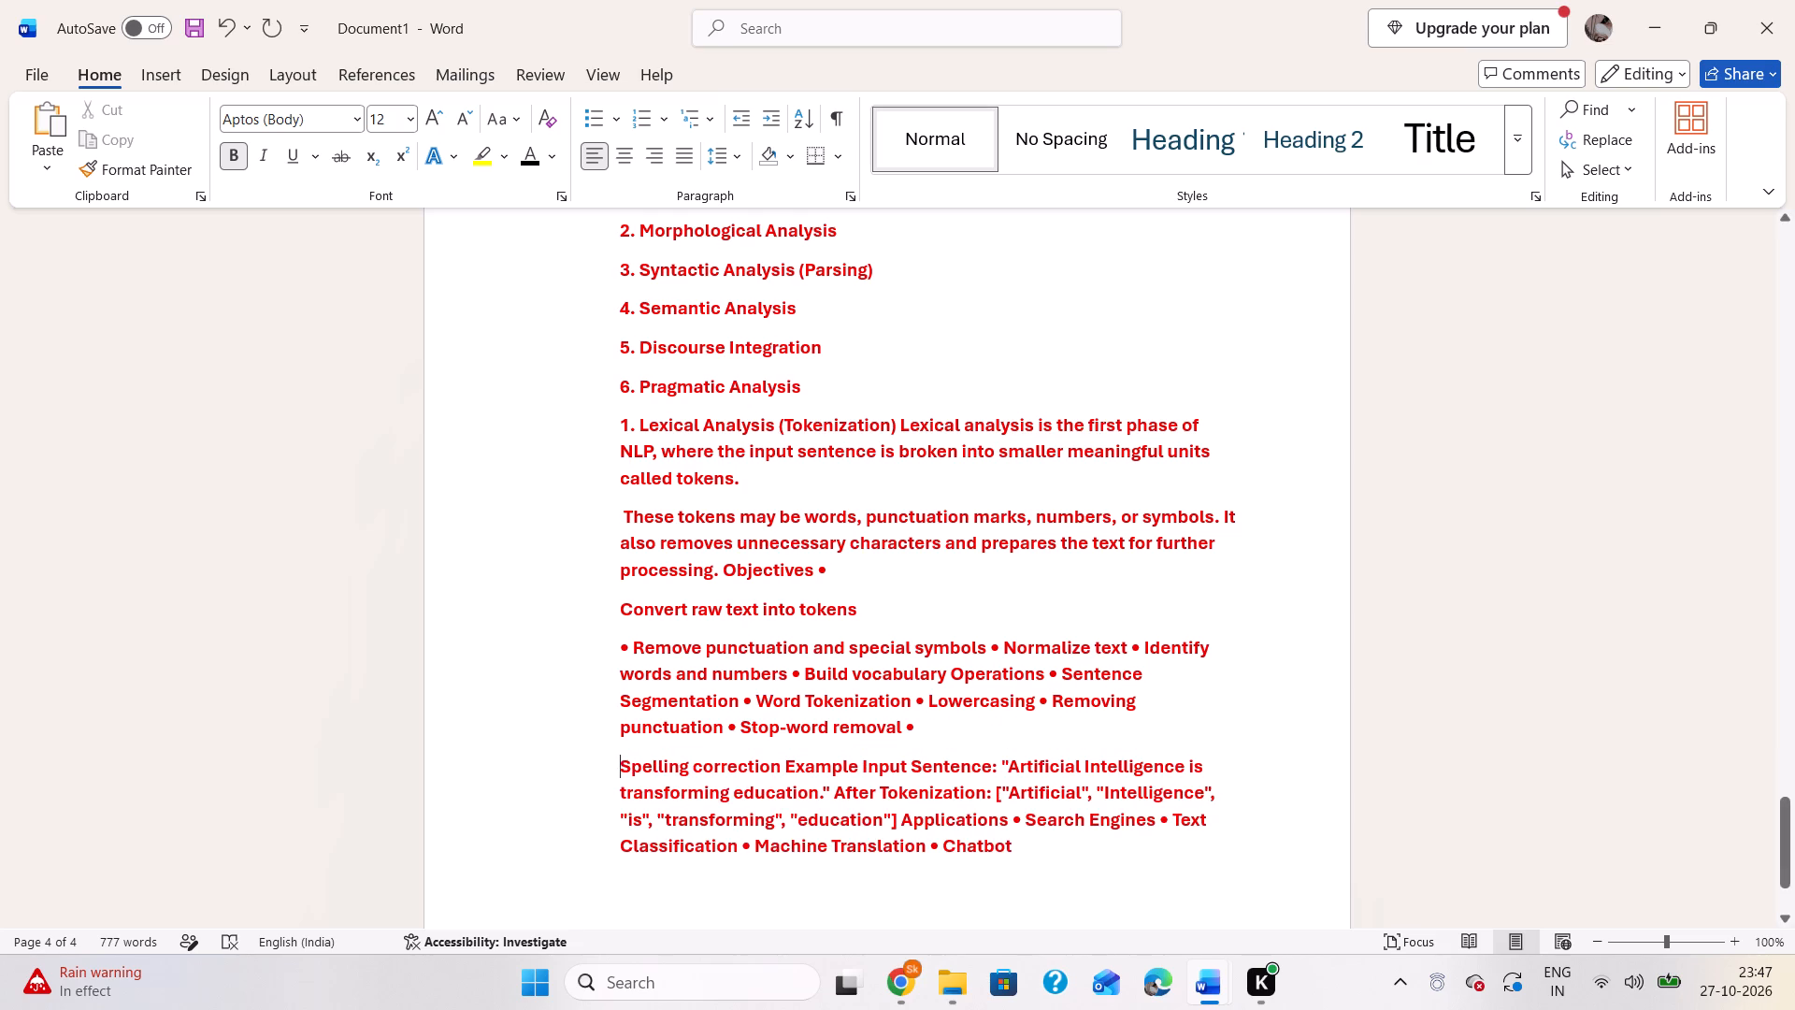
drag(606, 416, 1149, 851)
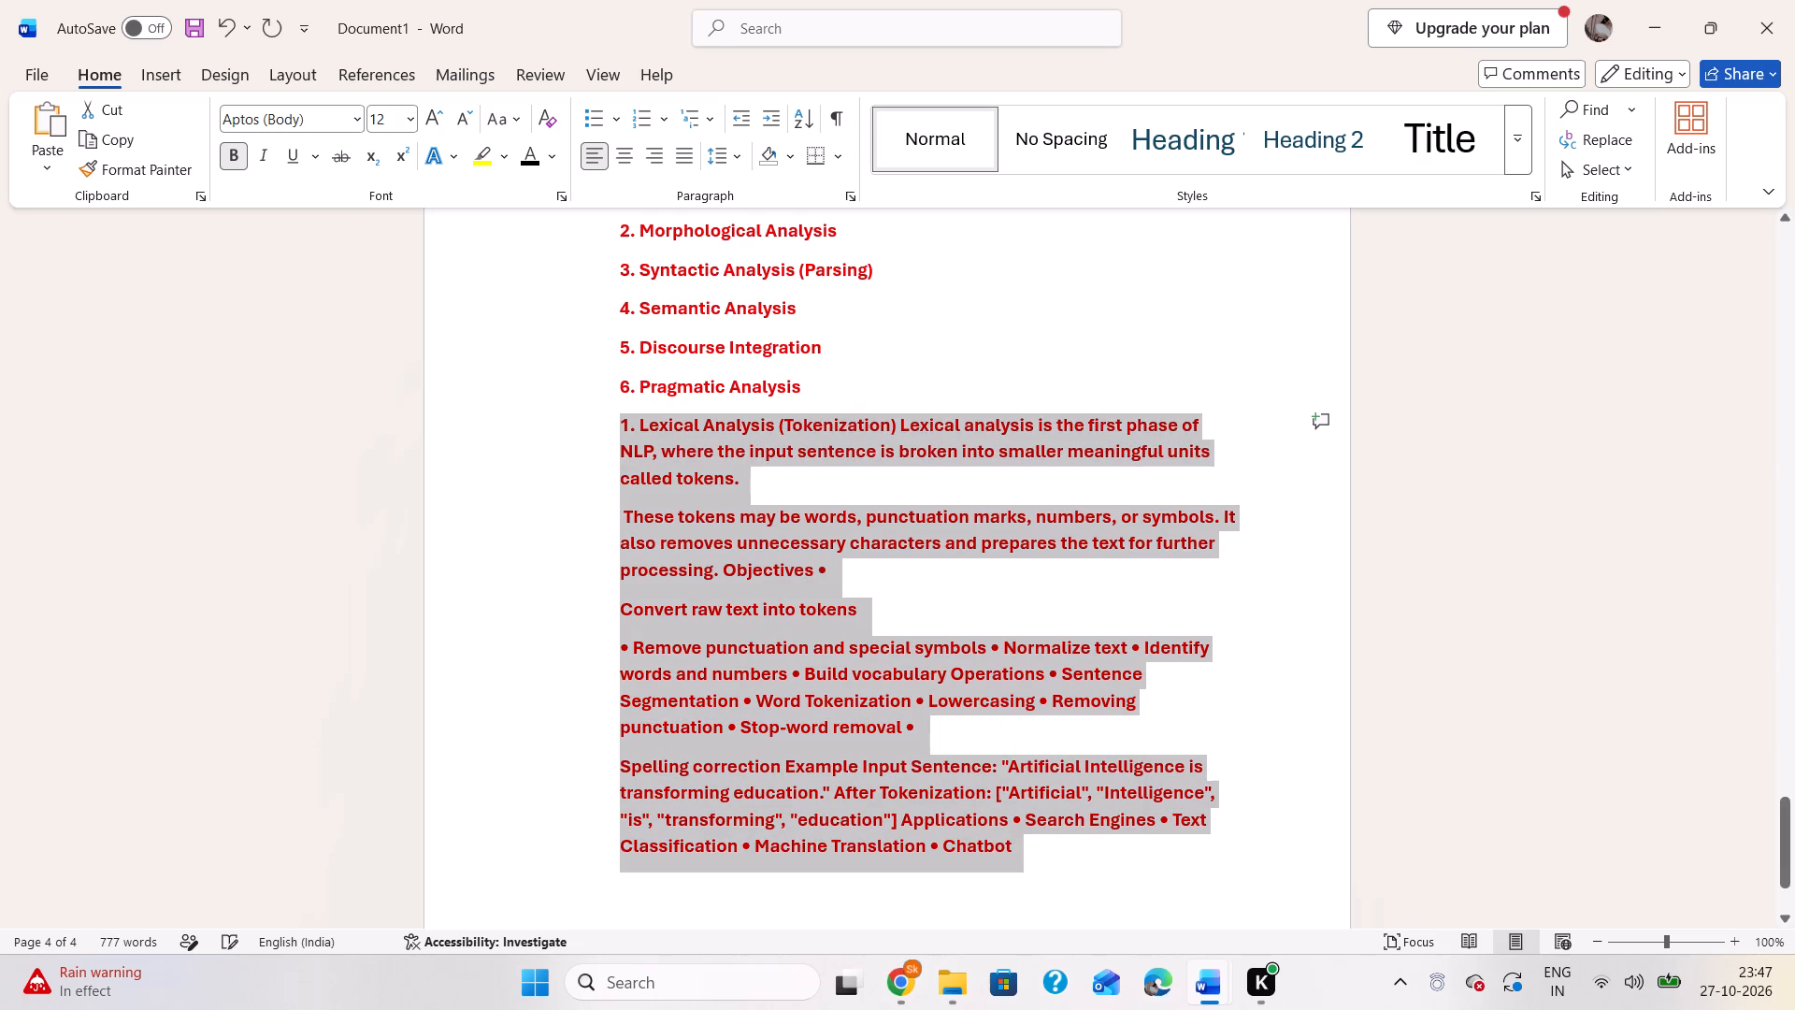
click(526, 156)
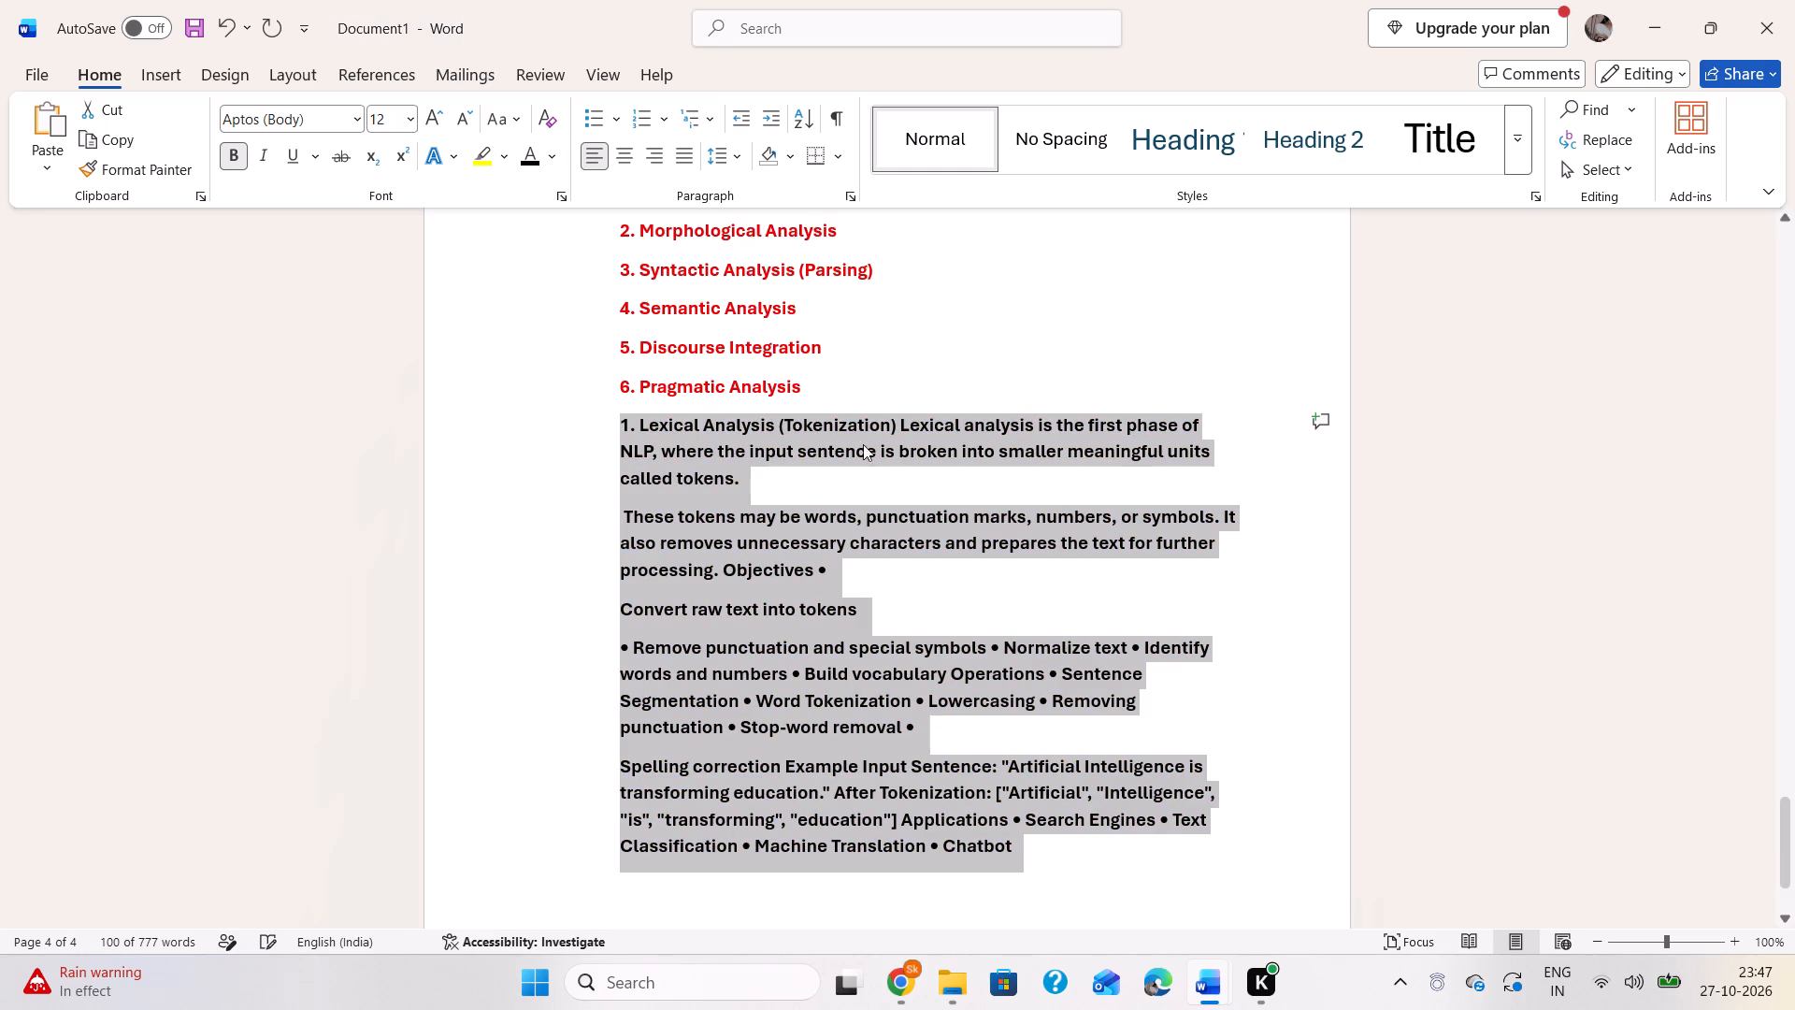
click(870, 447)
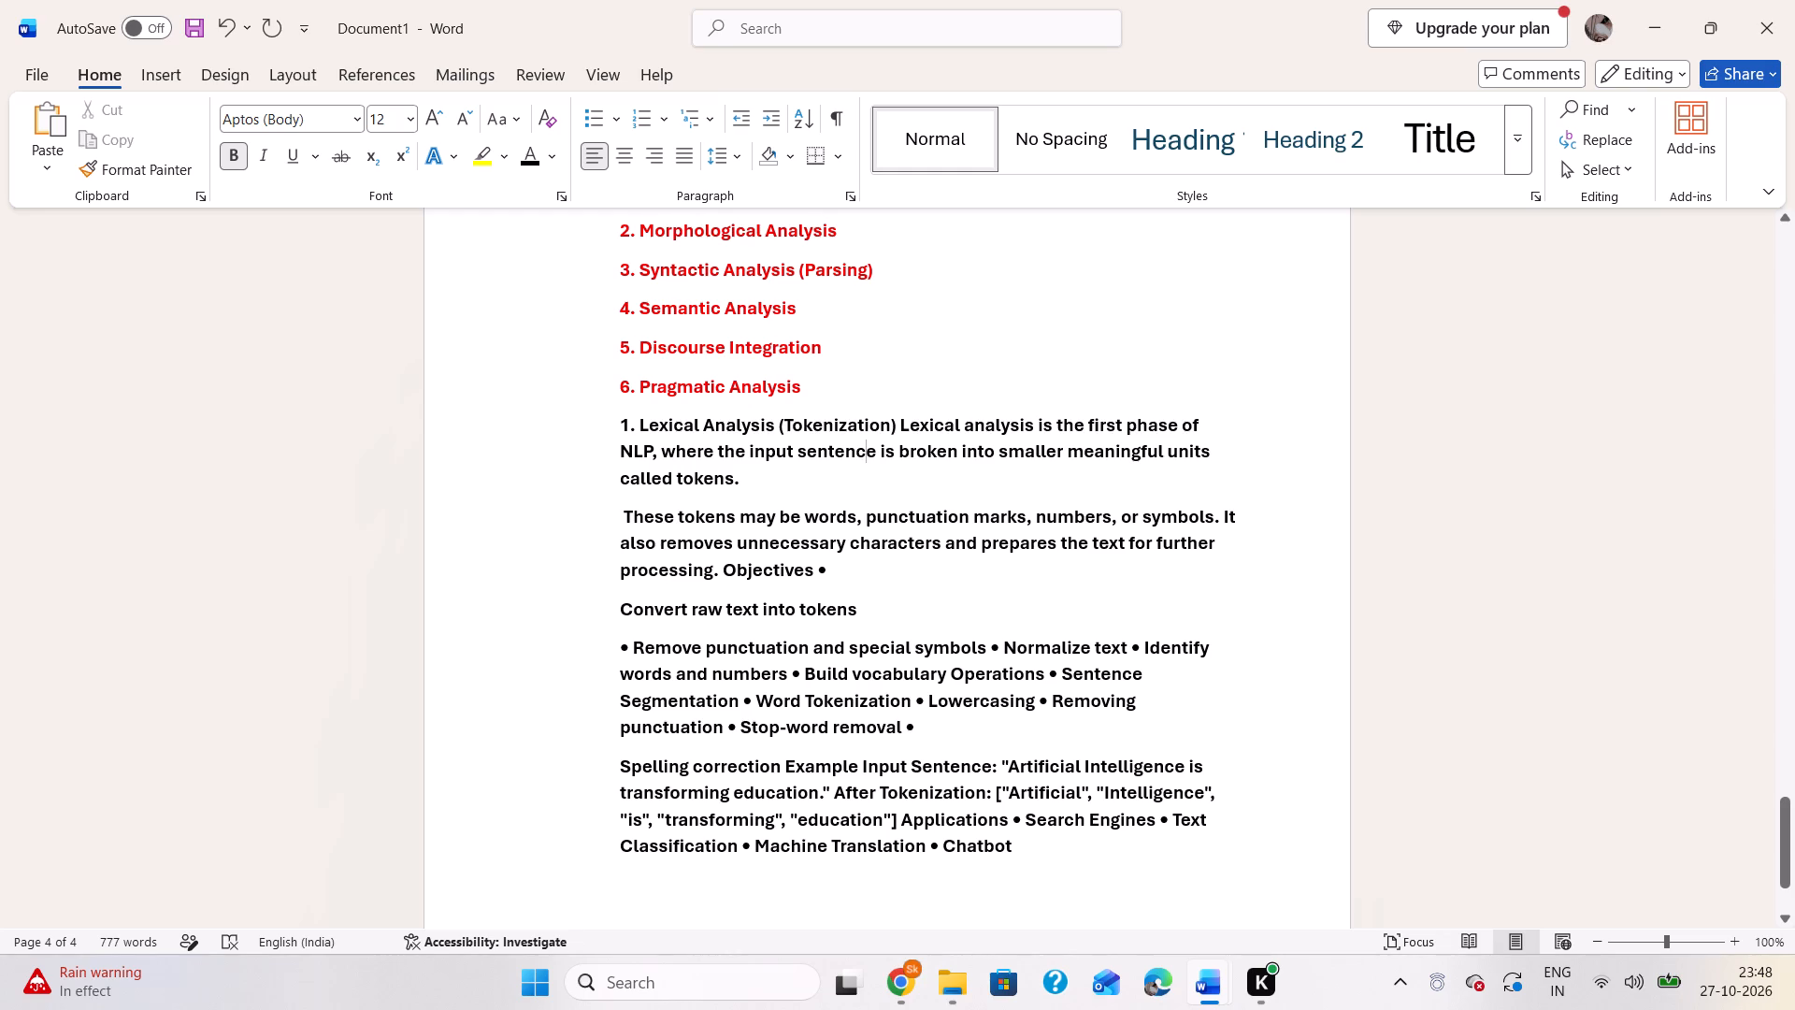
Delete the stray bullet at the end of the line after "Stop-word removal".
click(926, 721)
key(BackSpace)
key(BackSpace)
Switch to the NLP Unit 1 - 5 Mark Answers PDF in Chrome and examine the "4. Phases of NLP" section.
scroll(831, 818, up, 2)
scroll(831, 818, down, 1)
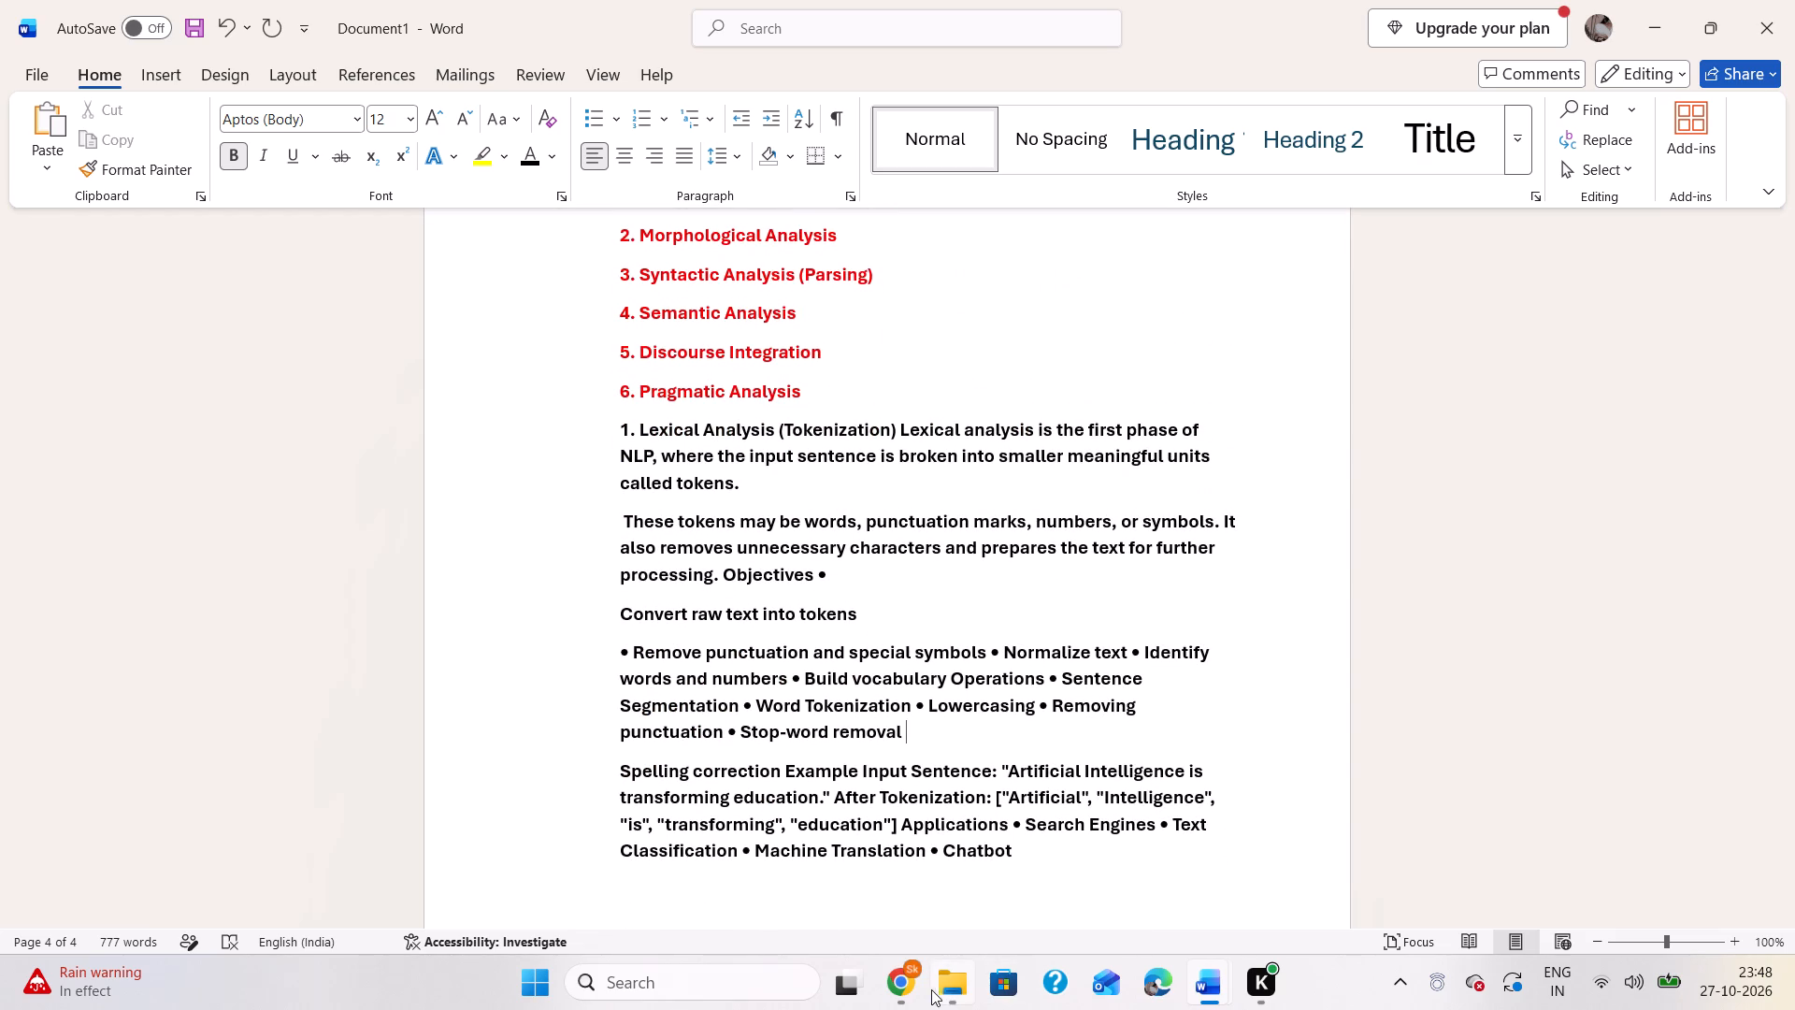
click(919, 988)
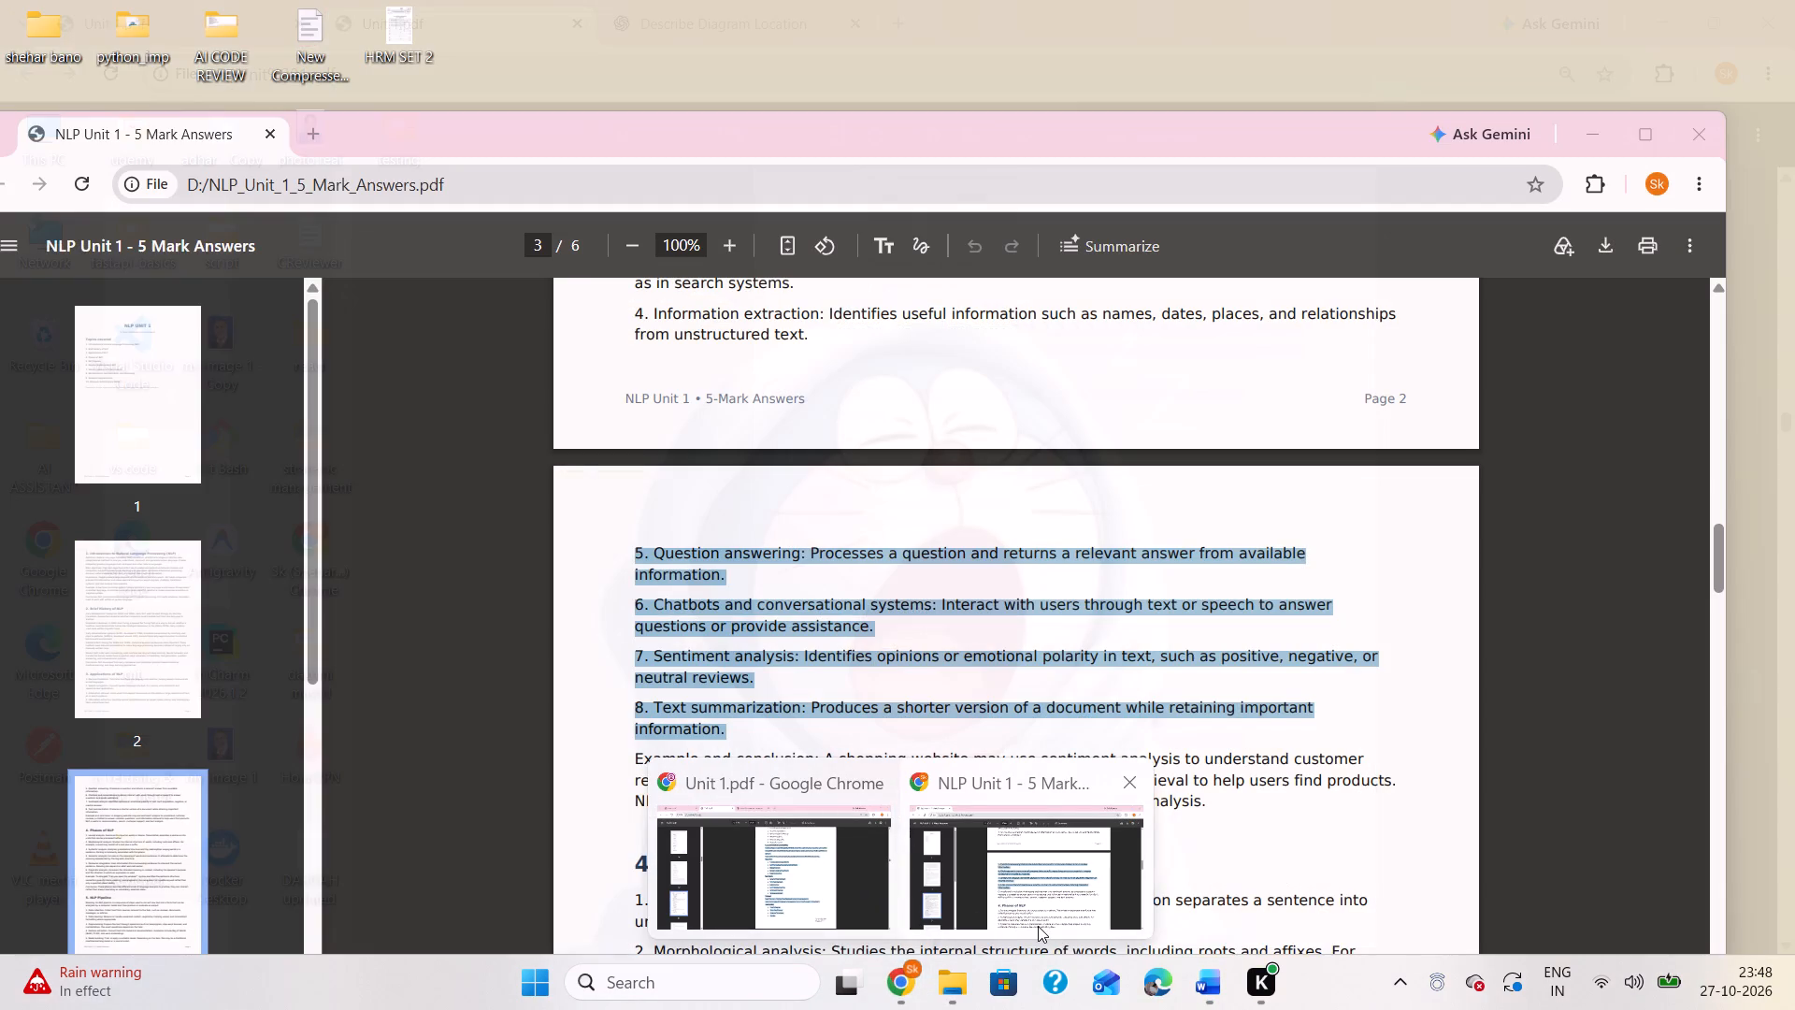
click(1042, 920)
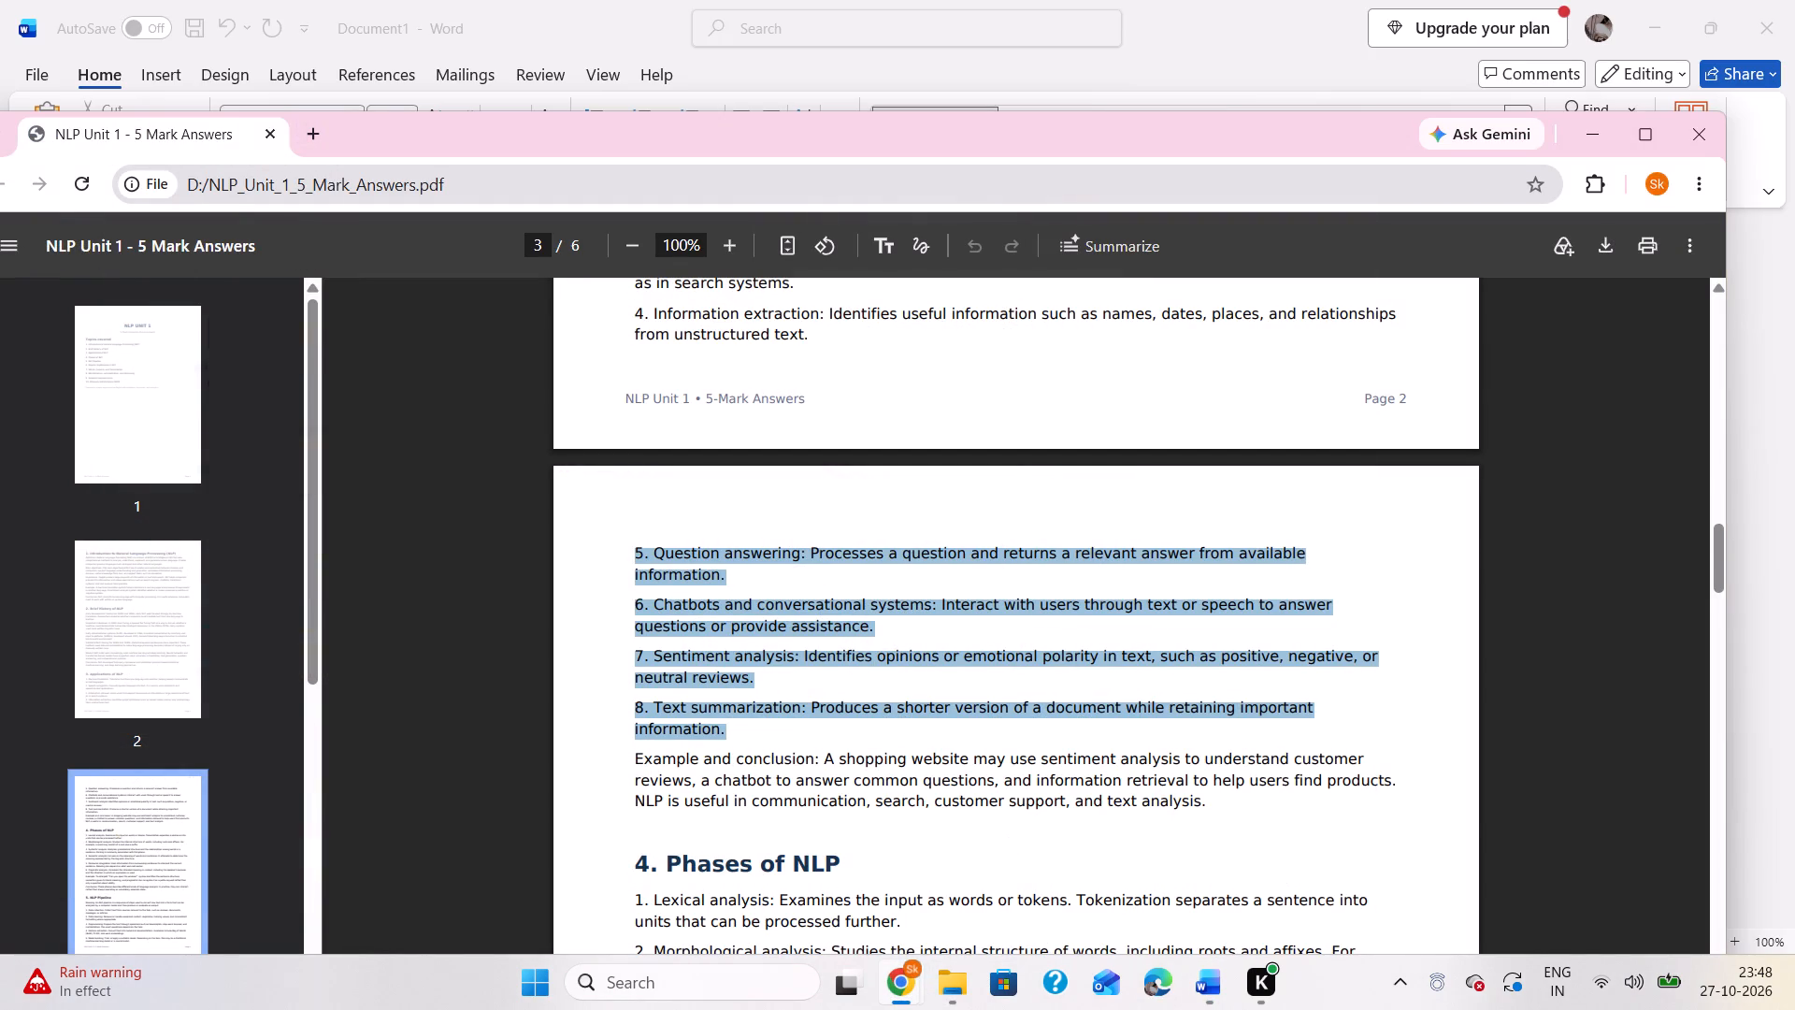
scroll(969, 697, down, 3)
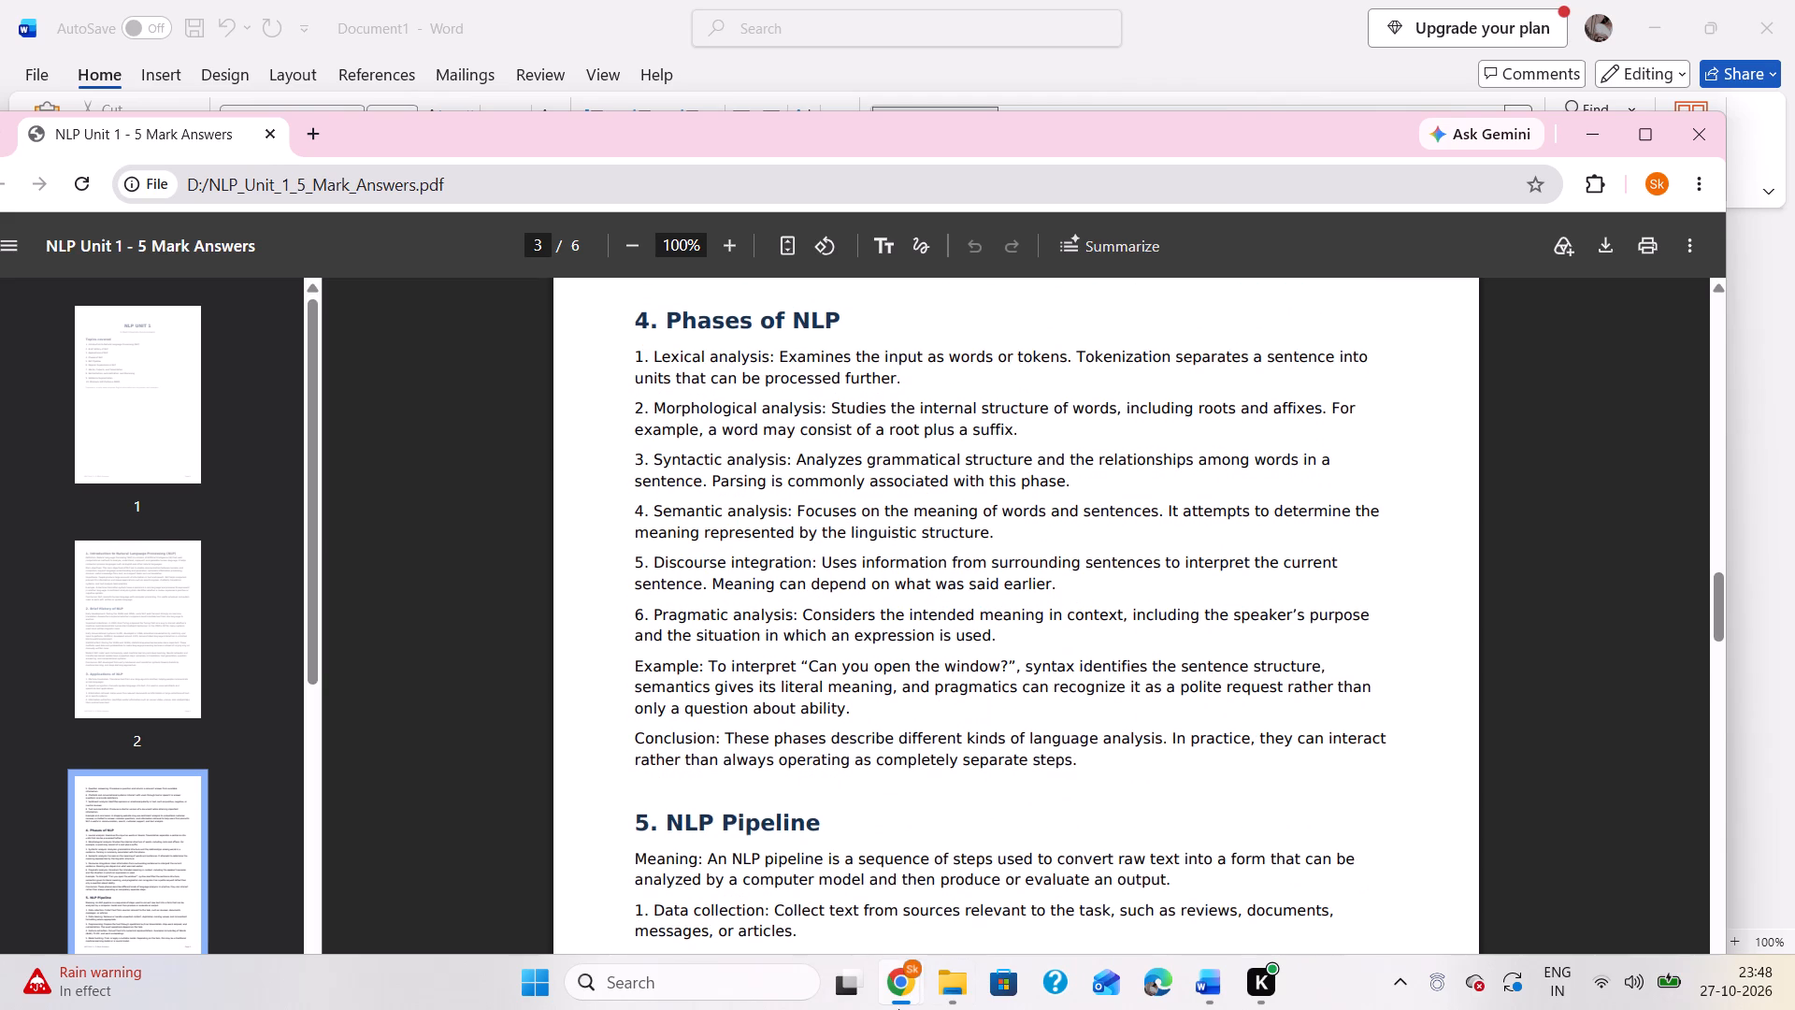
Switch to Unit 1.pdf in Chrome and examine the pages from "2. Morphological Analysis" through "Step 8: Model Building".
click(1205, 979)
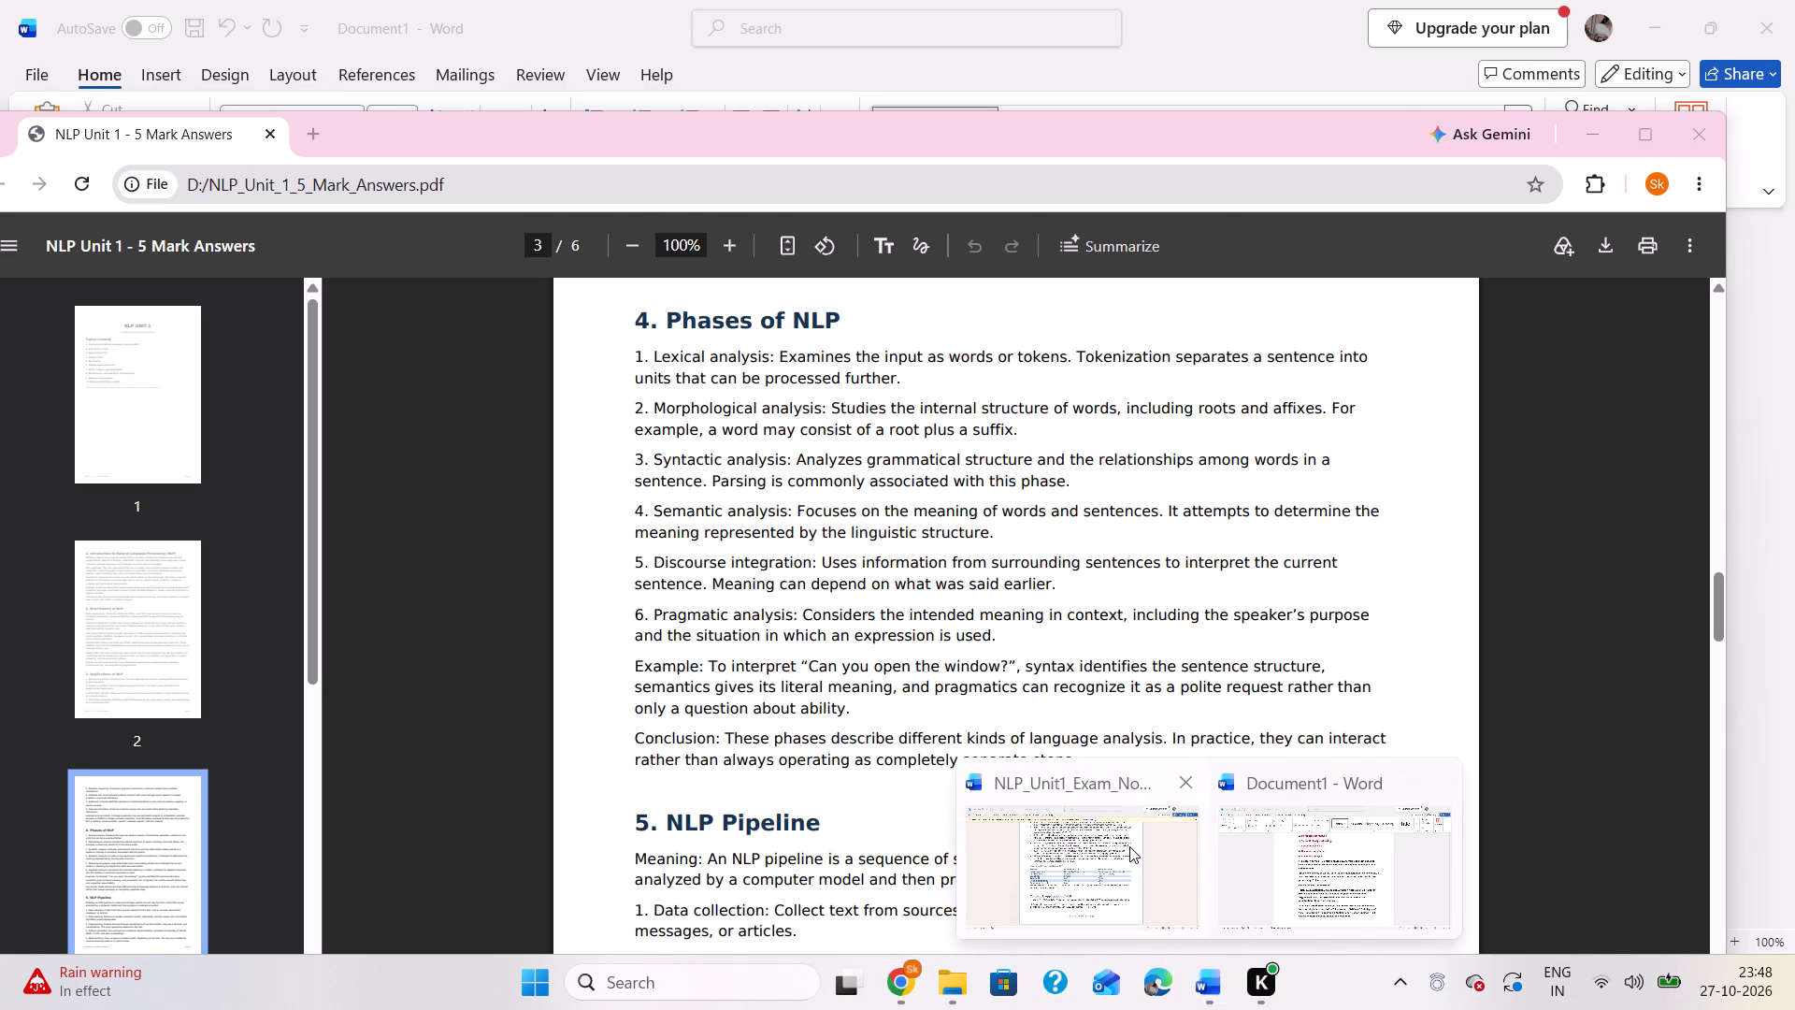
click(1129, 846)
click(897, 992)
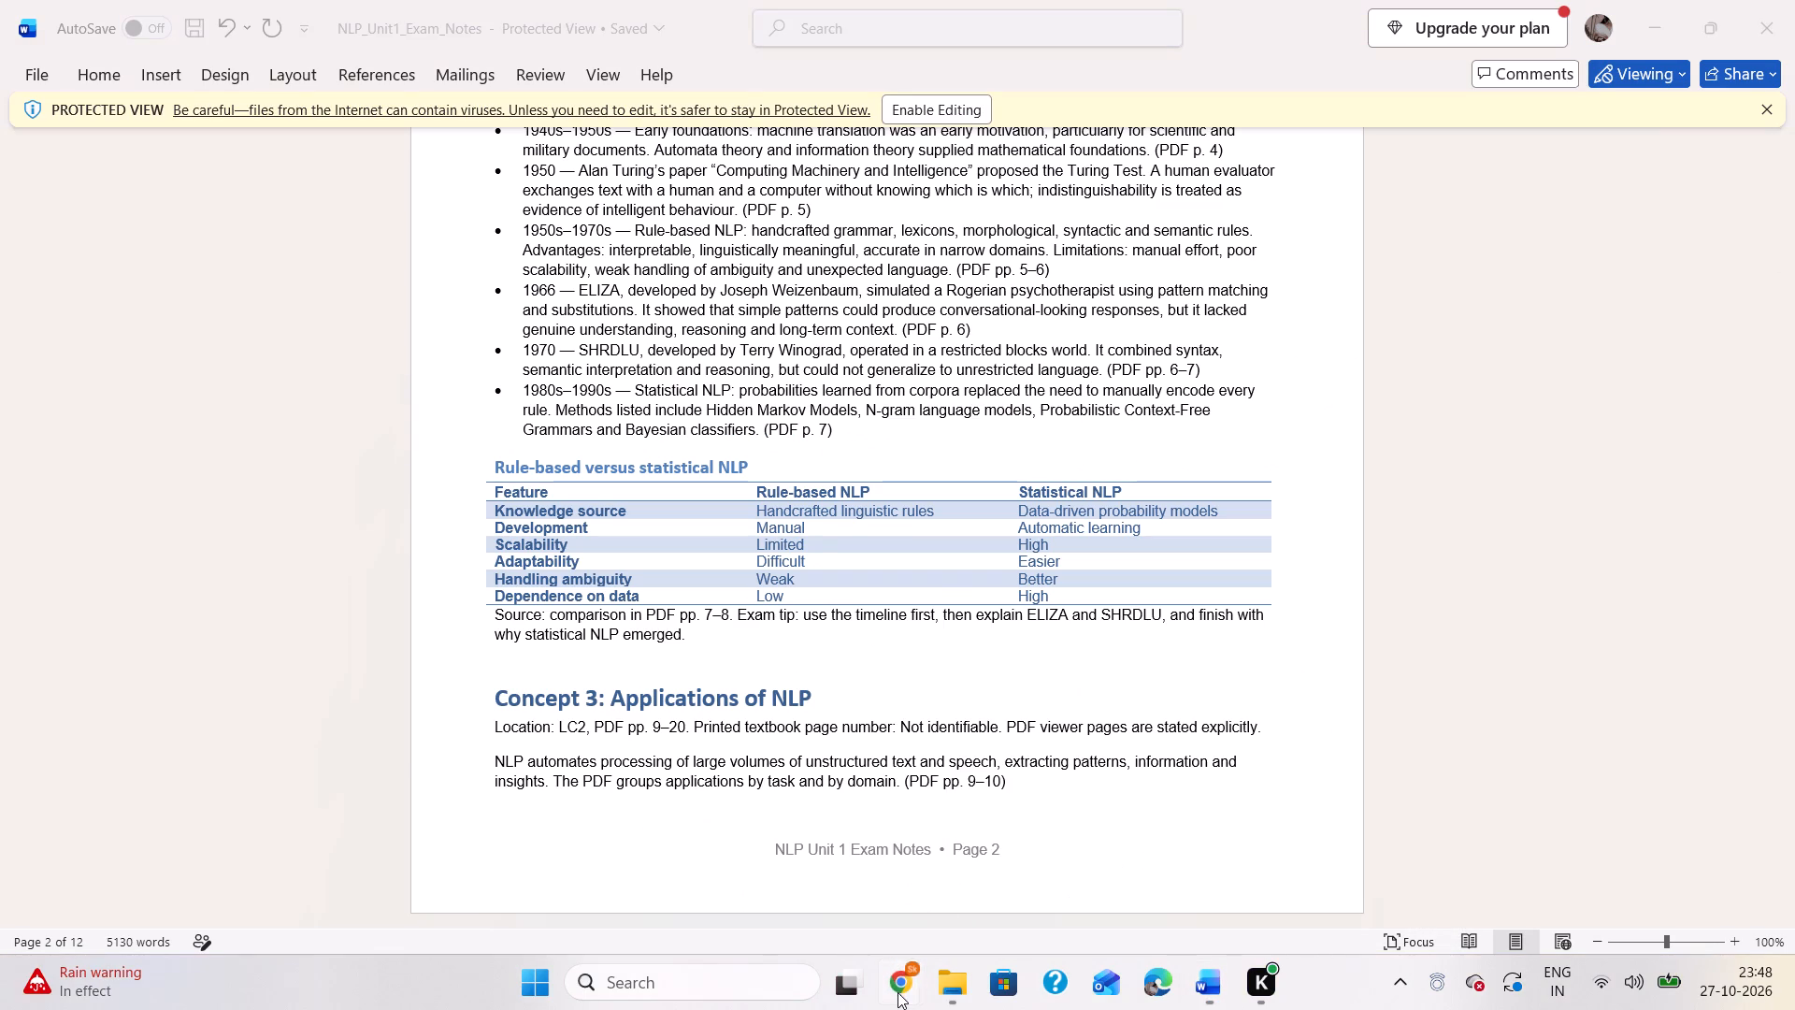
click(835, 906)
scroll(946, 650, down, 2)
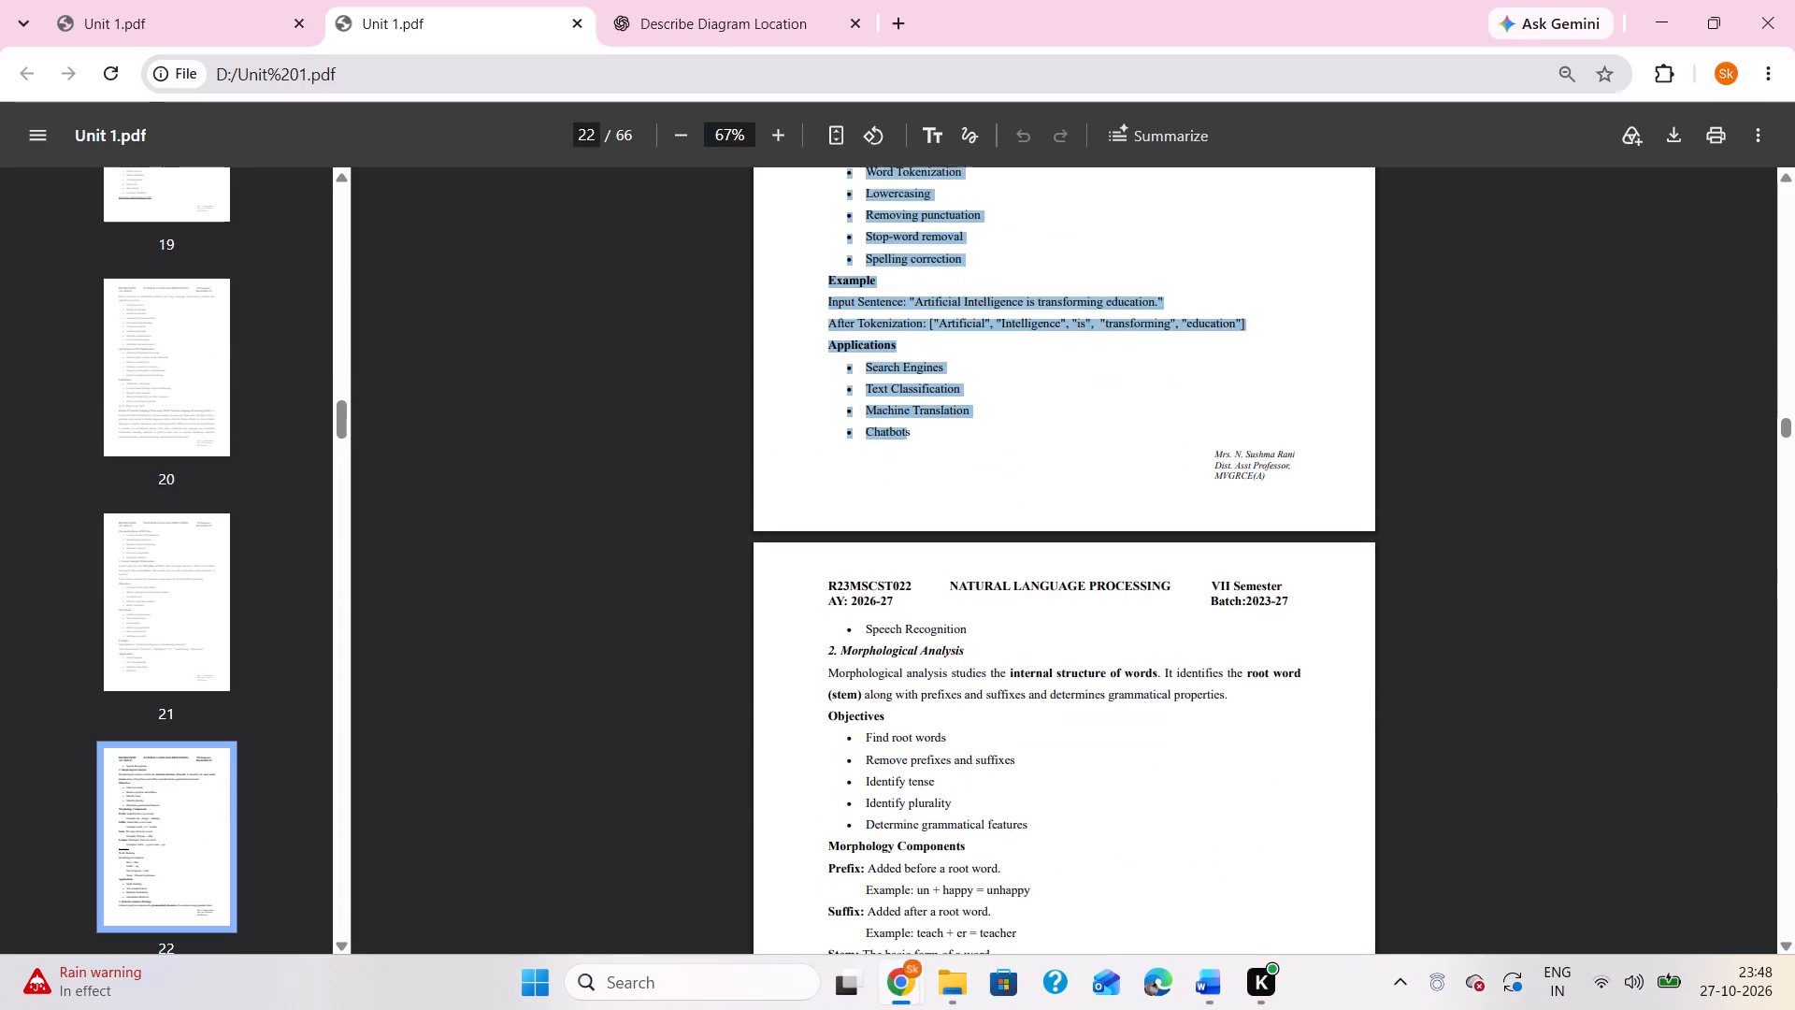
scroll(946, 650, down, 2)
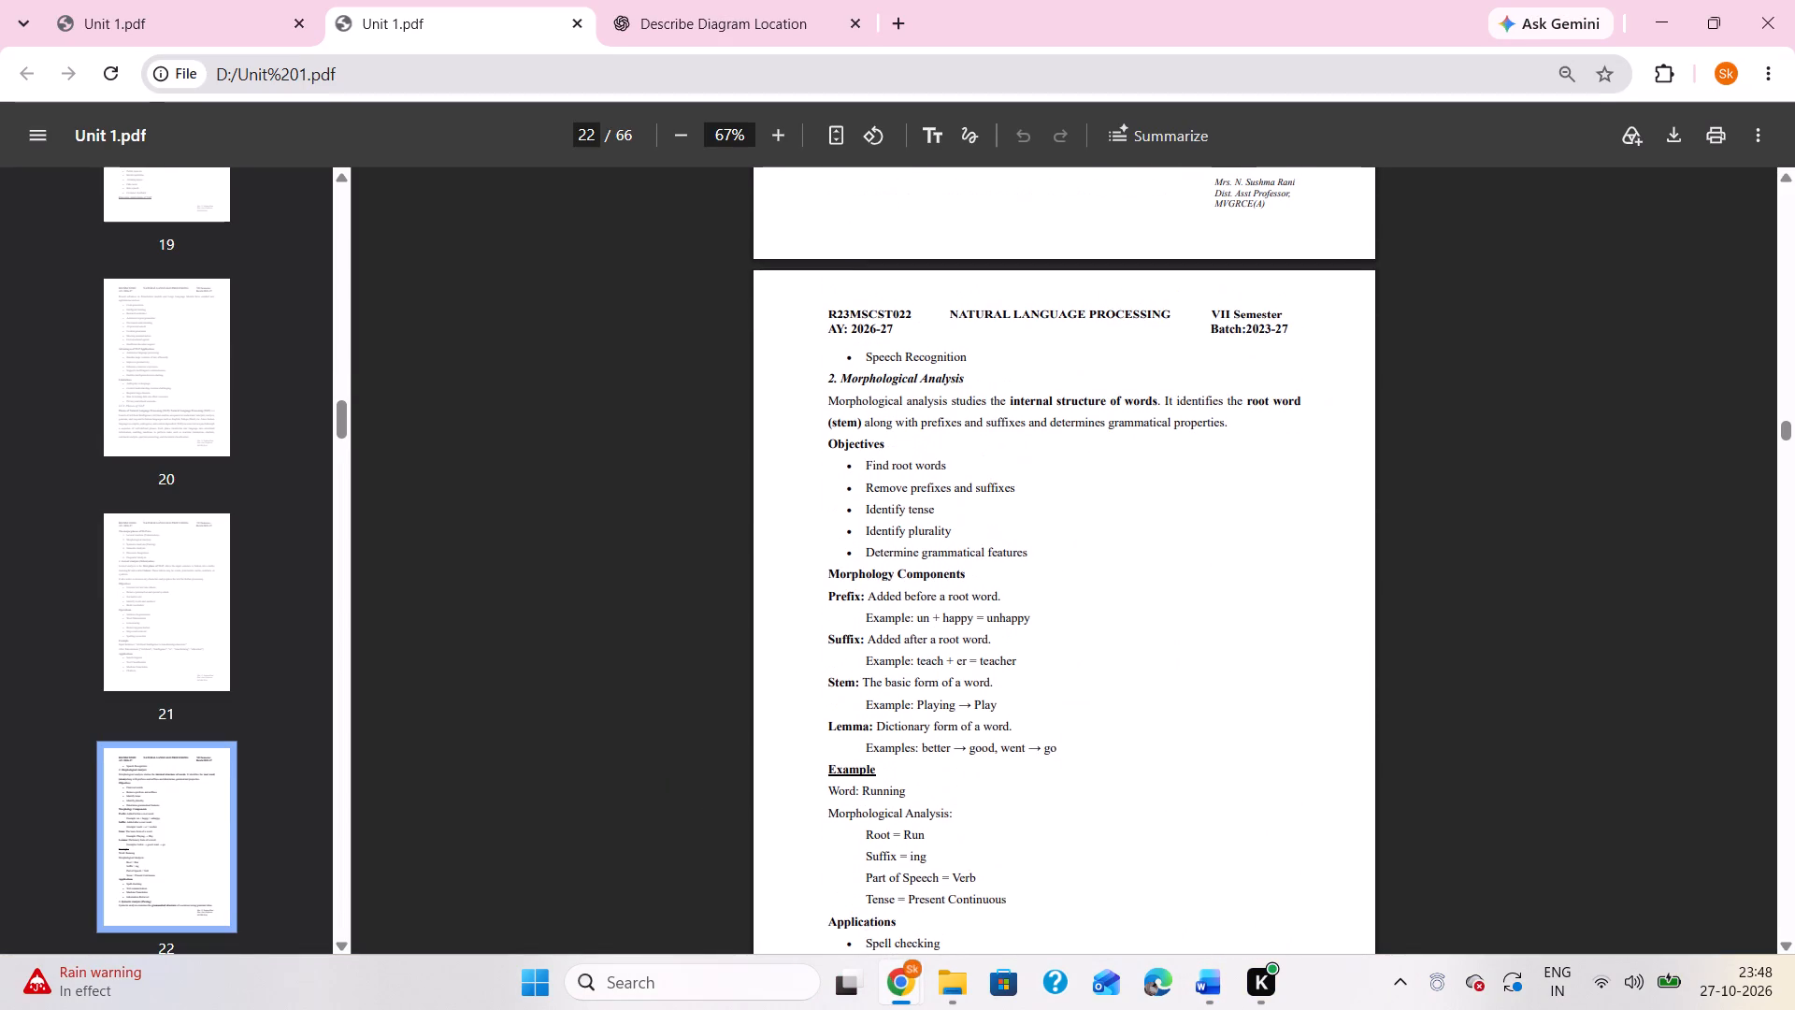
scroll(946, 650, down, 1)
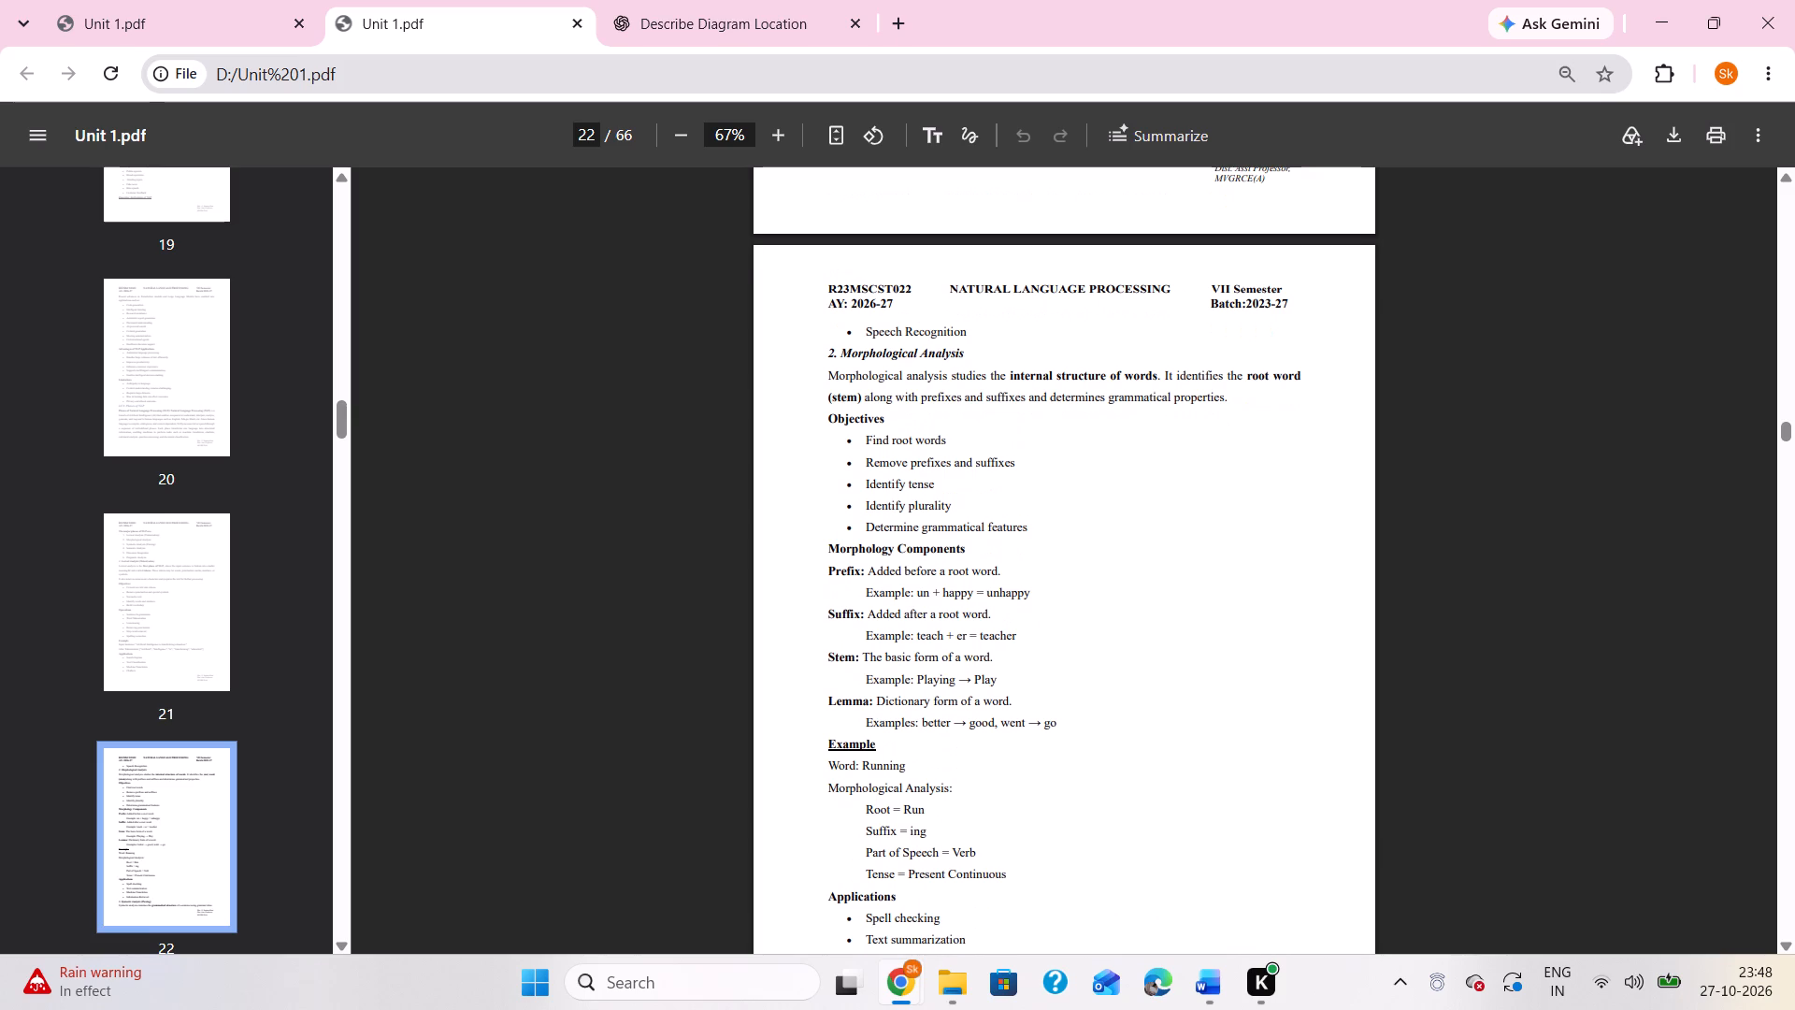
scroll(946, 650, down, 9)
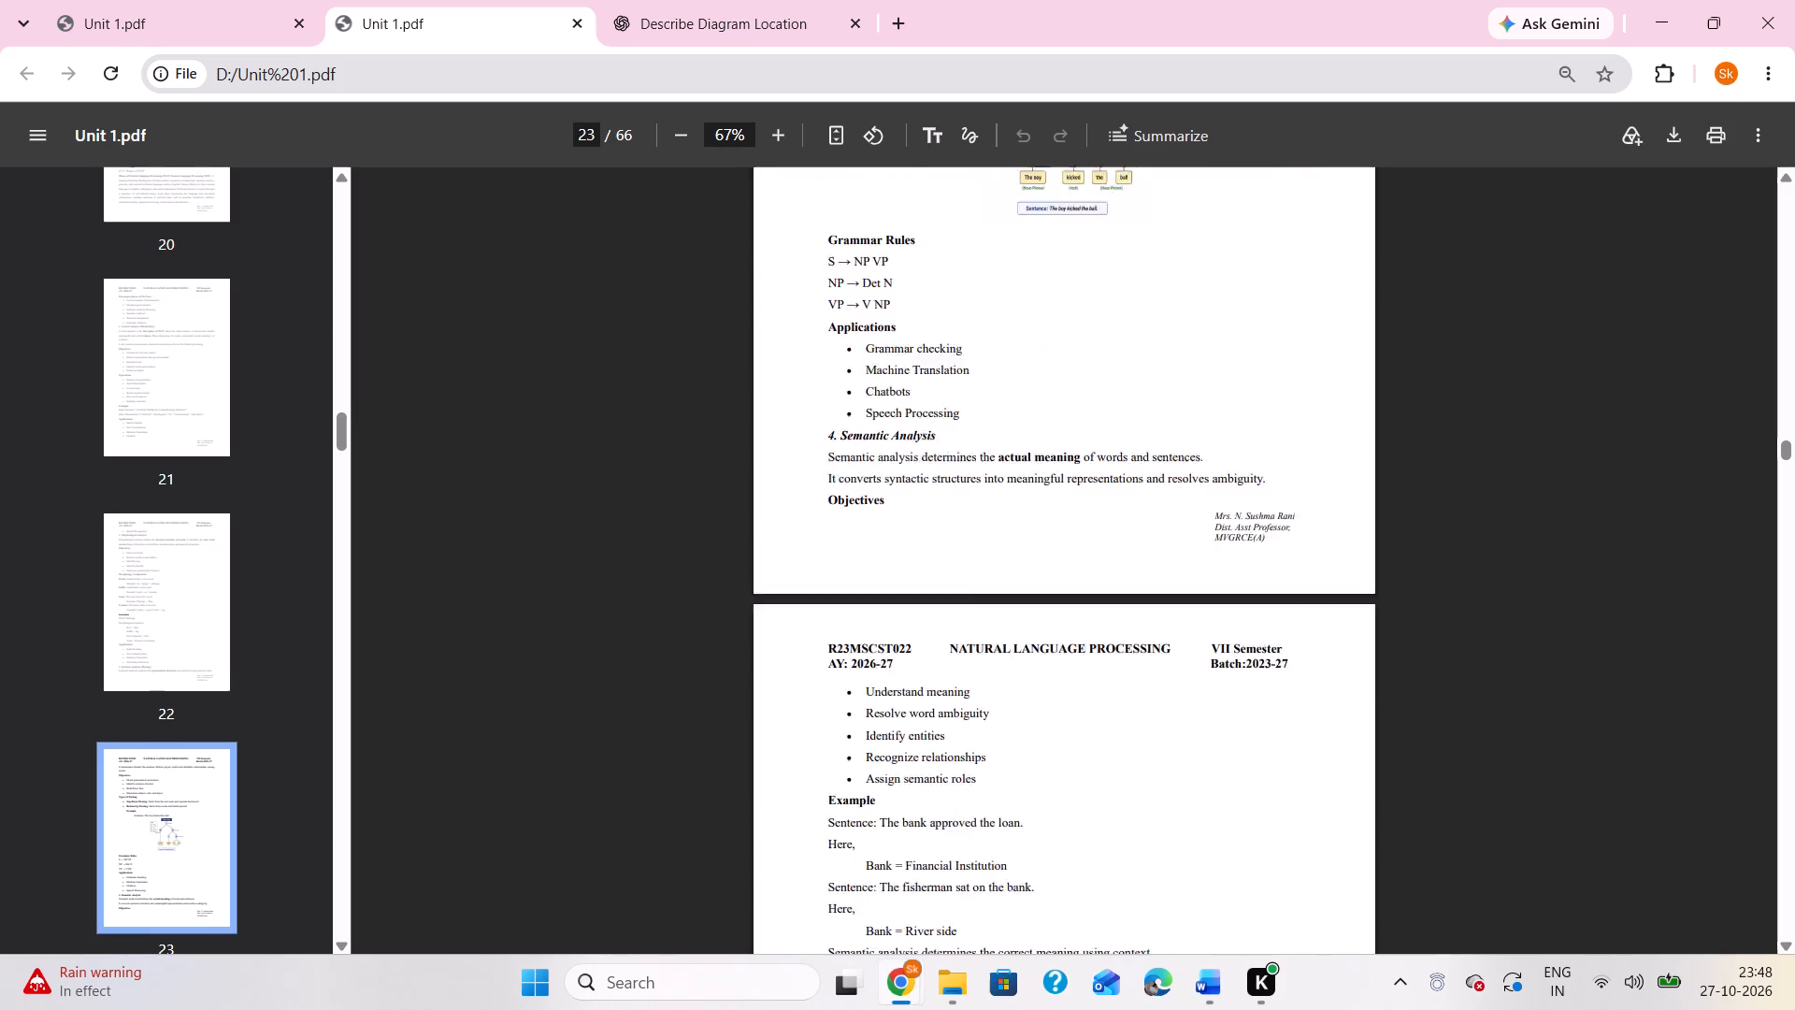
scroll(946, 650, down, 11)
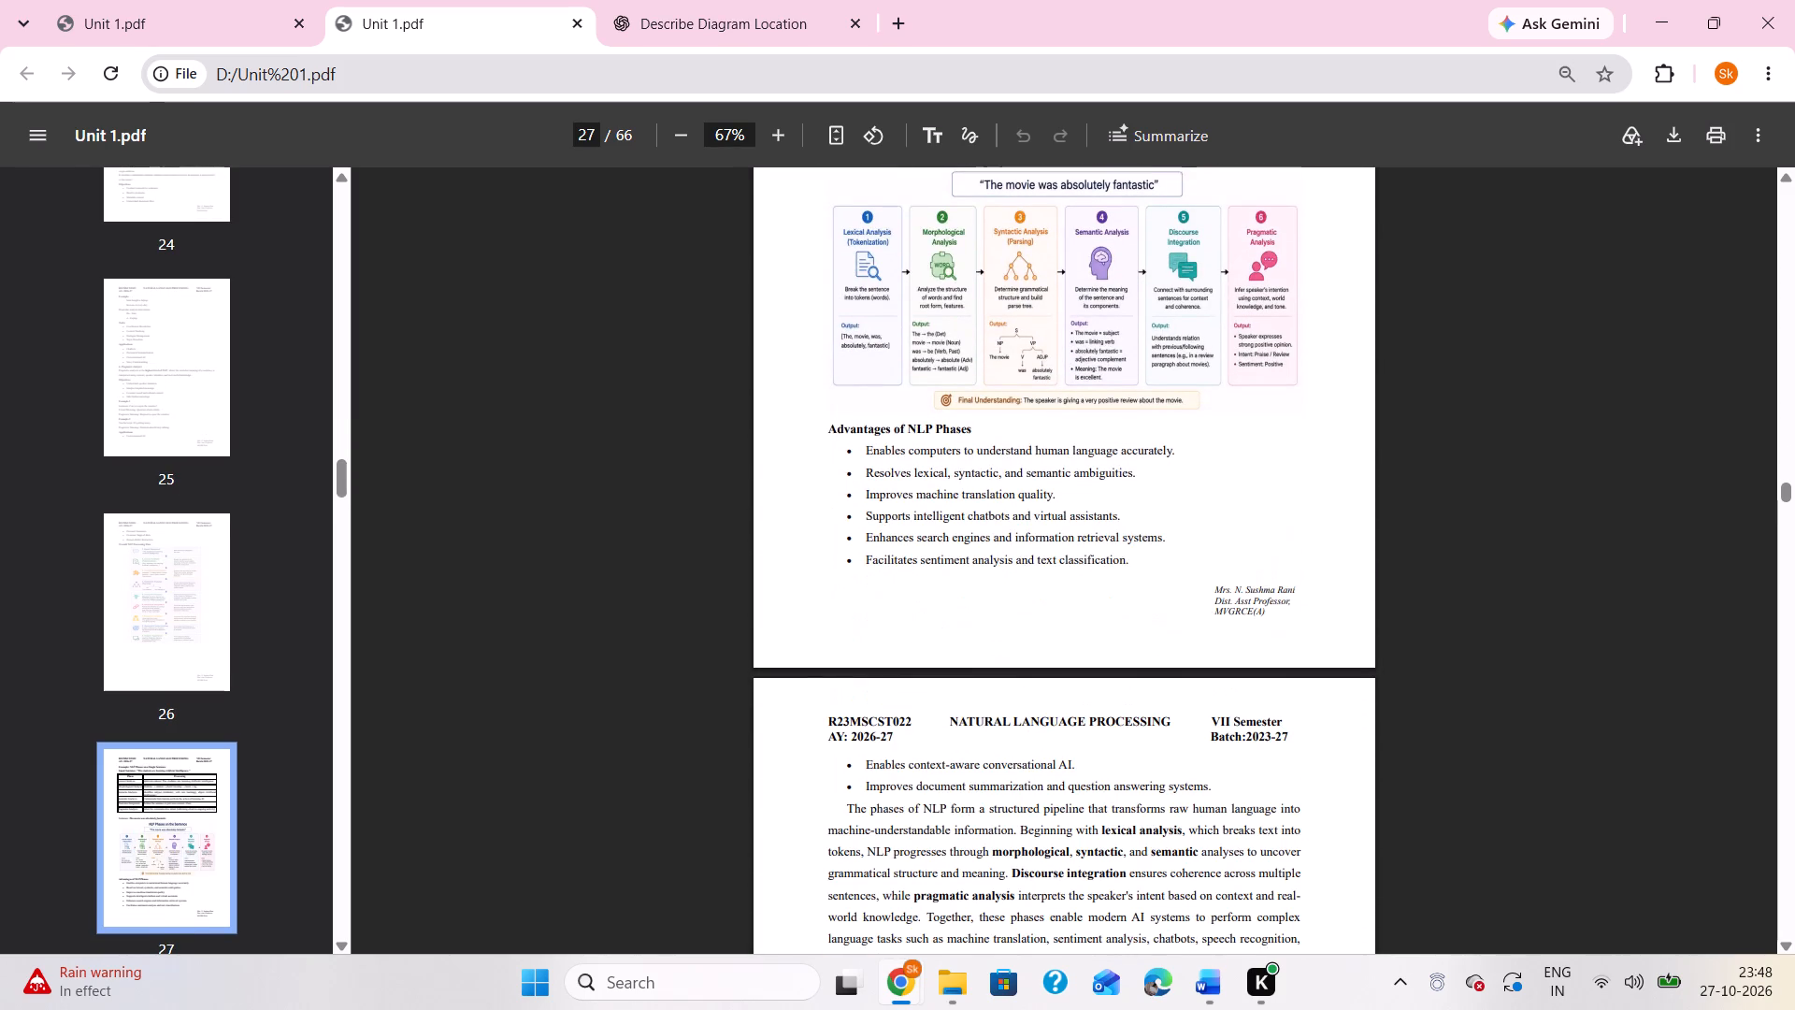
scroll(946, 650, down, 11)
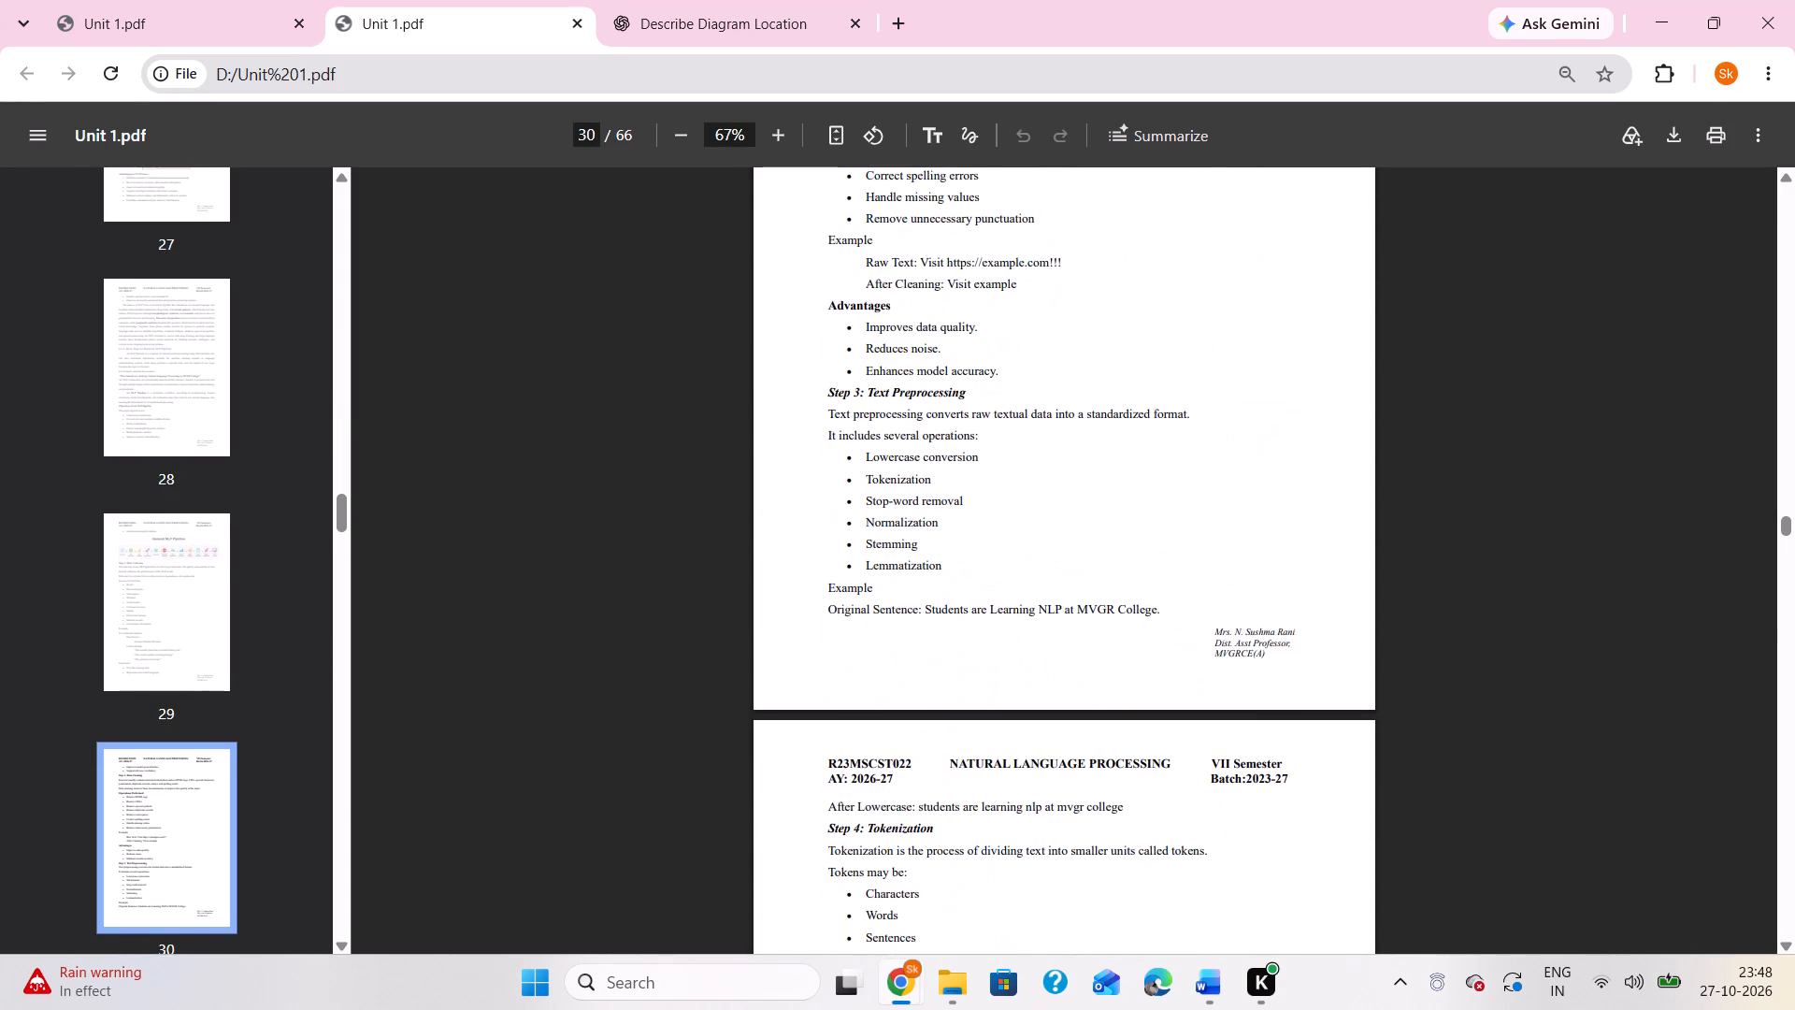
scroll(946, 650, down, 7)
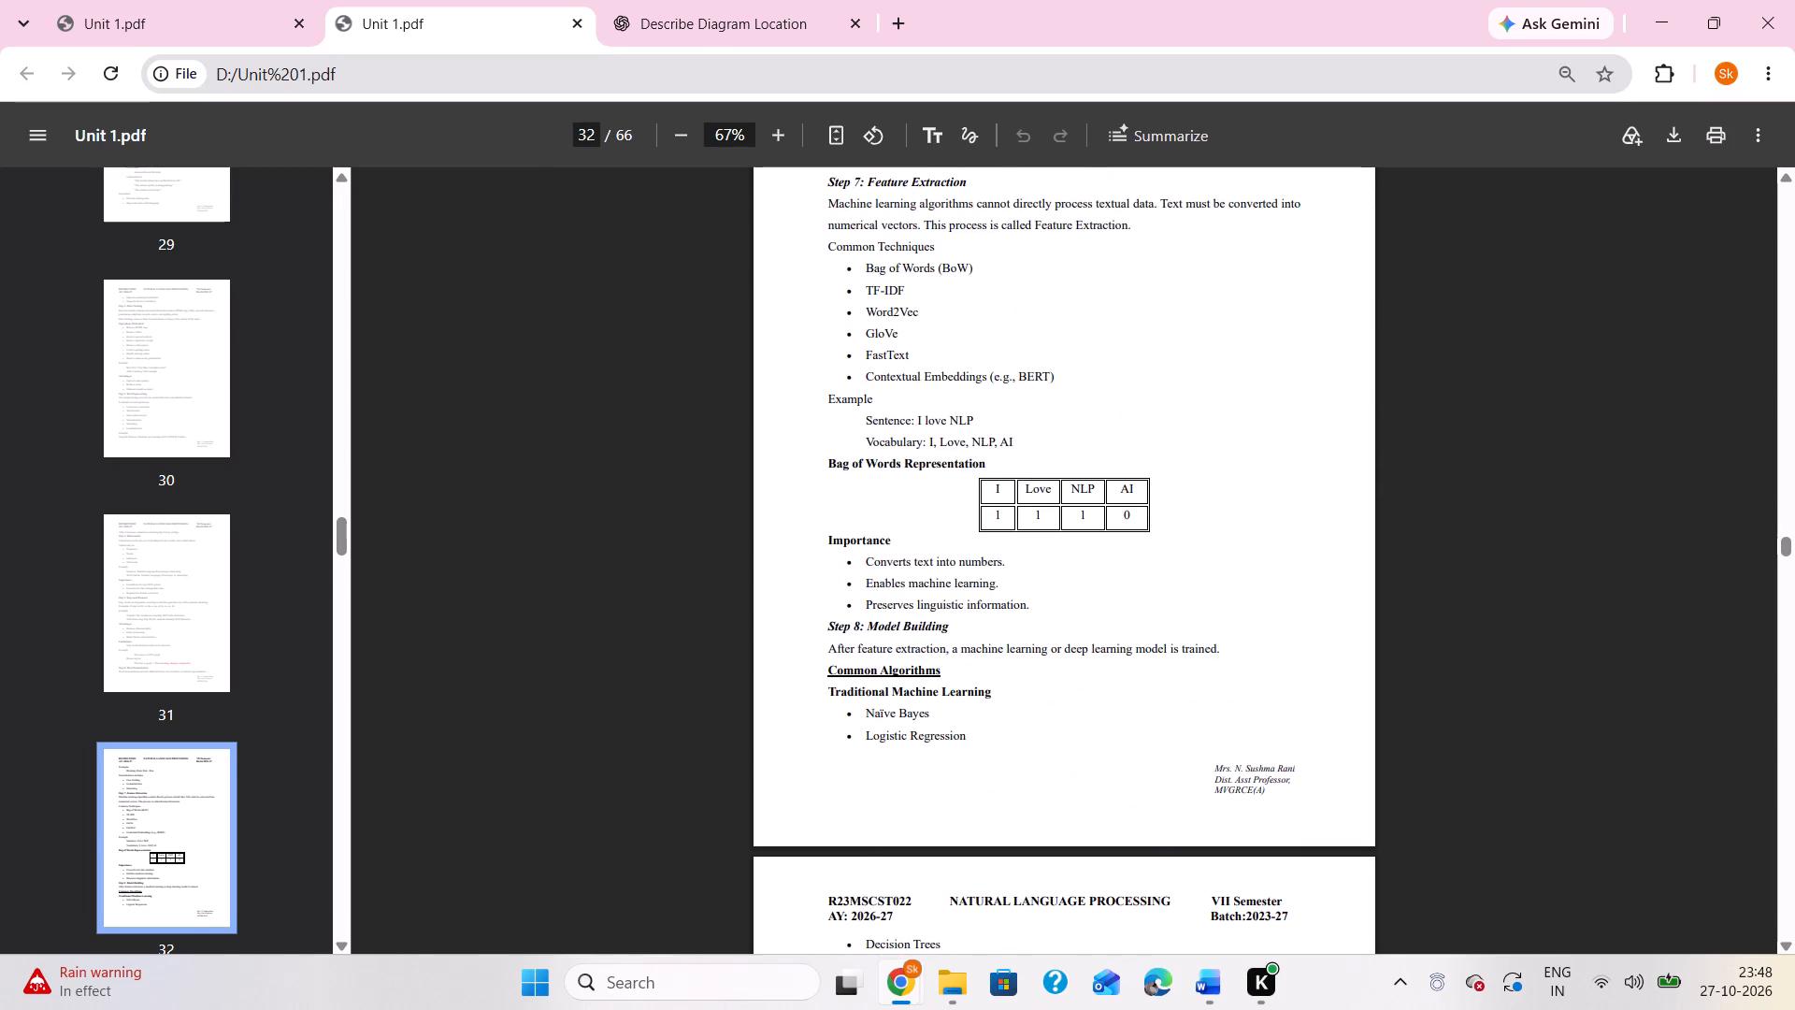
scroll(946, 650, down, 2)
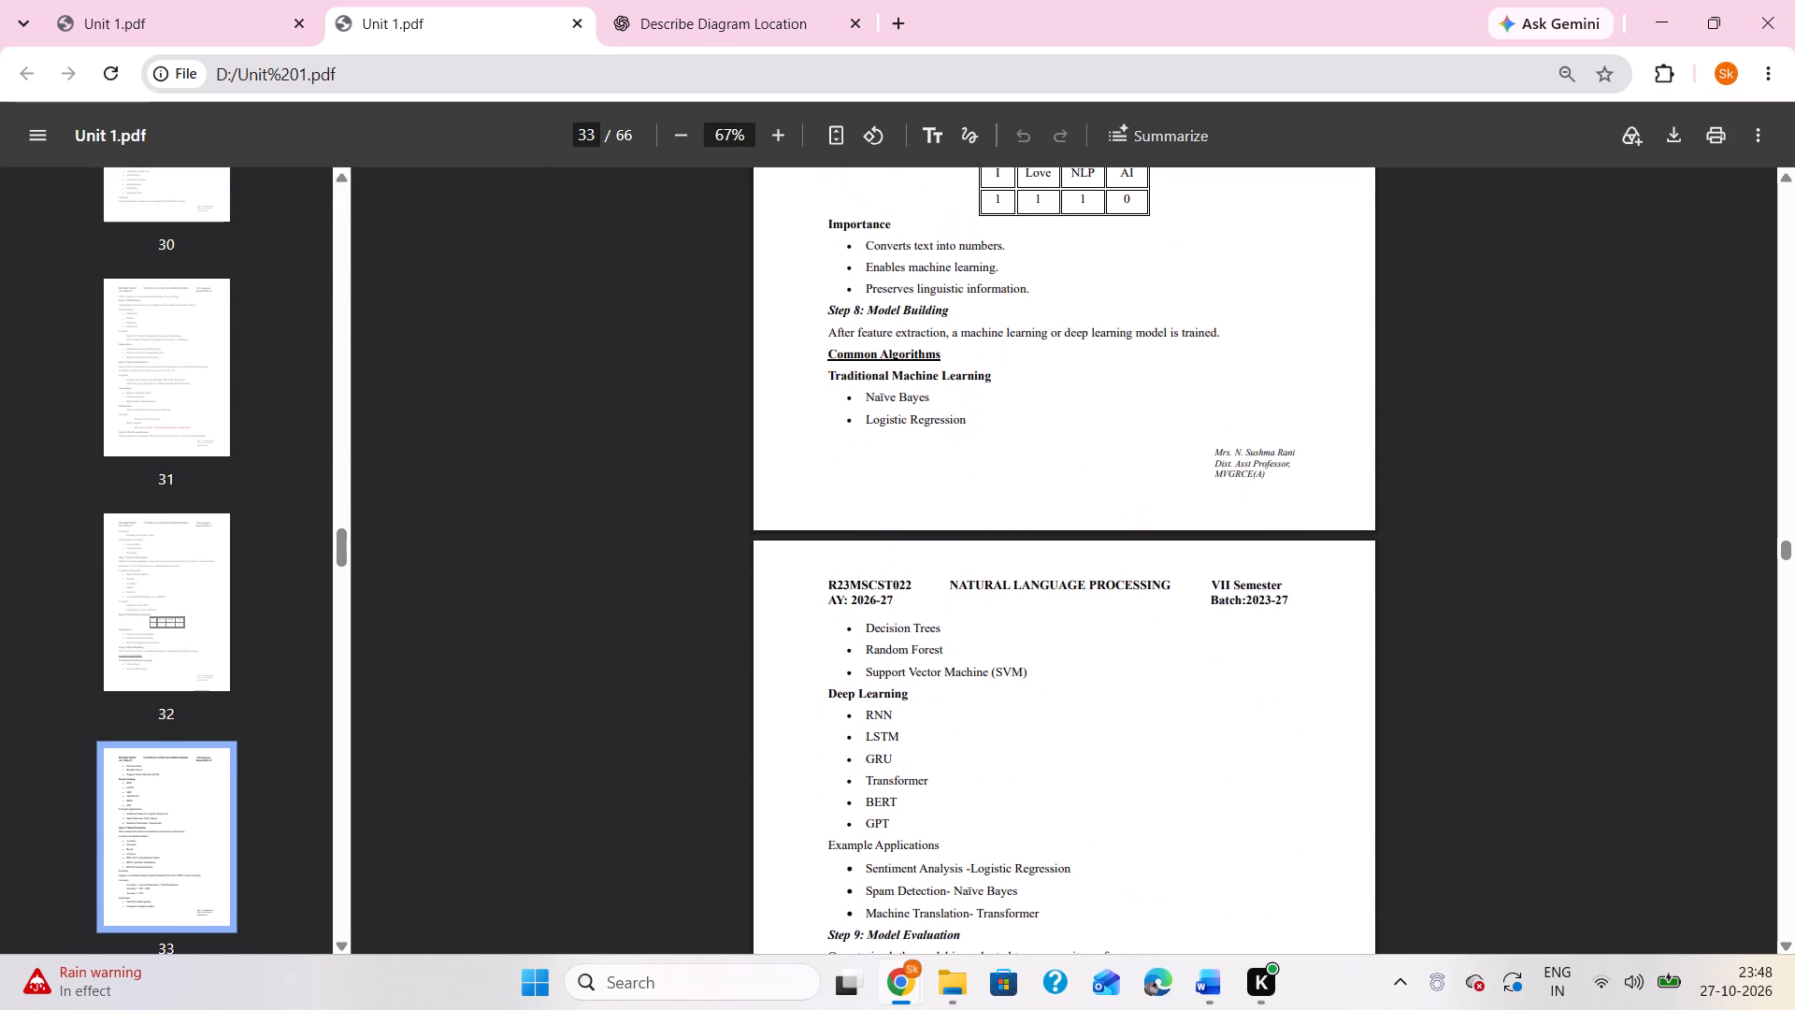
Close the NLP Unit 1 - 5 Mark Answers PDF and minimise the Unit 1.pdf, NLP_Unit1_Exam_Notes and Document1 windows.
click(1667, 34)
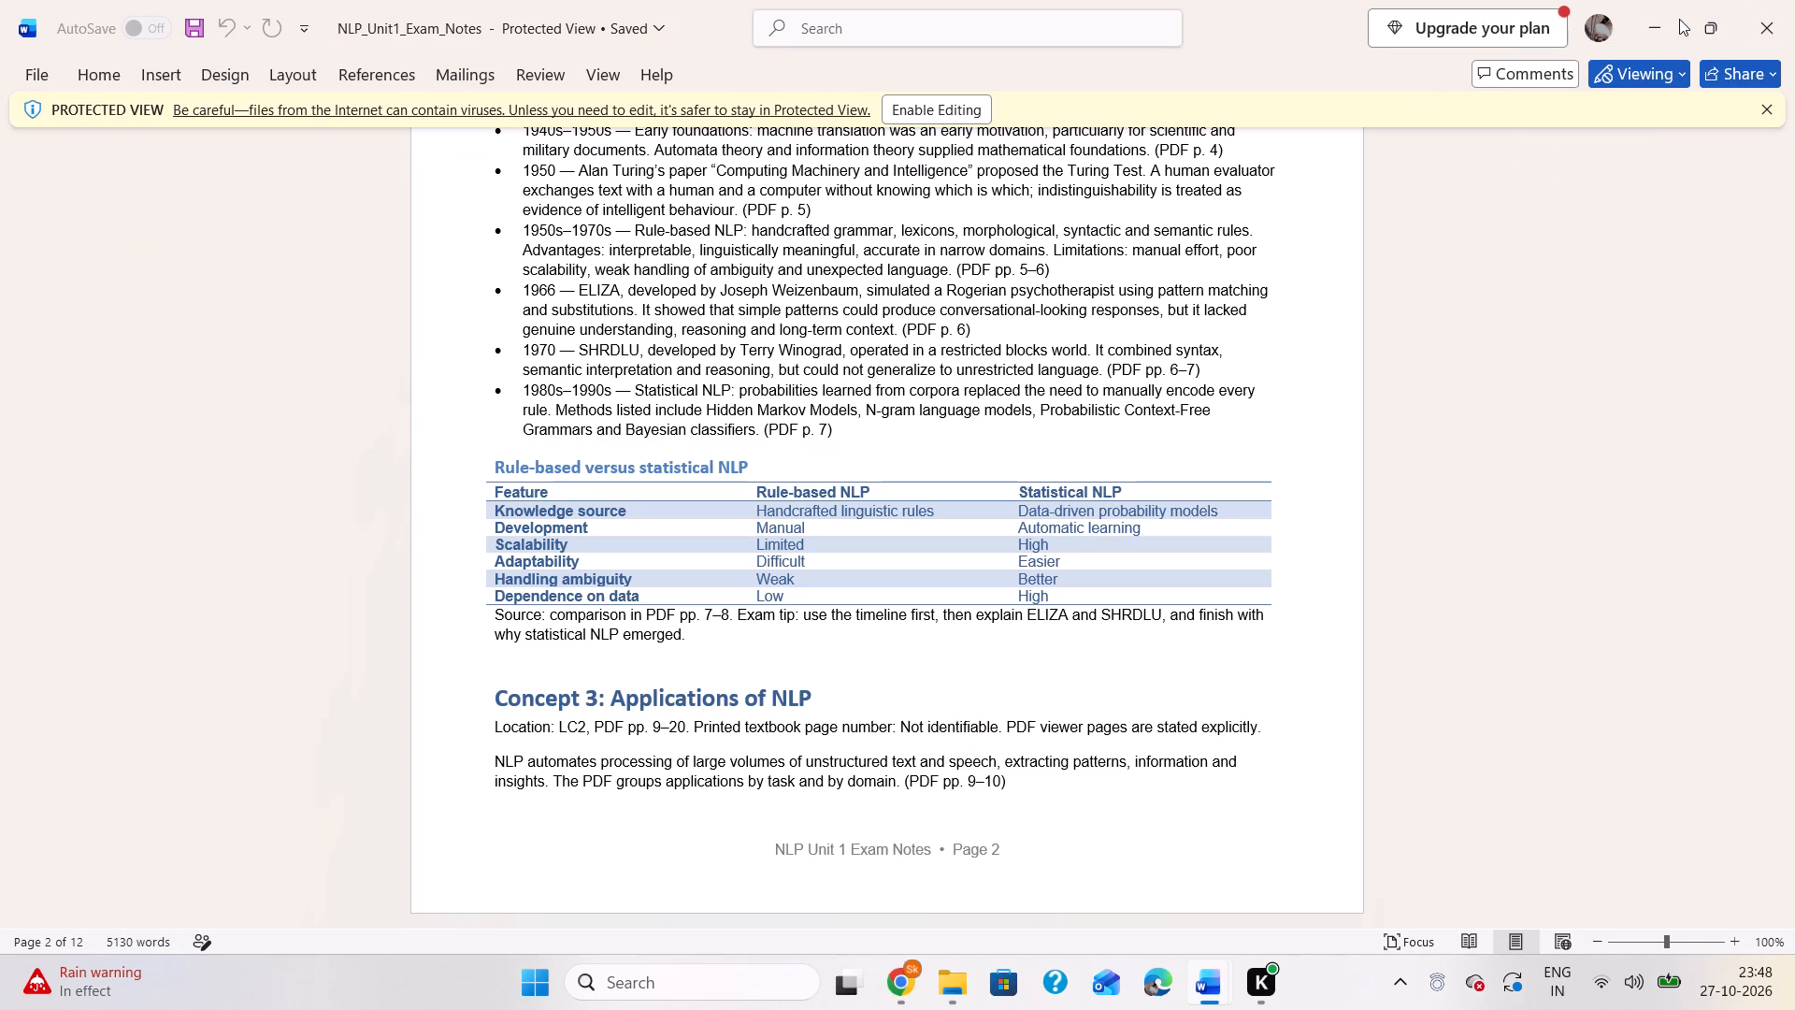
click(1669, 17)
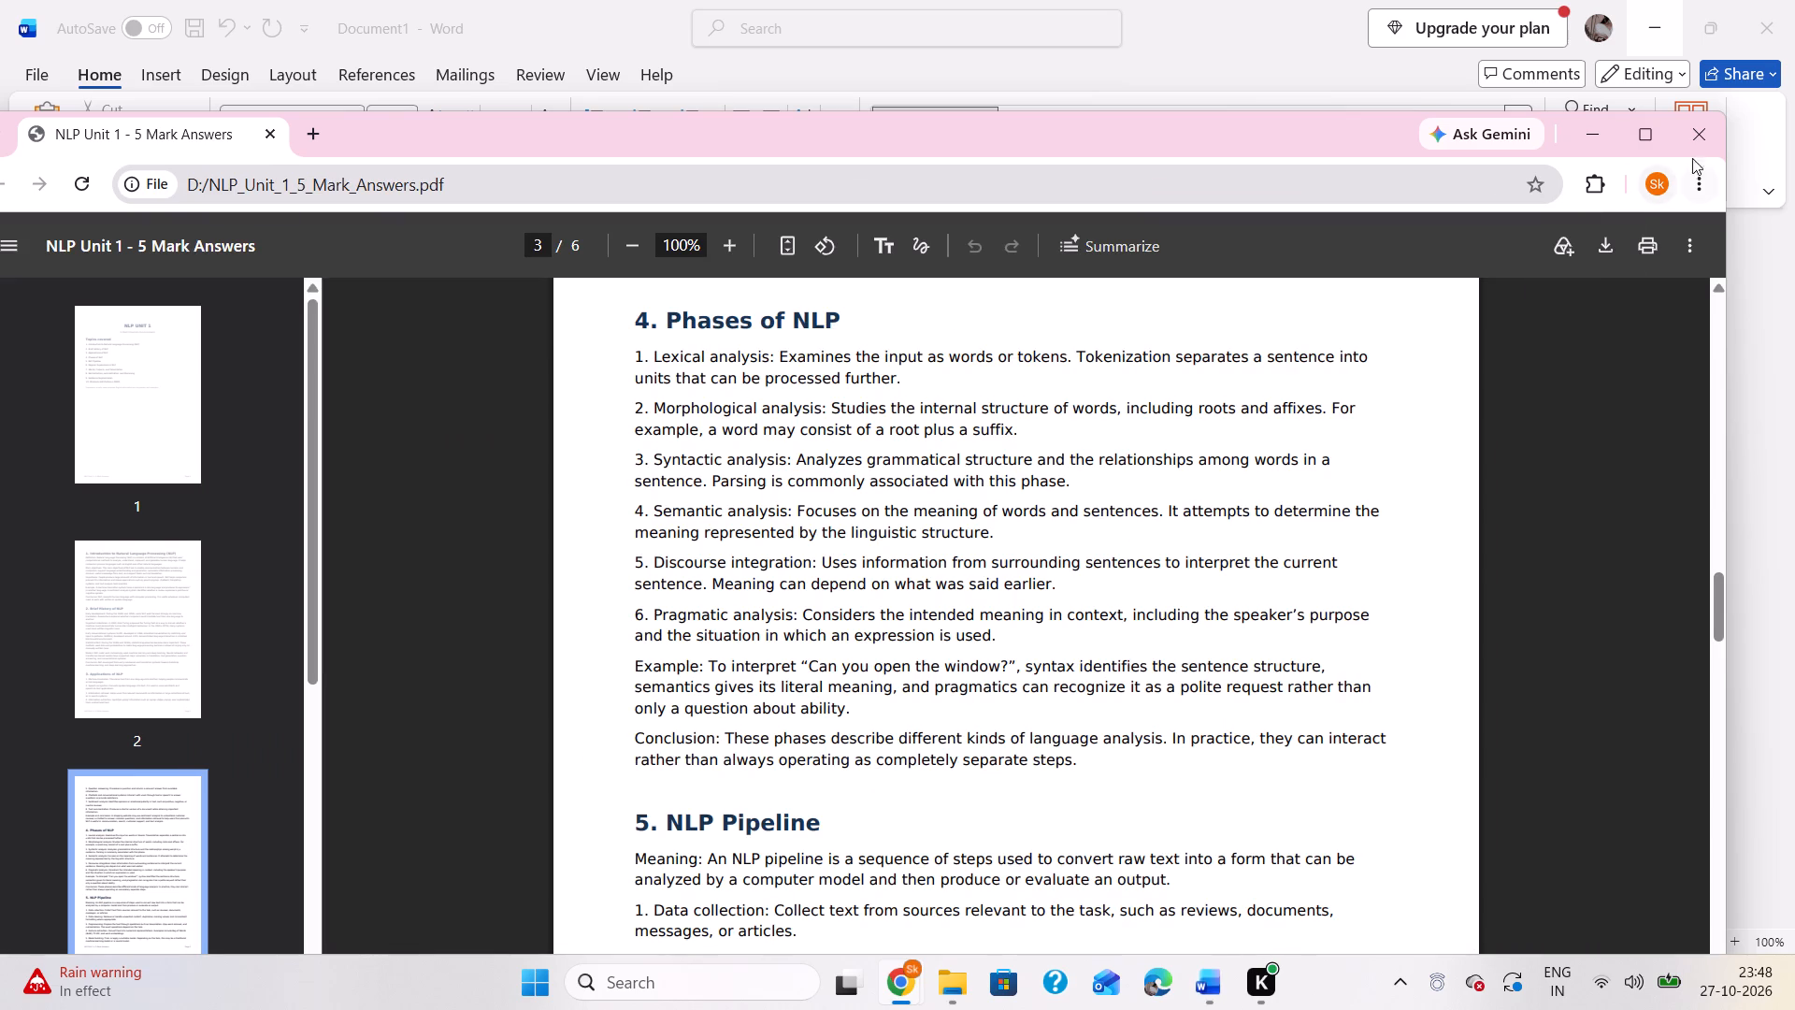
click(1689, 133)
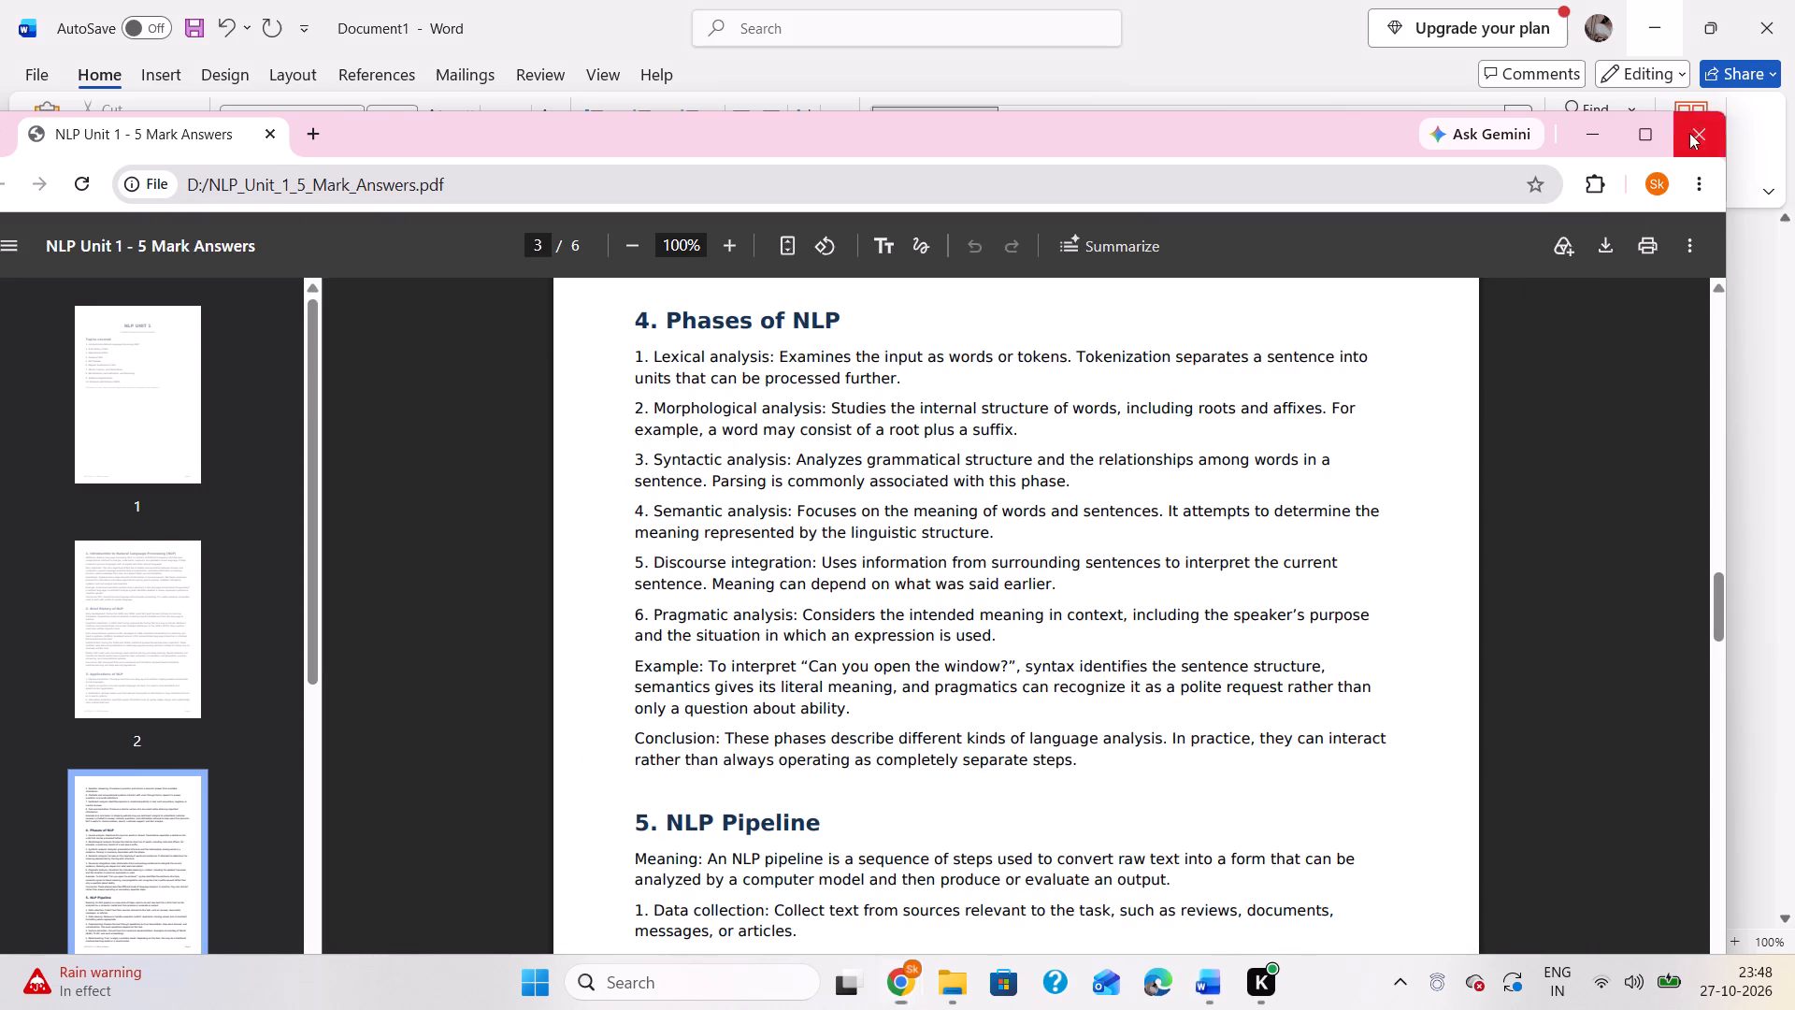
click(1669, 7)
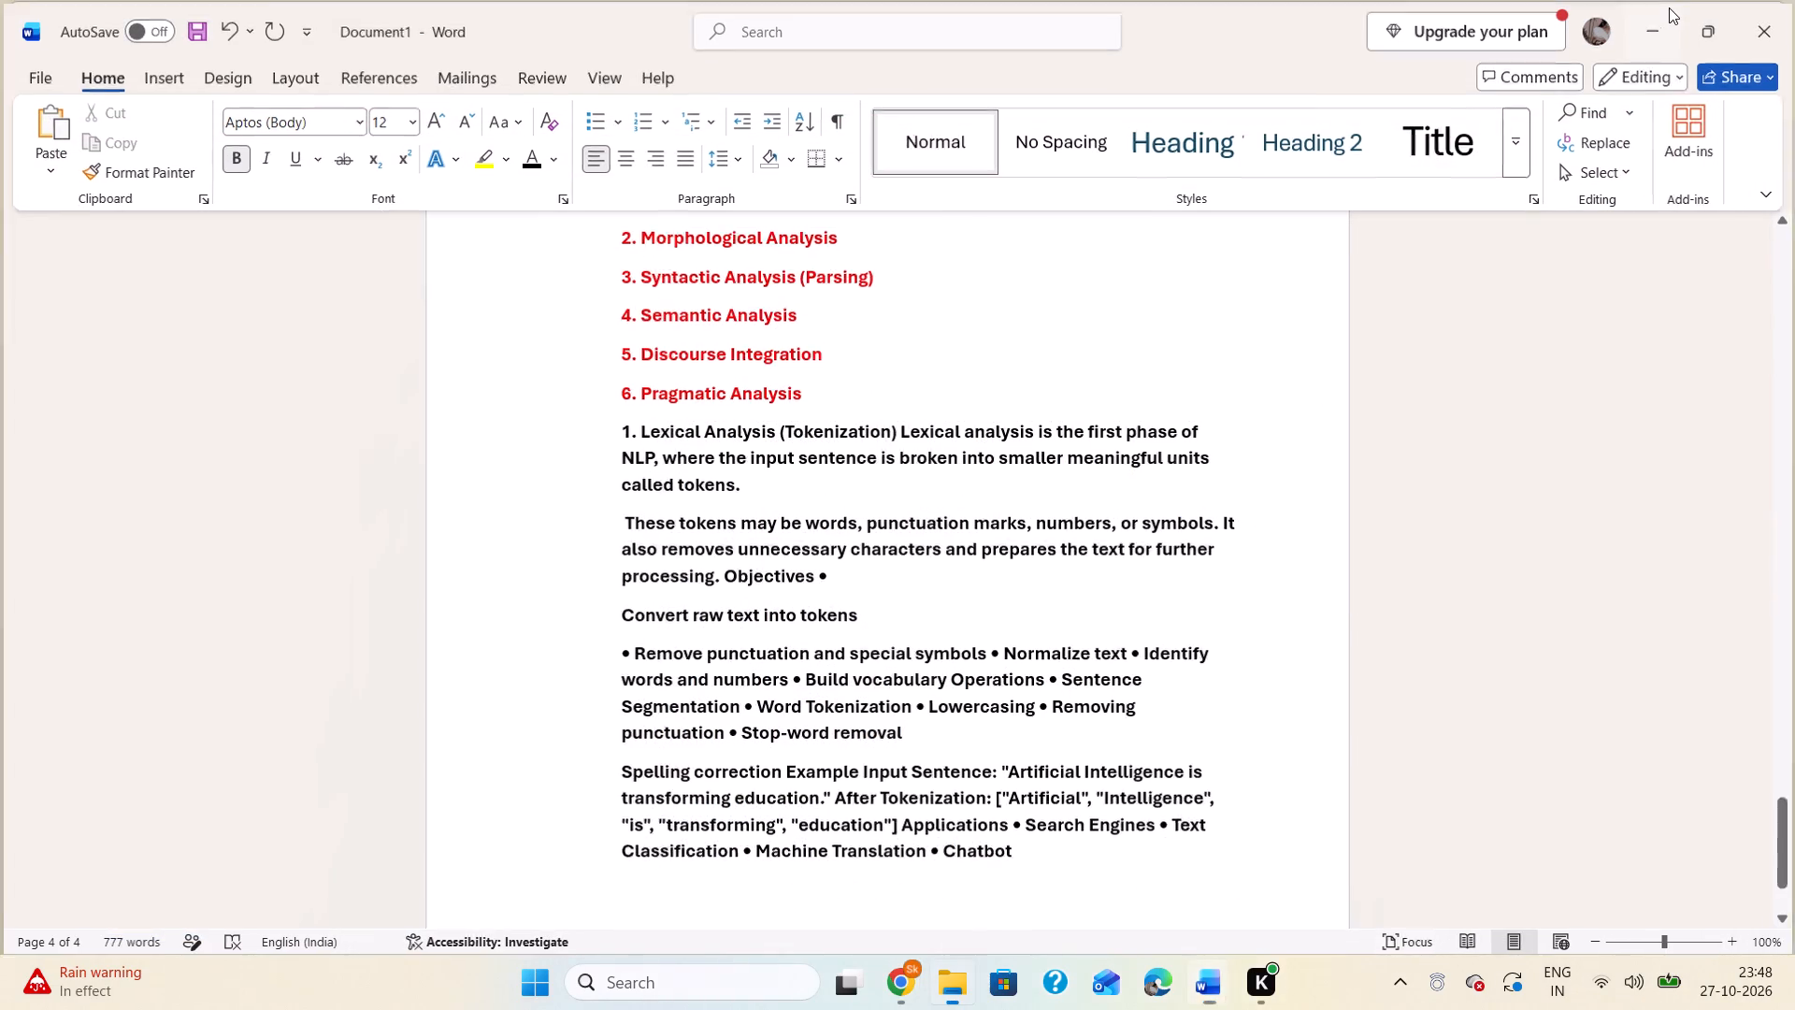